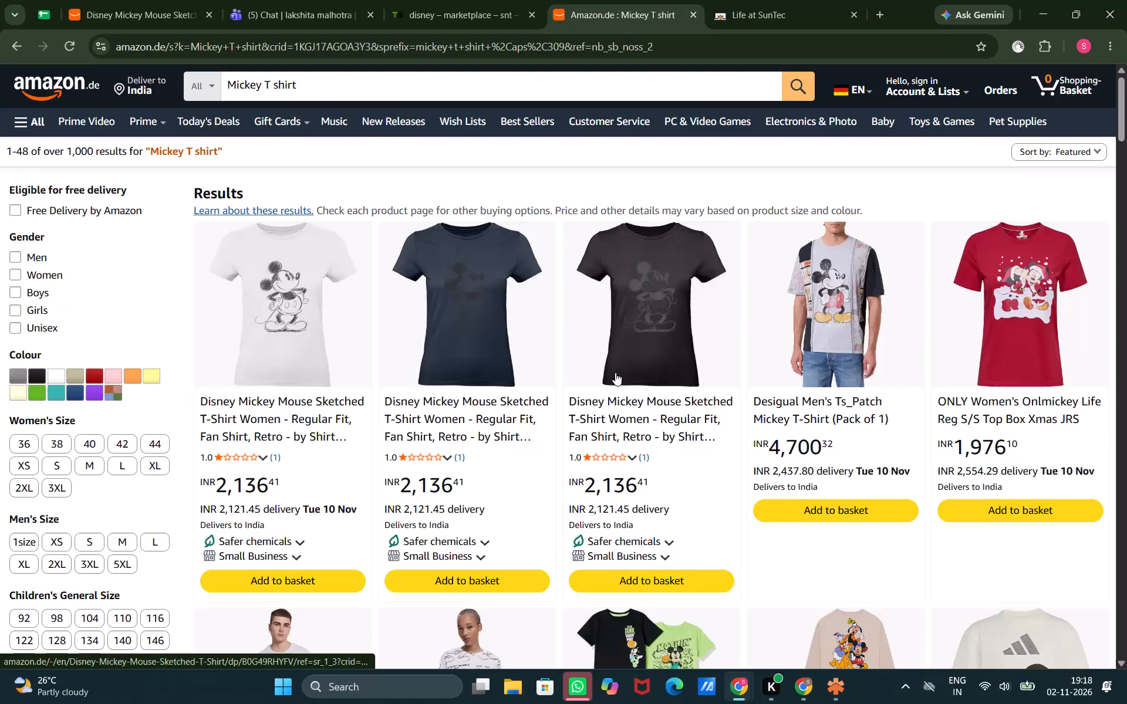
Reload the Amazon.de results for Mickey T shirt and run the RedPoints IPR plugin on them.
scroll(848, 325, "down", 7)
scroll(866, 324, "up", 8)
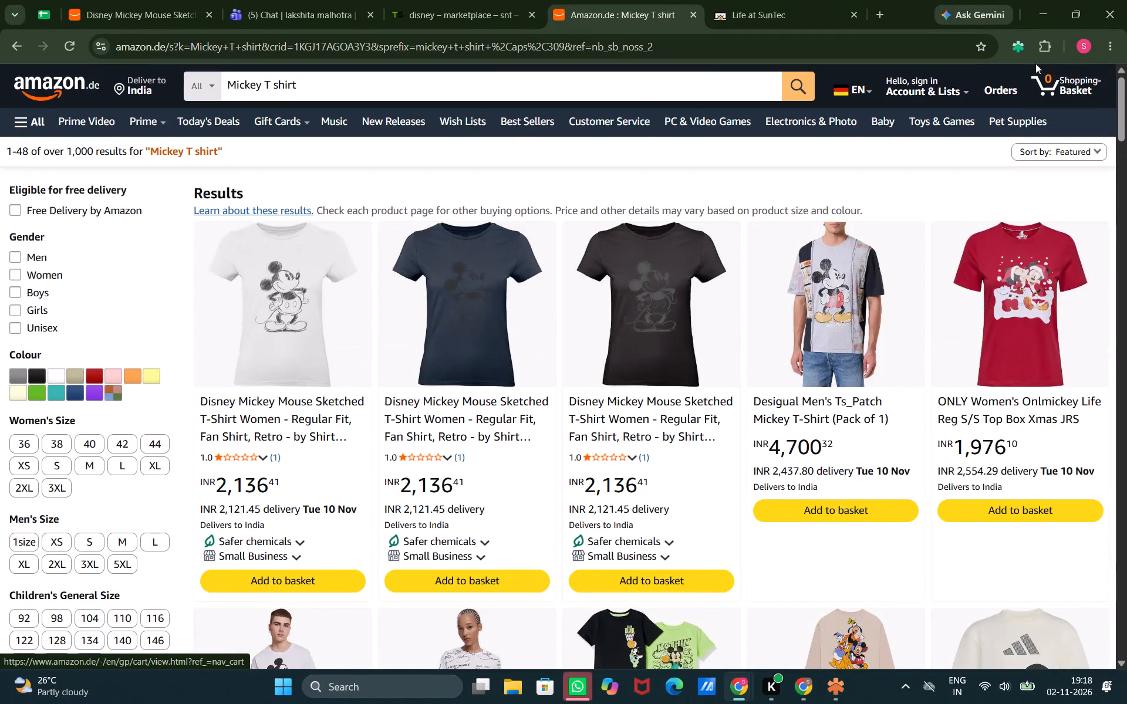
left_click(1014, 49)
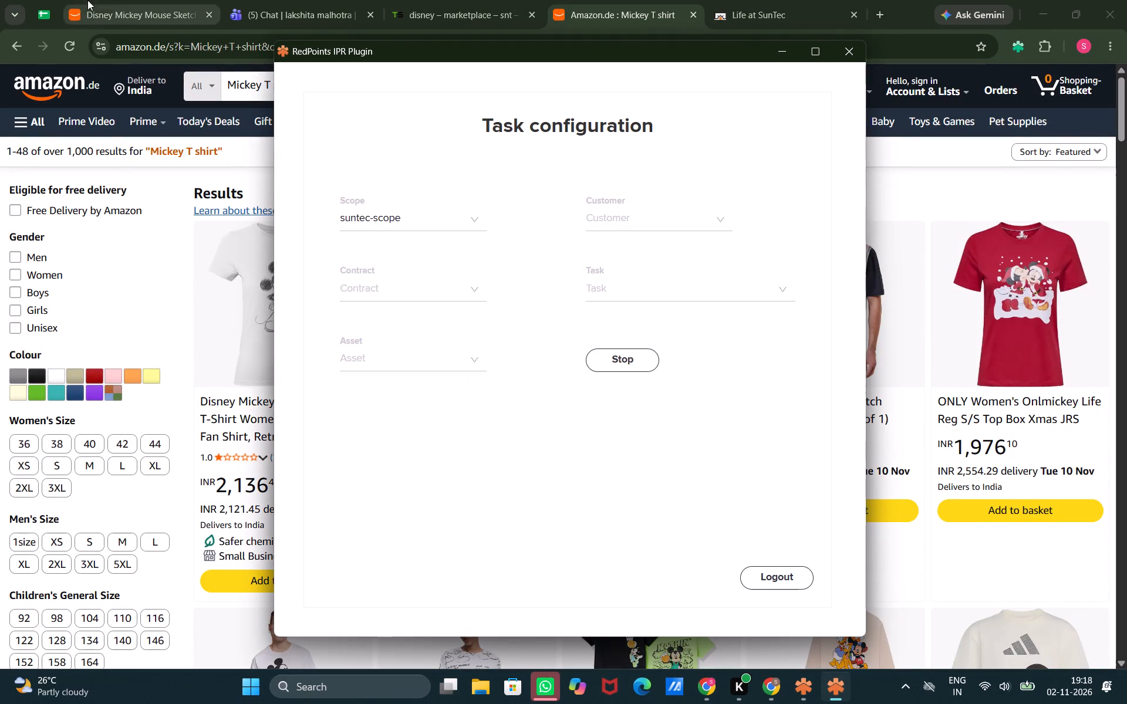
left_click(70, 42)
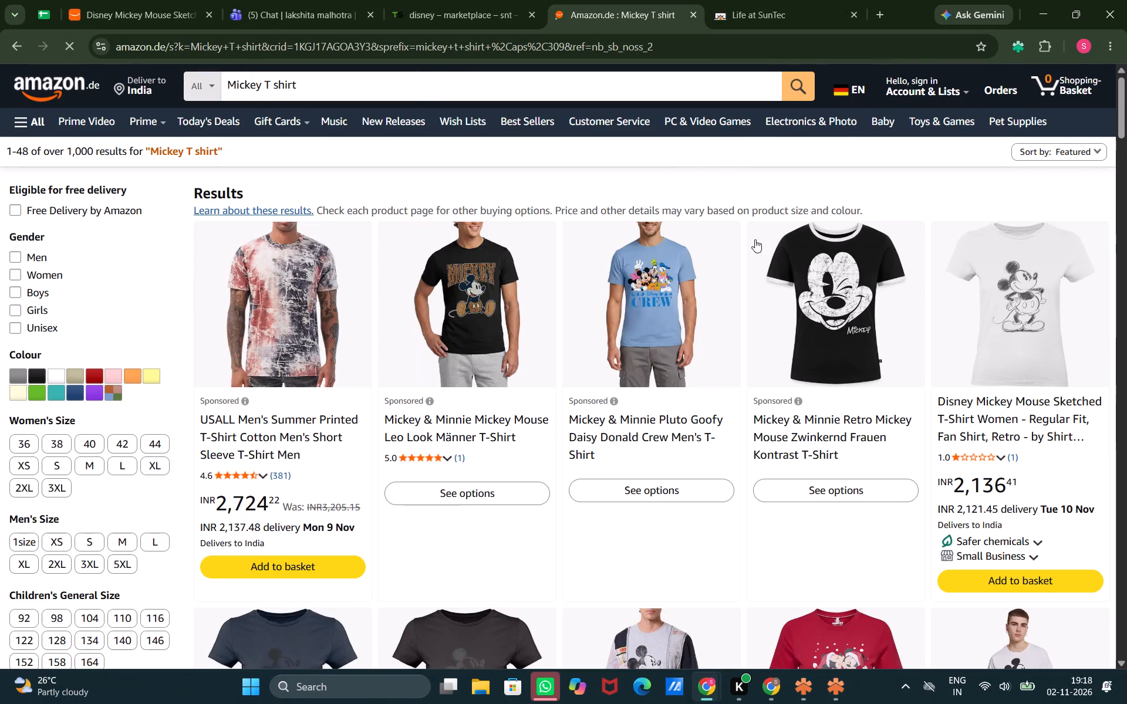
scroll(594, 323, "up", 2)
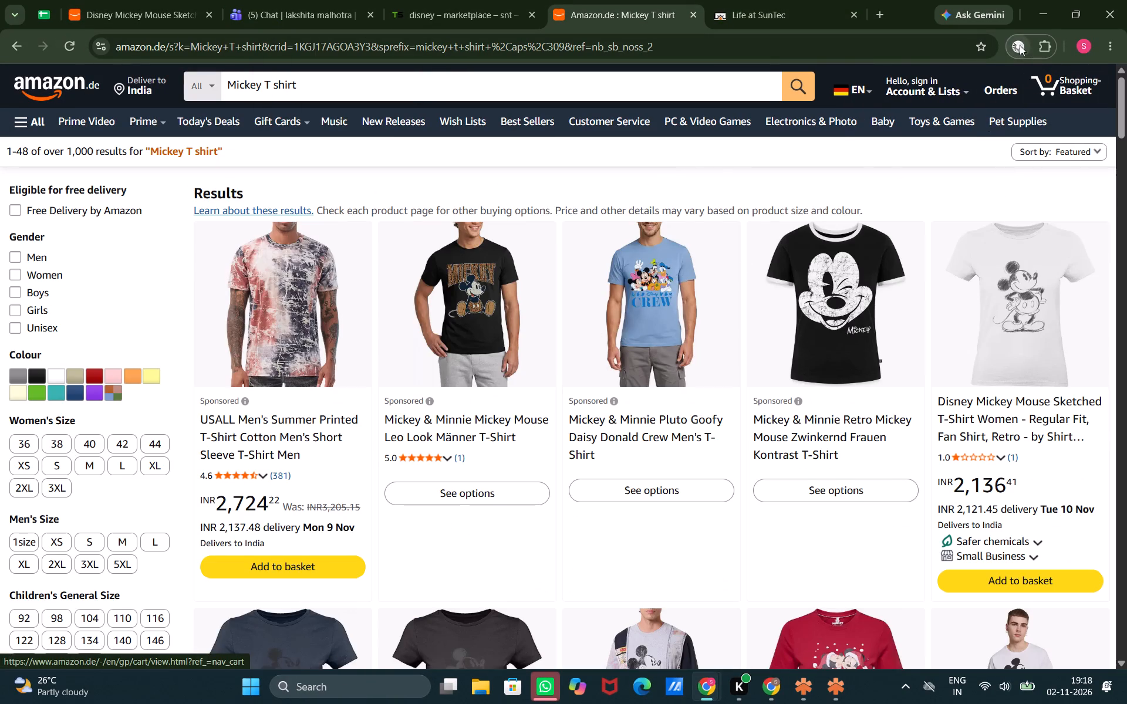
left_click(1020, 45)
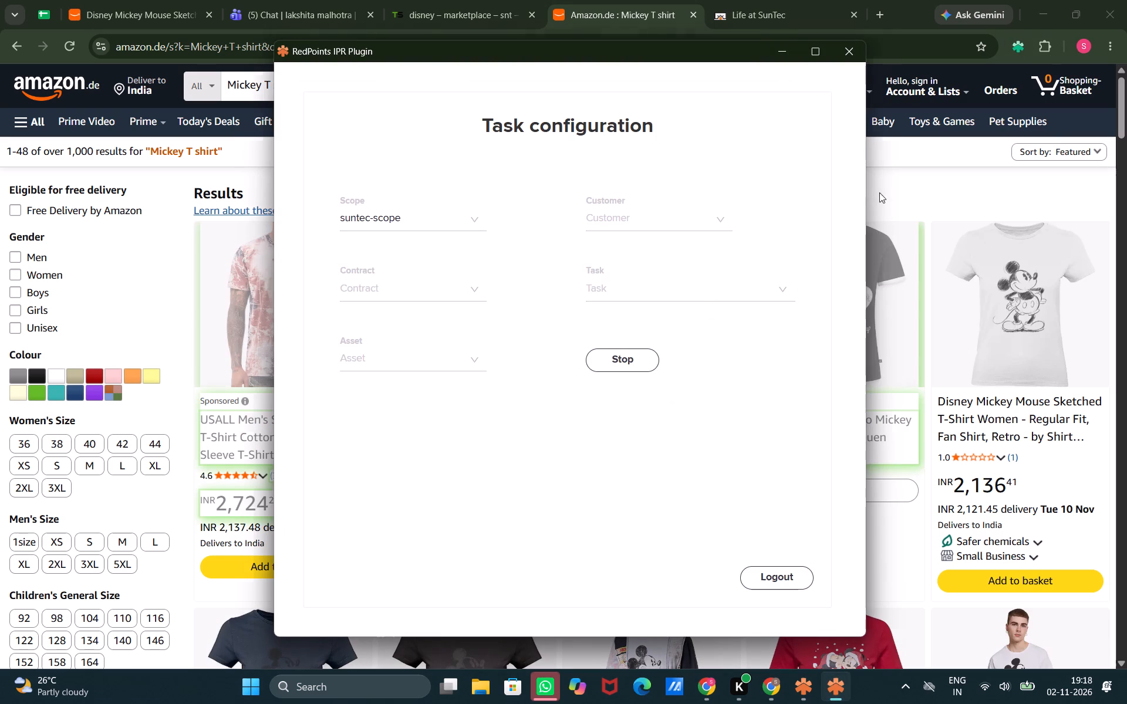
left_click(879, 192)
Copy the white Disney Mickey Mouse Sketched T-Shirt's link and submit it as a detection link in the Red Points New Incident form.
scroll(681, 295, "down", 5)
scroll(680, 296, "up", 6)
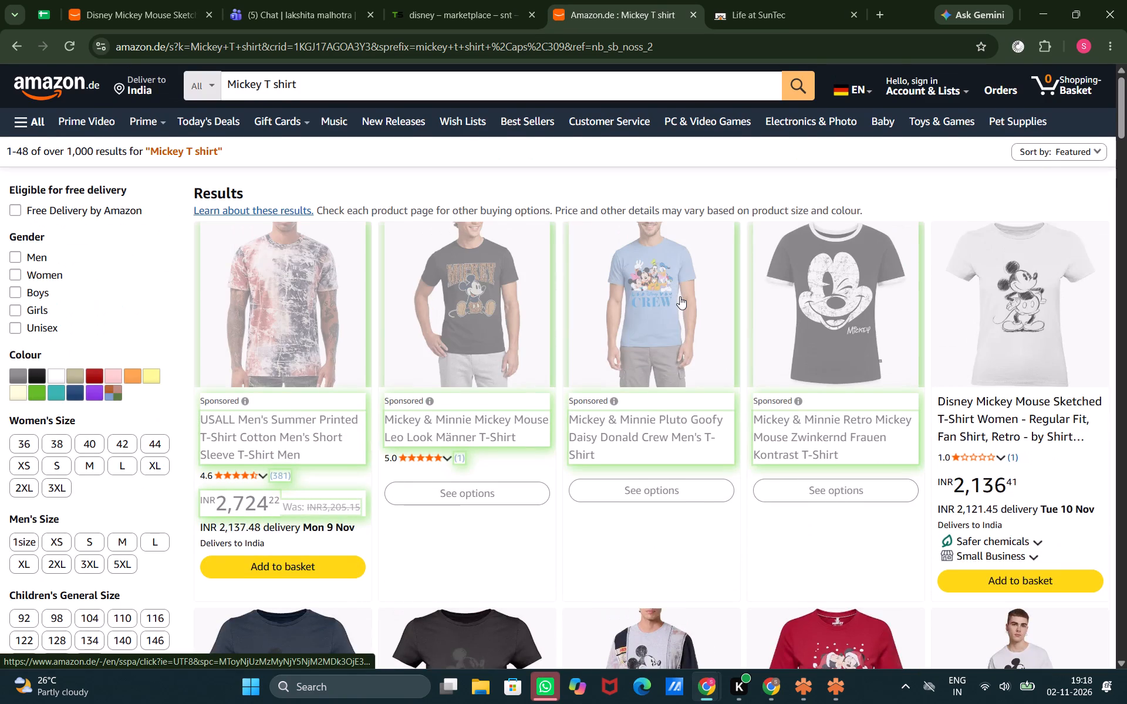
scroll(680, 296, "down", 1)
scroll(680, 296, "up", 3)
right_click(1003, 431)
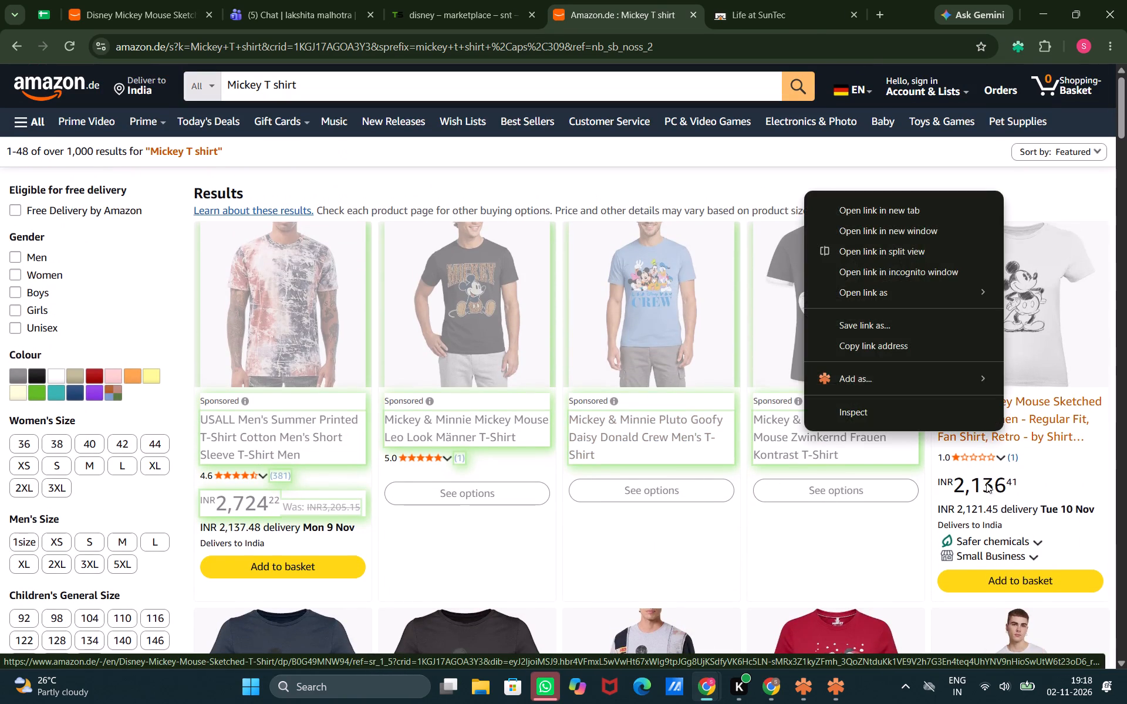
left_click(881, 347)
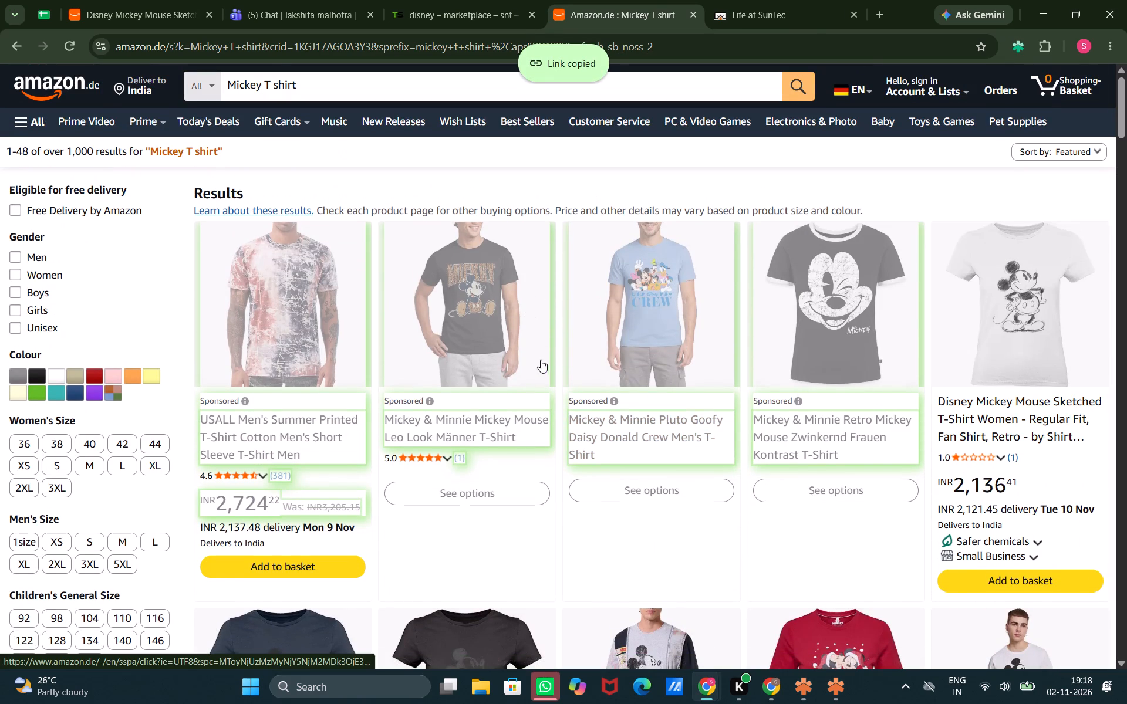
key("alt+Tab")
key("alt+Tab")
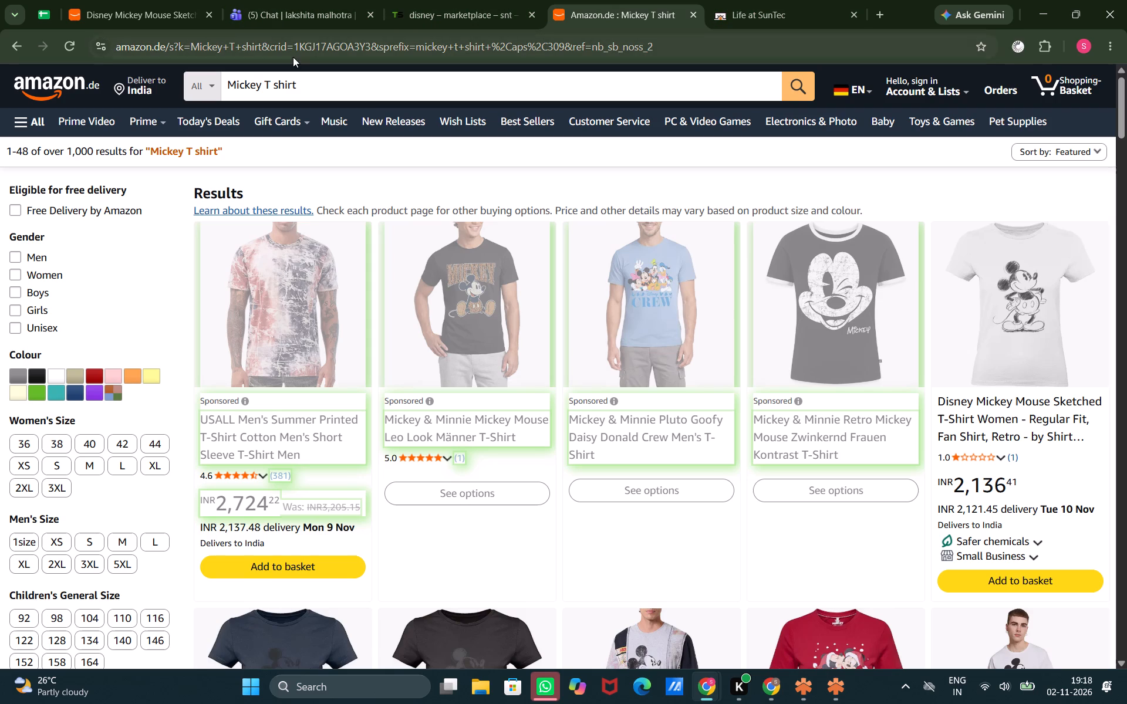
key("alt+Tab")
key("alt+Tab")
left_click(230, 343)
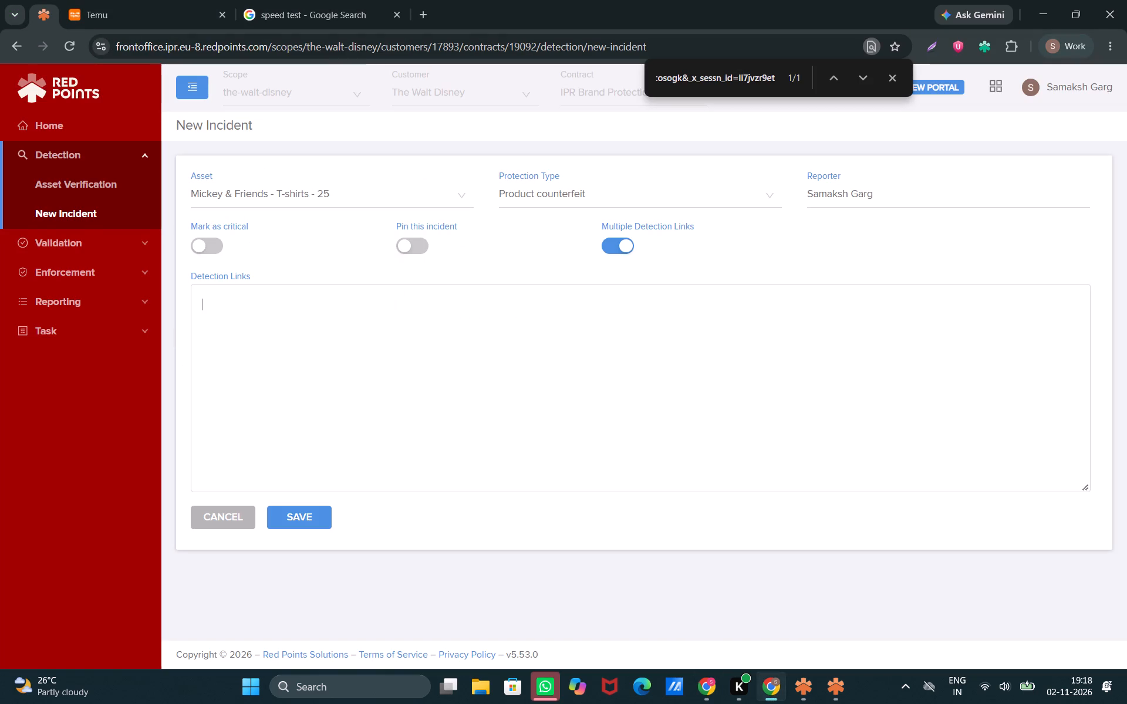
key("ctrl+v")
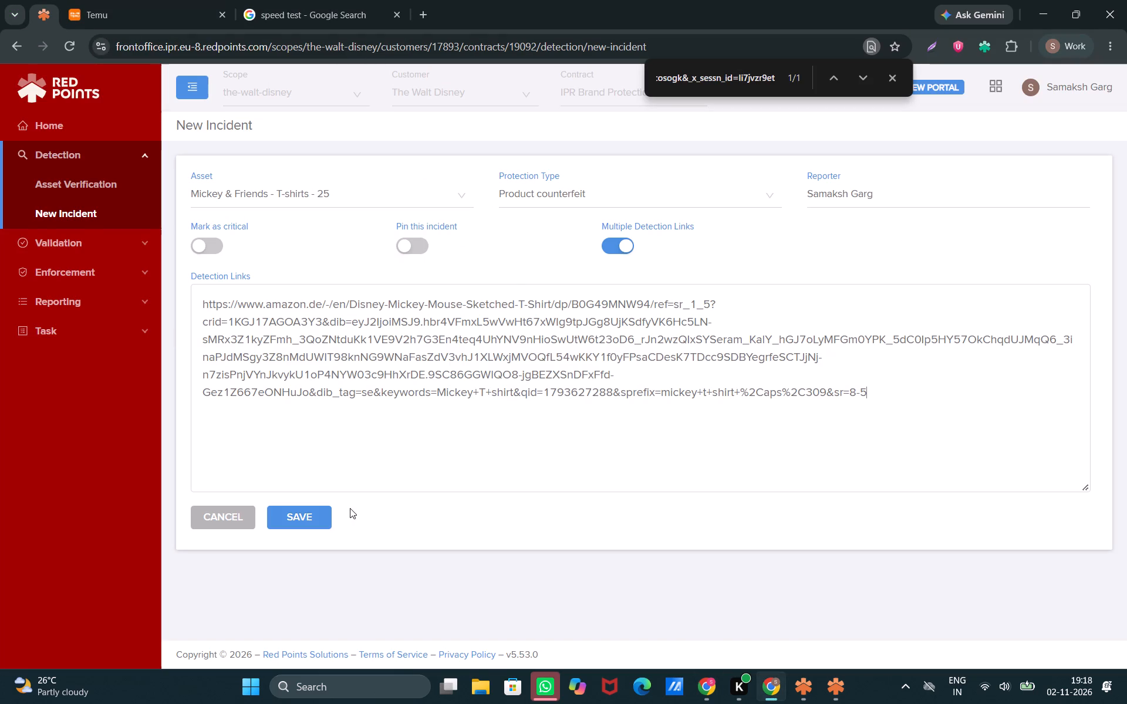
left_click(316, 519)
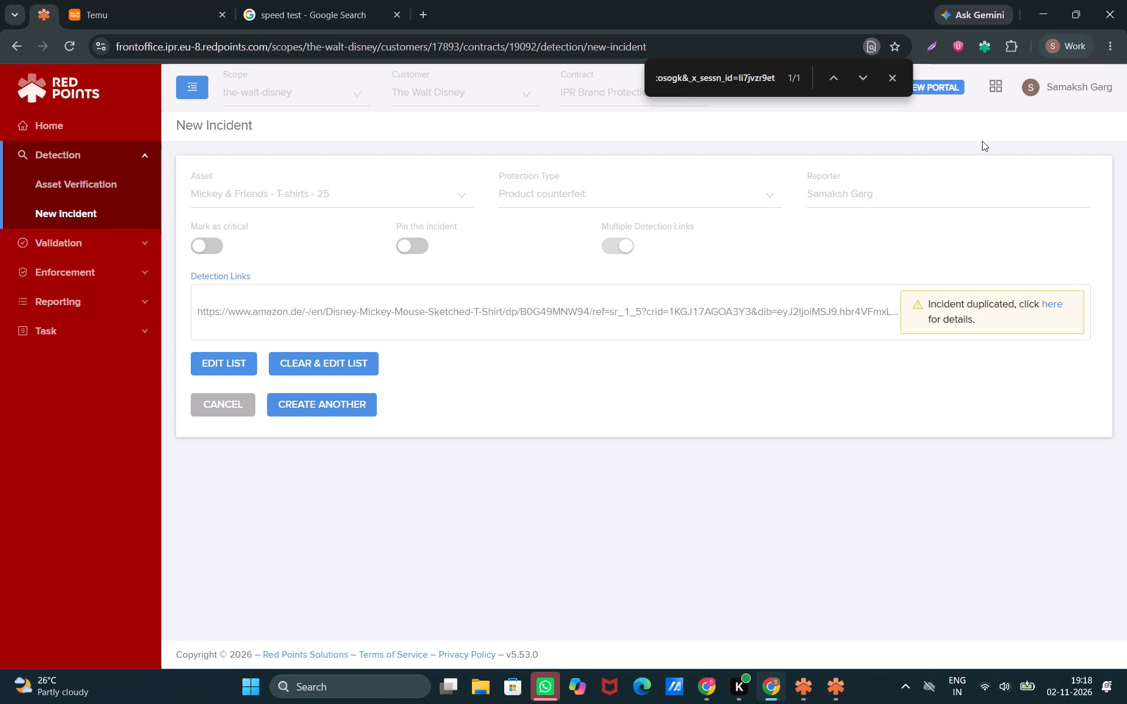
Return to the Amazon.de results, detach them into a separate browser window and maximise it.
key("alt+Tab")
scroll(936, 277, "down", 5)
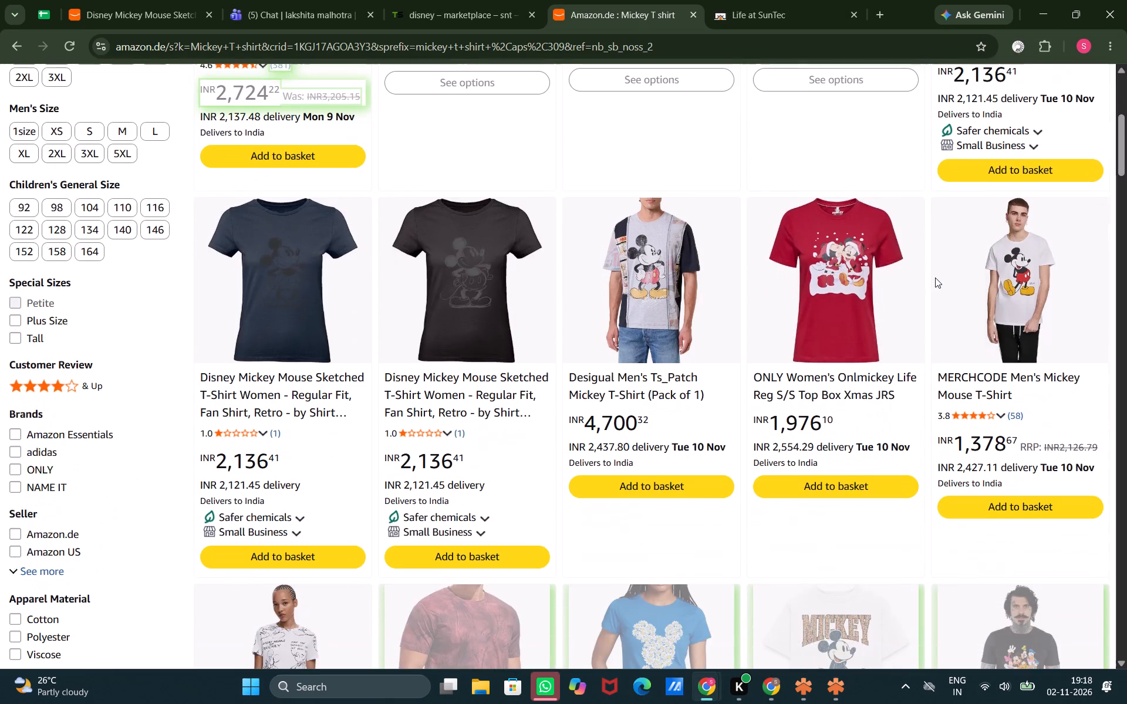
scroll(933, 280, "down", 11)
scroll(928, 289, "up", 12)
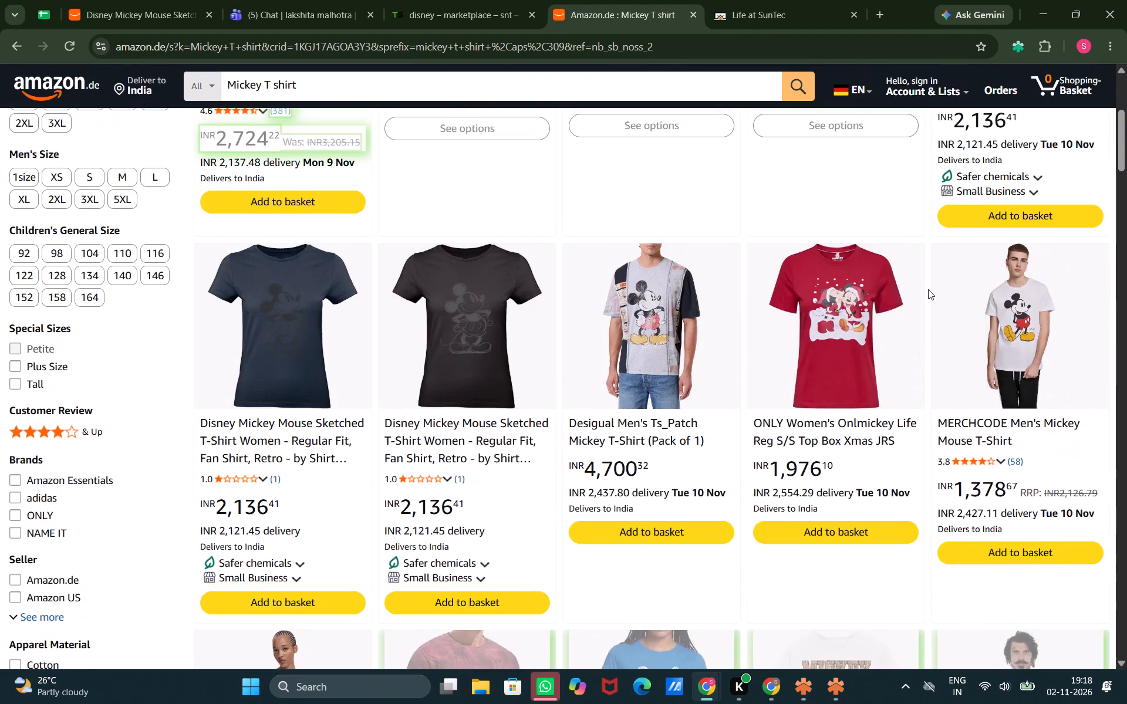
scroll(928, 289, "up", 2)
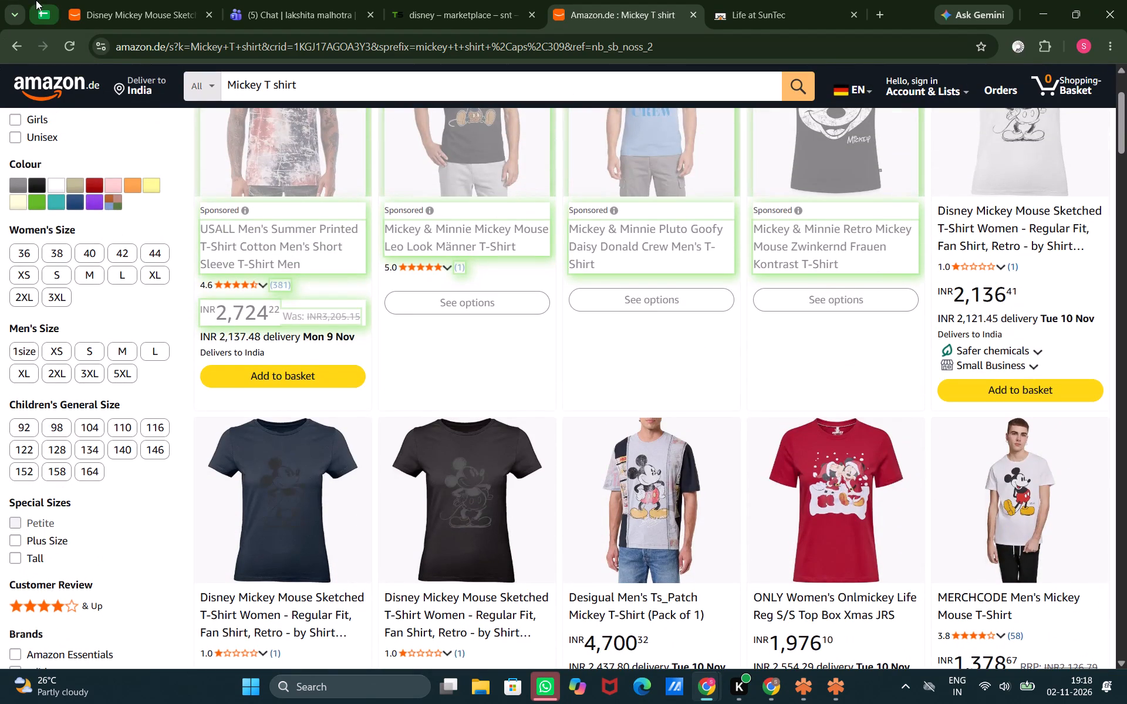
left_click_drag(596, 12, 593, 73)
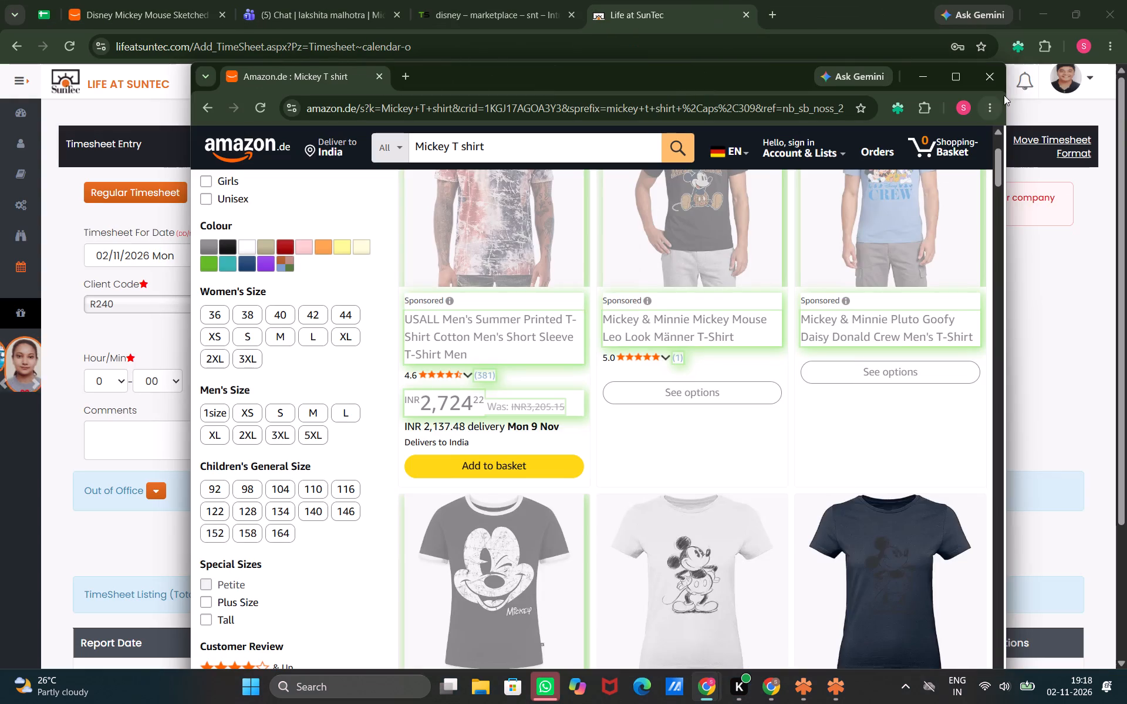
left_click(961, 80)
Copy the navy Disney Mickey Mouse Sketched T-Shirt's link and replace the link in C21166 of The Walt Disney sheet with it.
scroll(771, 287, "up", 3)
scroll(771, 287, "down", 5)
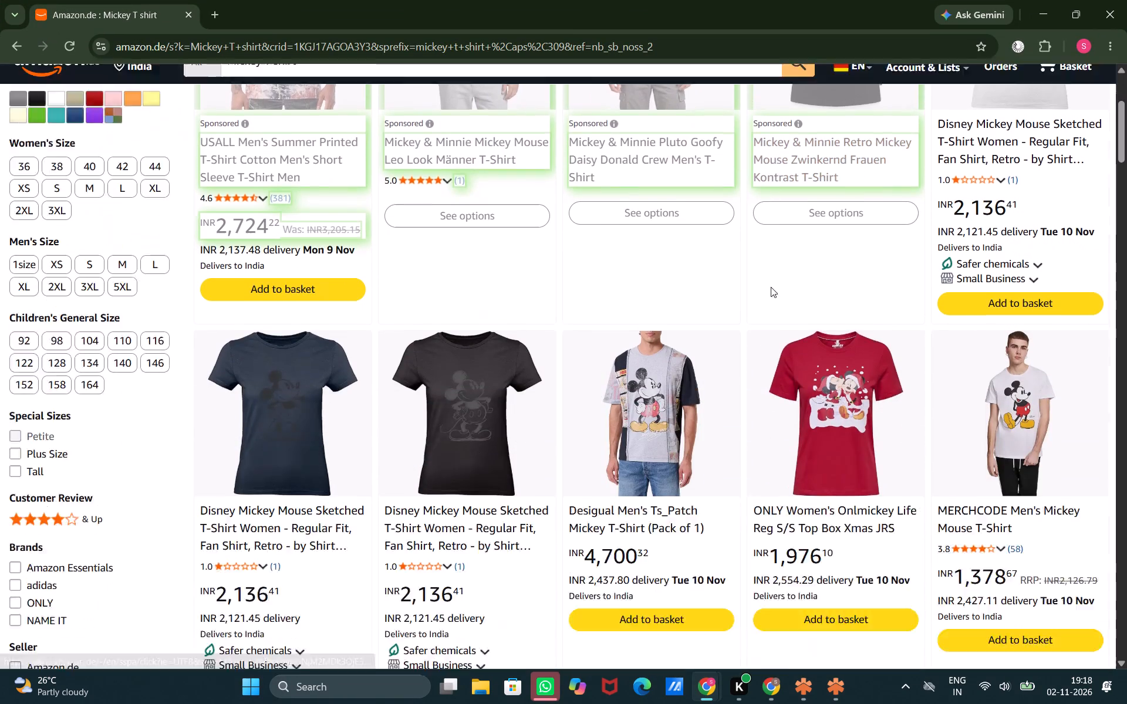
scroll(771, 287, "down", 1)
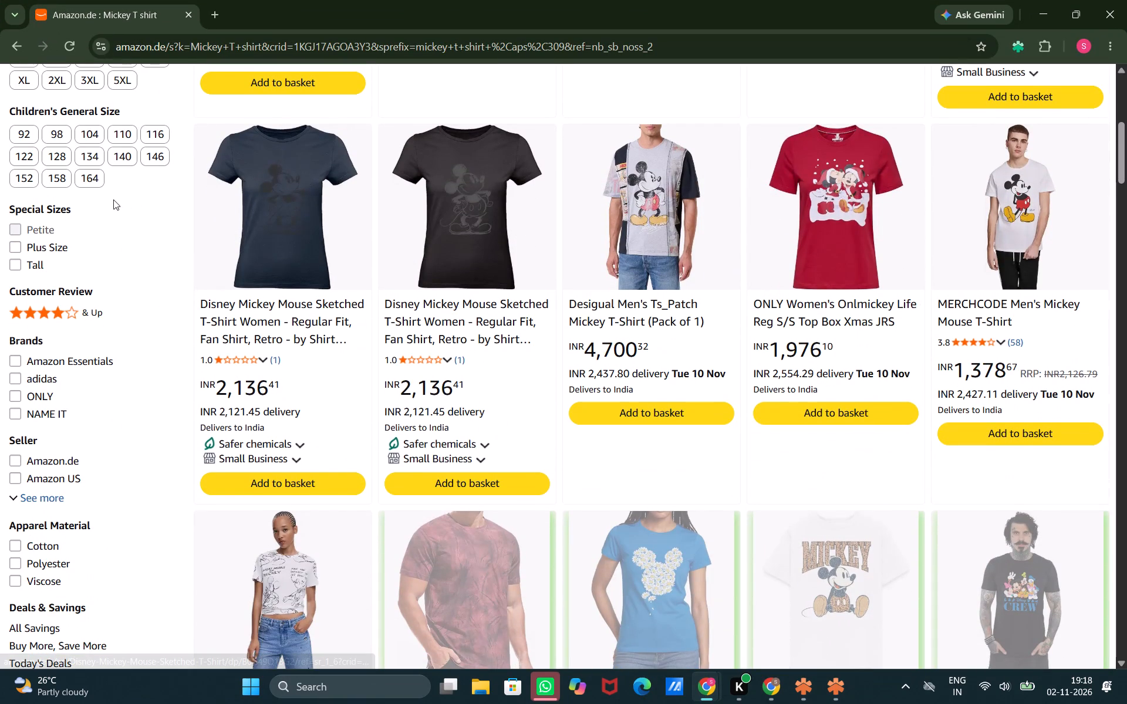
right_click(252, 327)
left_click(309, 488)
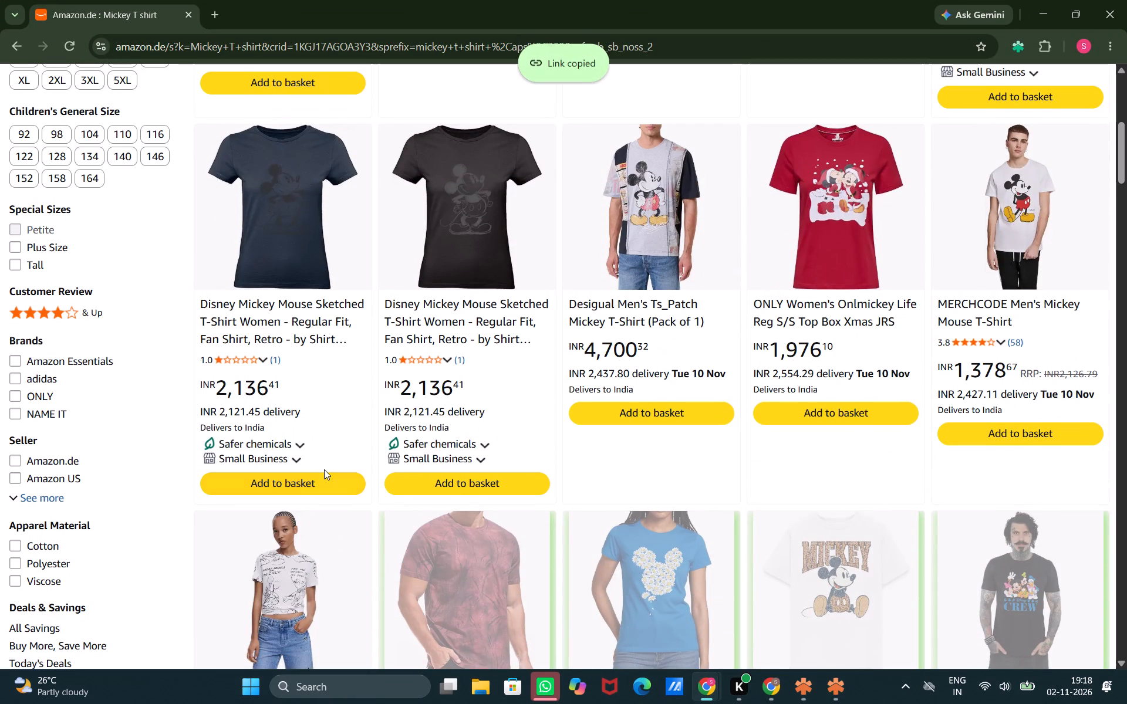
key("alt+Tab")
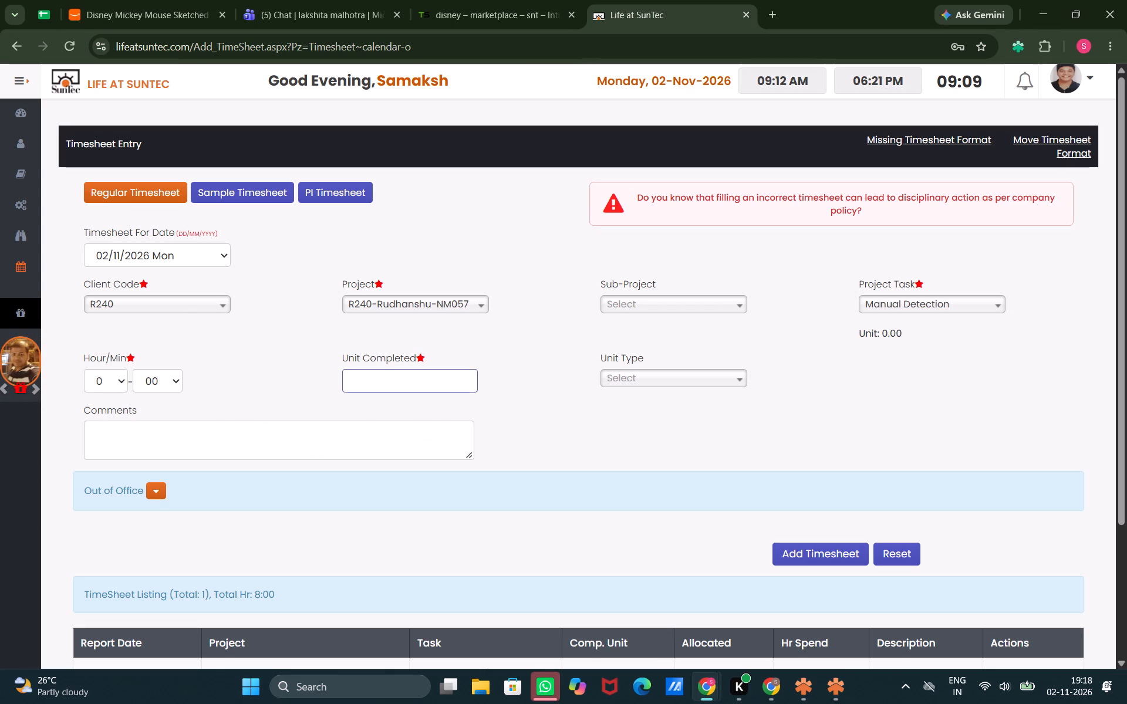
key("ctrl+Tab")
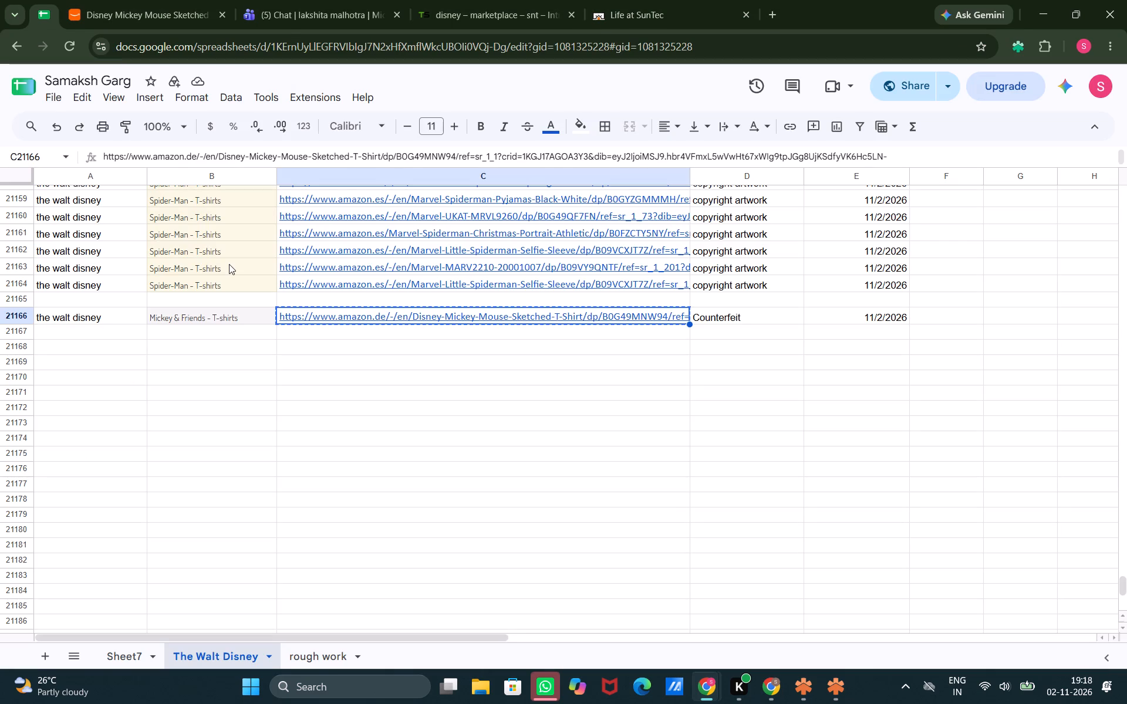
key("BackSpace")
key("ctrl+v")
key("Return")
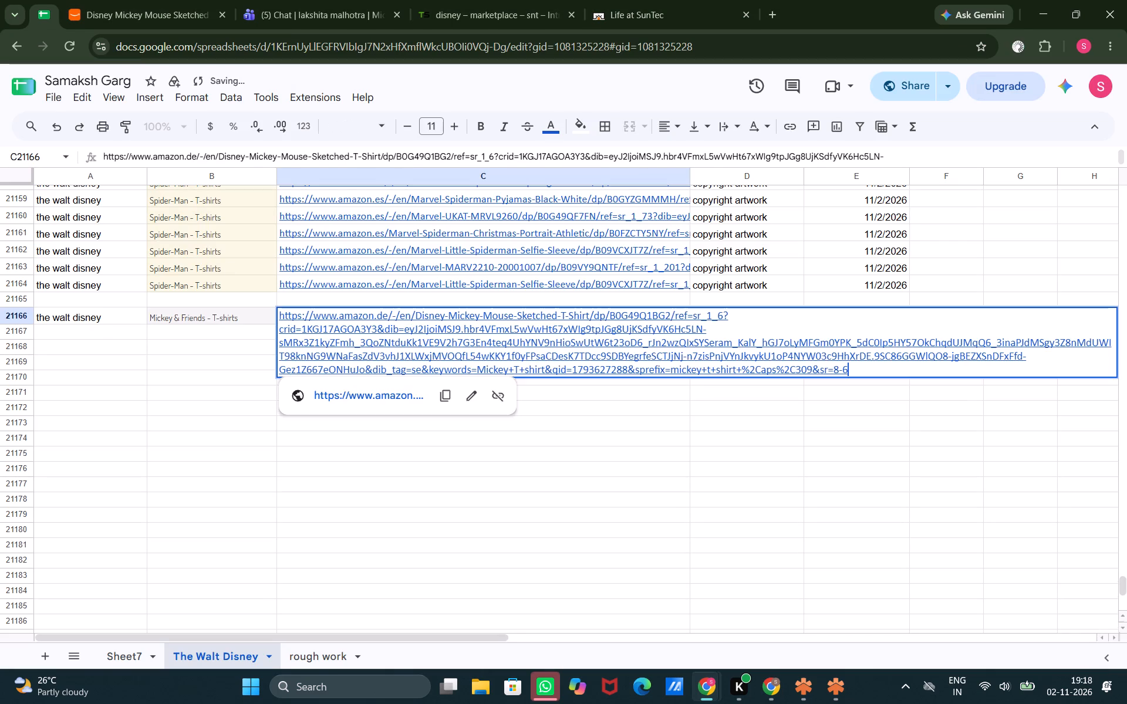
key("Return")
Copy the black Disney Mickey Mouse Sketched T-Shirt's link from Amazon.de into cell C21167 of the sheet.
key("alt+Tab")
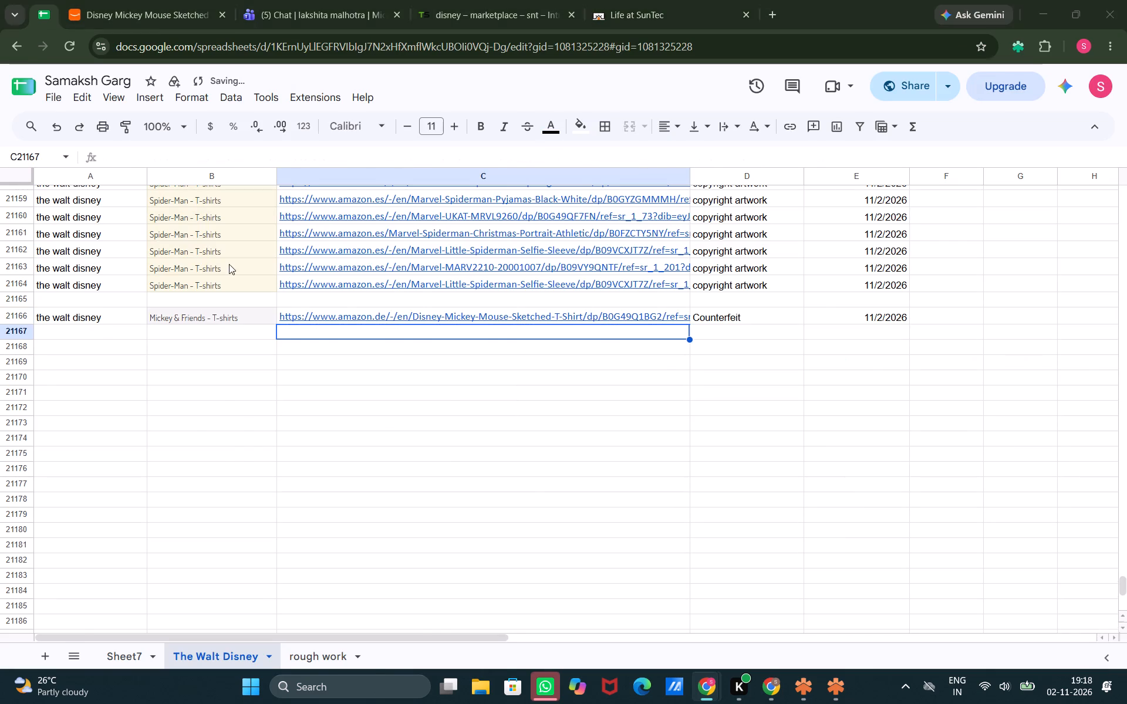
right_click(432, 316)
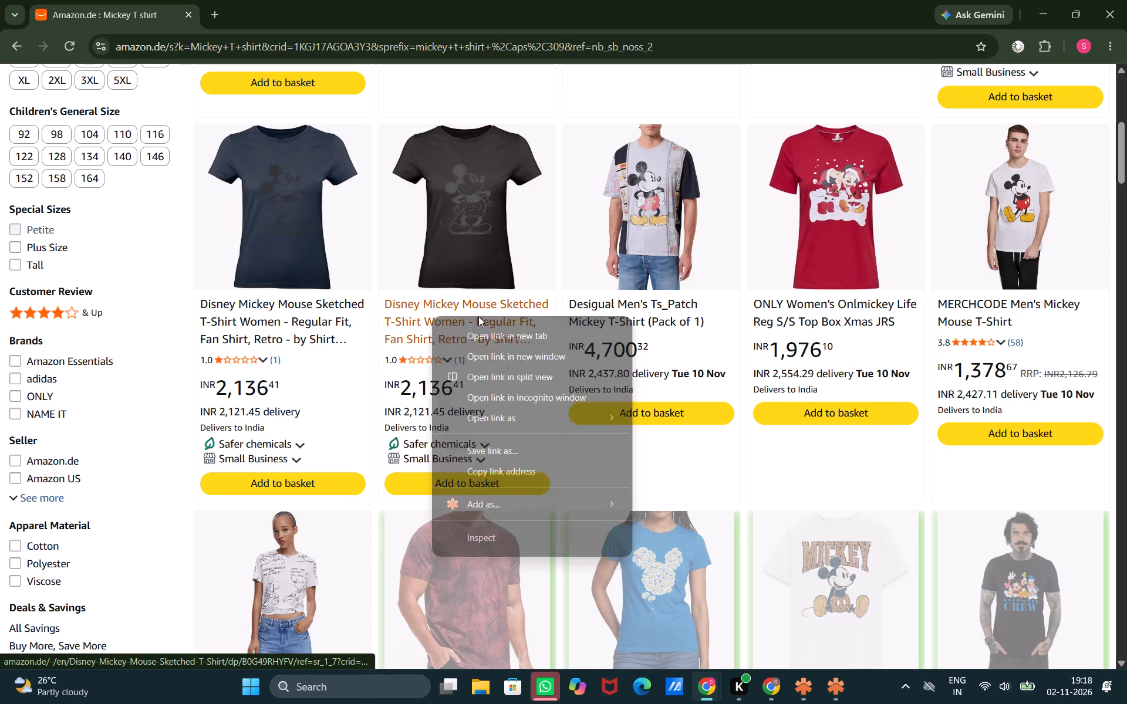
left_click(547, 475)
key("alt+Tab")
key("ctrl+v")
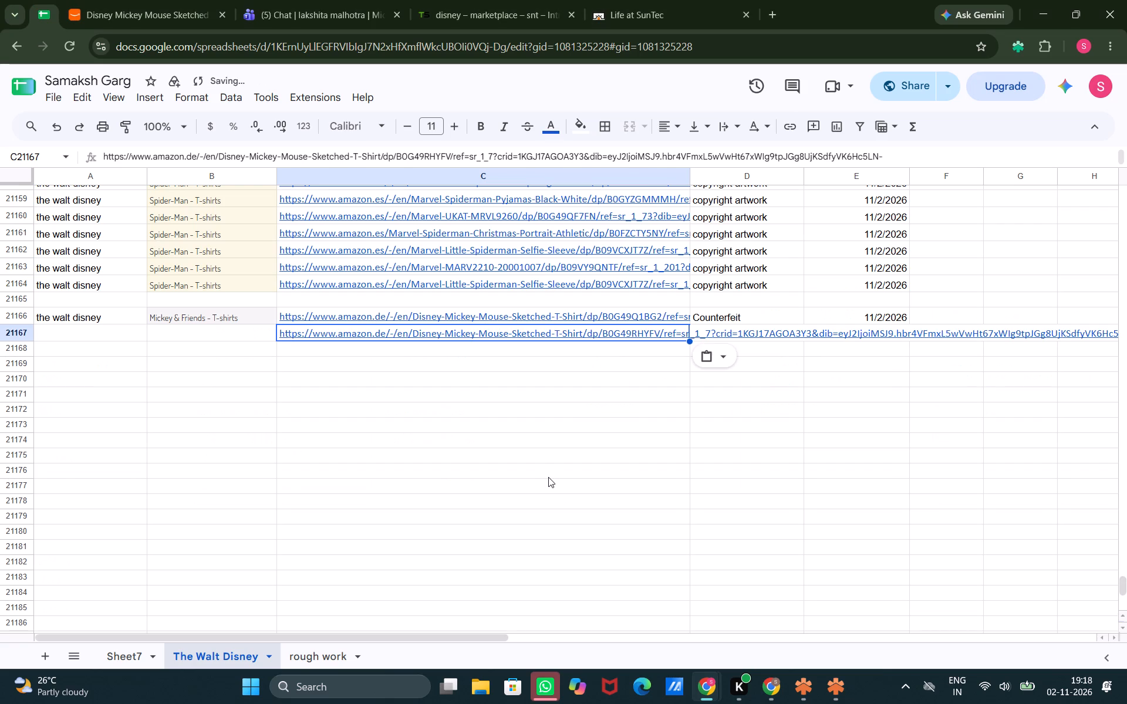
key("Return")
key("Return")
key("Return")
Copy the Desigual Men's Ts_Patch Mickey T-Shirt link from Amazon.de into cell C21168 of the sheet.
key("alt+Tab")
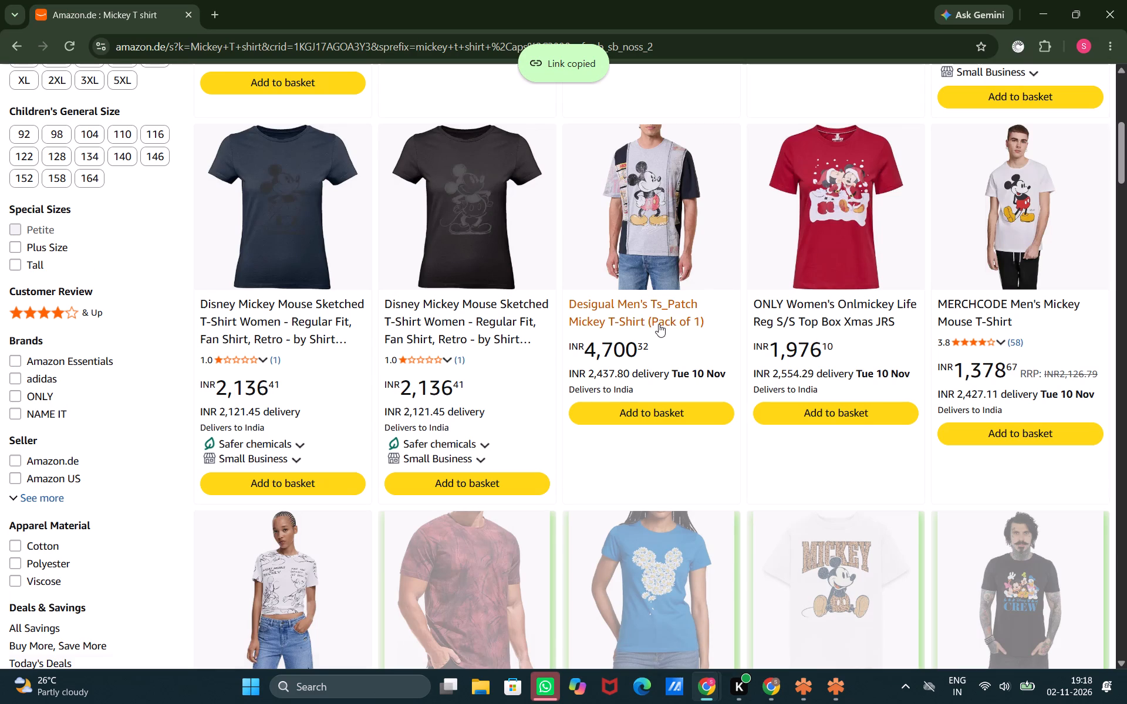
right_click(659, 324)
left_click(725, 476)
key("alt+Tab")
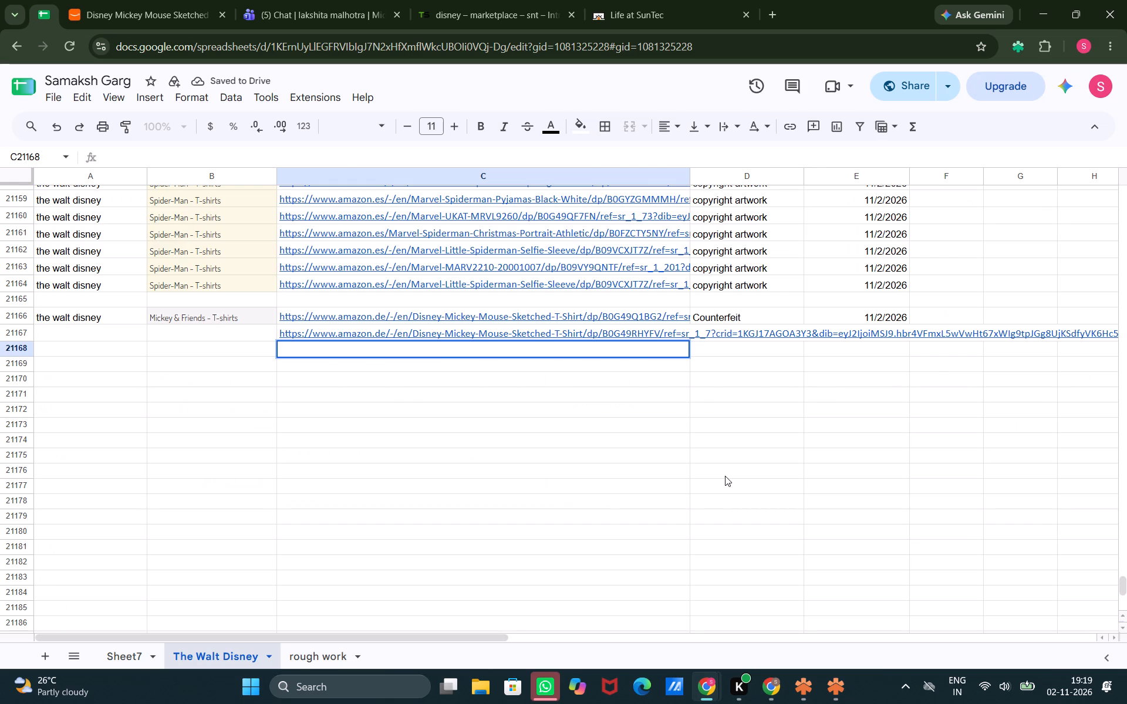
key("ctrl+v")
key("Return")
key("Return")
key("Return")
Copy the link of the red ONLY Women's Onlmickey Life T-shirt from Amazon.de into cell C21170 of the sheet.
key("alt+Tab")
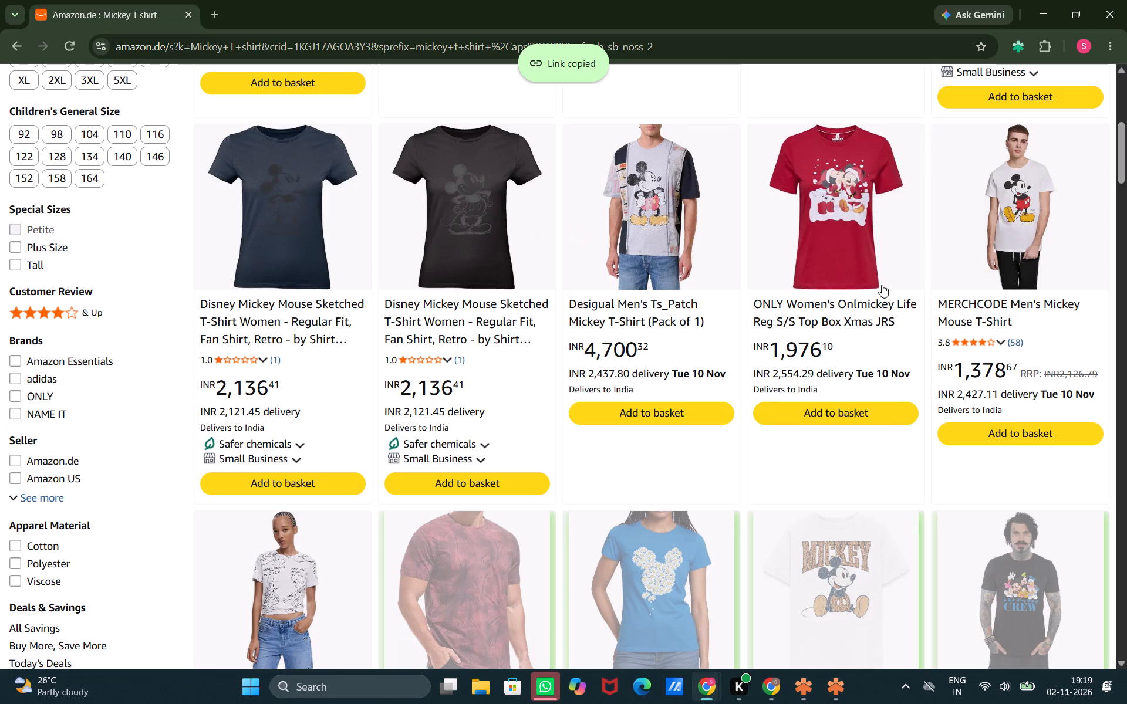
right_click(858, 307)
left_click(915, 461)
key("alt+Tab")
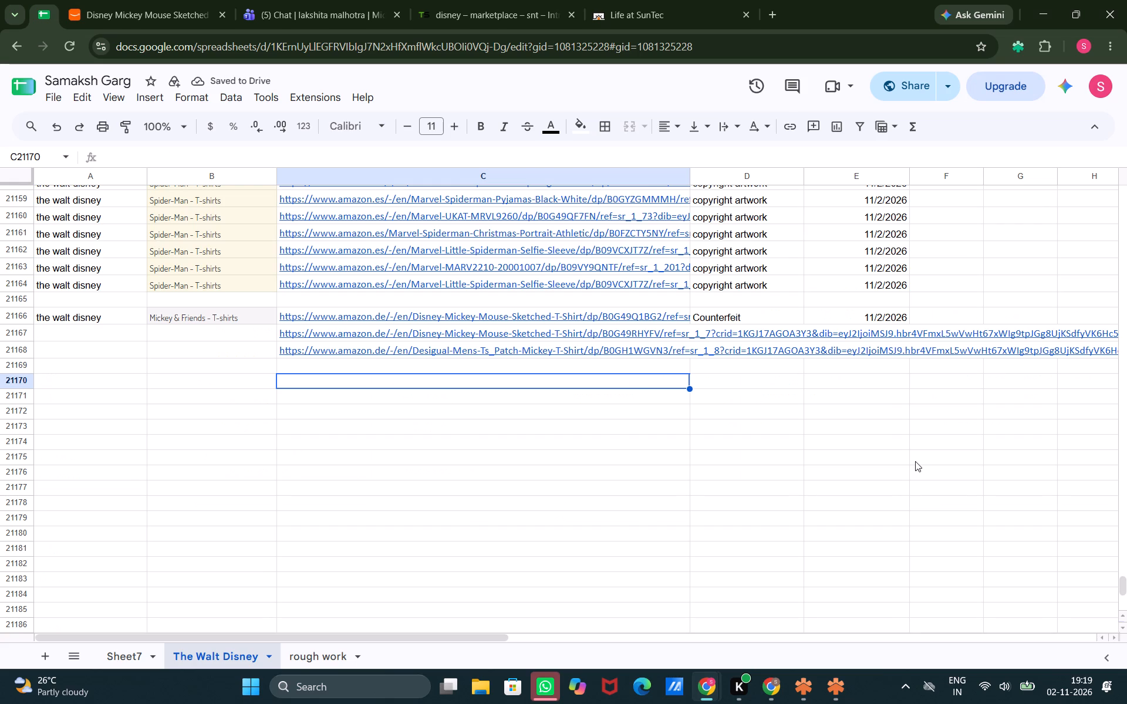
key("ctrl+v")
key("Up")
Copy the MERCHCODE Men's Mickey Mouse T-Shirt link from Amazon.de into the empty cell C21169 of the sheet.
key("alt+Tab")
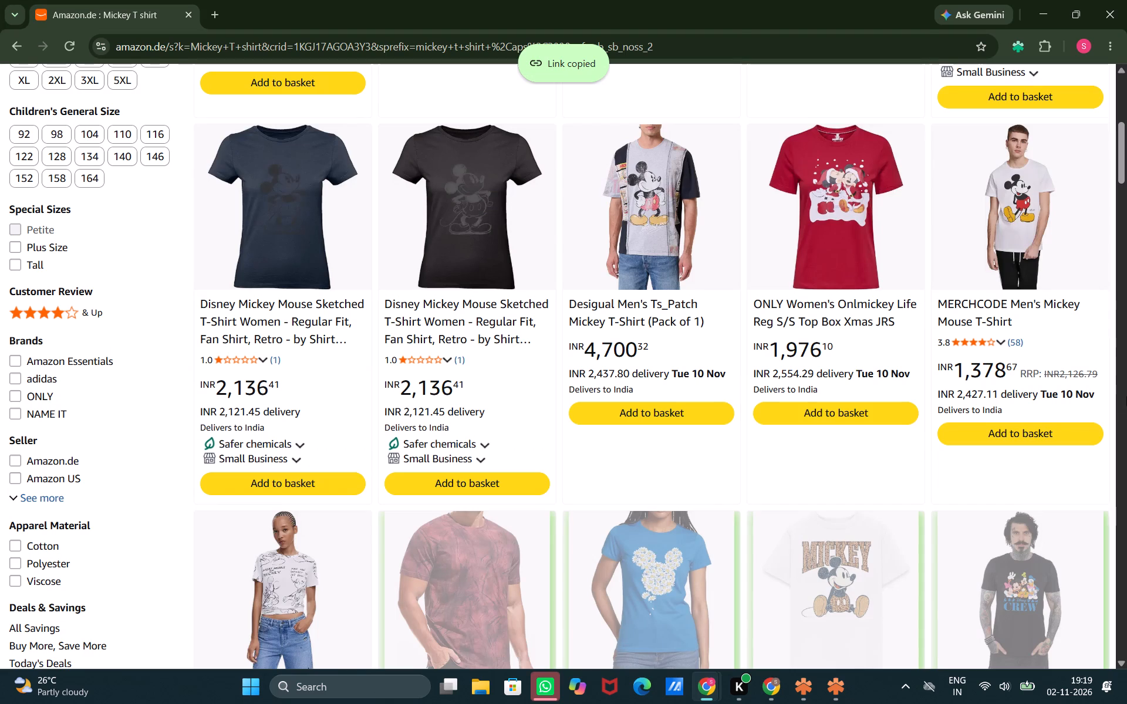
right_click(994, 310)
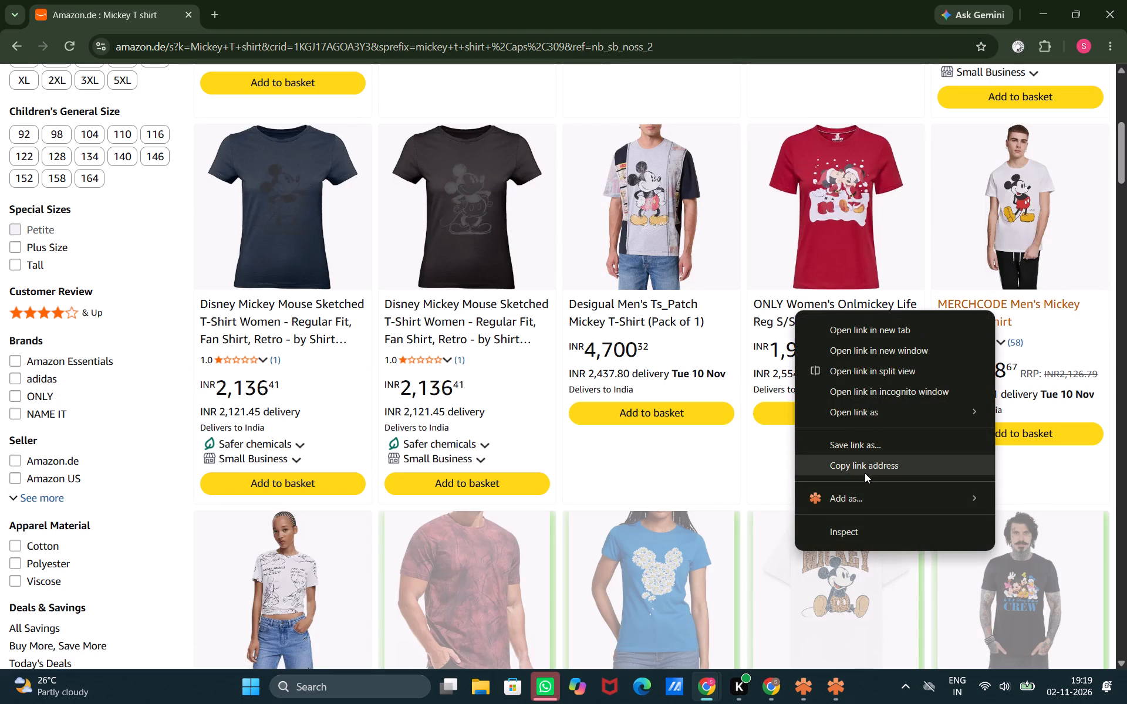
left_click(865, 473)
key("alt+Tab")
key("ctrl+v")
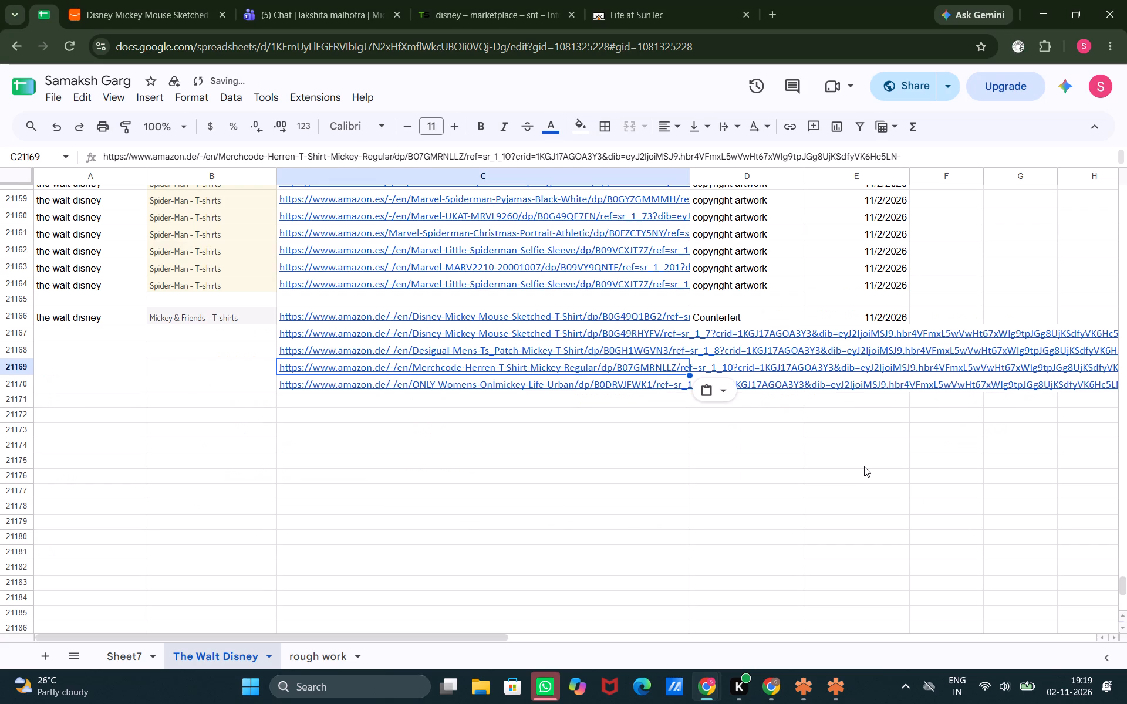
key("Down")
key("Down")
Copy the Desigual Damen Bluse listing's link on Amazon.de and open its product page.
key("alt+Tab")
scroll(819, 352, "down", 2)
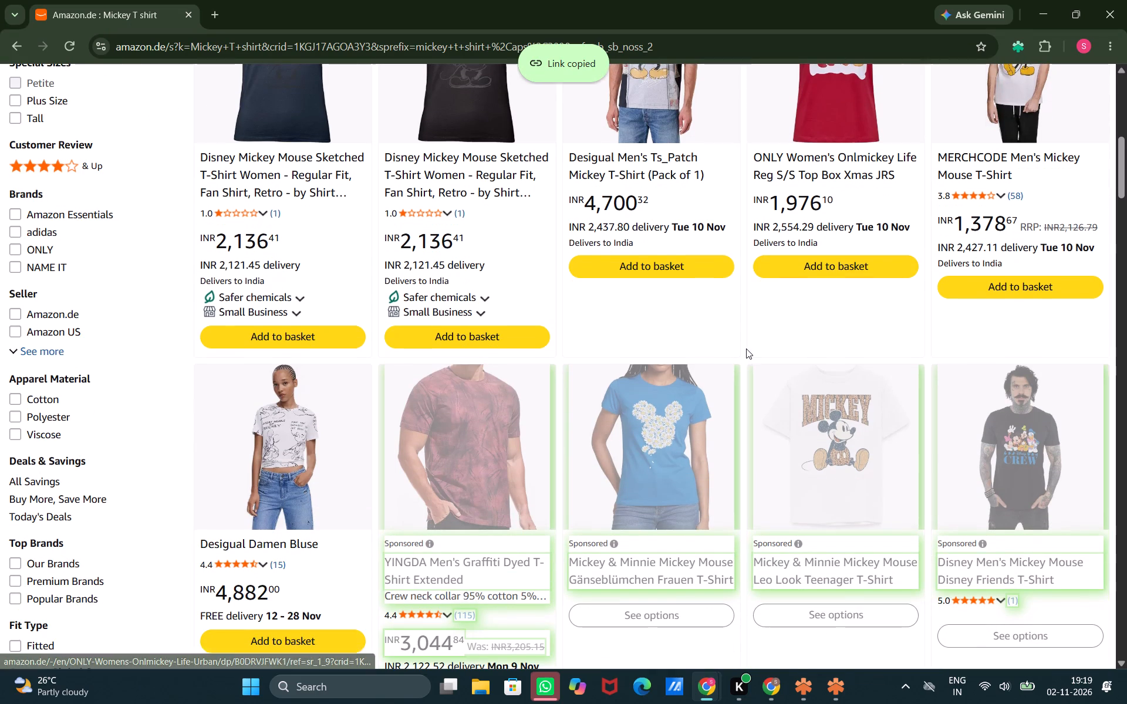
scroll(448, 458, "down", 1)
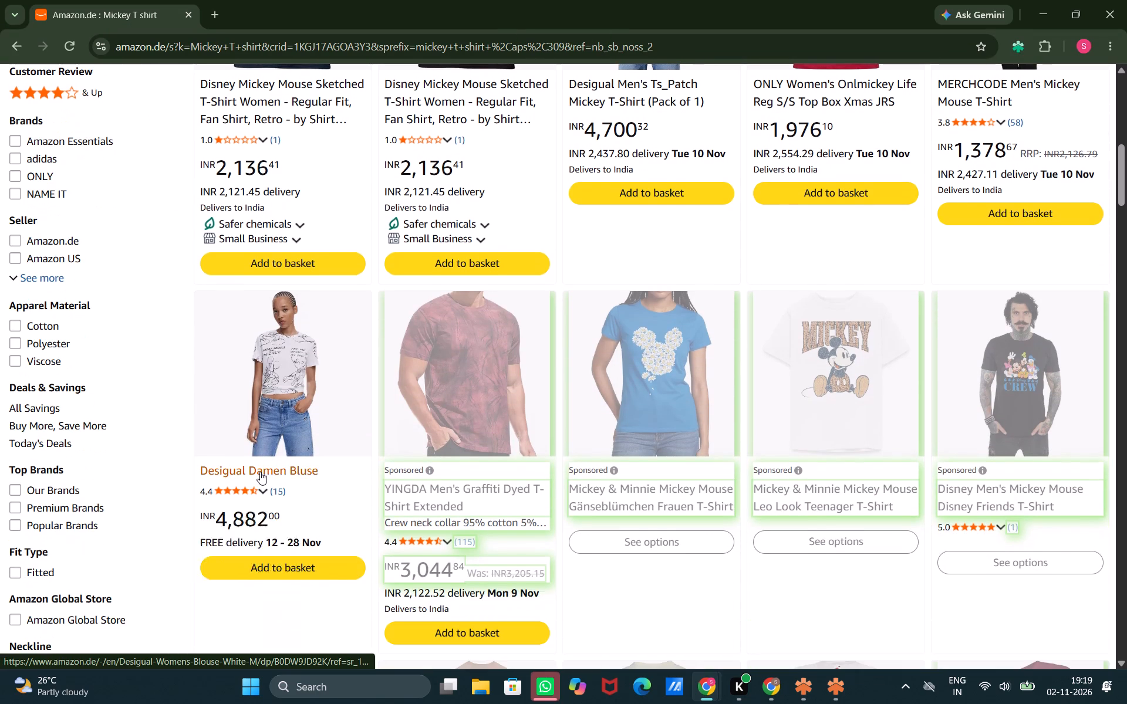
right_click(260, 472)
left_click(326, 383)
left_click(292, 369)
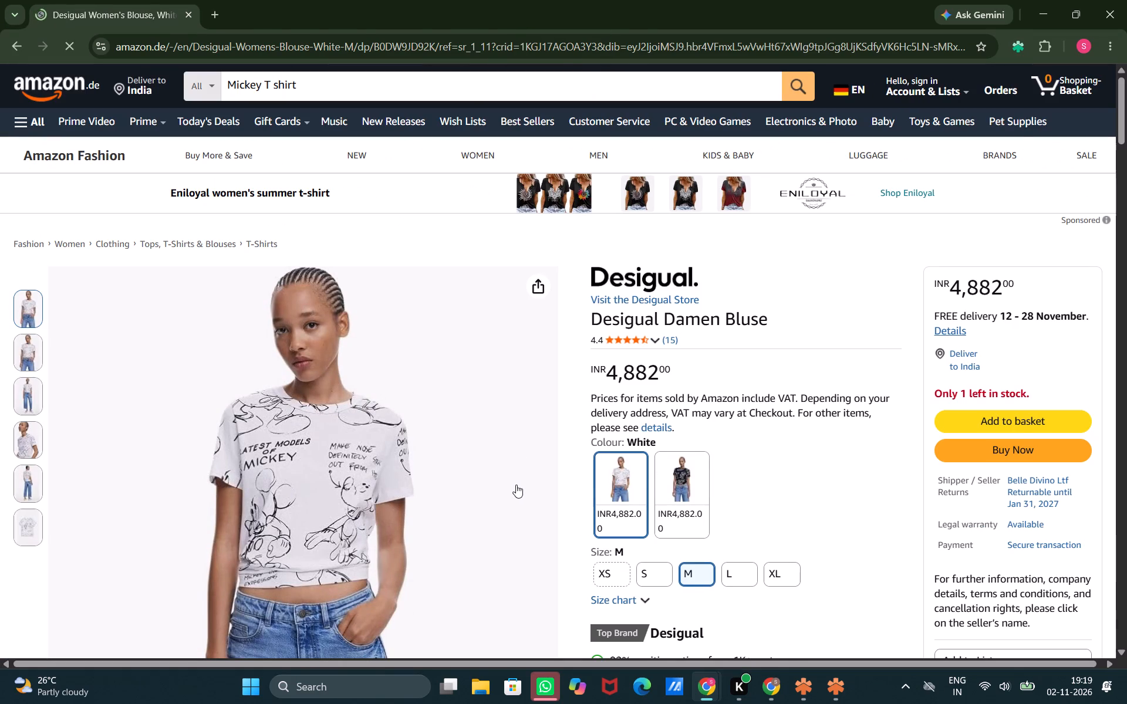
Paste the copied white Desigual Damen Bluse link into cell C21171 of the Walt Disney tracking sheet.
key("alt+Tab")
key("ctrl+v")
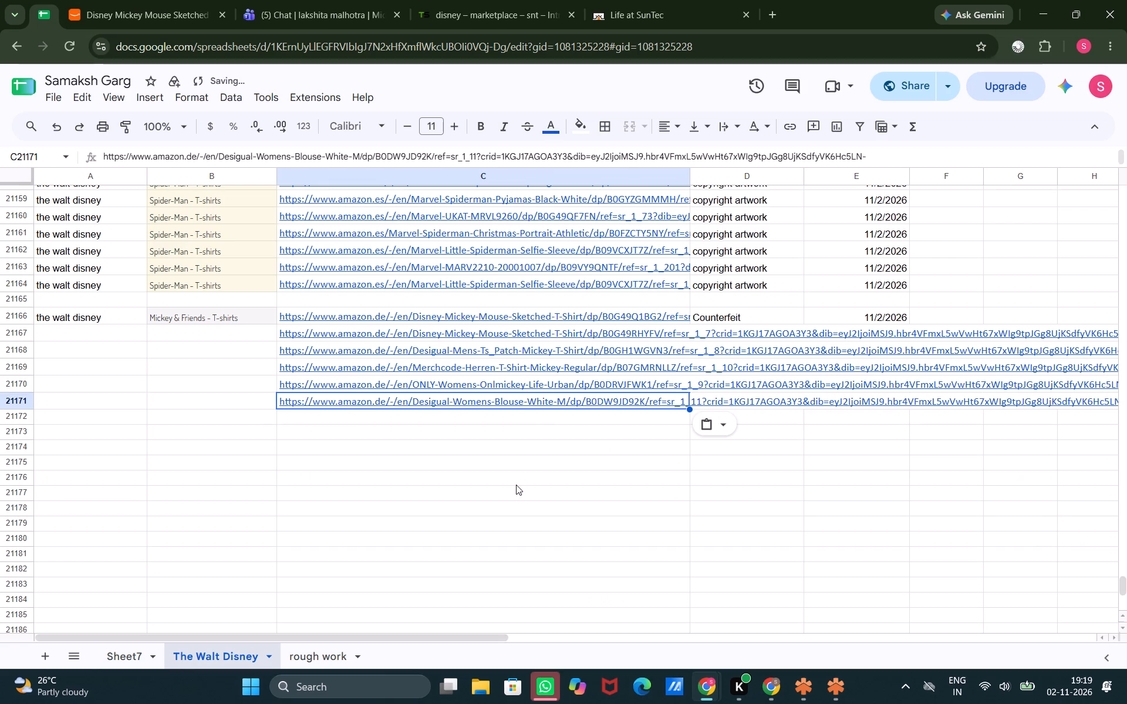
key("Return")
key("Return")
Return to the Amazon.de search results and copy the adidas Unisex Kids Disney Mickey Mouse T-Shirt (INR 3,195.53) link into cell C21172.
key("alt+Tab")
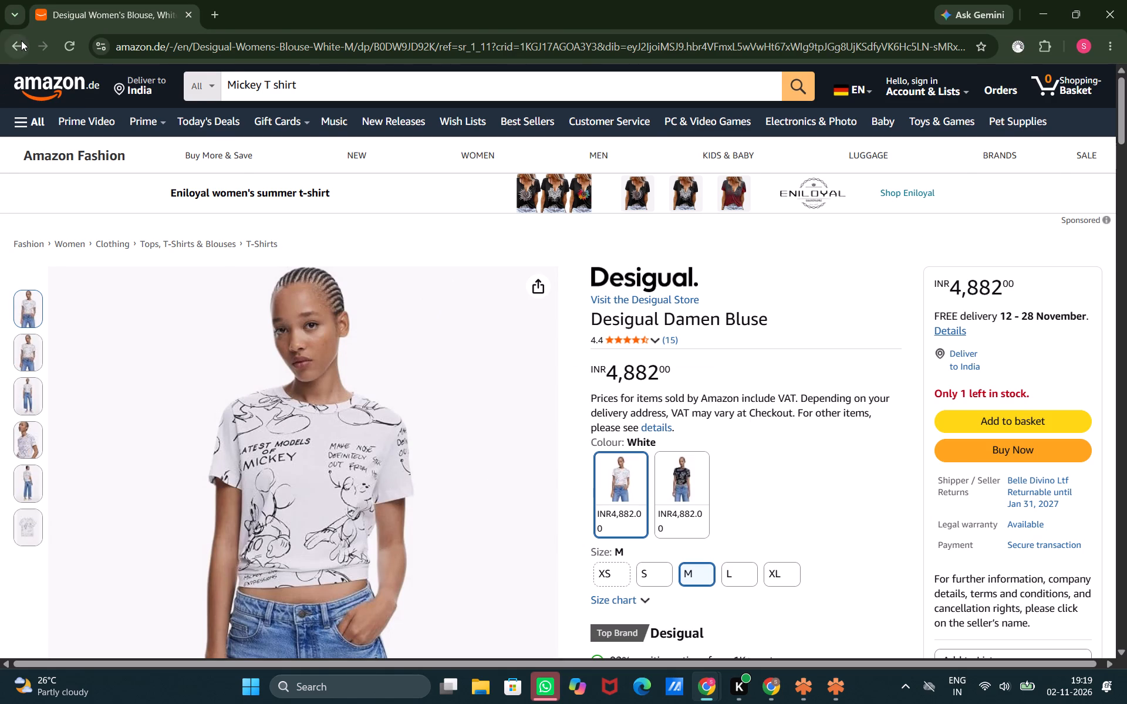
left_click(21, 40)
scroll(684, 291, "down", 5)
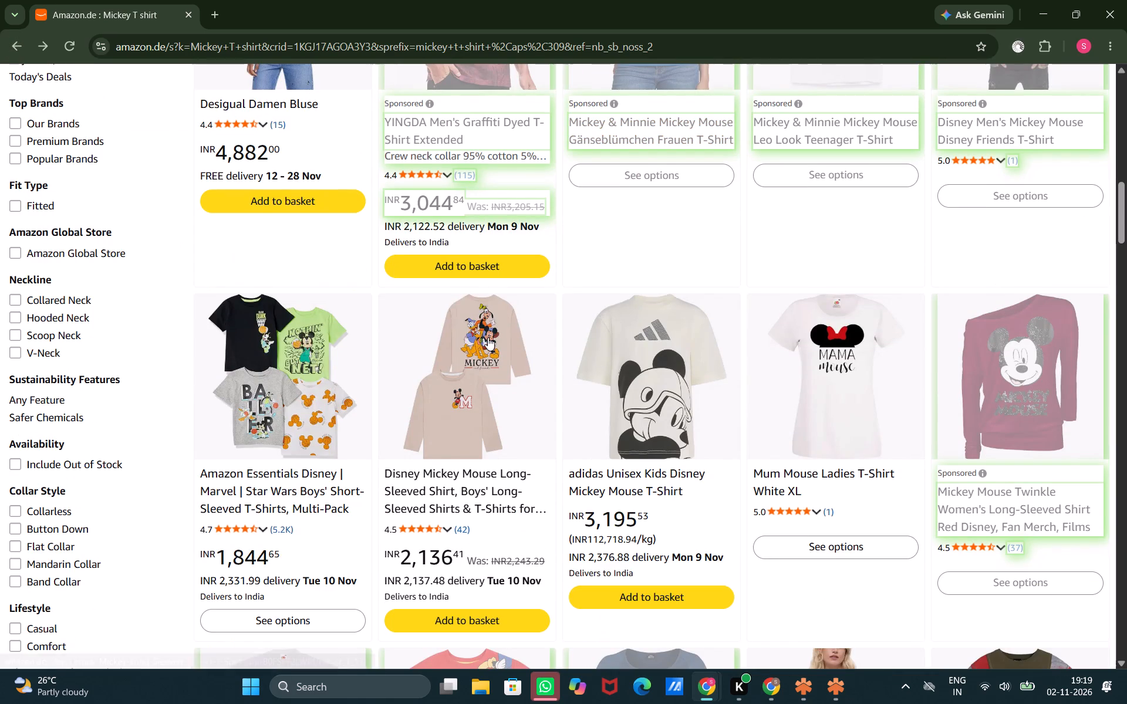
right_click(649, 497)
left_click(717, 407)
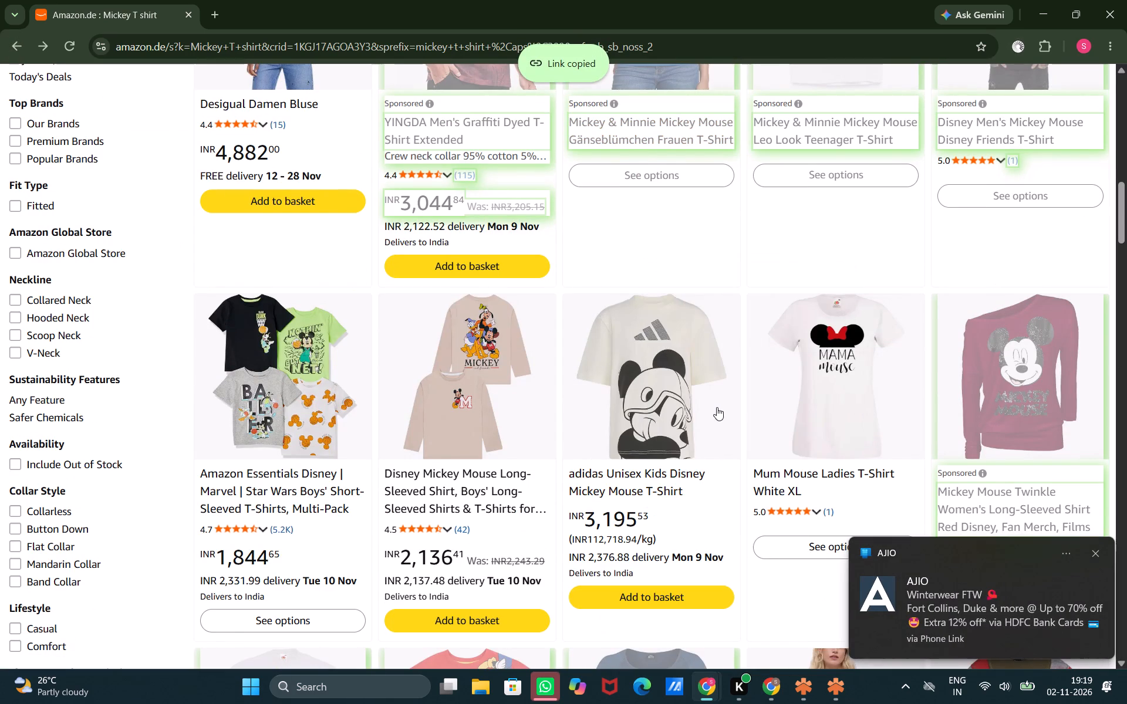
key("alt+Tab")
key("ctrl+v")
key("Return")
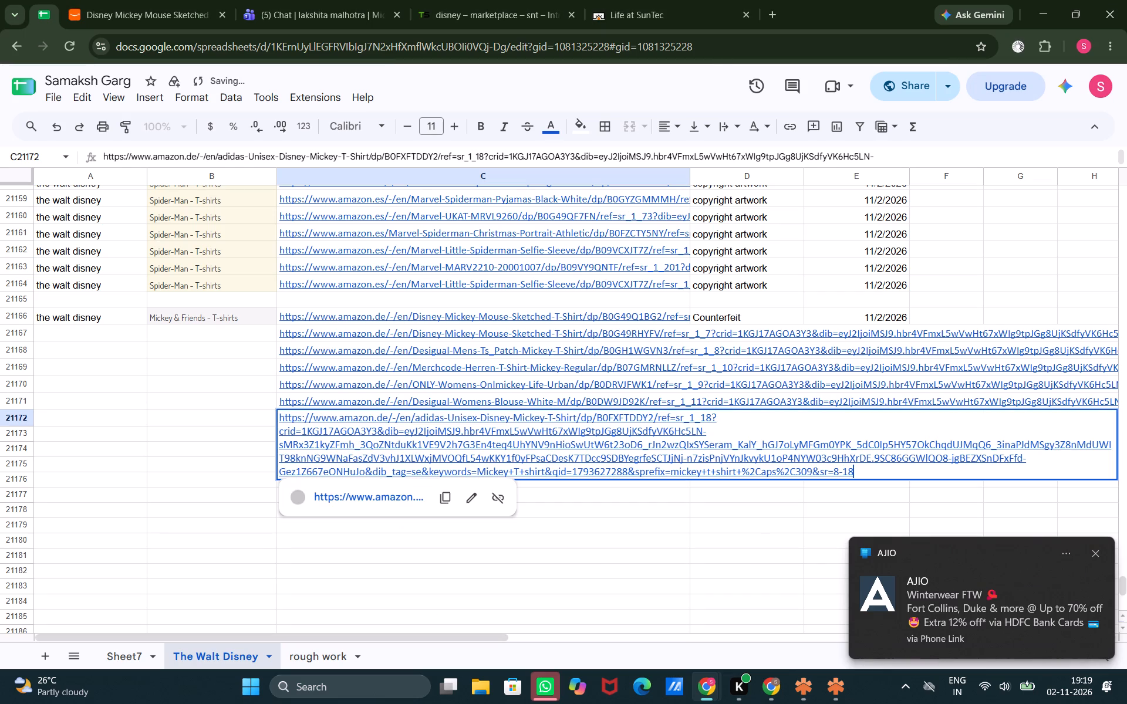
key("Return")
Copy the Amazon Essentials Disney Boys' Short-Sleeved T-Shirts Multi-Pack link from Amazon.de into cell C21173 of the sheet.
key("alt+Tab")
right_click(275, 469)
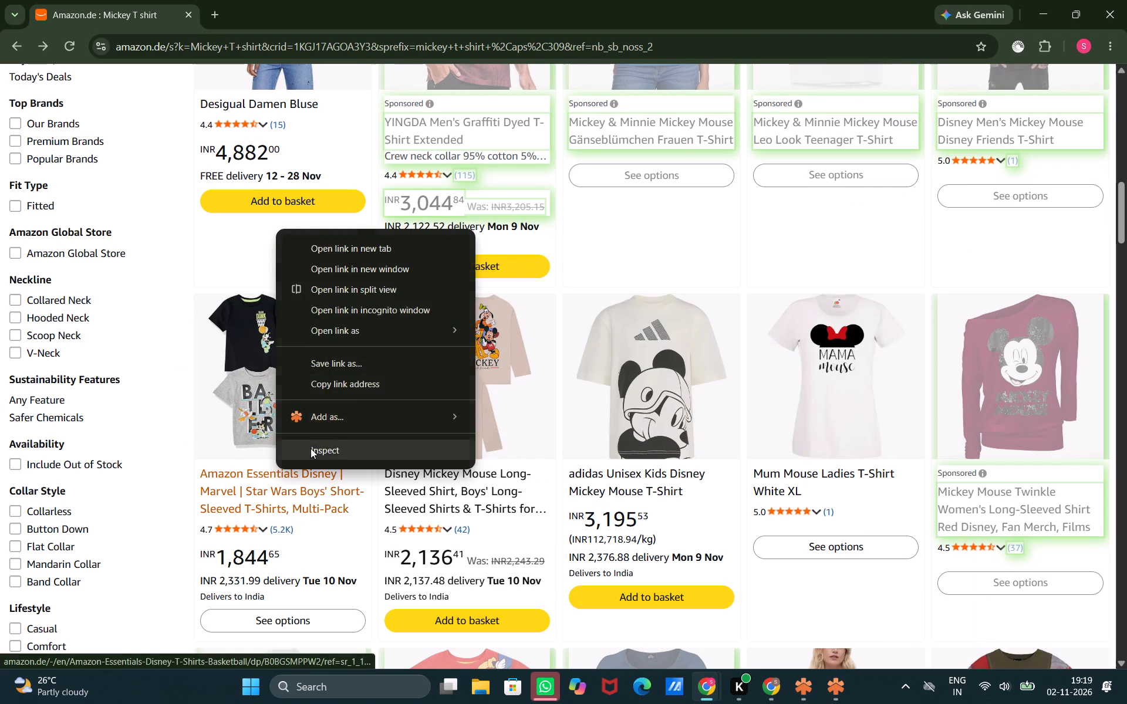
left_click(349, 387)
key("alt+Tab")
key("ctrl+v")
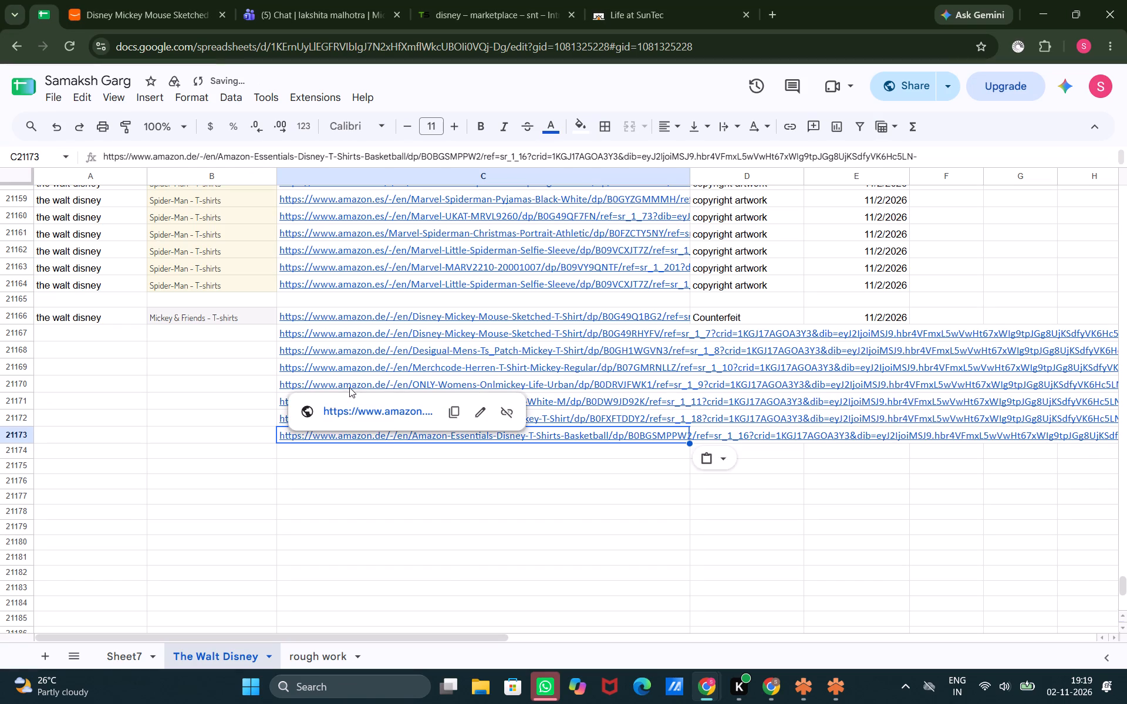
key("Return")
key("Return")
Copy the Desigual Women's Ts_Jude_Mickey T-Shirt link from Amazon.de into cell C21174 of the sheet.
key("alt+Tab")
scroll(393, 349, "down", 5)
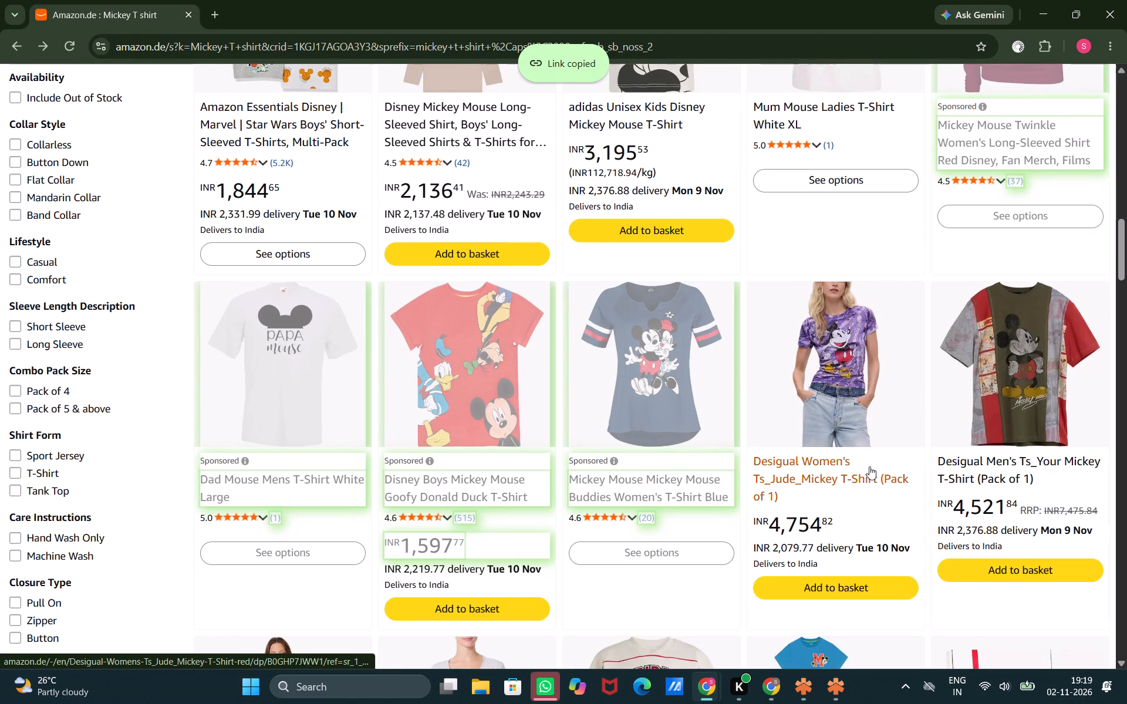
right_click(850, 475)
left_click(894, 388)
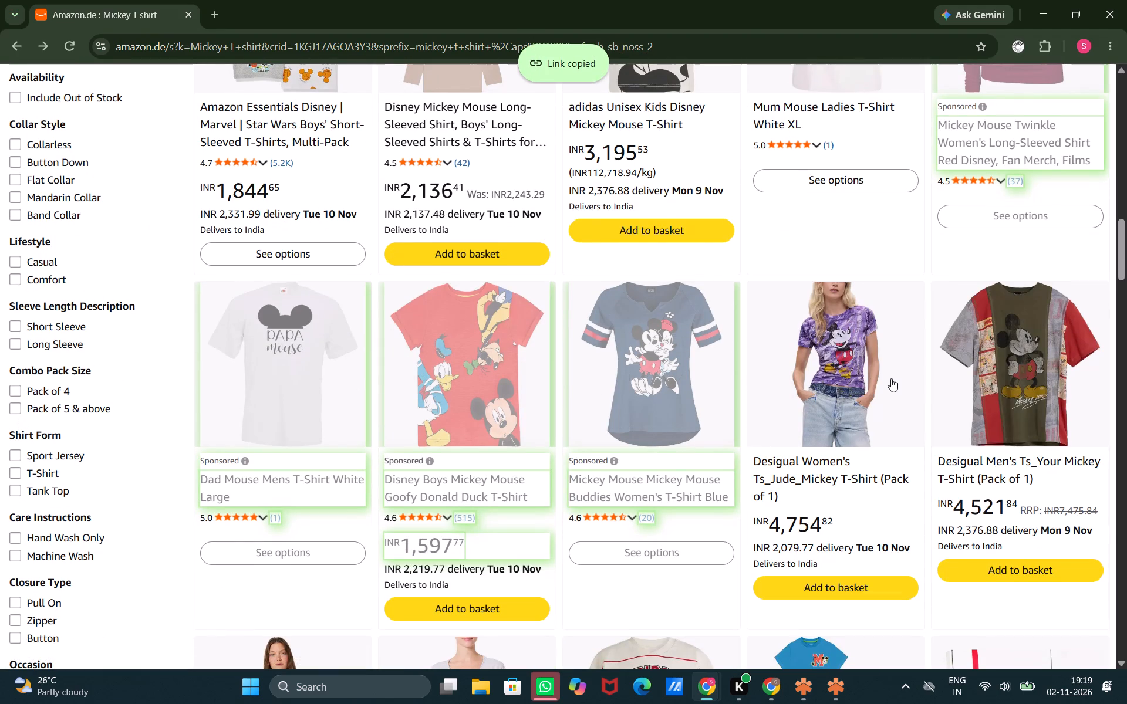
key("alt+Tab")
key("ctrl+v")
key("Return")
key("Return")
key("Return")
Copy the Desigual Men's Ts_Your Mickey T-Shirt link from Amazon.de into cell C21175 of the sheet.
key("alt+Tab")
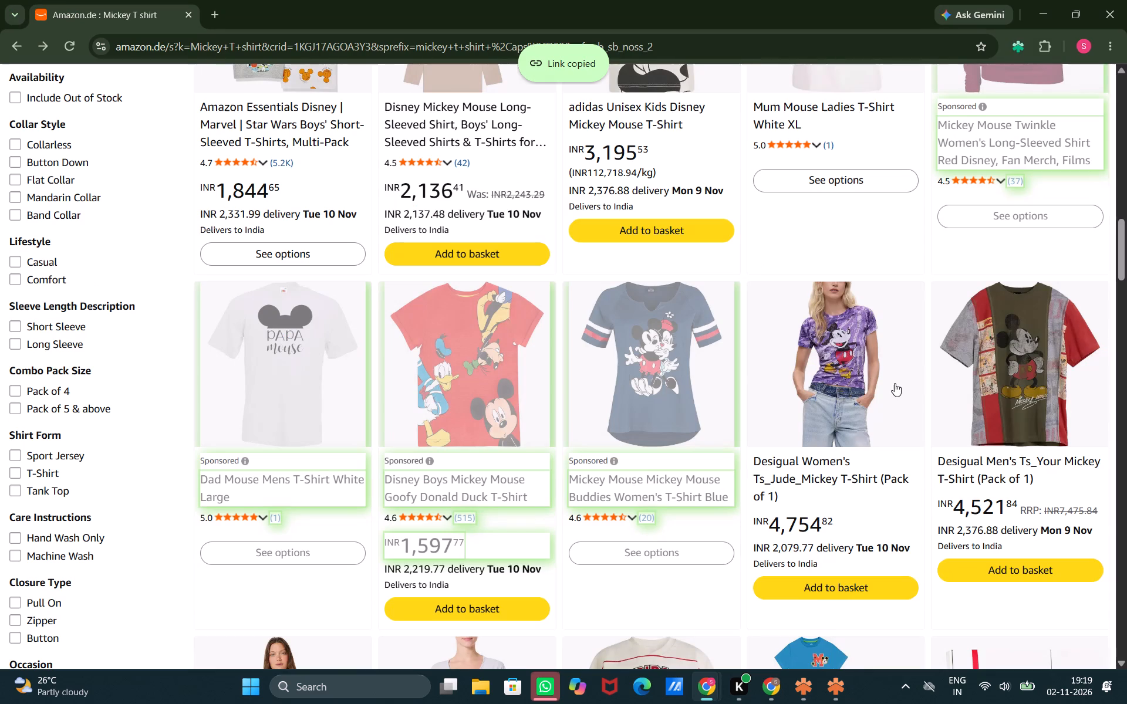
right_click(1063, 465)
left_click(927, 388)
key("alt+Tab")
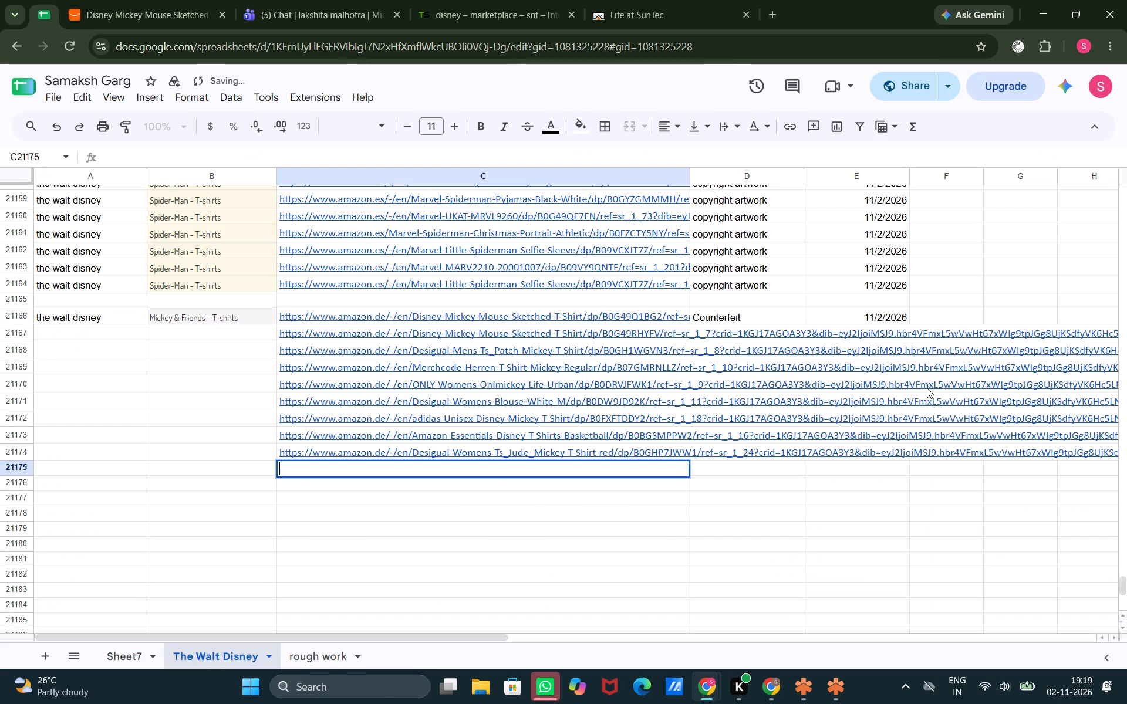
key("ctrl+v")
key("Return")
key("Return")
Copy the Amazon Essentials Women's Plus Size Short Sleeve Crew Neck Shirt link from Amazon.de into cell C21176 of the sheet.
key("alt+Tab")
scroll(927, 388, "down", 5)
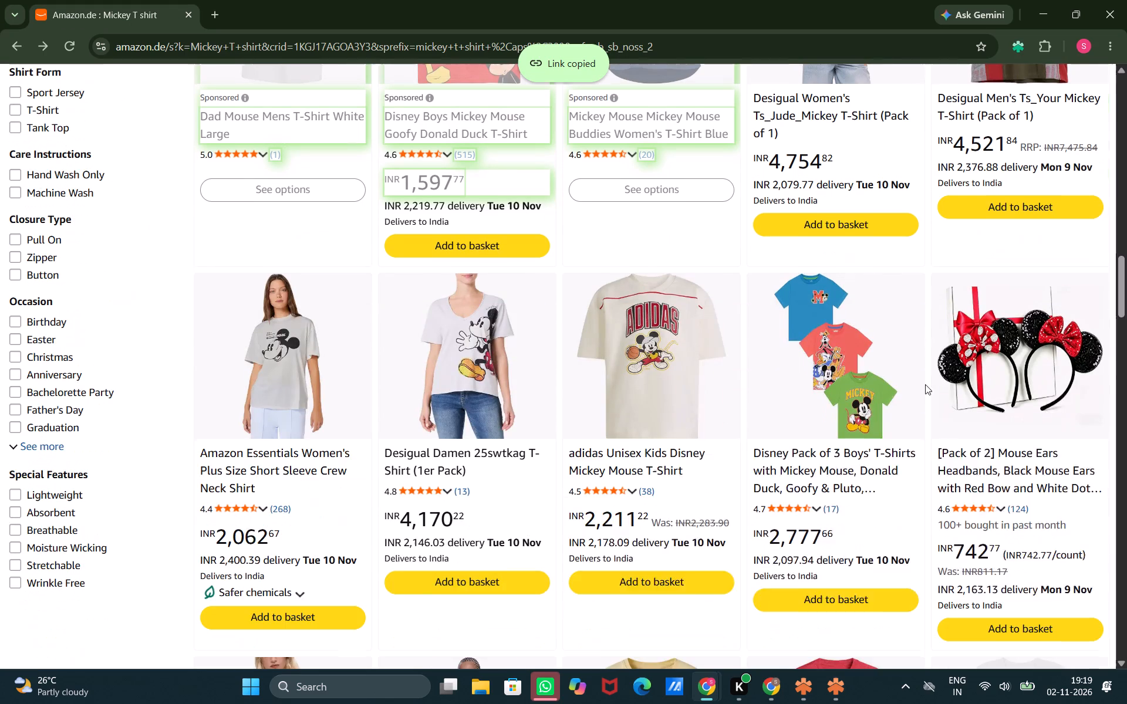
right_click(278, 460)
left_click(312, 376)
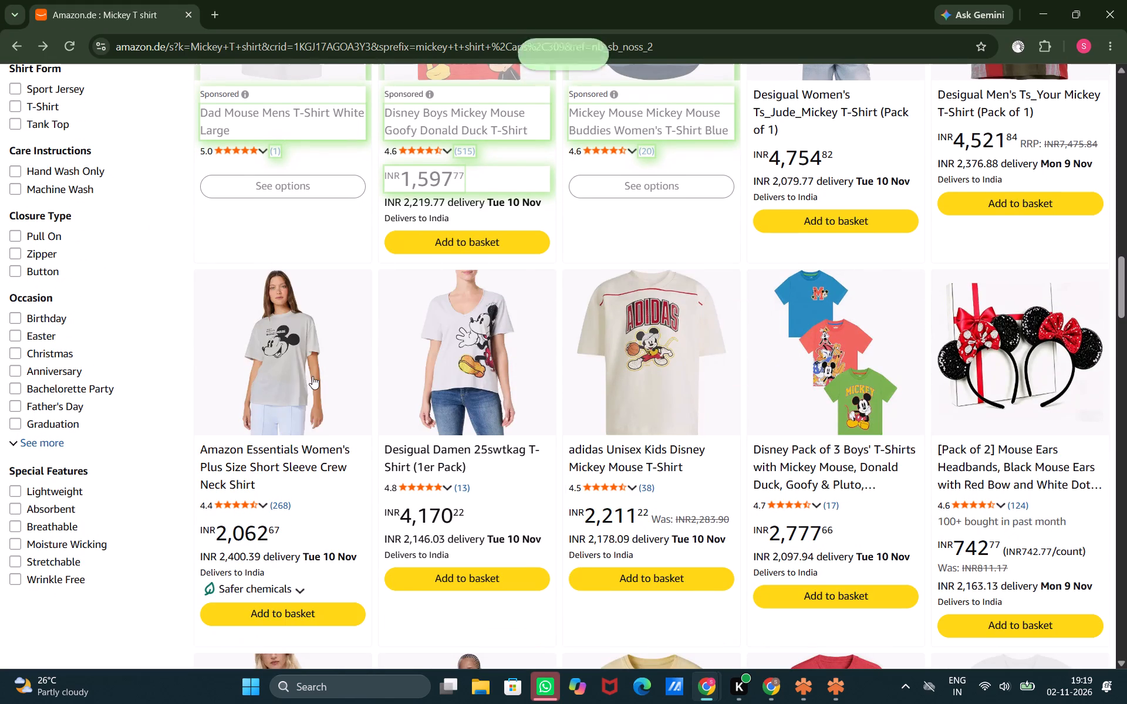
key("alt+Tab")
key("ctrl+v")
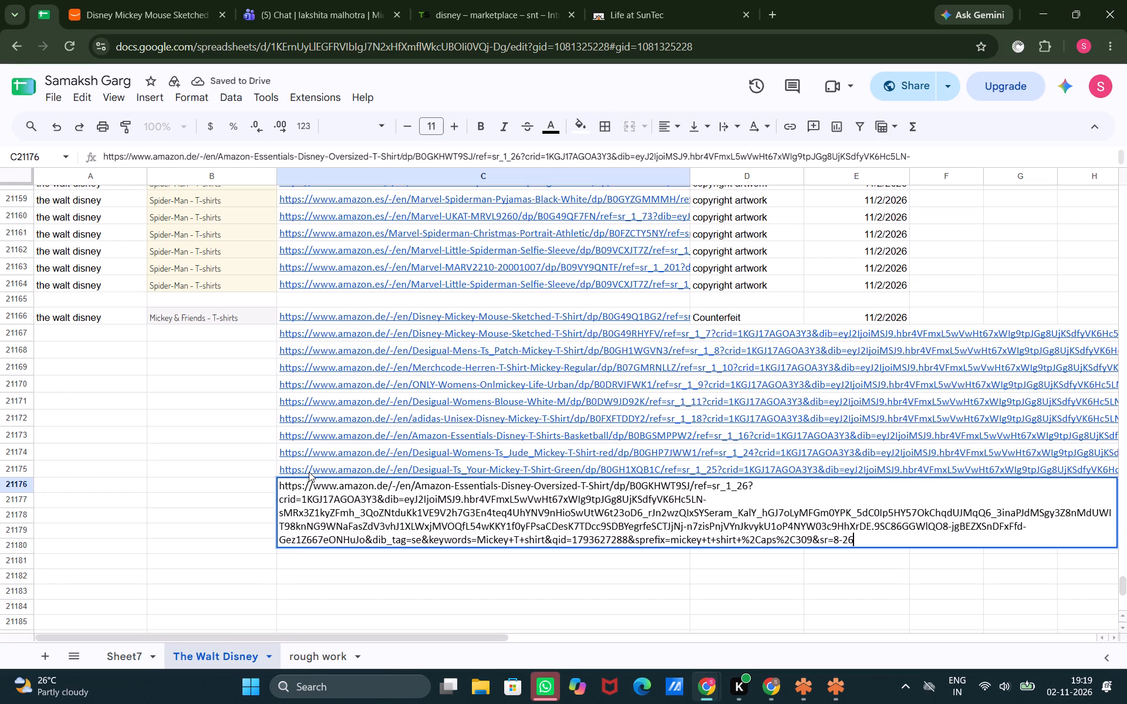
key("Return")
Copy the white Desigual Damen 25swtkag T-Shirt link from Amazon.de into cell C21177 of the sheet.
key("alt+Tab")
right_click(408, 466)
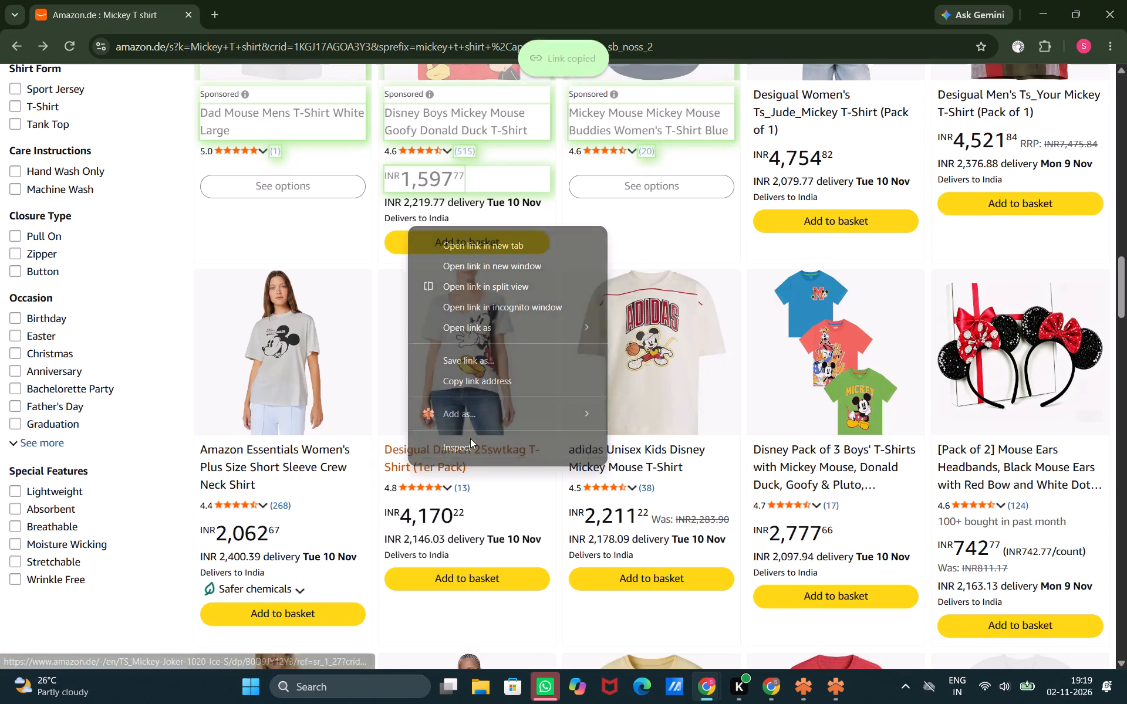
left_click(485, 391)
left_click(485, 387)
key("alt+Tab")
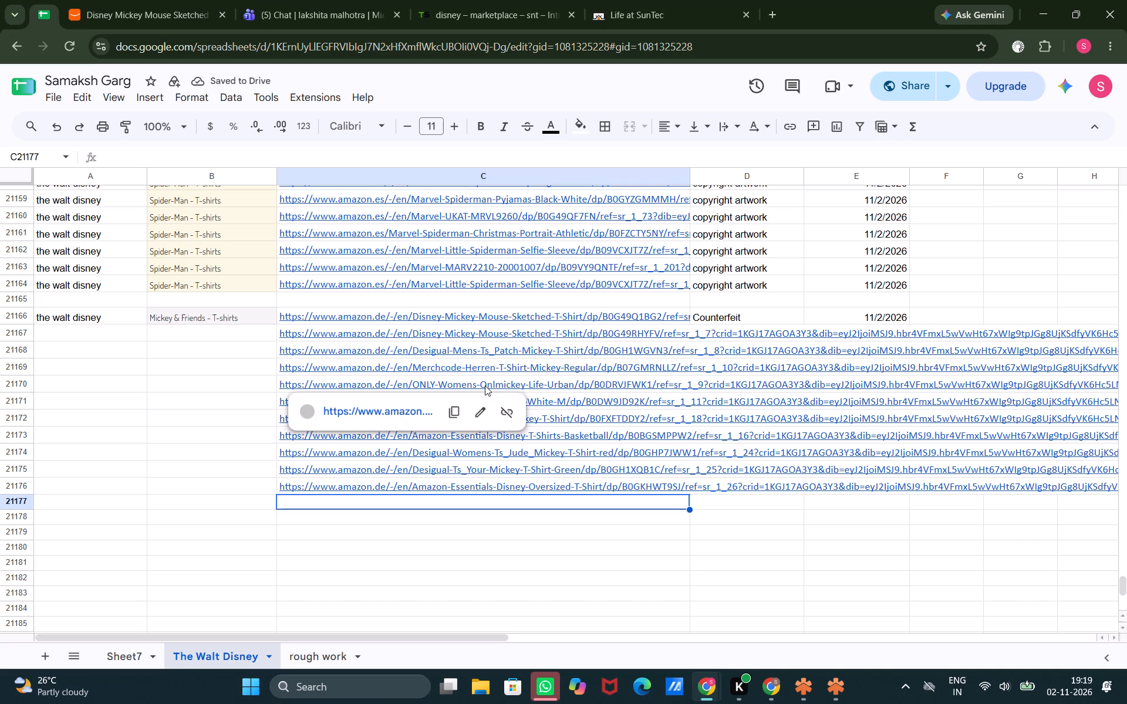
key("ctrl+v")
key("Return")
key("Return")
Copy the link of the adidas Unisex Kids Disney T-Shirt with the basketball Mickey print from Amazon.de into cell C21178.
key("alt+Tab")
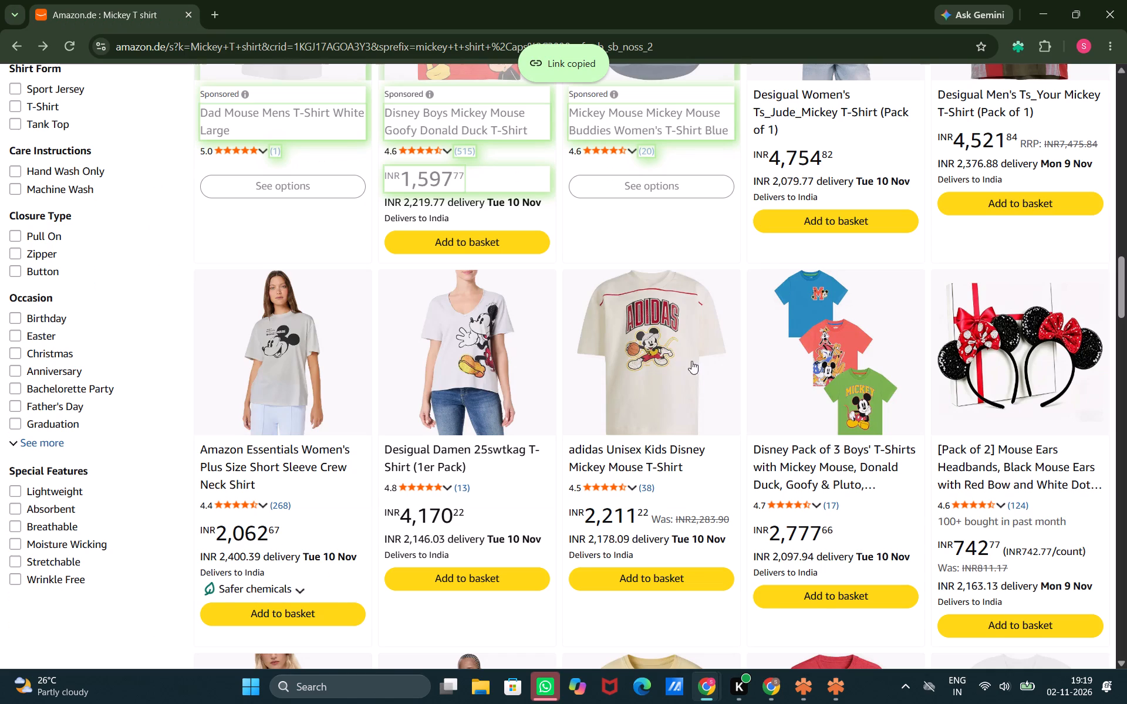
right_click(654, 465)
left_click(707, 374)
key("alt+Tab")
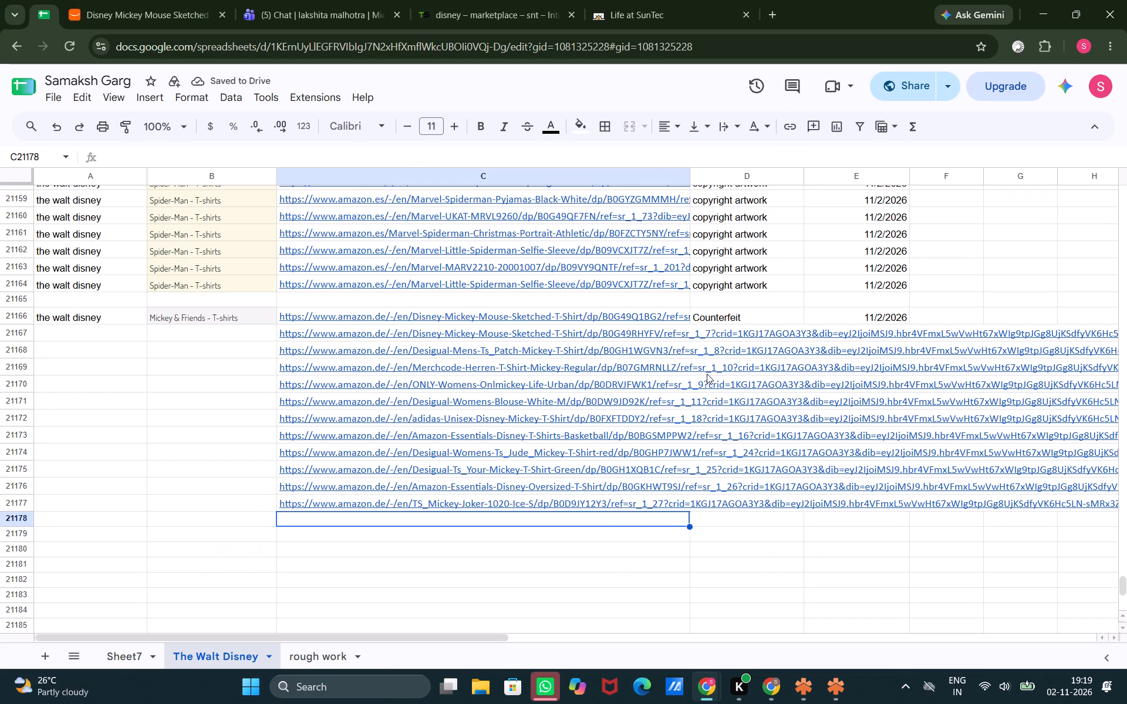
key("ctrl+v")
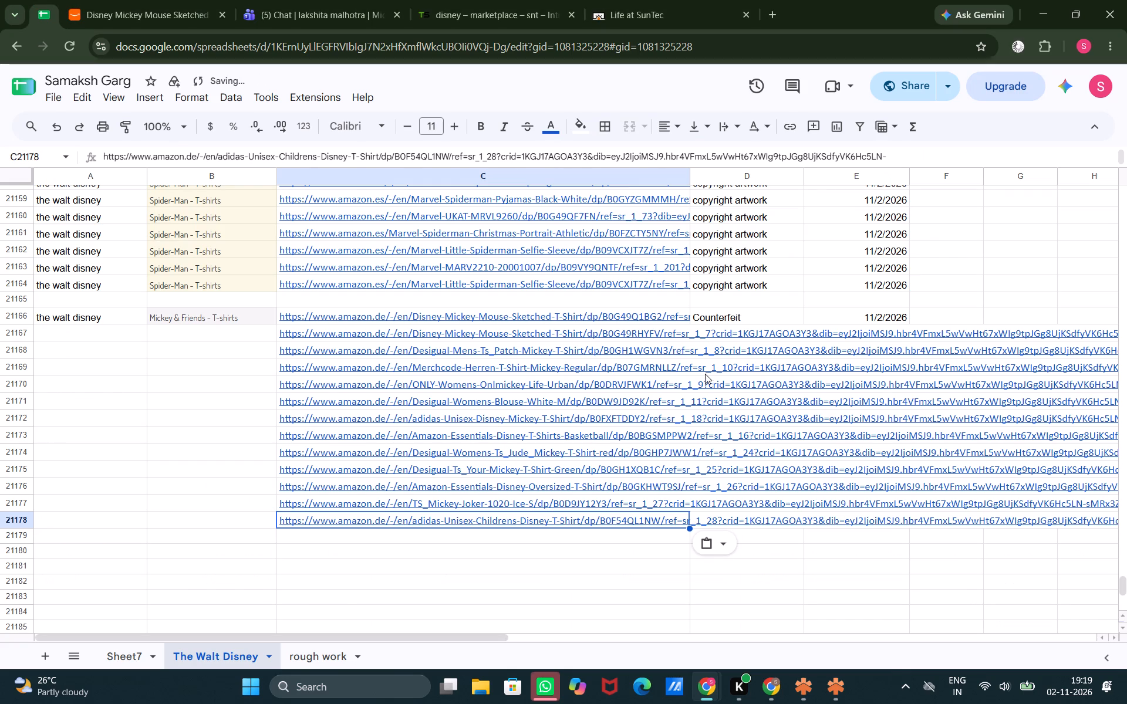
left_click(515, 533)
Copy the Disney Pack of 3 Boys' T-Shirts link from Amazon.de into cell C21179 of the sheet.
key("alt+Tab")
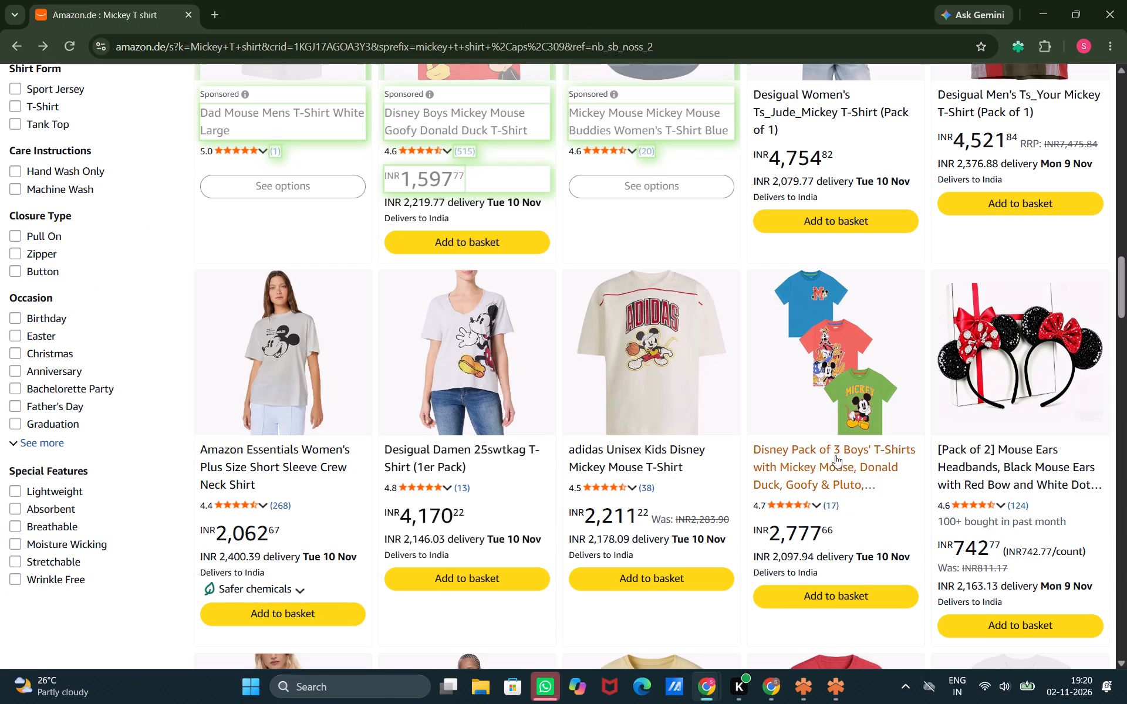
right_click(835, 455)
left_click(905, 376)
key("alt+Tab")
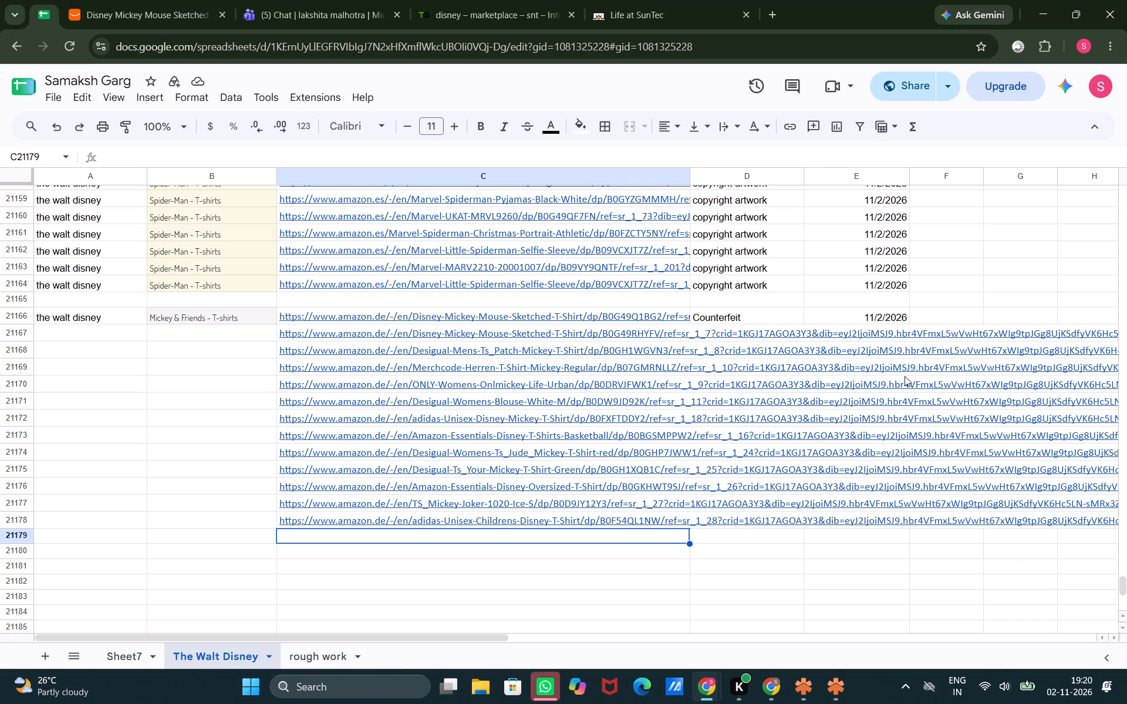
key("ctrl+v")
key("Return")
key("Return")
Copy the red Disney Men's Full Size Mickey Mouse Distressed Look T-Shirt link from Amazon.de into cell C21180 of the sheet.
key("alt+Tab")
scroll(903, 374, "down", 5)
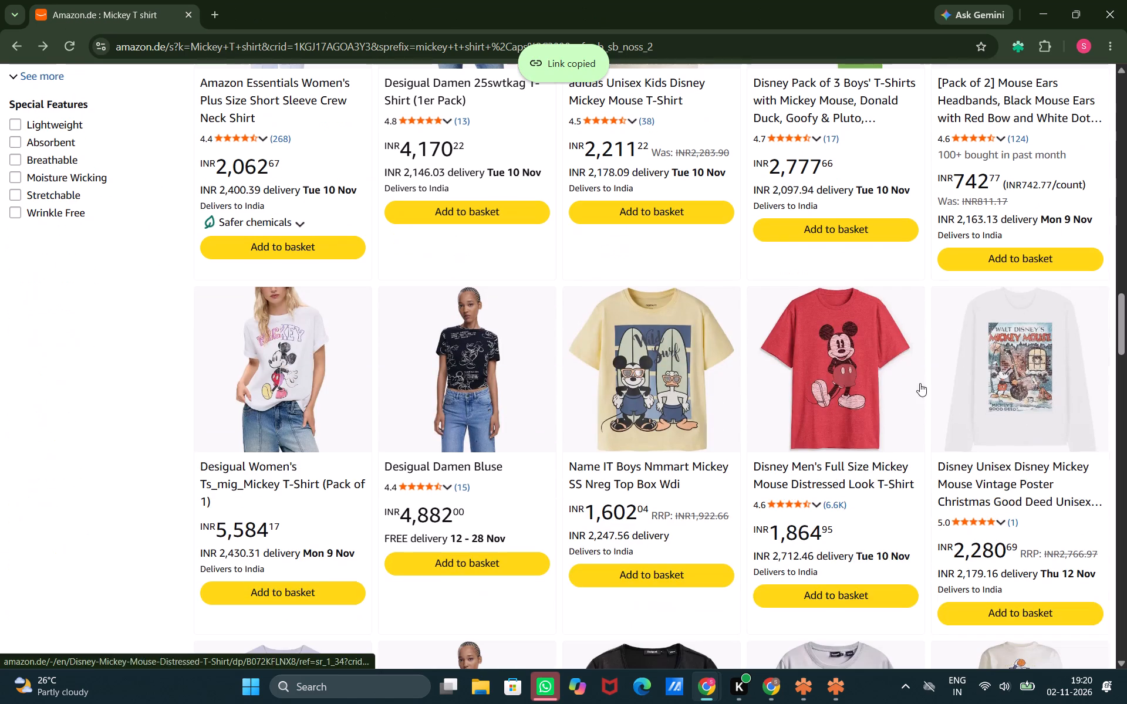
right_click(871, 481)
left_click(890, 400)
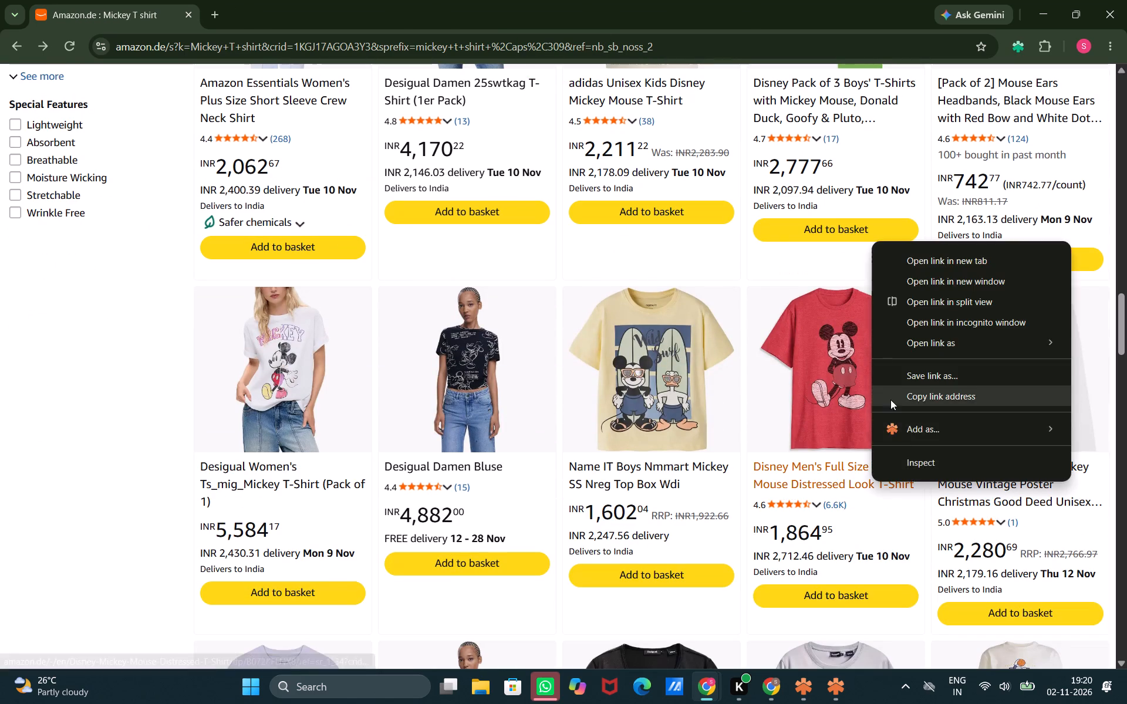
key("alt+Tab")
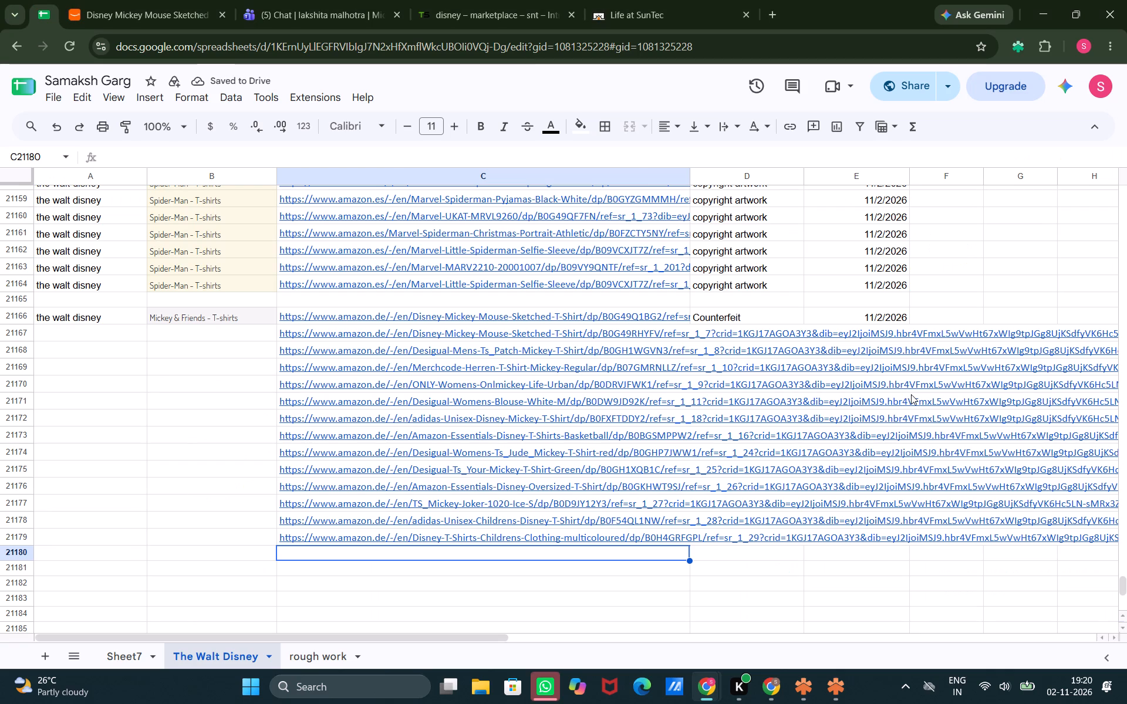
key("ctrl+v")
key("Return")
key("Return")
Copy the Name IT Boys Nmmart Mickey top link from Amazon.de into cell C21181 of the sheet.
key("alt+Tab")
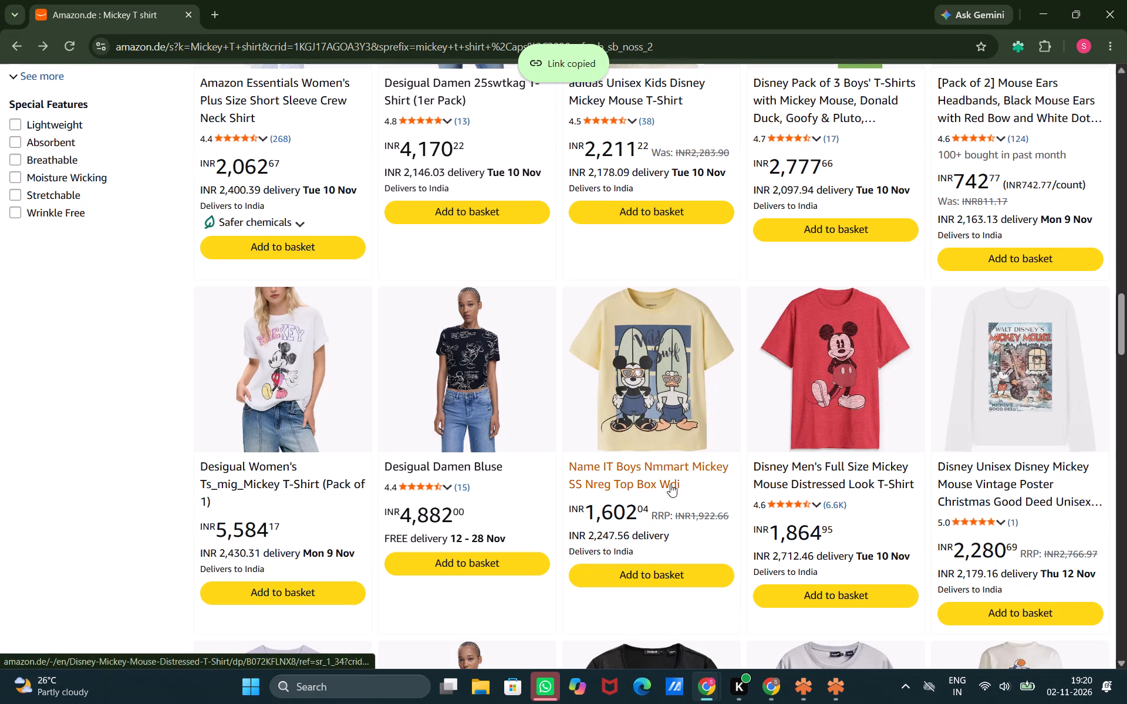
right_click(647, 473)
left_click(723, 391)
key("alt+Tab")
key("ctrl+v")
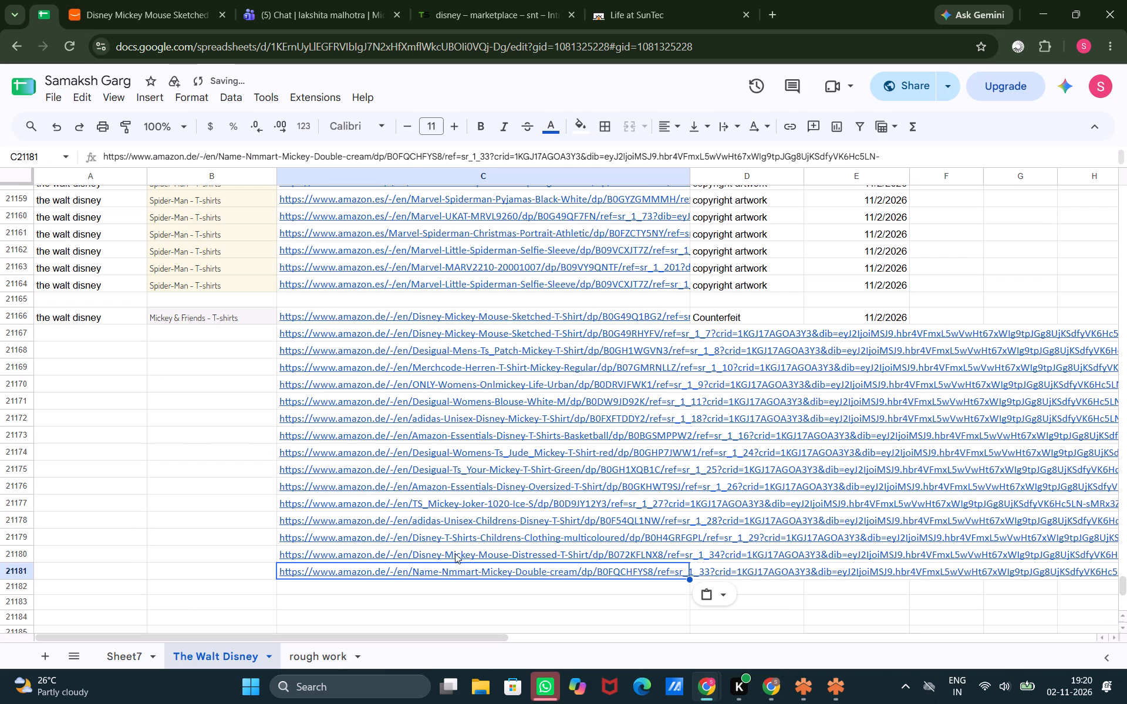
left_click(436, 585)
Copy the black Desigual Damen Bluse link from Amazon.de into cell C21182 of the sheet.
key("alt+Tab")
right_click(450, 469)
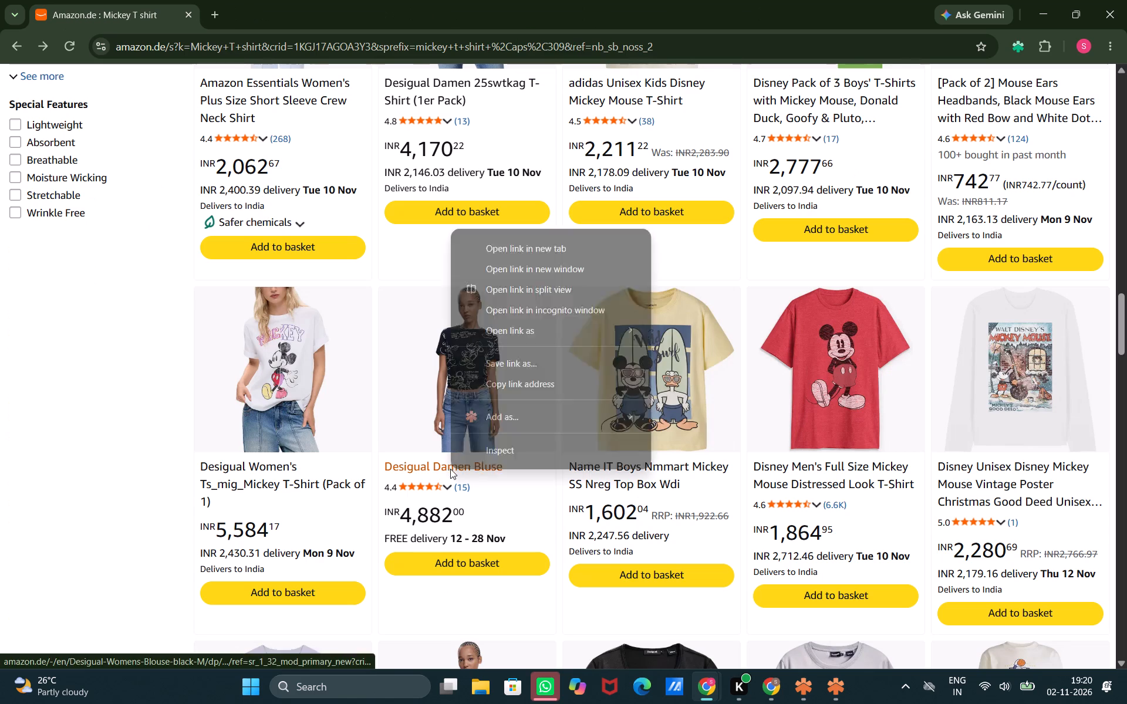
left_click(537, 375)
key("alt+Tab")
key("ctrl+v")
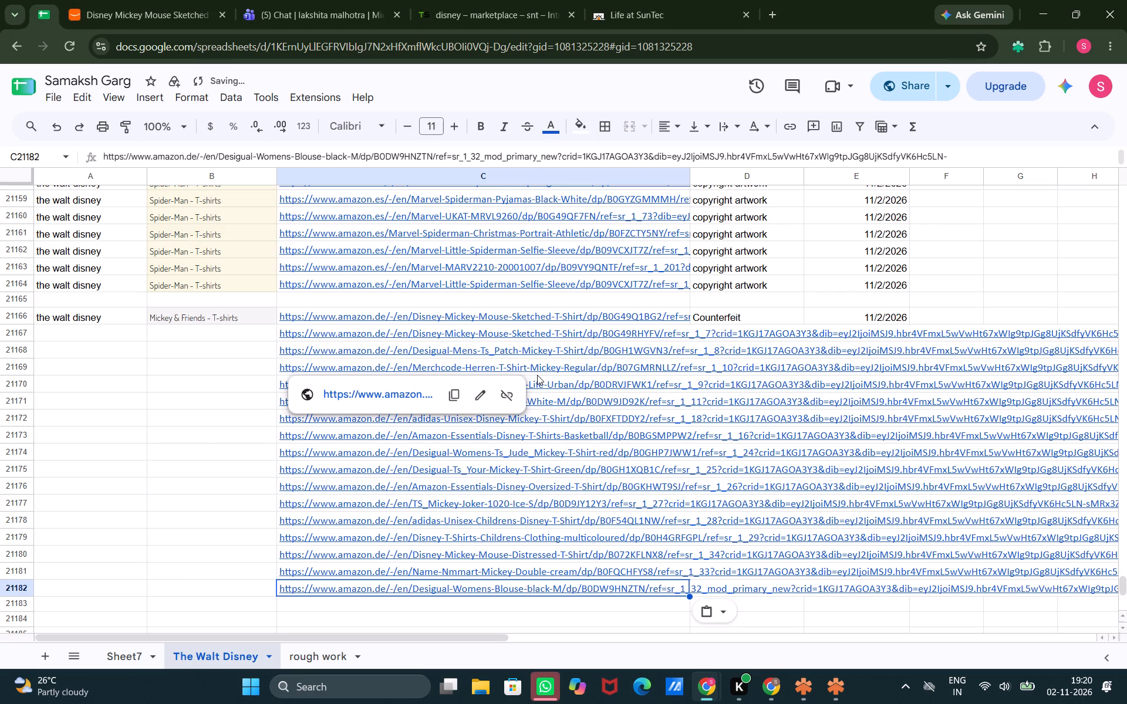
key("Return")
key("Return")
Copy the Desigual Women's Ts_mig_Mickey T-Shirt link from Amazon.de into cell C21183 of the sheet.
key("alt+Tab")
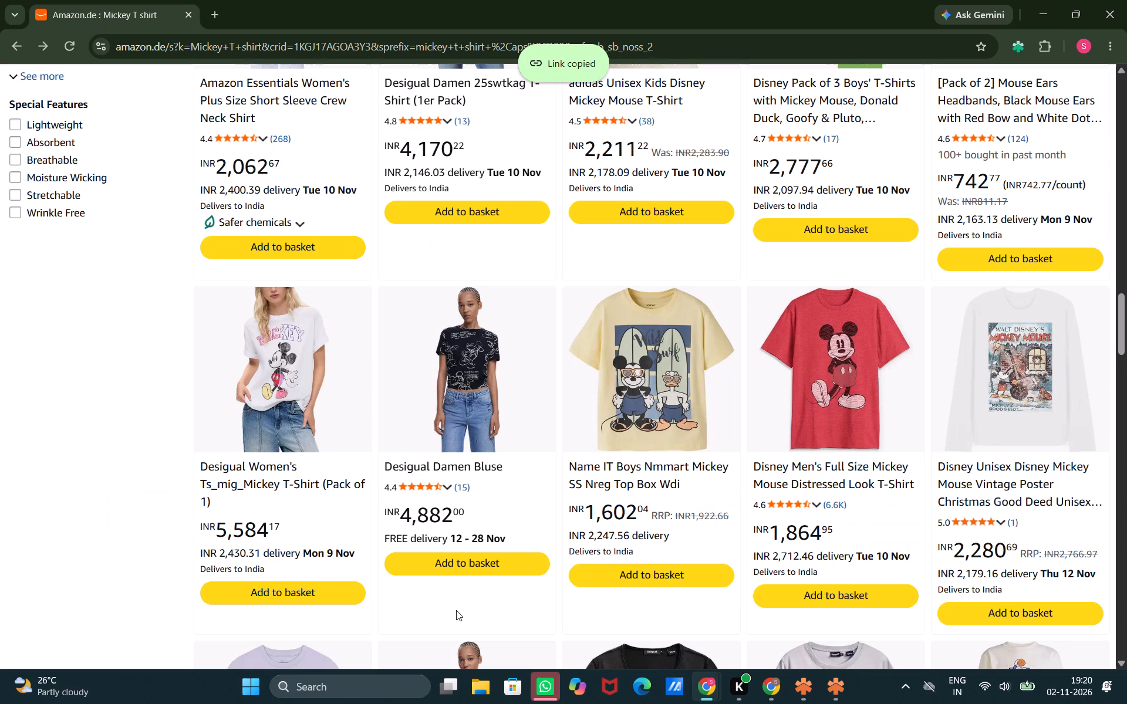
right_click(339, 492)
left_click(387, 403)
key("alt+Tab")
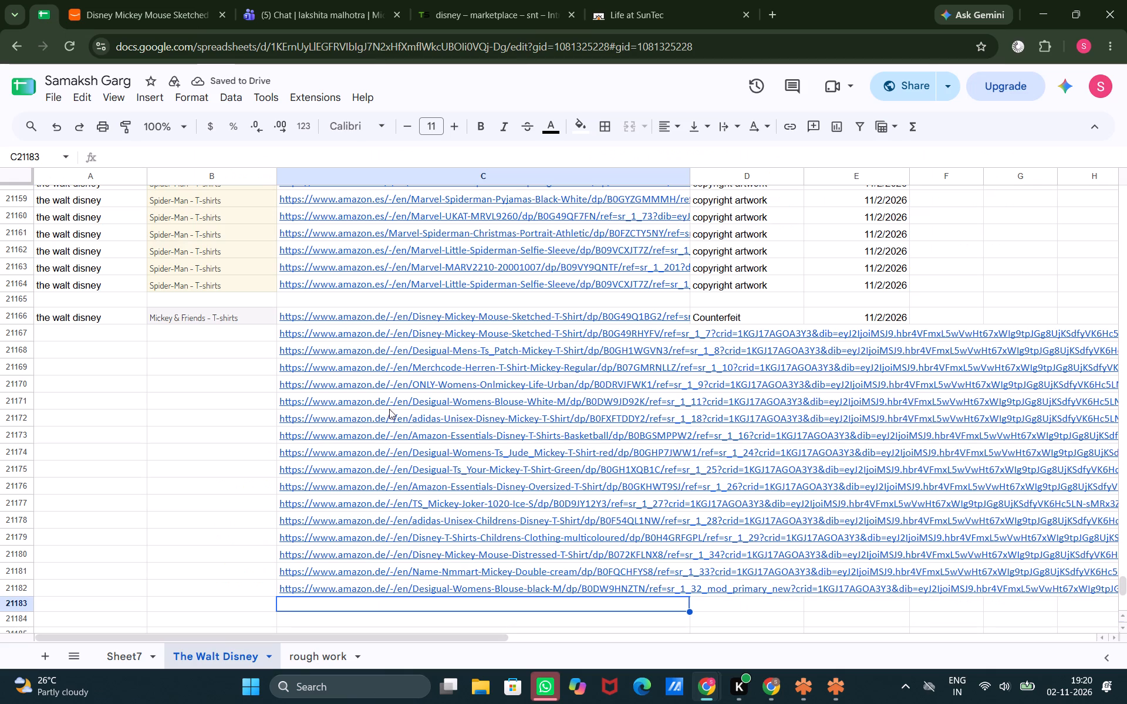
key("ctrl+v")
key("Return")
key("Return")
Copy the Desigual Damen 25wwtk03 Bluse link from Amazon.de into cell C21184 of the sheet.
key("alt+Tab")
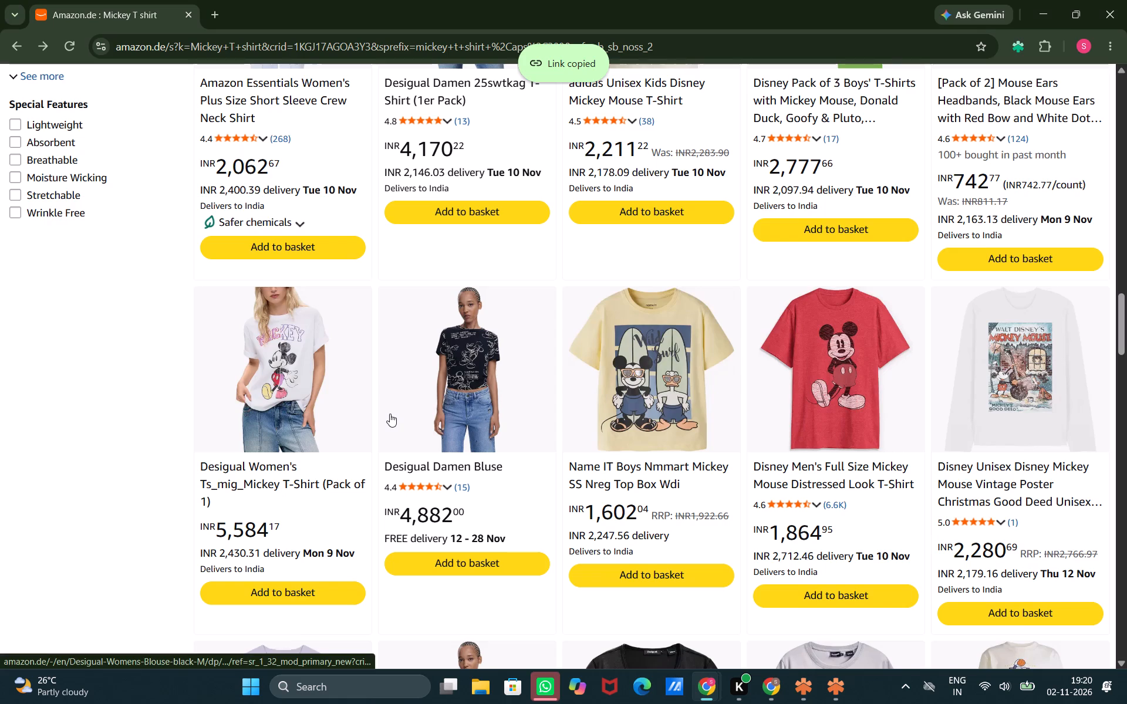
scroll(390, 414, "down", 6)
right_click(509, 381)
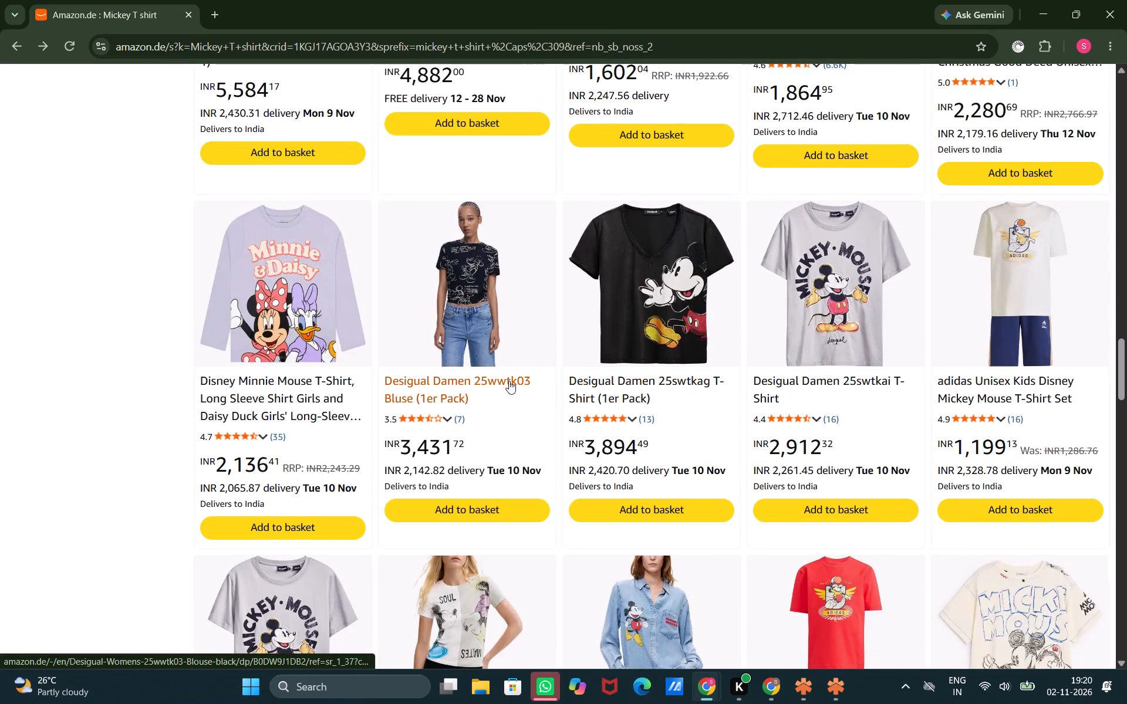
left_click(556, 529)
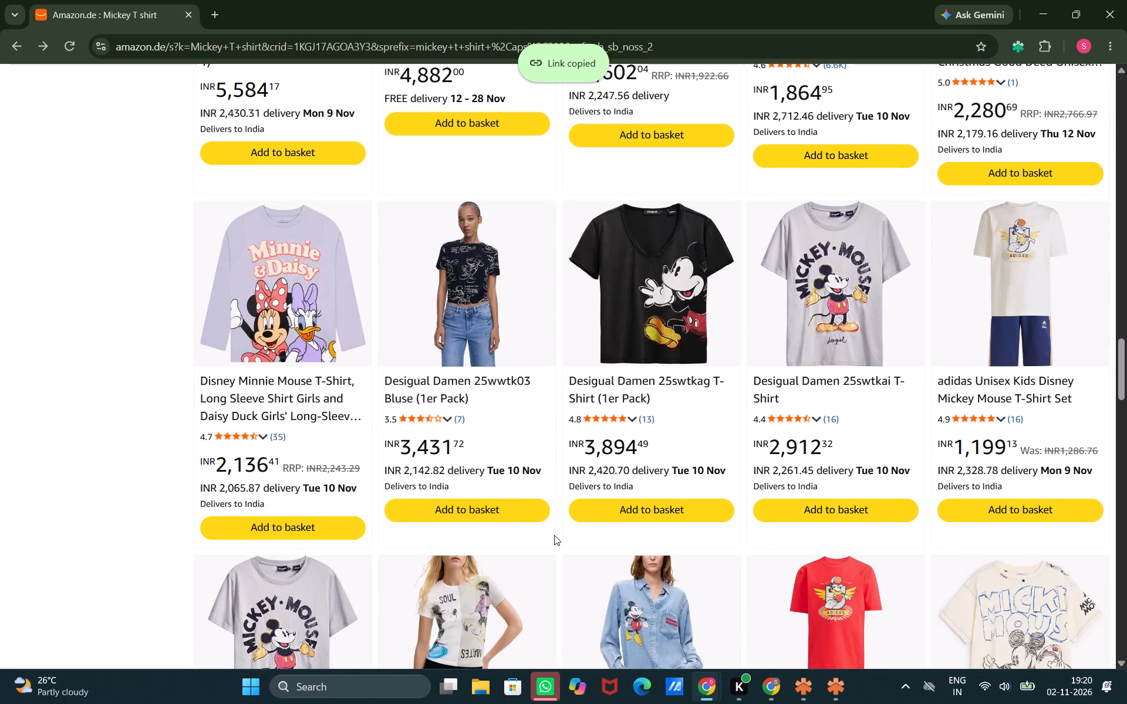
key("alt+Tab")
key("ctrl+v")
key("Return")
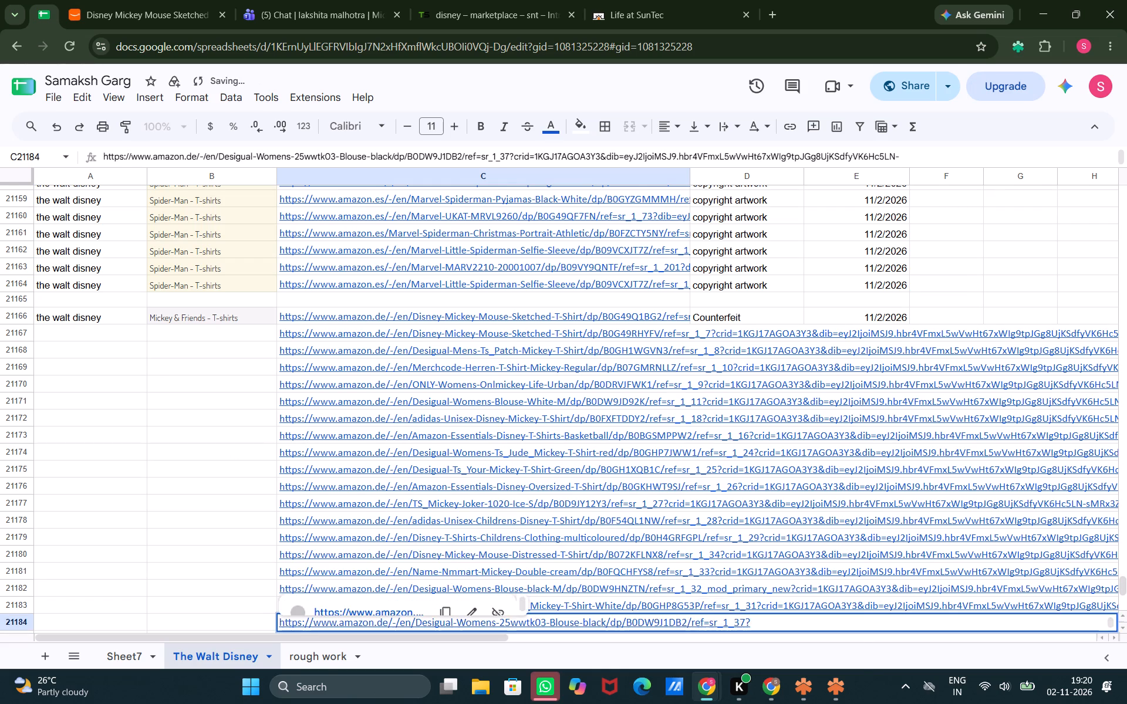
key("Return")
key("Return")
Copy the black Desigual Damen 25swtkag T-Shirt link from Amazon.de into cell C21185 of the sheet.
key("alt+Tab")
right_click(599, 390)
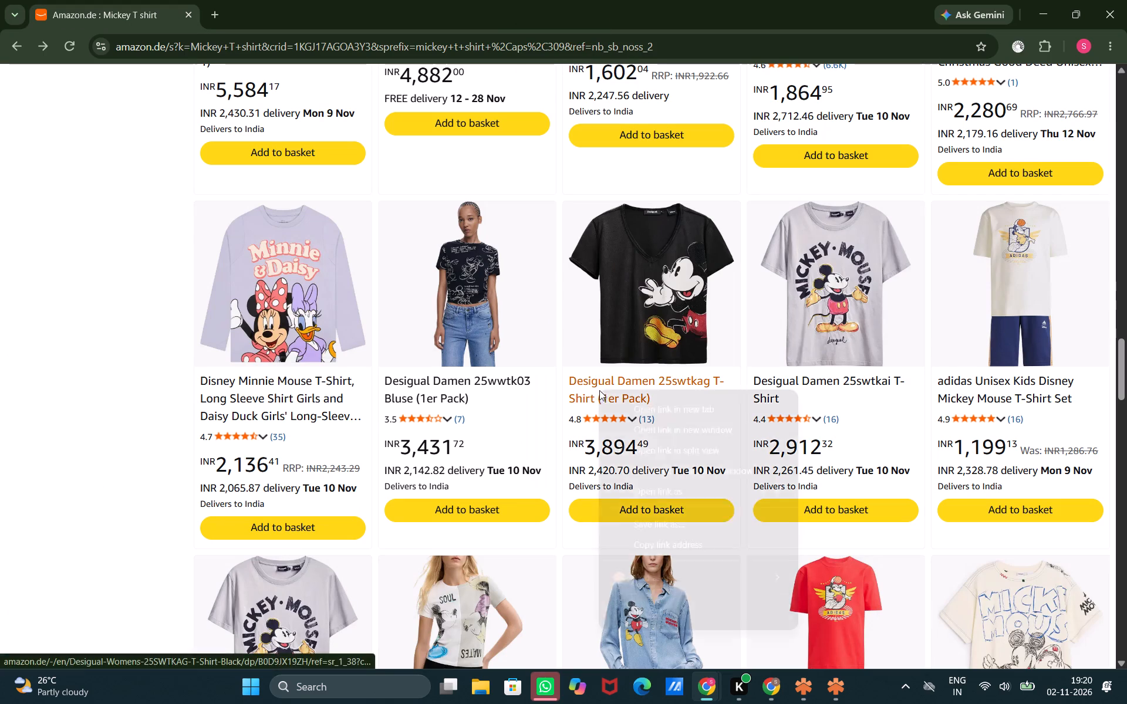
left_click(709, 544)
key("alt+Tab")
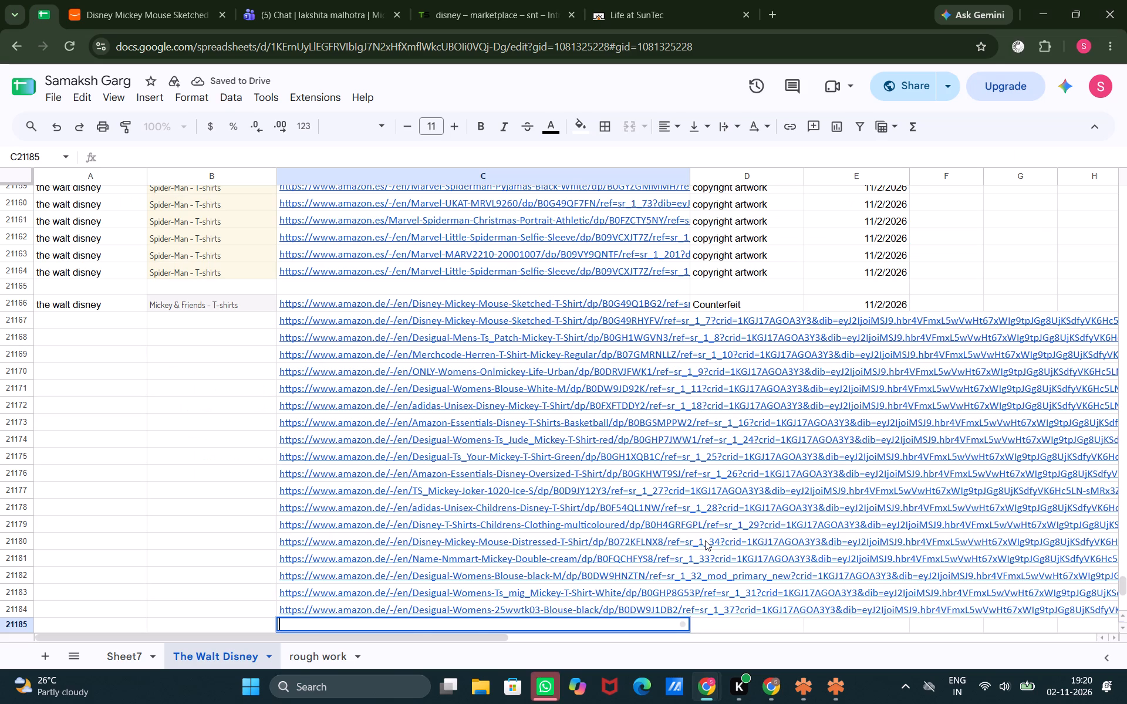
key("ctrl+v")
key("Return")
Copy the grey Desigual Damen 25swtkai T-Shirt link from Amazon.de into cell C21186 of the sheet.
key("alt+Tab")
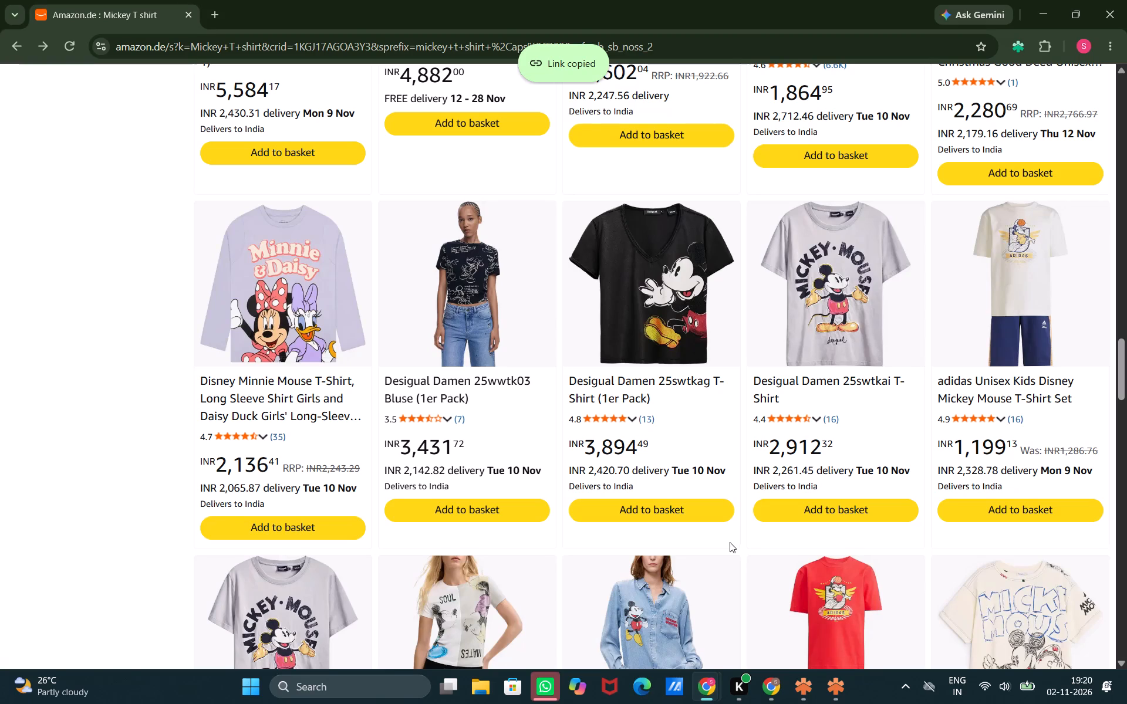
right_click(807, 386)
left_click(870, 544)
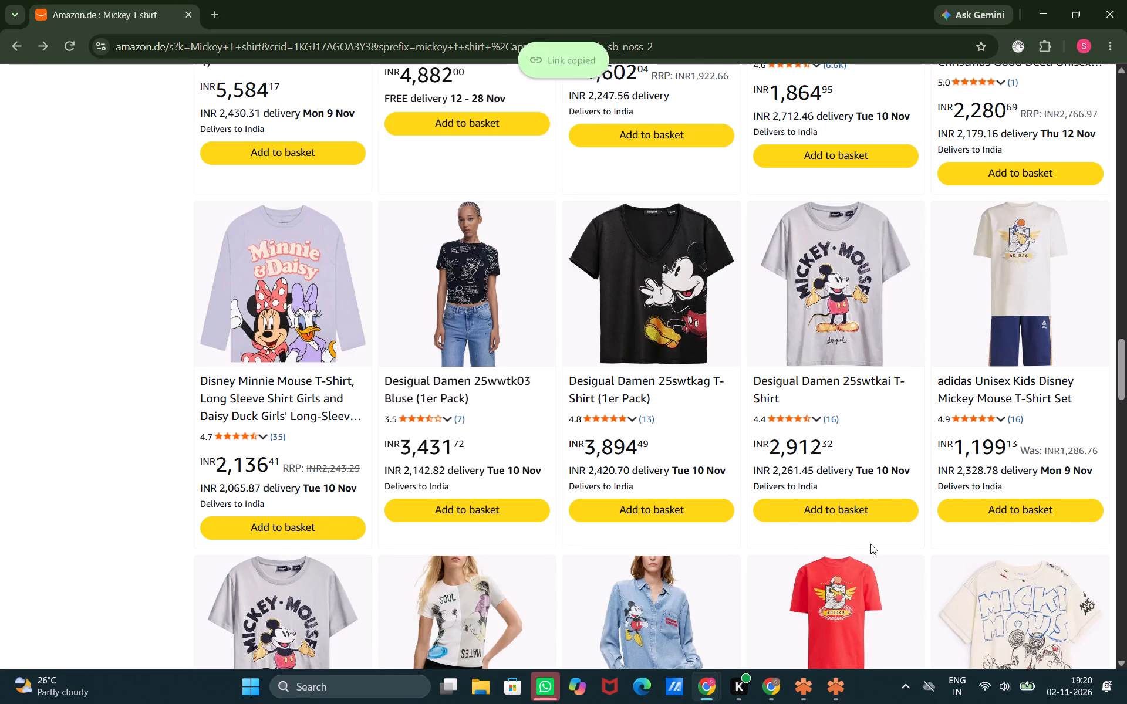
key("alt+Tab")
key("ctrl+v")
key("Return")
key("Return")
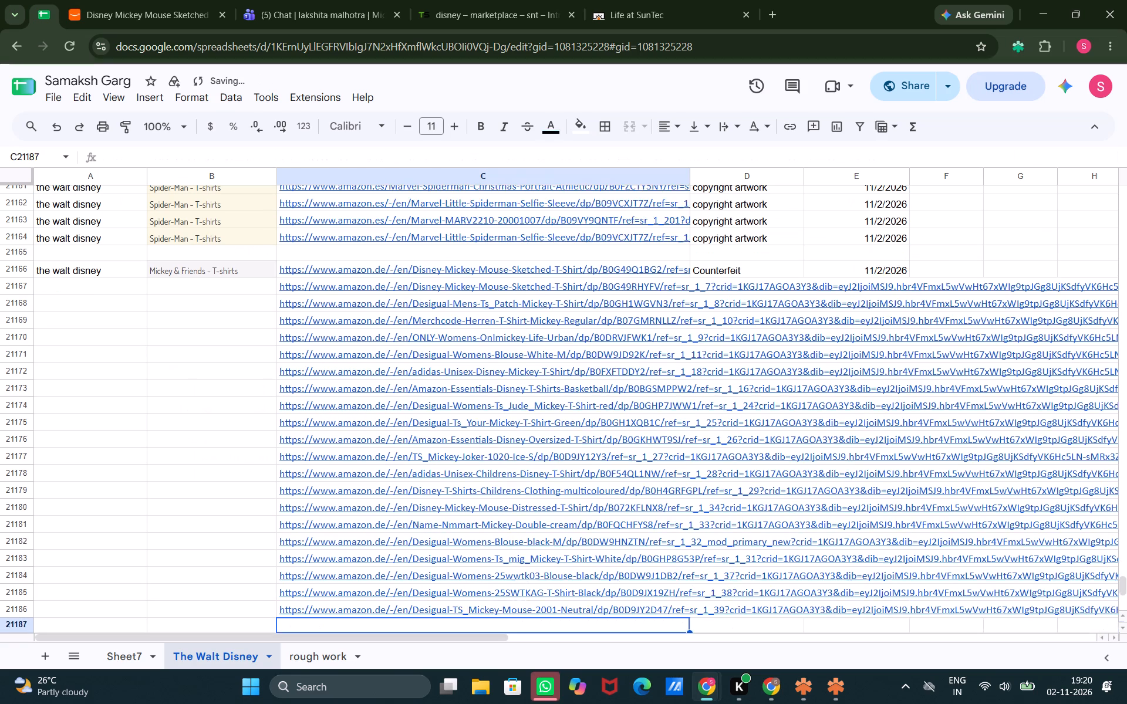
Copy the adidas Unisex Kids Disney Mickey Mouse T-Shirt Set link with the navy shorts into cell C21187 of the sheet.
key("alt+Tab")
right_click(1034, 396)
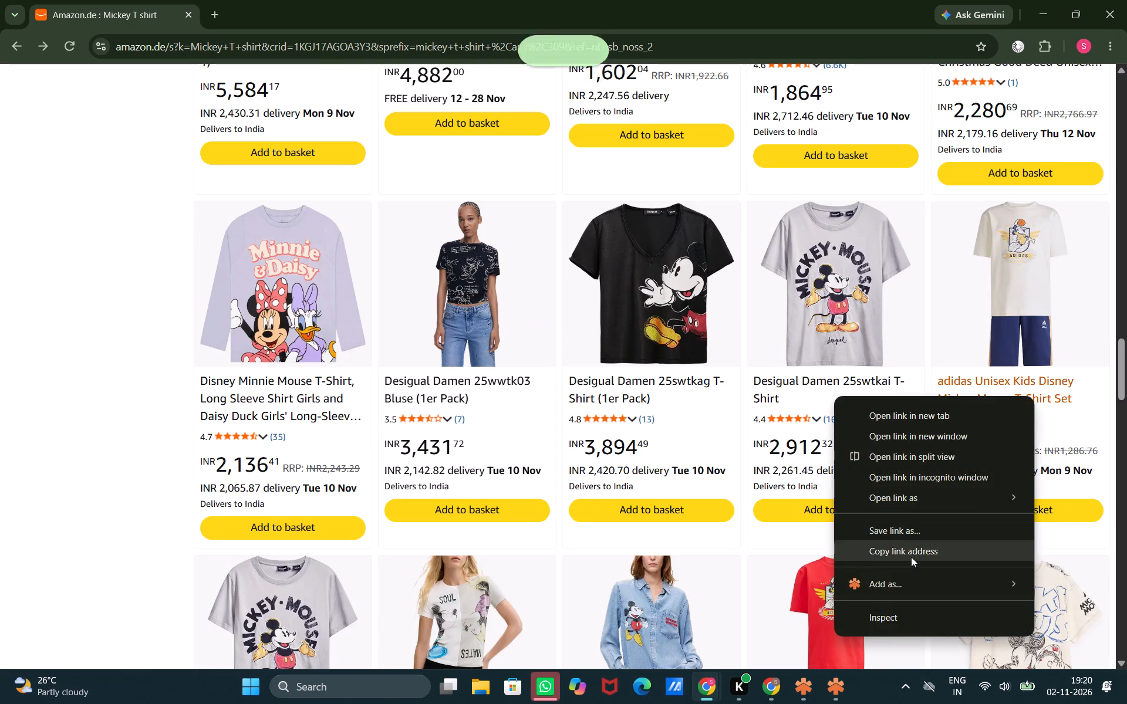
left_click(911, 557)
key("alt+Tab")
key("ctrl+v")
key("Return")
key("Return")
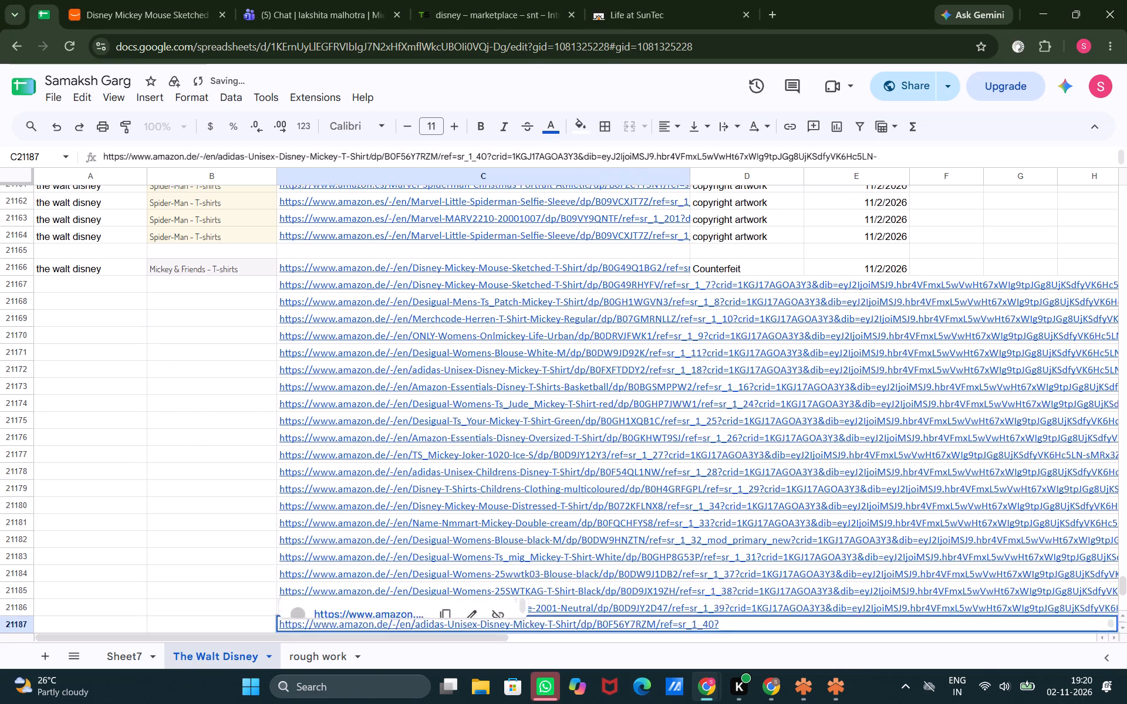
Copy the Desigual Boys Ts_Running_Mickey T-Shirt link from Amazon.de into cell C21188 of the sheet.
key("alt+Tab")
scroll(918, 556, "down", 3)
right_click(987, 523)
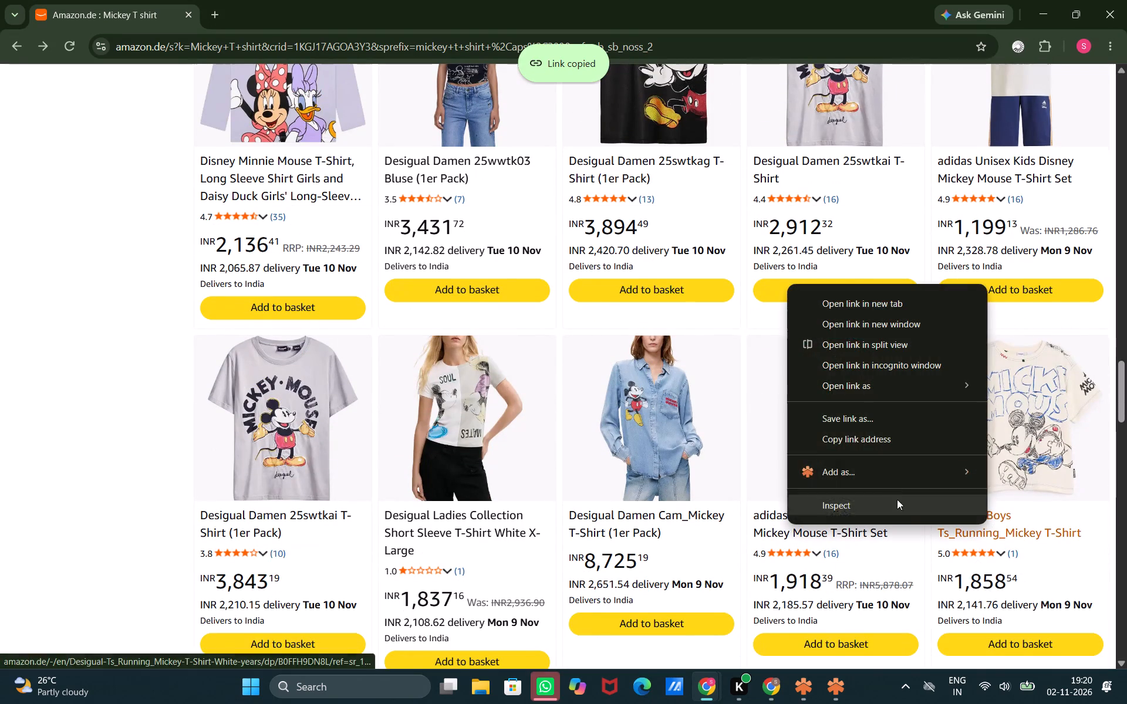
left_click(872, 446)
key("alt+Tab")
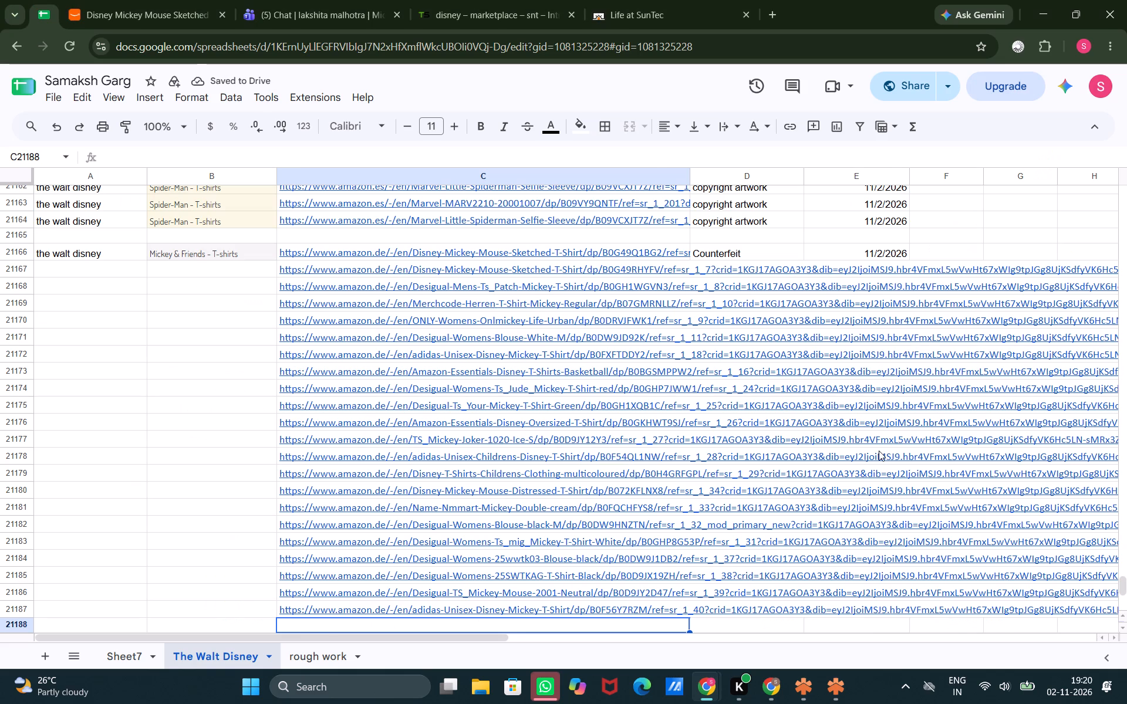
key("ctrl+v")
key("Return")
key("Return")
Copy the red adidas Unisex Kids Disney Mickey Mouse T-Shirt Set link from Amazon.de into cell C21189 of the sheet.
key("alt+Tab")
right_click(818, 530)
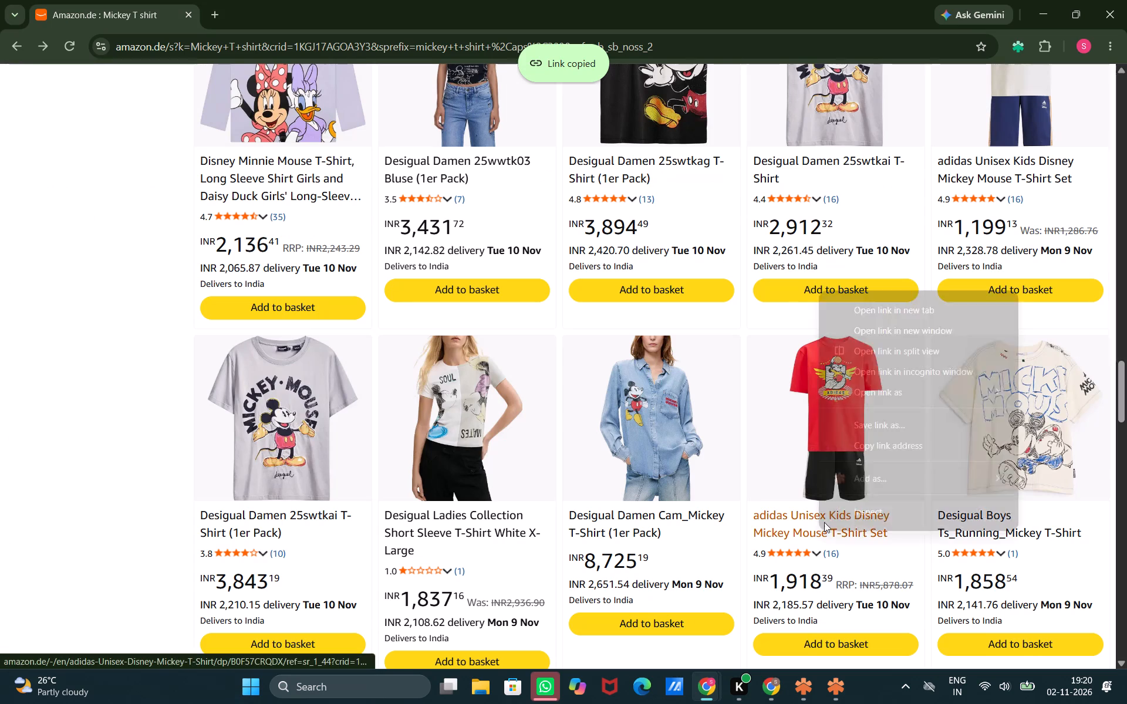
left_click(900, 441)
key("alt+Tab")
key("ctrl+v")
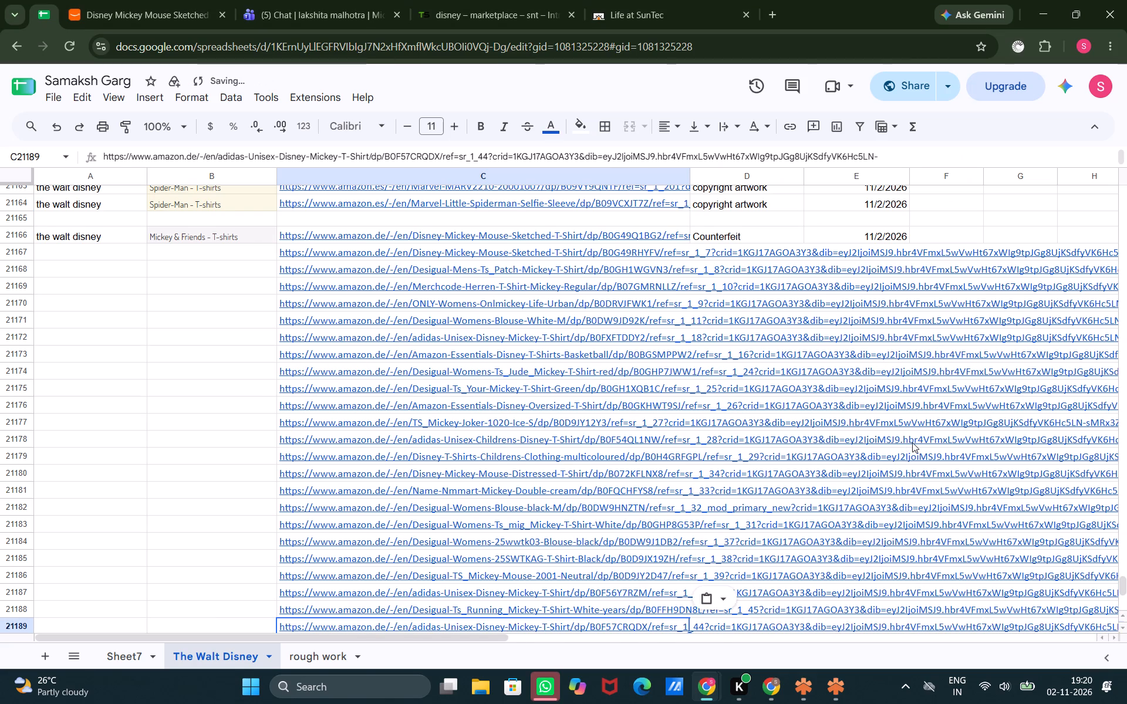
key("Return")
key("Return")
Copy the Desigual Ladies Collection Short Sleeve T-Shirt White X-Large link from Amazon.de into cell C21190 of the sheet.
key("alt+Tab")
right_click(498, 517)
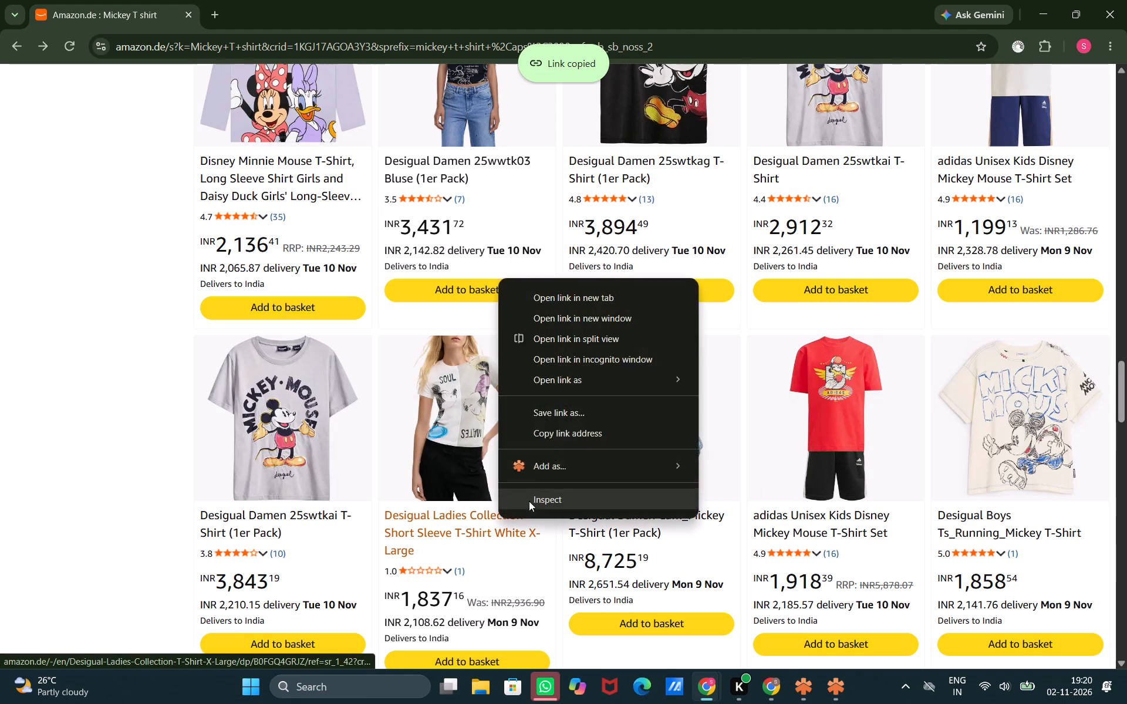
left_click(562, 427)
key("alt+Tab")
key("ctrl+v")
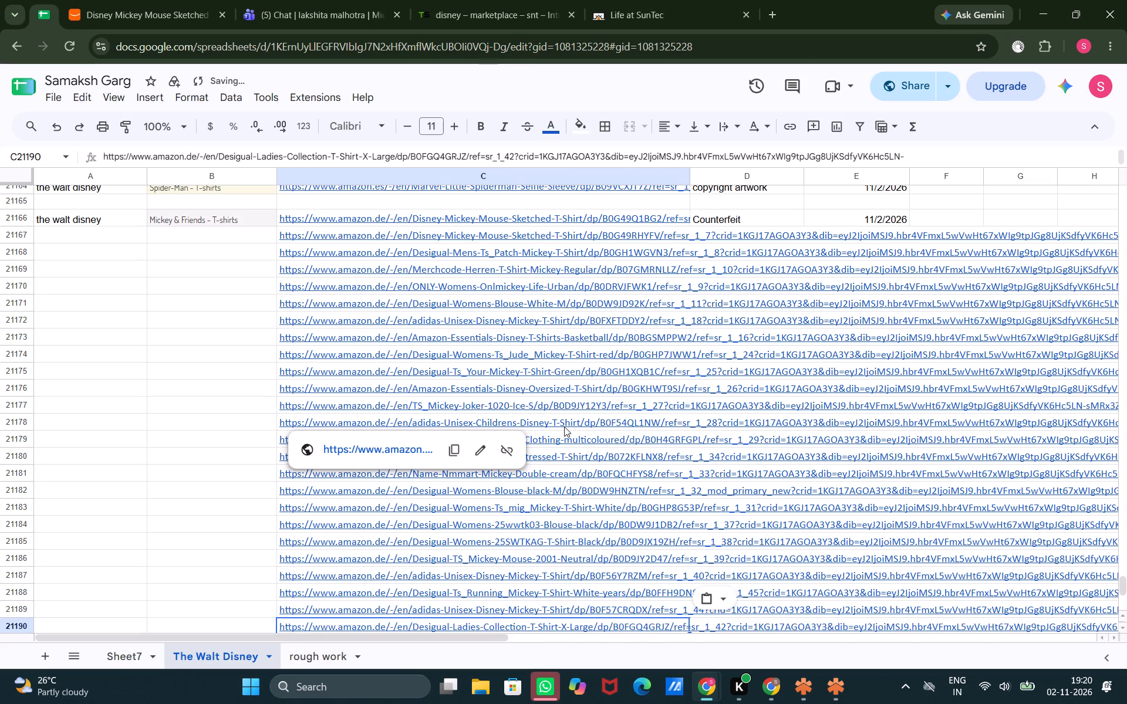
key("Return")
key("Return")
Copy the grey Desigual Damen 25swtkai T-Shirt (1er Pack) link from Amazon.de into cell C21191 of the sheet.
key("alt+Tab")
right_click(269, 521)
left_click(354, 440)
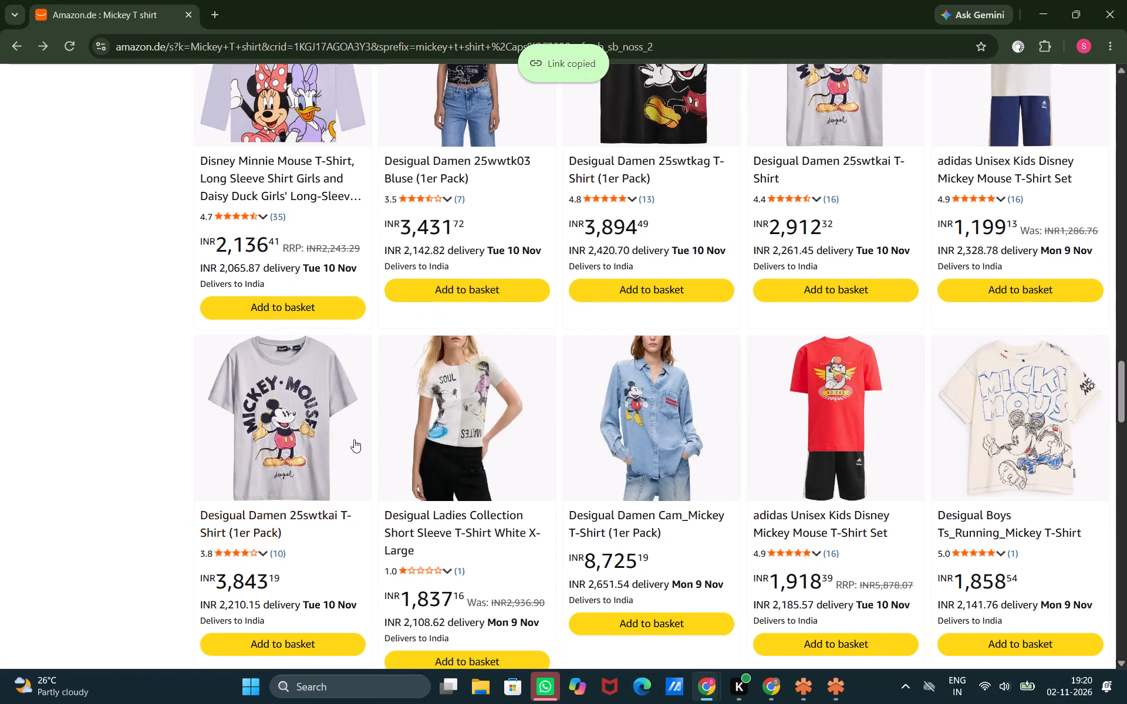
key("alt+Tab")
key("ctrl+v")
key("Return")
key("Return")
Copy the Disney Girls 3 Pack Minnie Mouse T-Shirts link from Amazon.de into cell C21192 of the sheet.
key("alt+Tab")
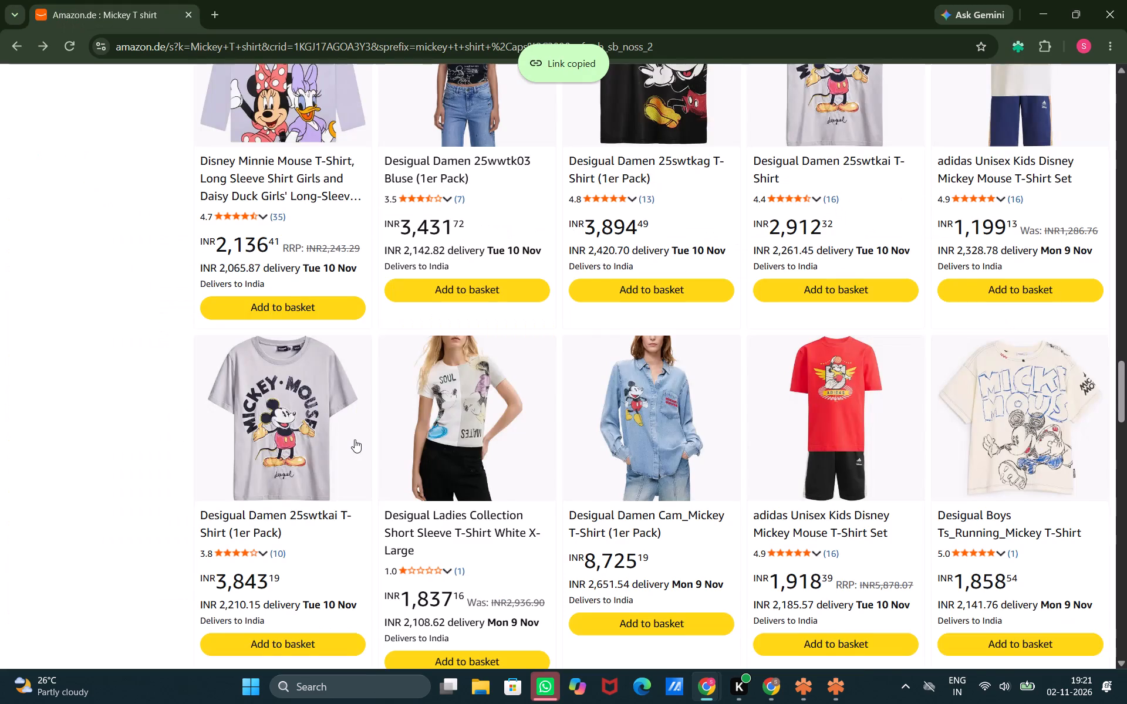
scroll(355, 439, "down", 5)
right_click(277, 533)
left_click(350, 437)
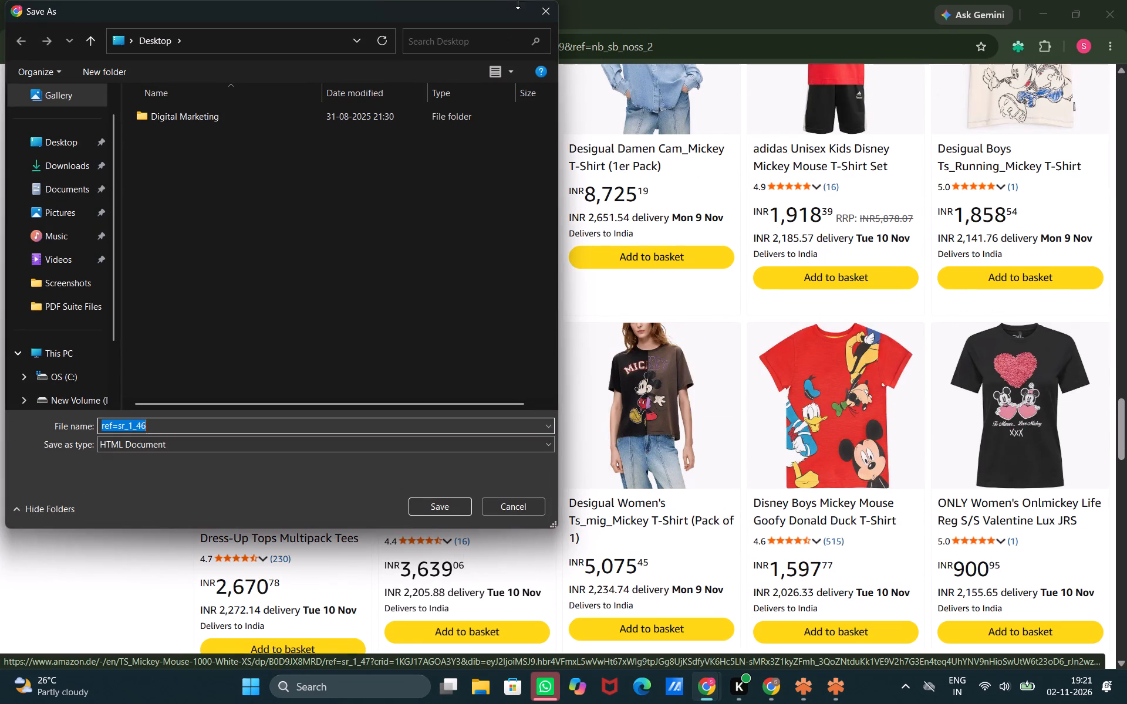
left_click(541, 8)
right_click(324, 513)
left_click(403, 435)
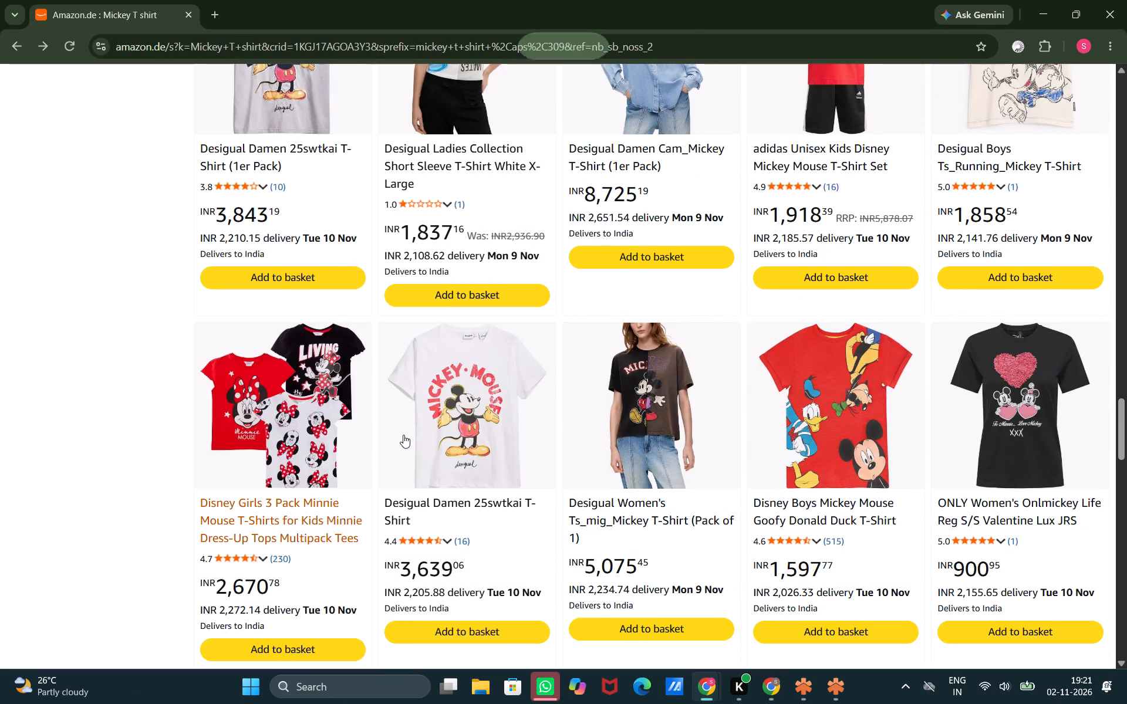
key("alt+Tab")
key("ctrl+v")
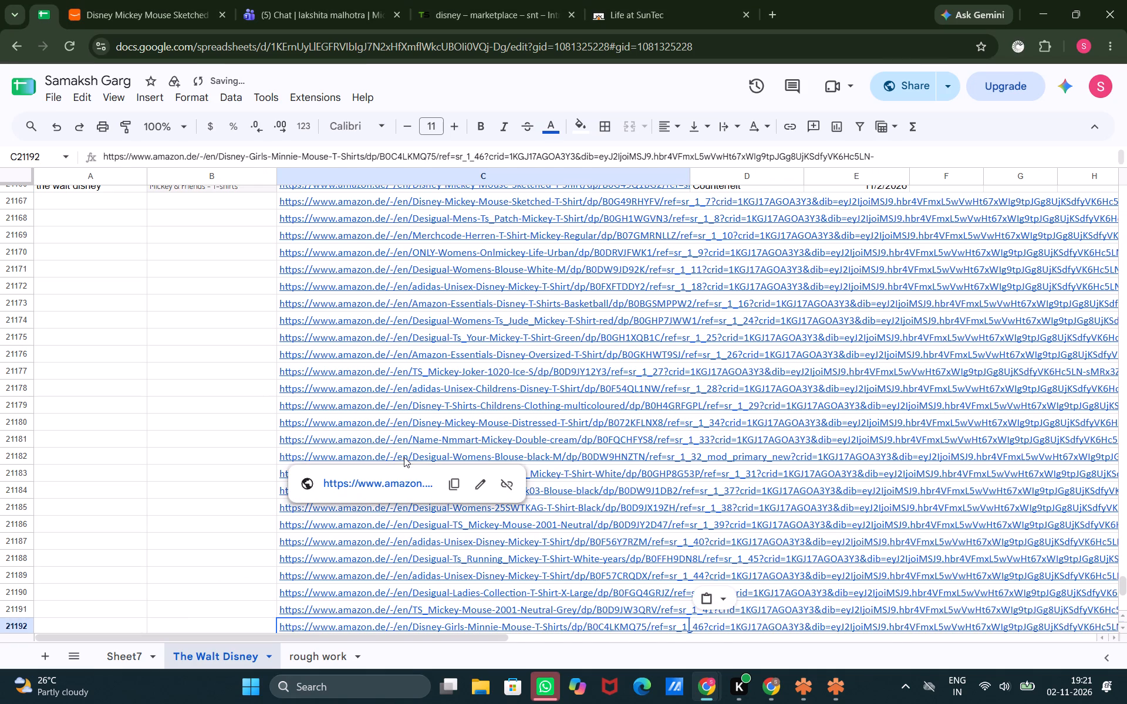
key("Return")
key("Return")
Copy the white Desigual Damen 25swtkai T-Shirt link from Amazon.de into cell C21193 of the sheet.
key("alt+Tab")
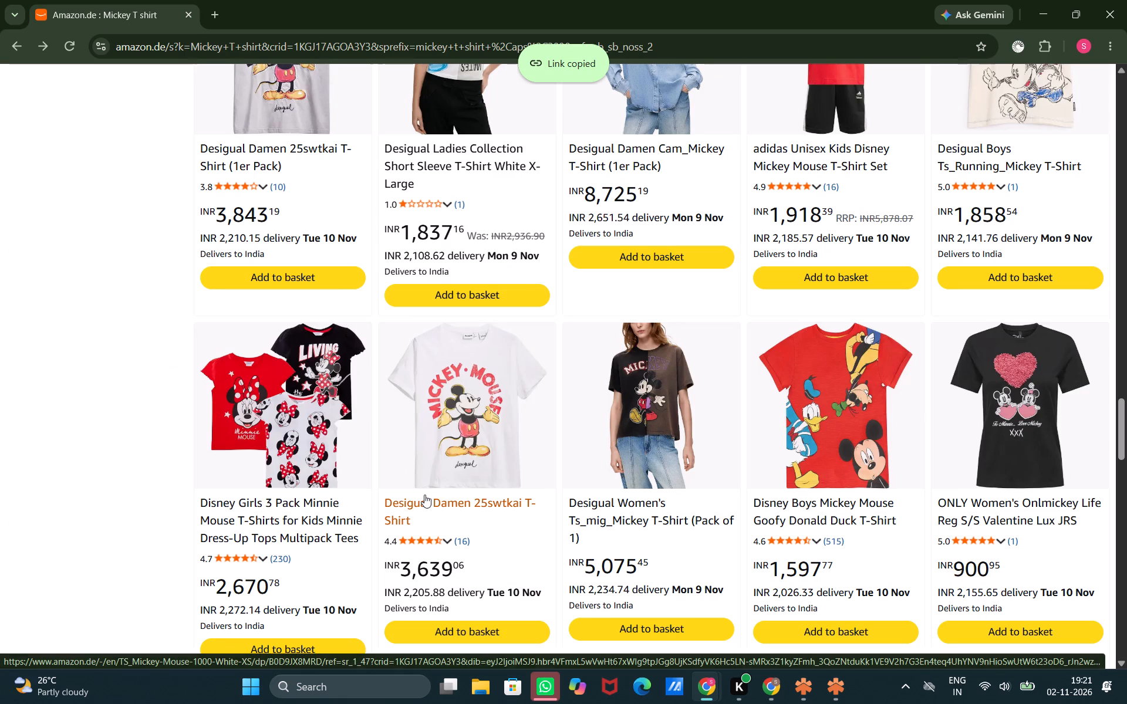
right_click(424, 495)
left_click(488, 415)
key("alt+Tab")
key("ctrl+v")
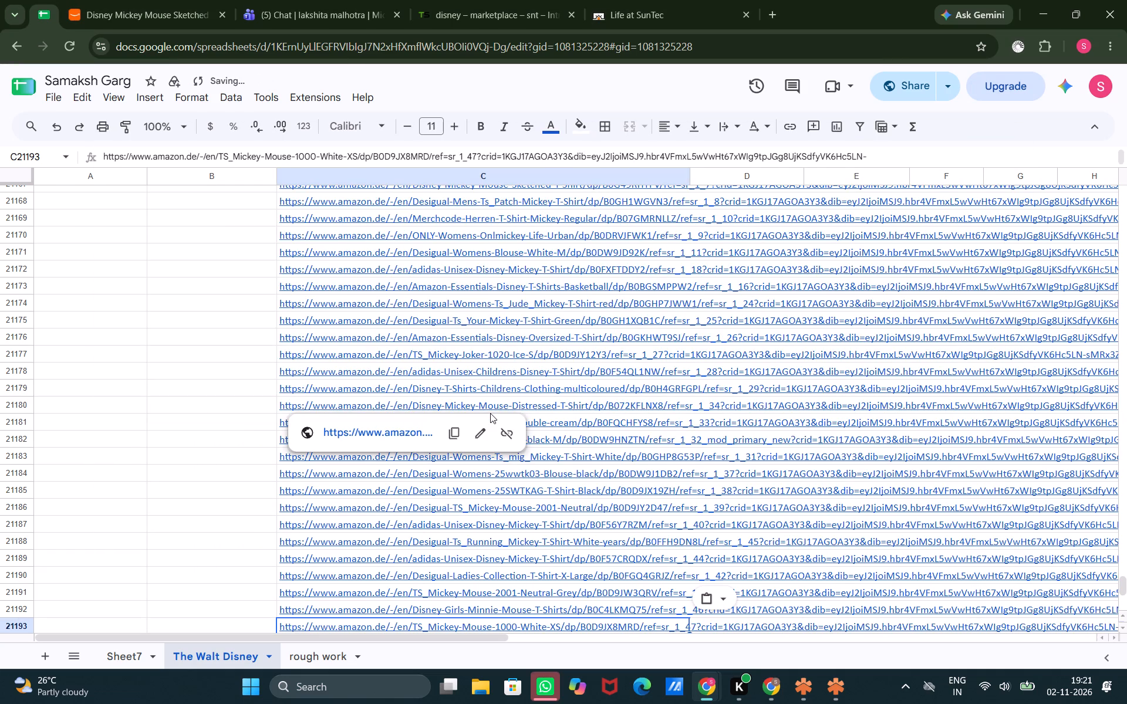
key("Return")
key("Return")
Copy the black Desigual Women's Ts_mig_Mickey T-Shirt (Pack of 1) link from Amazon.de into cell C21194 of the sheet.
key("alt+Tab")
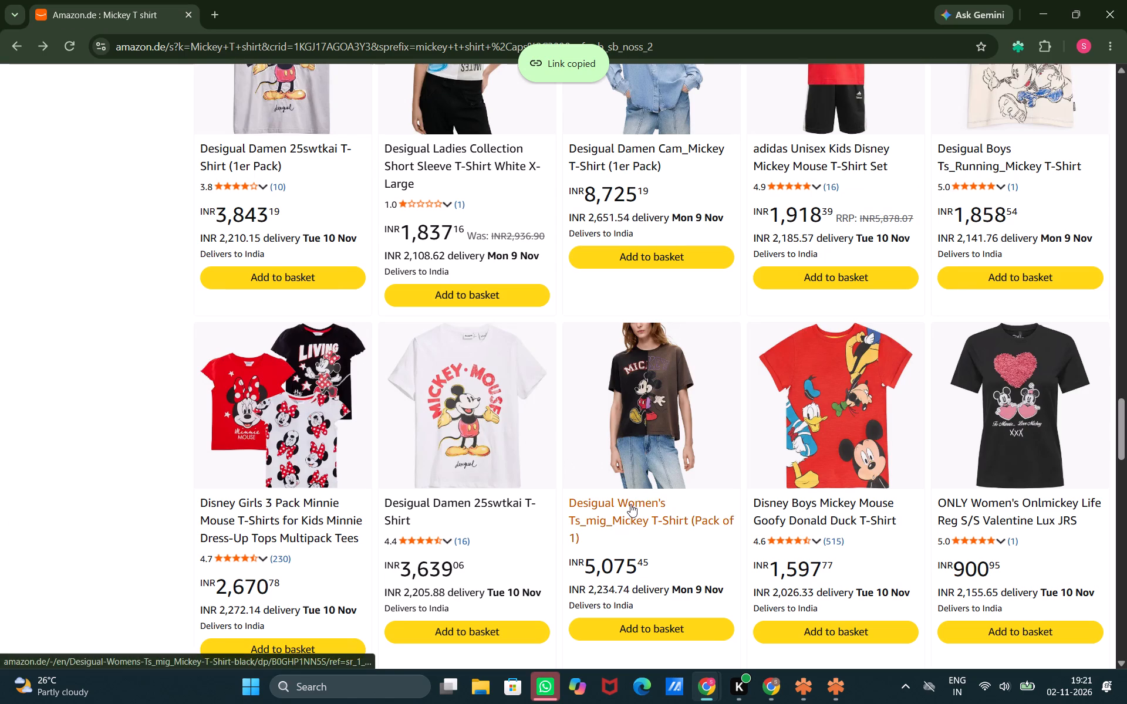
right_click(630, 504)
left_click(719, 422)
key("alt+Tab")
key("ctrl+v")
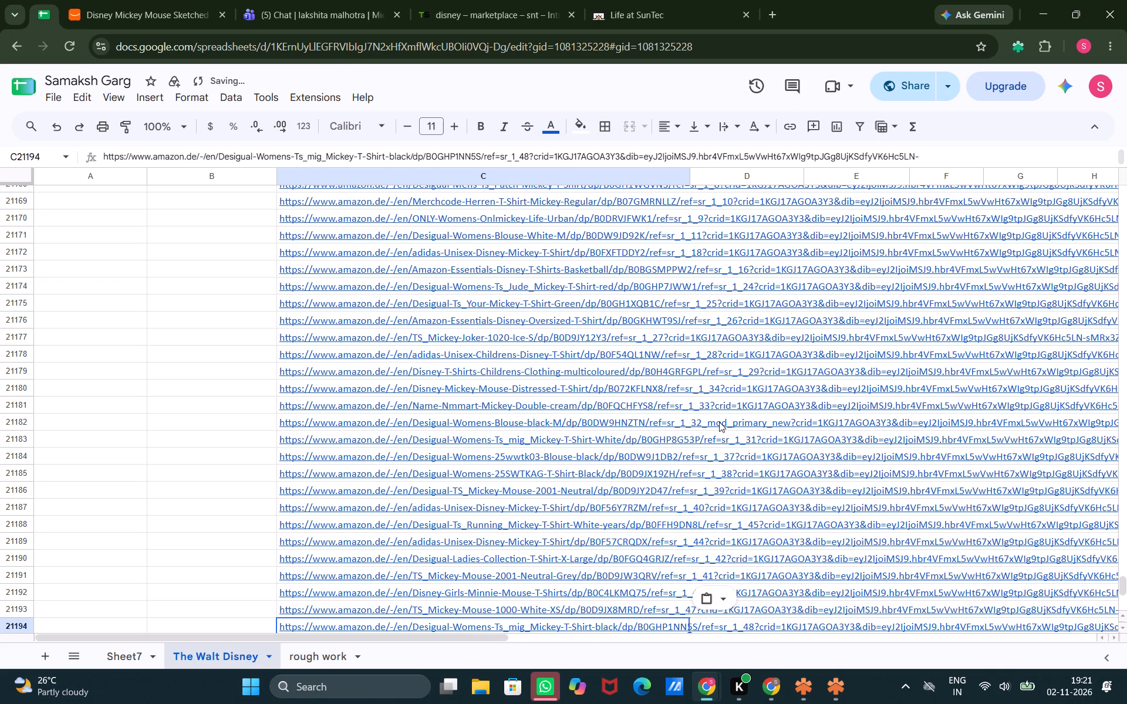
key("Return")
key("Return")
key("Return")
Copy the Disney Boys Mickey Mouse Goofy Donald Duck T-Shirt link from Amazon.de into cell C21195 of the sheet.
key("alt+Tab")
right_click(831, 497)
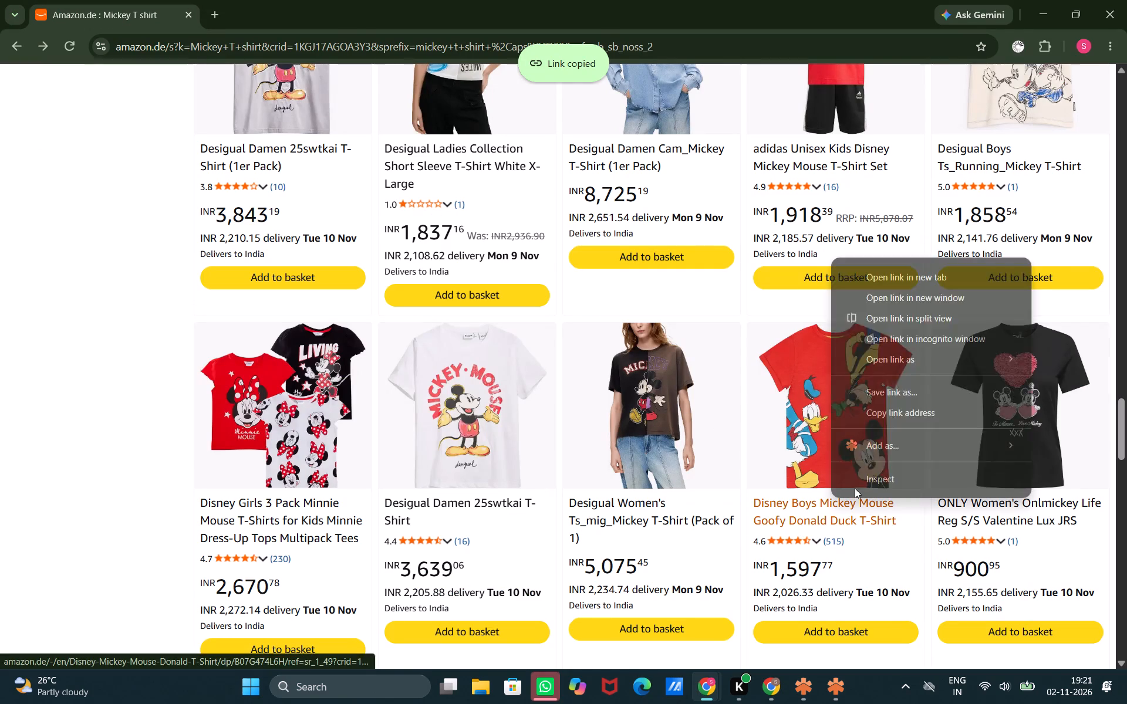
left_click(905, 415)
key("alt+Tab")
key("ctrl+v")
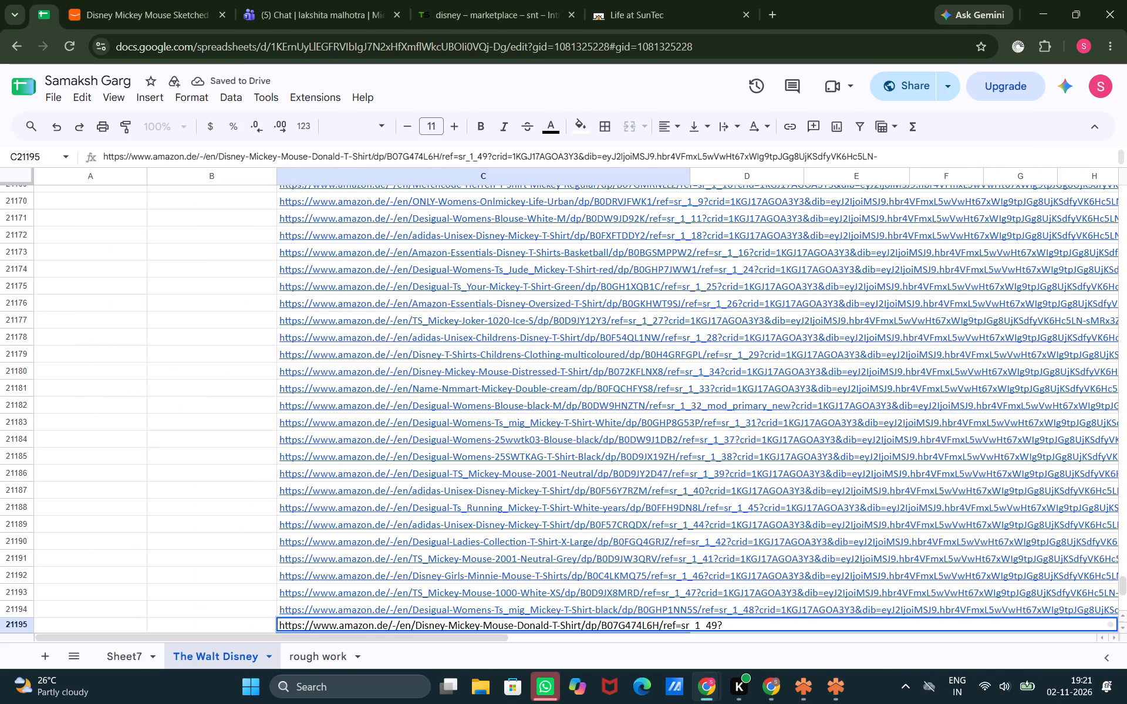
key("Return")
Copy the ONLY Women's Onlmickey Life Reg S/S Valentine Lux JRS link from Amazon.de into cell C21196 of the sheet.
key("alt+Tab")
right_click(1056, 513)
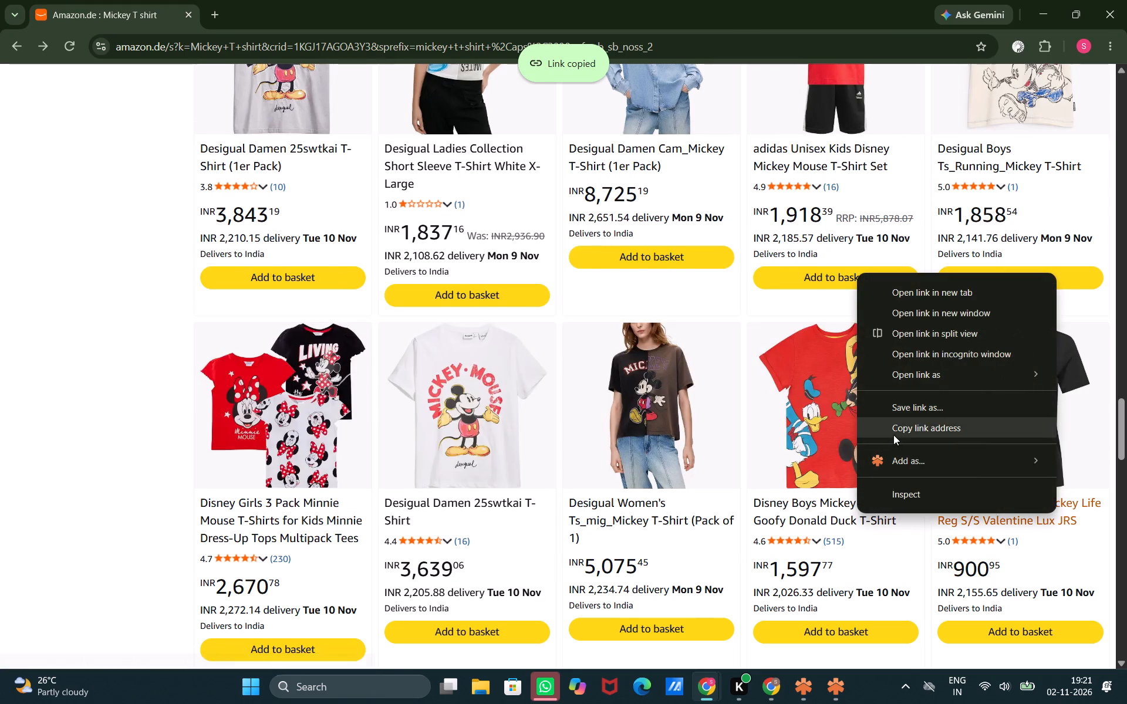
left_click(893, 435)
key("alt+Tab")
key("ctrl+v")
key("Return")
key("Return")
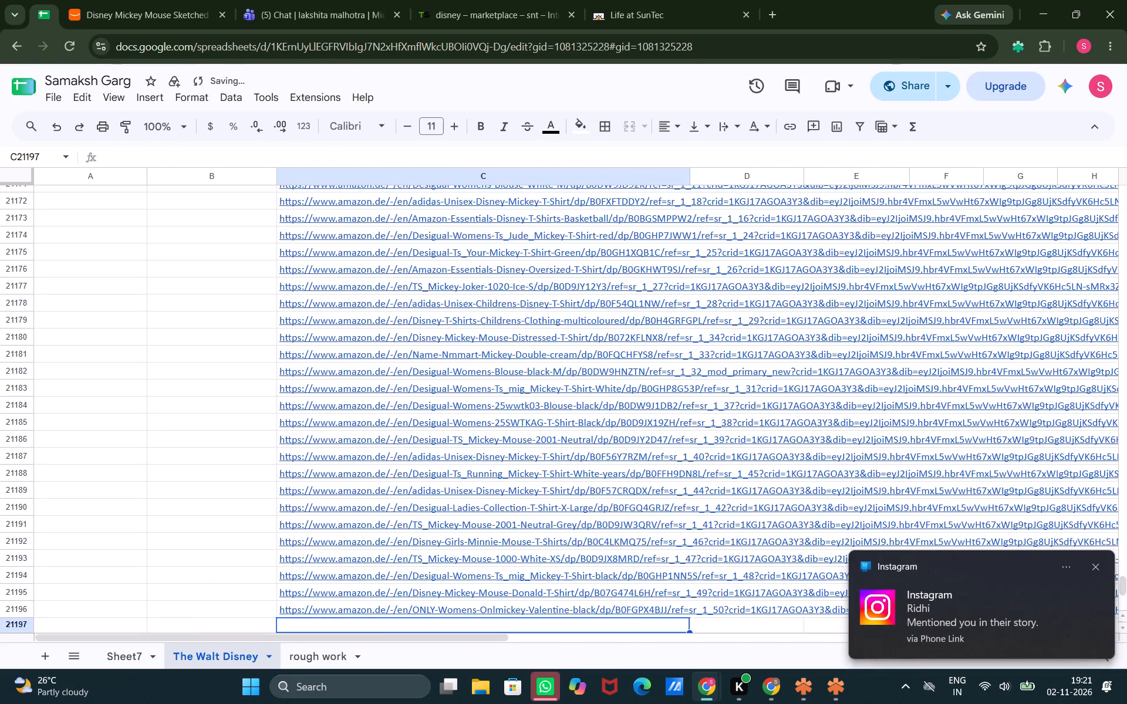
Find the next Mickey T-shirt listing in the Amazon.de results for cell C21197 of the sheet.
key("alt+Tab")
scroll(901, 424, "down", 4)
scroll(990, 414, "down", 2)
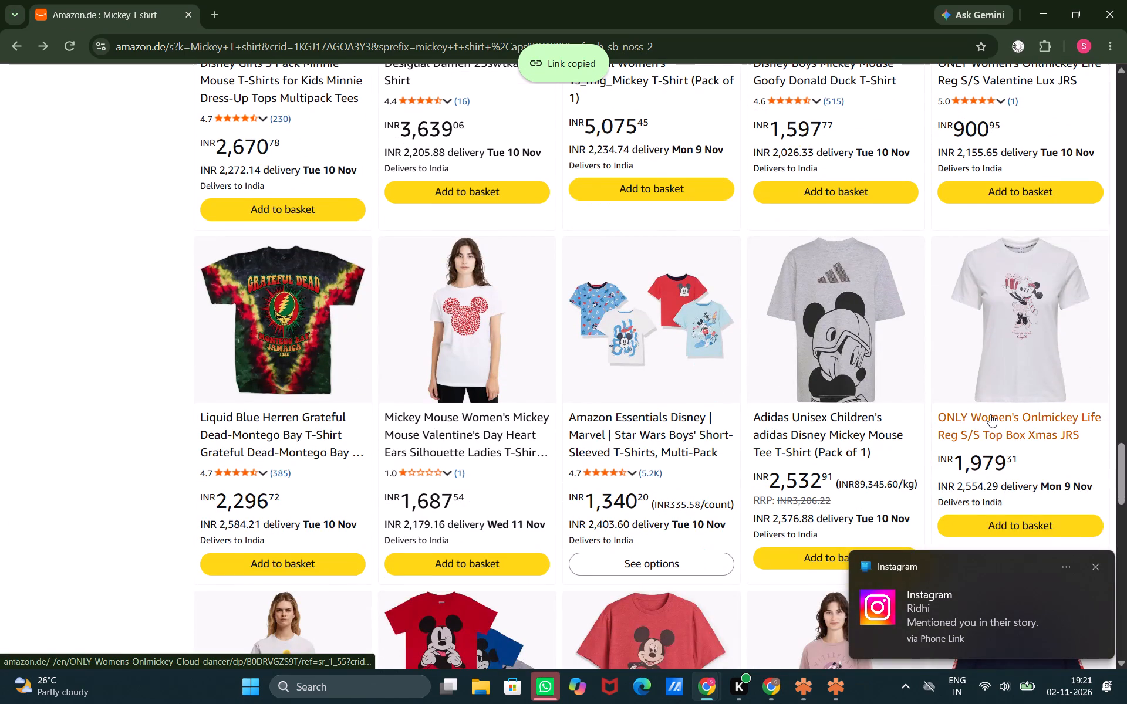
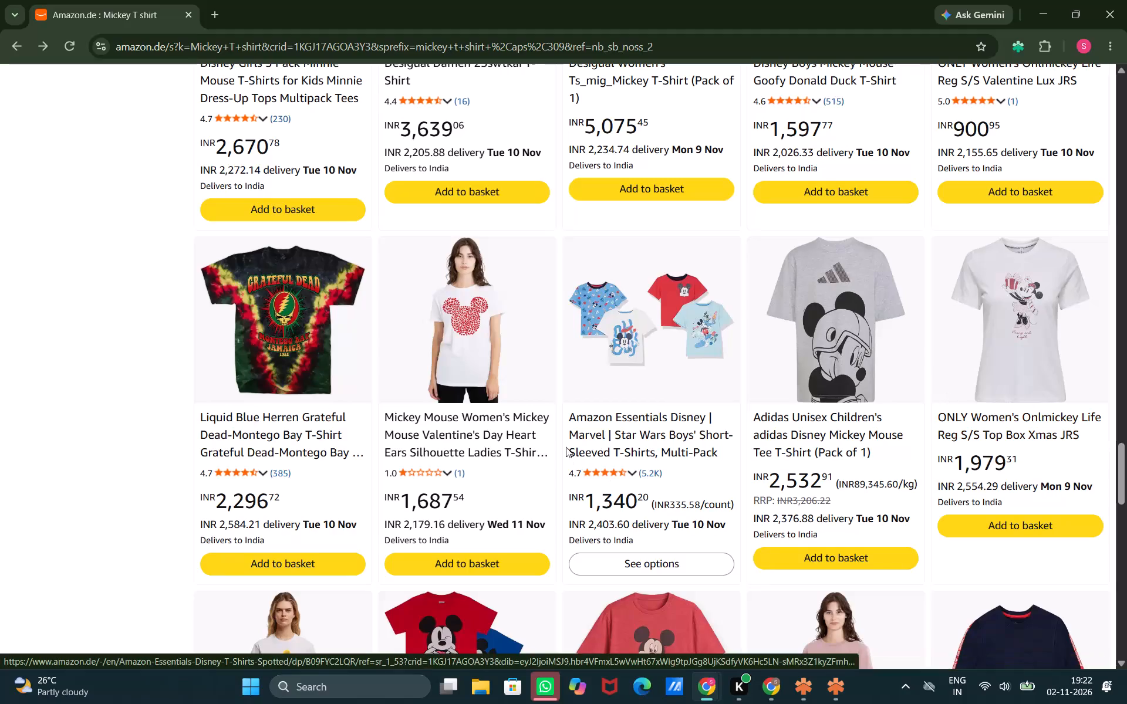
Copy the Mickey Mouse Women's Valentine's Day Heart Ears Silhouette T-shirt link from Amazon.de into cell C21197 of the sheet.
right_click(536, 434)
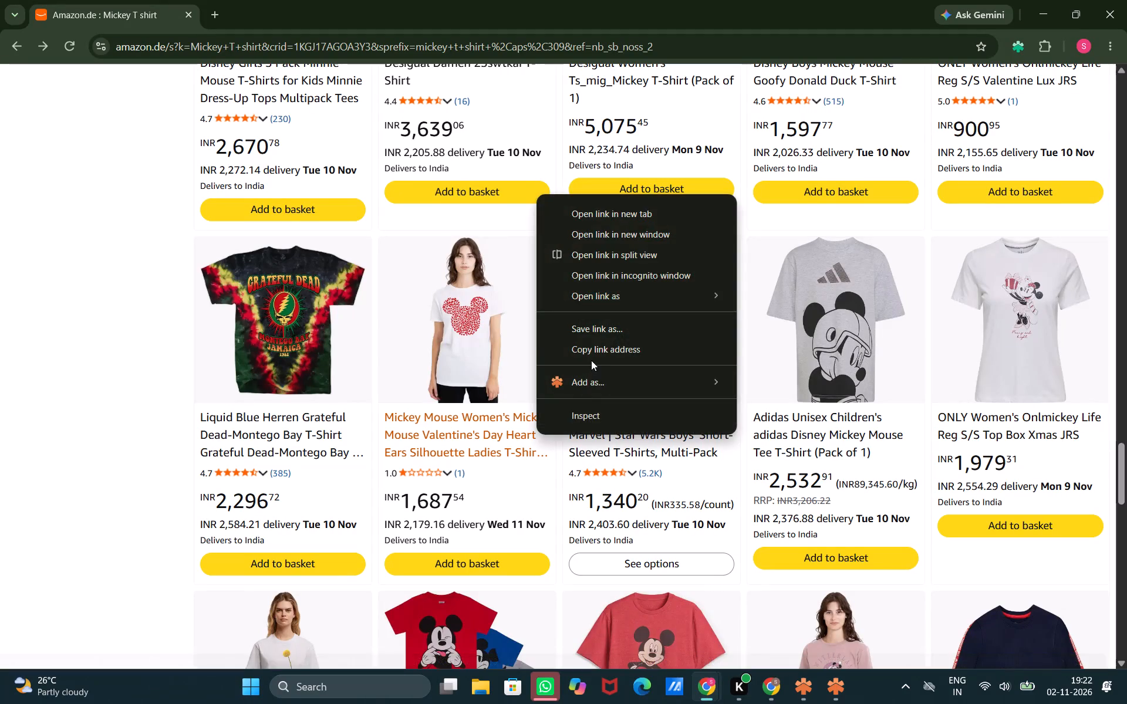
left_click(595, 354)
key("alt+Tab")
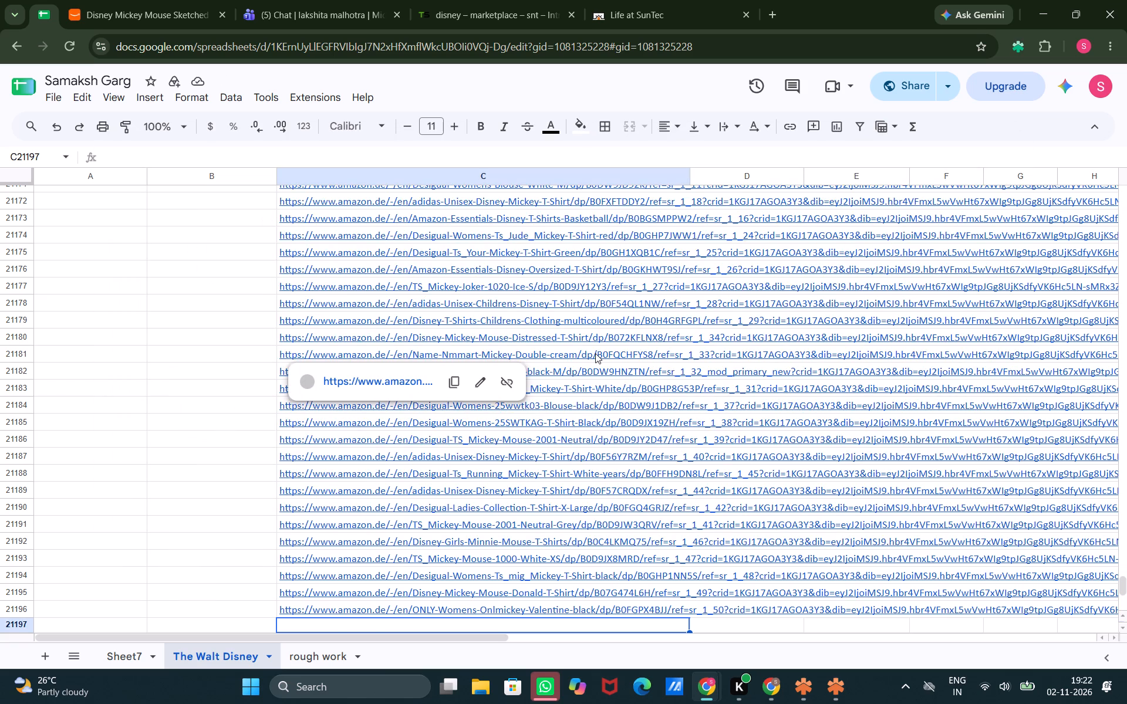
key("ctrl+v")
key("Return")
key("Return")
Copy the Amazon Essentials Disney | Marvel | Star Wars Boys' Short-Sleeved T-Shirts Multi-Pack link from Amazon.de into cell C21198.
key("alt+Tab")
key("alt+grave")
right_click(645, 453)
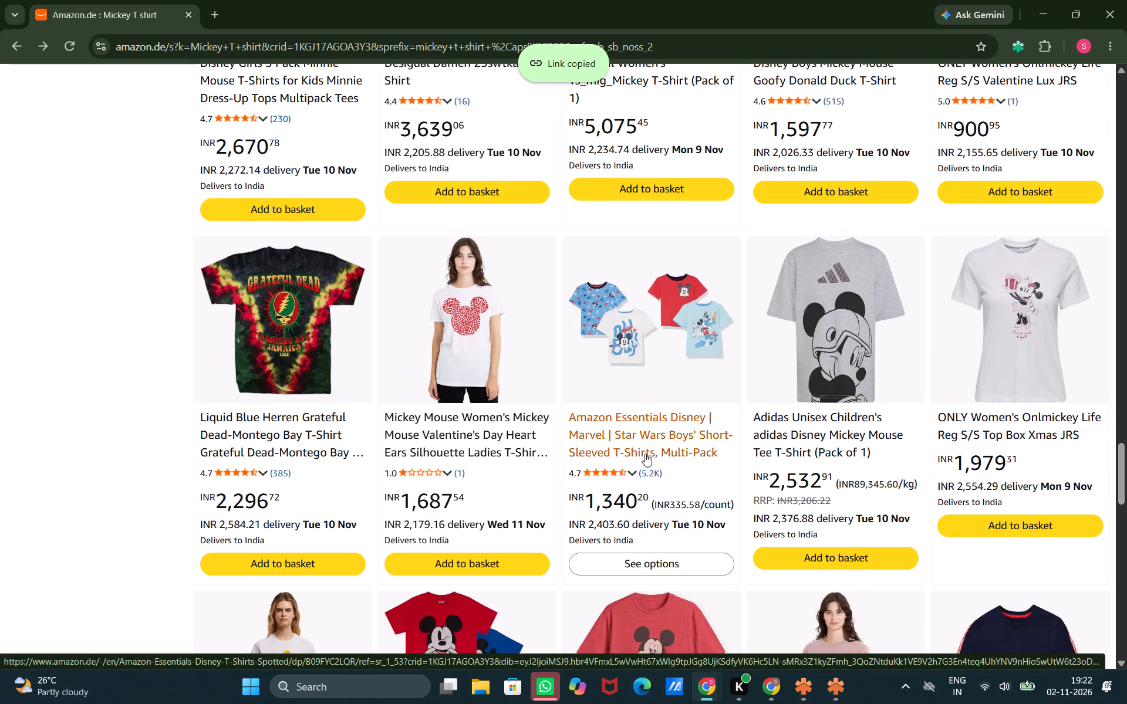
left_click(747, 368)
key("alt+Tab")
key("ctrl+v")
key("Return")
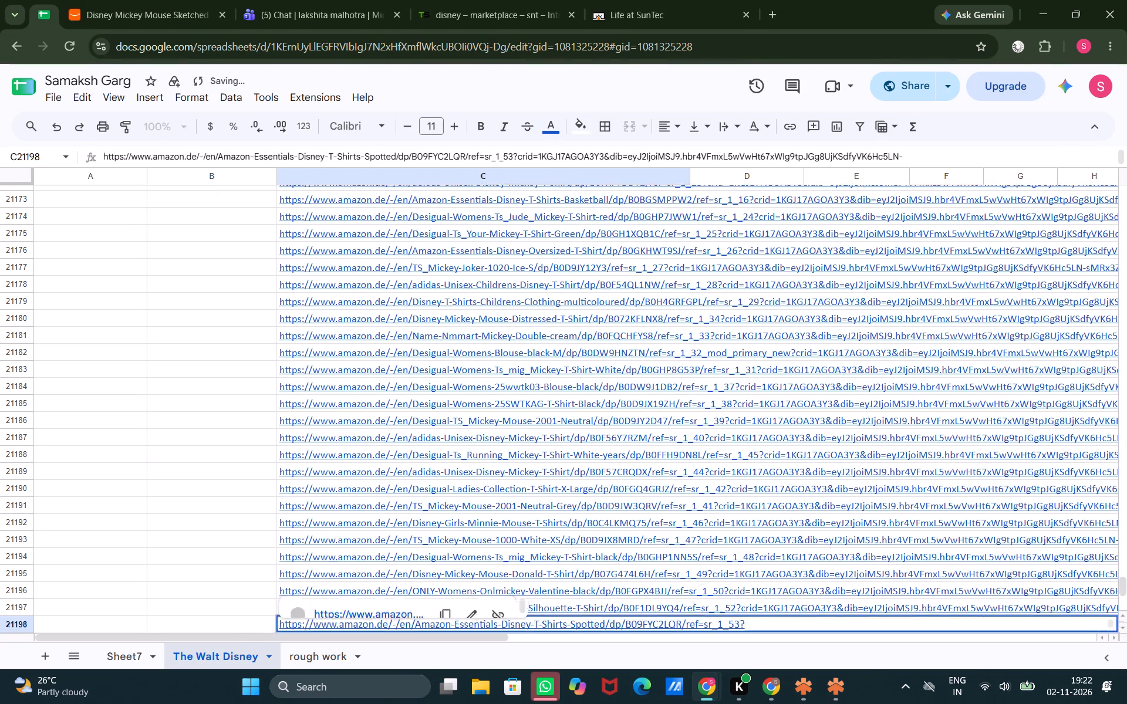
key("Return")
Copy the Adidas Unisex Children's Disney Mickey Mouse Tee T-Shirt (Pack of 1) link from Amazon.de into cell C21199.
key("alt+Tab")
right_click(852, 441)
left_click(893, 365)
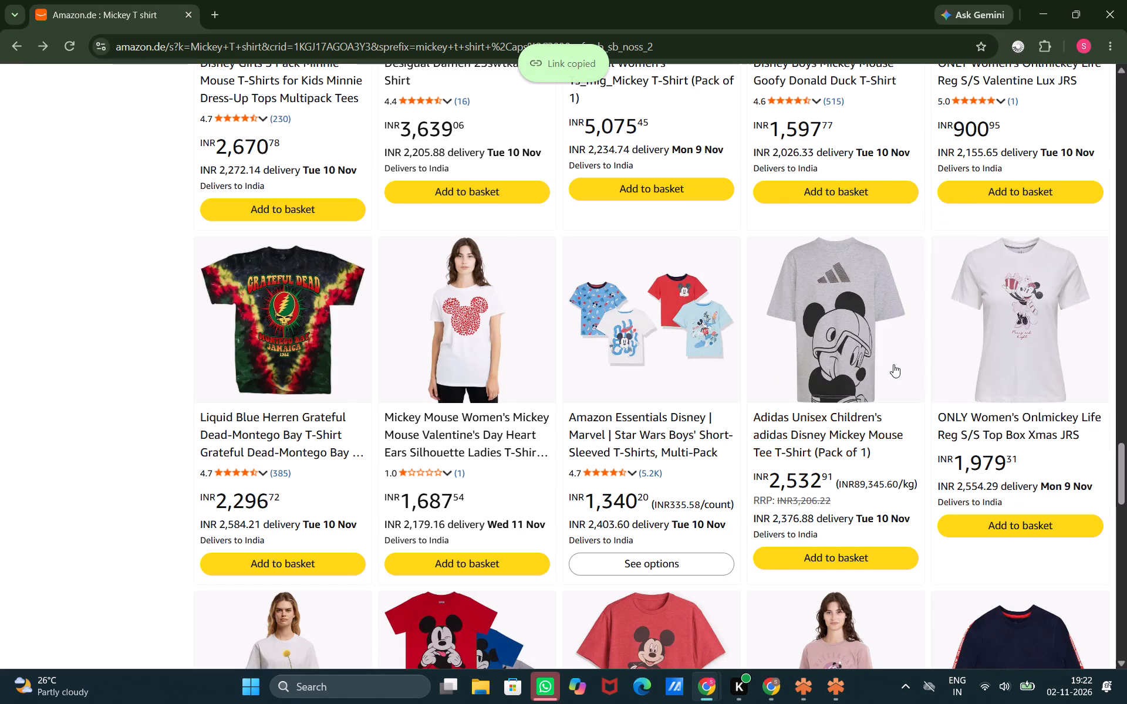
key("alt+Tab")
key("ctrl+v")
key("Return")
key("Return")
key("Return")
Copy the ONLY Women's Onlmickey Life Reg S/S Top Box Xmas JRS link from Amazon.de into cell C21200.
key("alt+Tab")
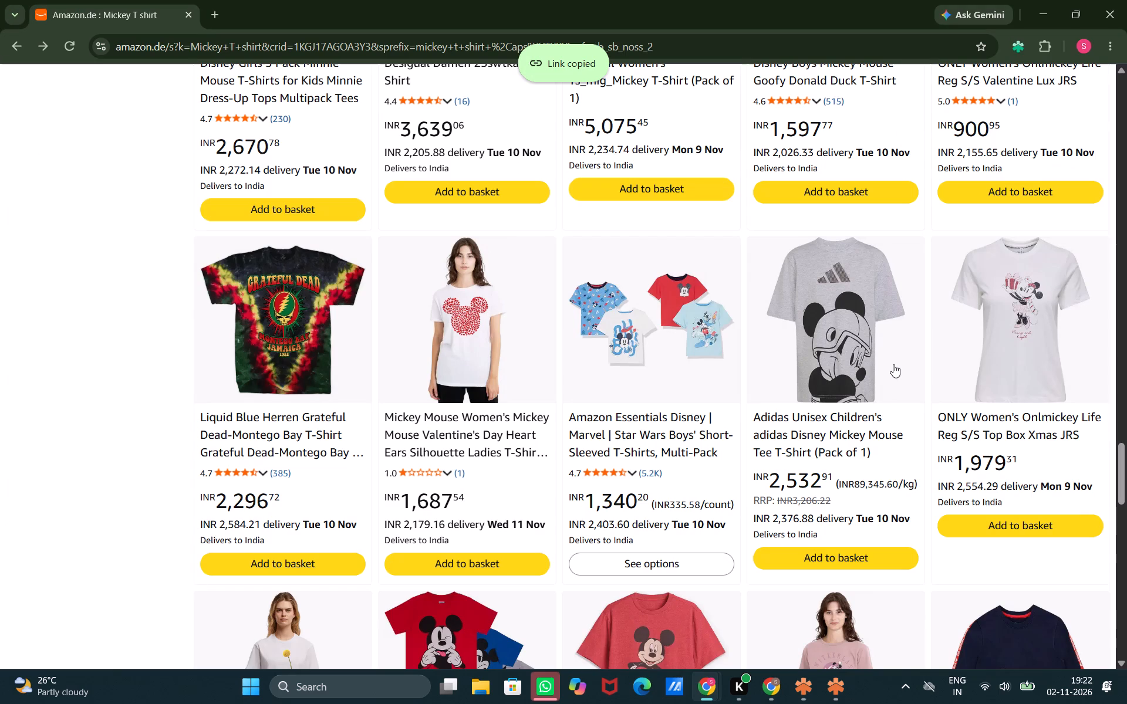
right_click(970, 417)
left_click(870, 569)
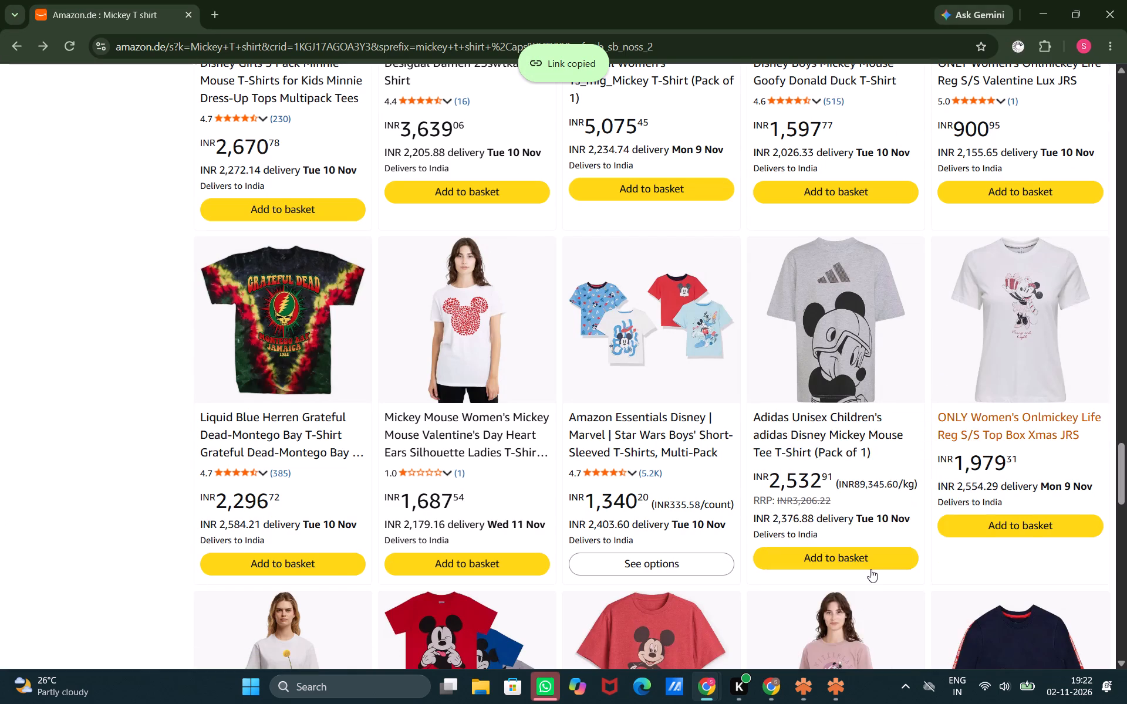
key("alt+Tab")
key("ctrl+v")
key("Return")
key("Return")
key("Tab")
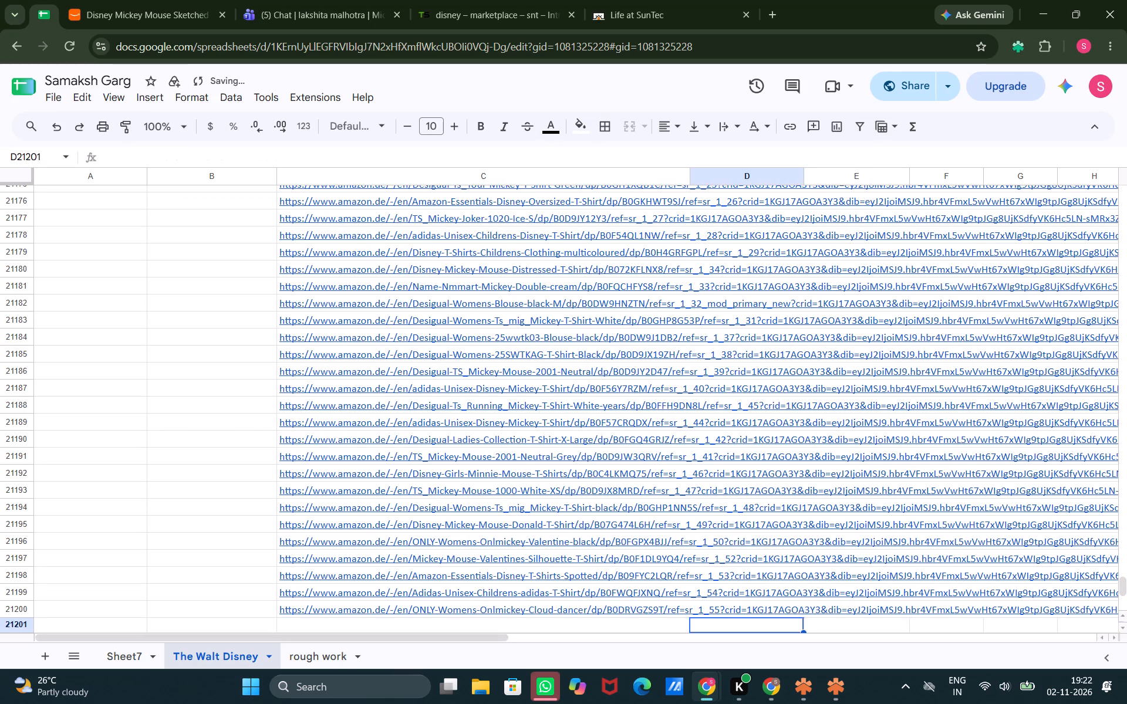
Copy the MERCHCODE Women's Mc1270-mickey Flower Tee T-Shirt (Pack of 1) link from Amazon.de into cell C21201.
scroll(852, 546, "down", 4)
left_click(611, 330)
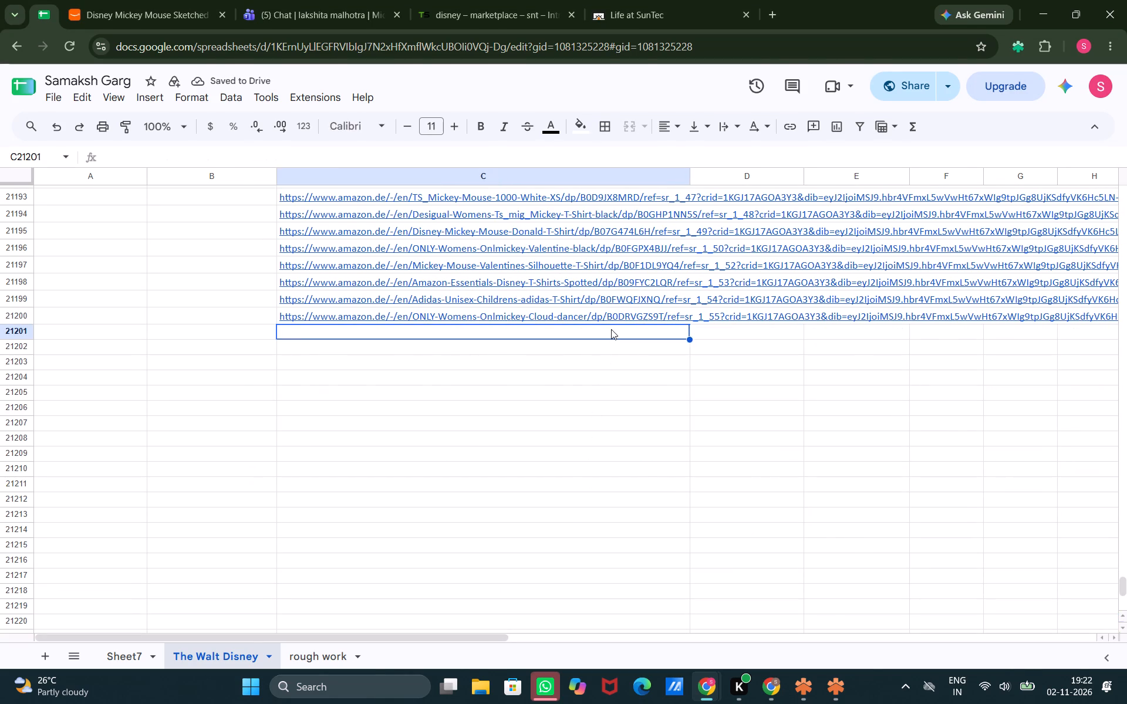
key("alt+Tab")
scroll(611, 330, "down", 5)
right_click(308, 405)
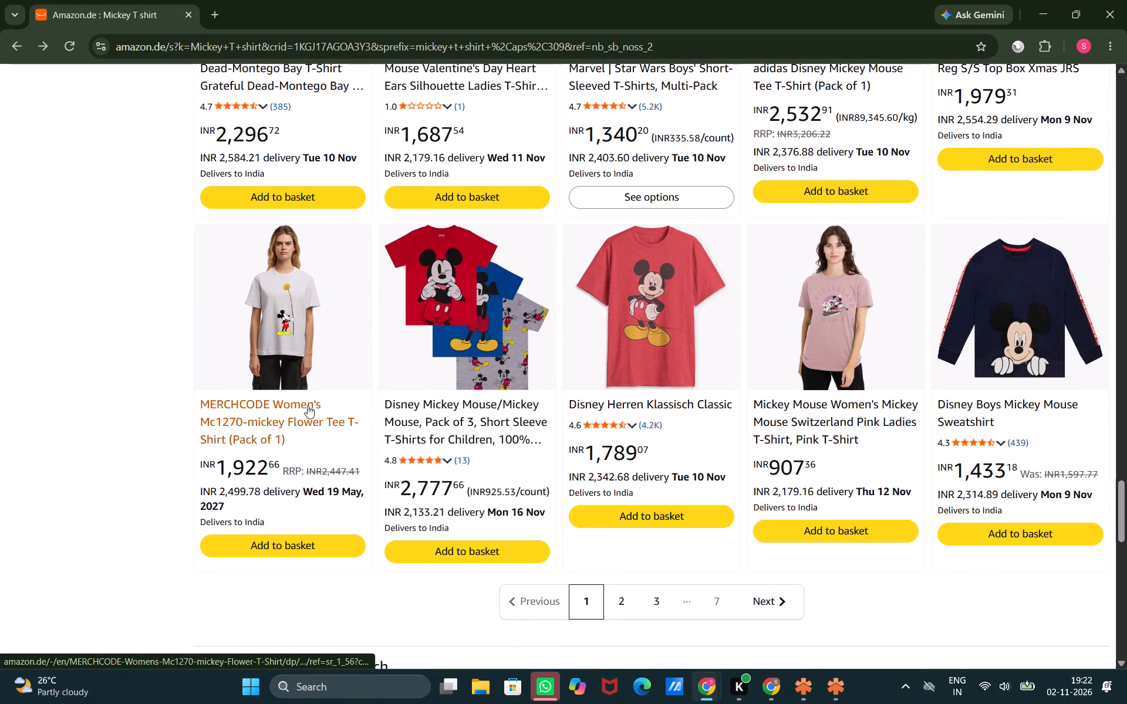
left_click(359, 567)
key("alt+Tab")
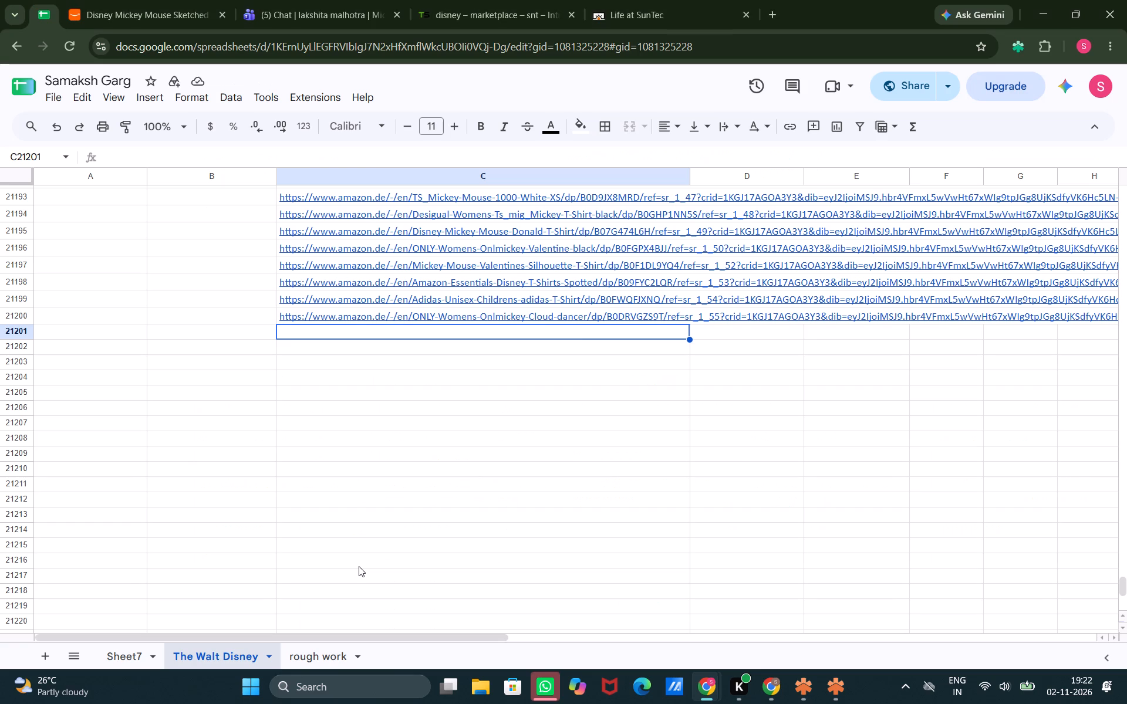
key("ctrl+v")
key("Return")
key("Return")
Copy the Disney Mickey Mouse Pack of 3 Short Sleeve T-Shirts for Children link from Amazon.de into cell C21202.
key("alt+Tab")
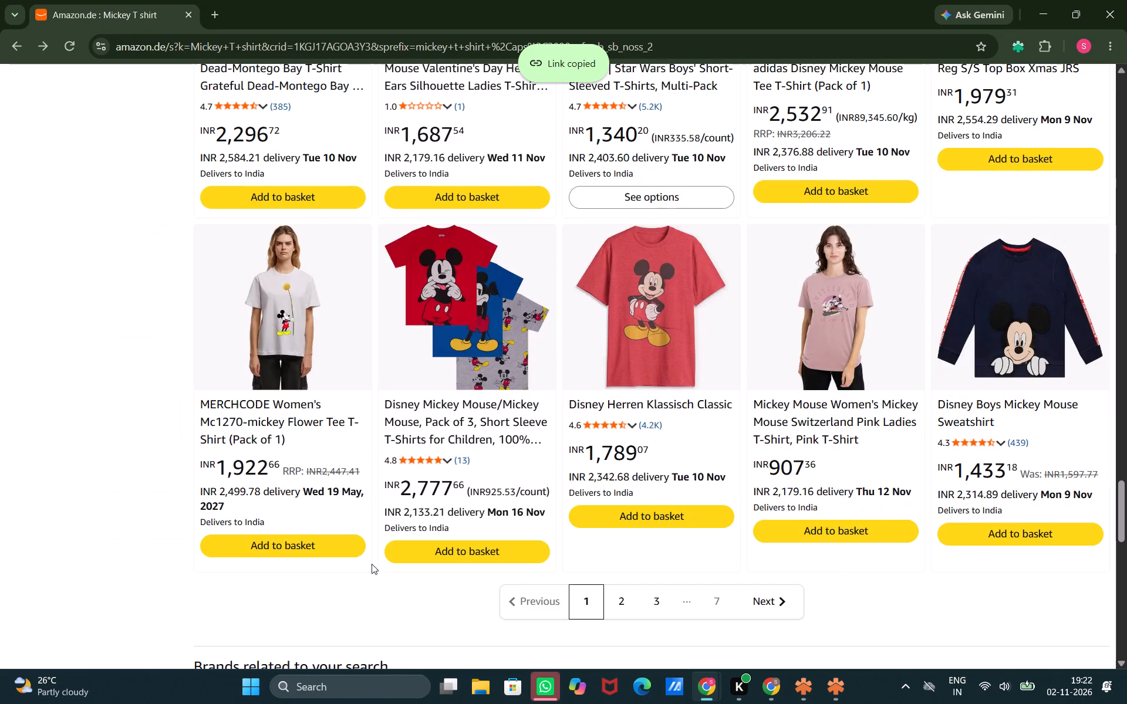
right_click(434, 416)
left_click(539, 568)
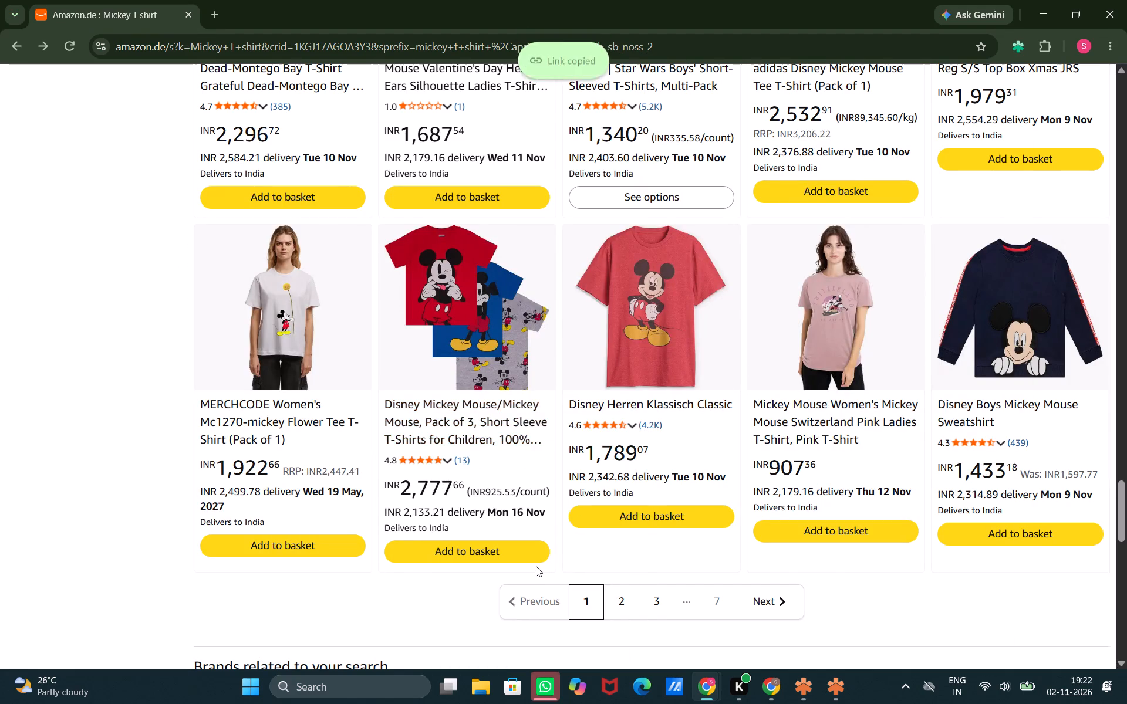
key("alt+Tab")
key("ctrl+v")
key("Return")
key("Return")
Copy the Disney Herren Klassisch Classic T-shirt link from Amazon.de into cell C21203 of the sheet.
key("alt+Tab")
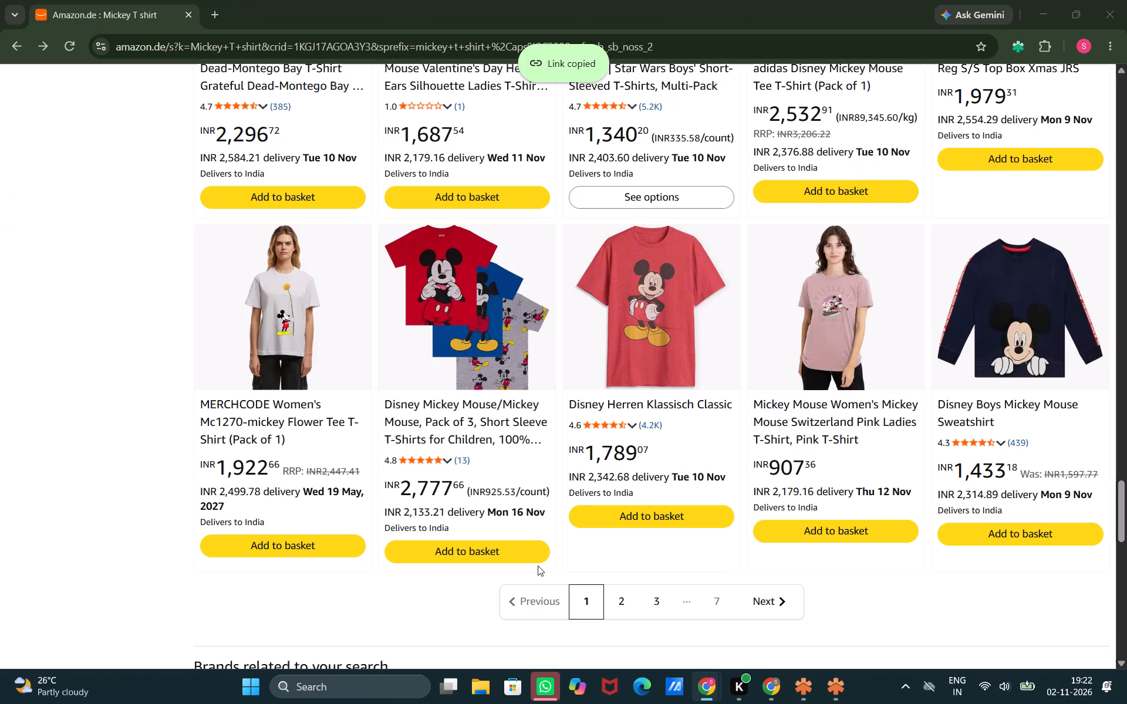
right_click(628, 405)
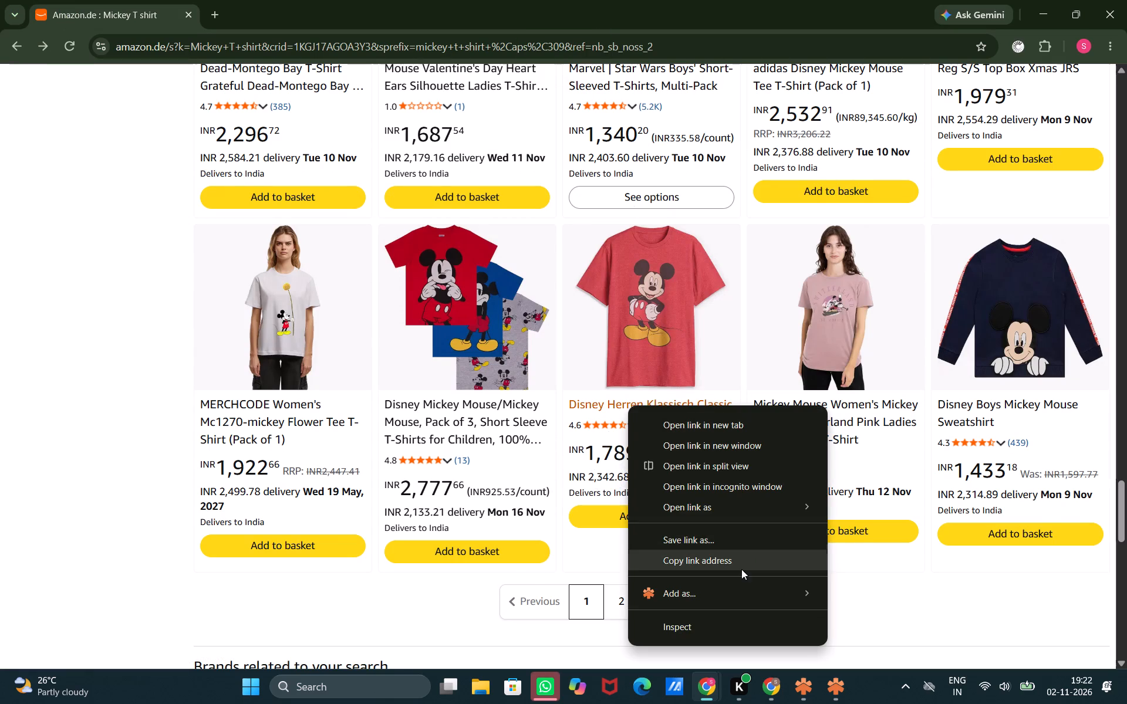
left_click(741, 569)
key("alt+Tab")
key("ctrl+v")
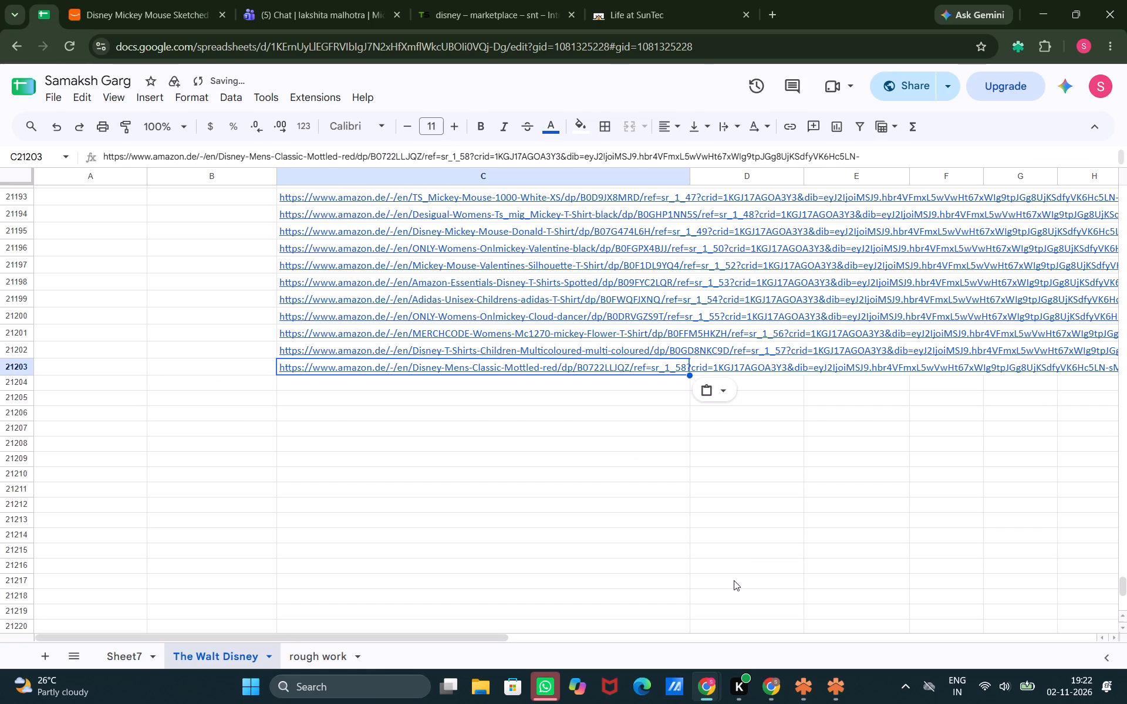
key("Return")
key("Return")
Copy the Mickey Mouse Women's Mickey Mouse Switzerland Pink Ladies T-Shirt link from Amazon.de into cell C21204.
key("alt+Tab")
right_click(807, 414)
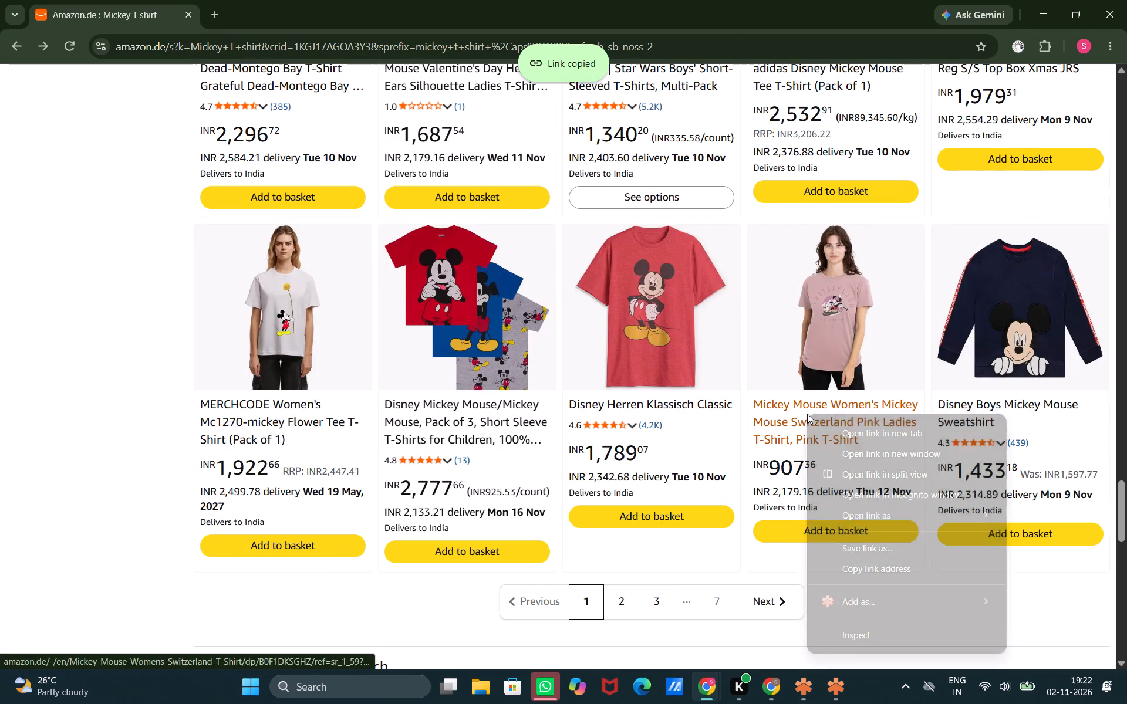
left_click(920, 556)
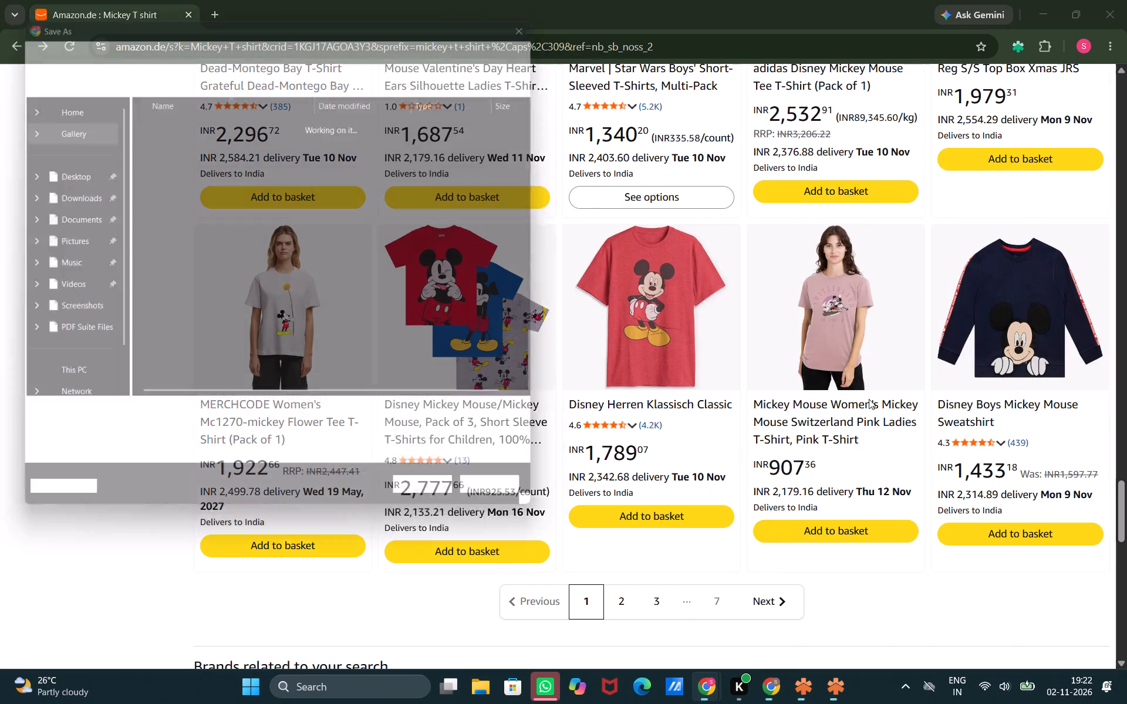
left_click(546, 13)
right_click(852, 418)
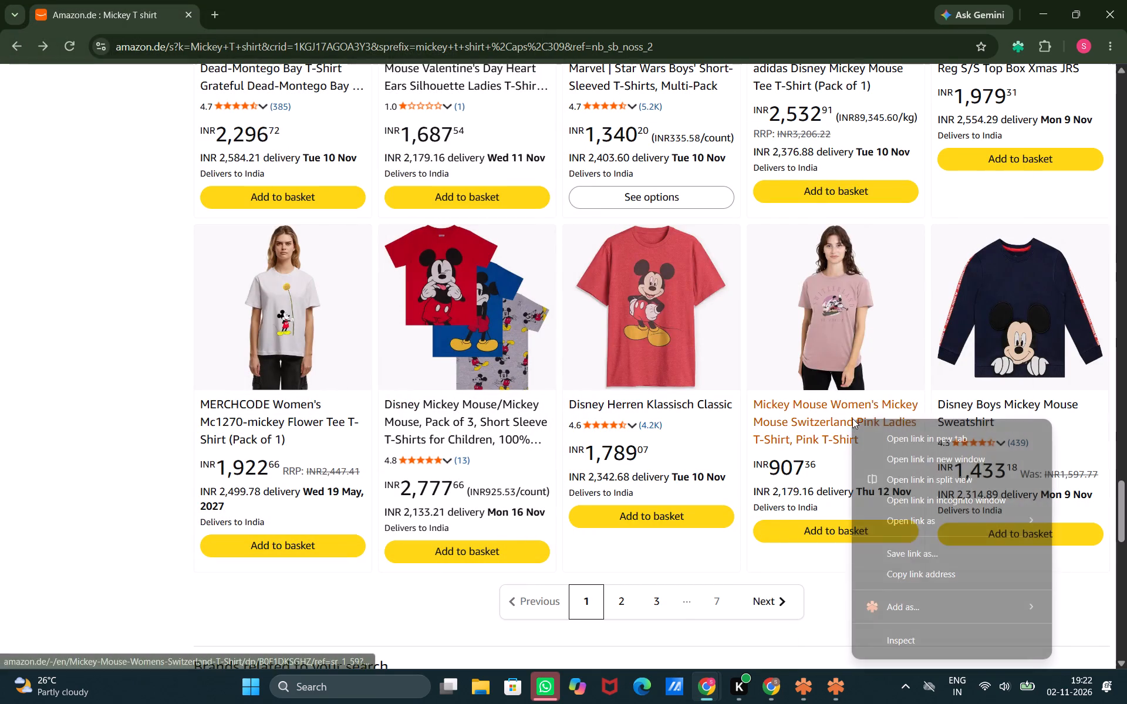
left_click(917, 578)
key("alt+Tab")
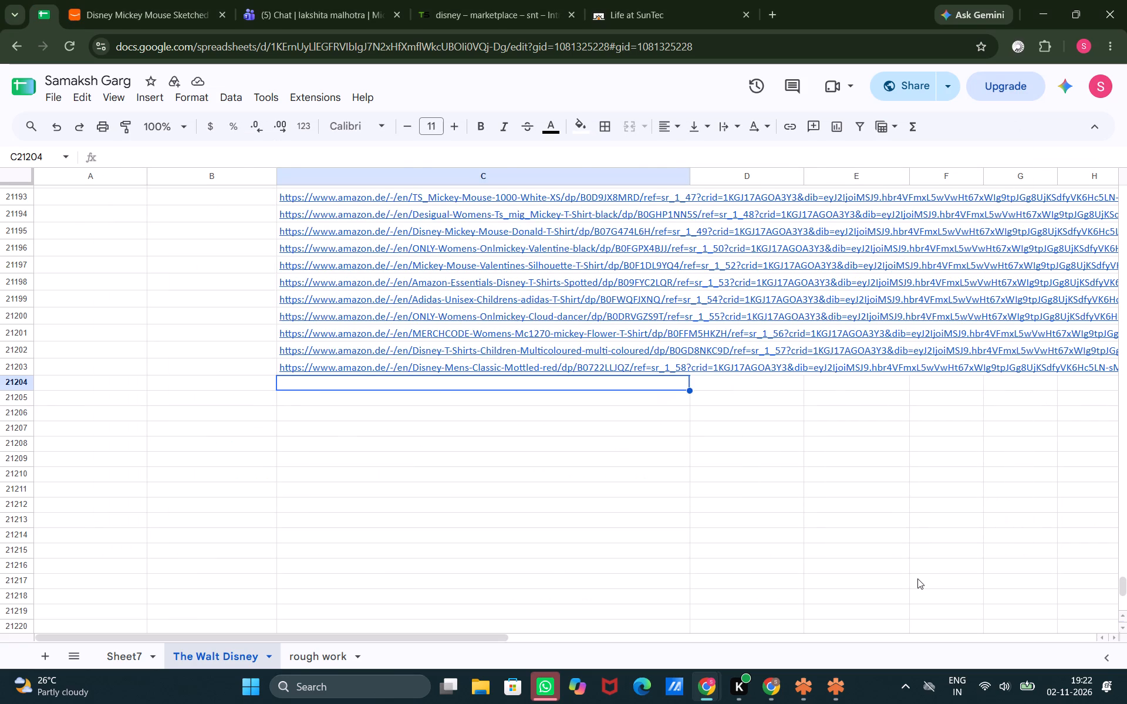
key("ctrl+v")
key("Down")
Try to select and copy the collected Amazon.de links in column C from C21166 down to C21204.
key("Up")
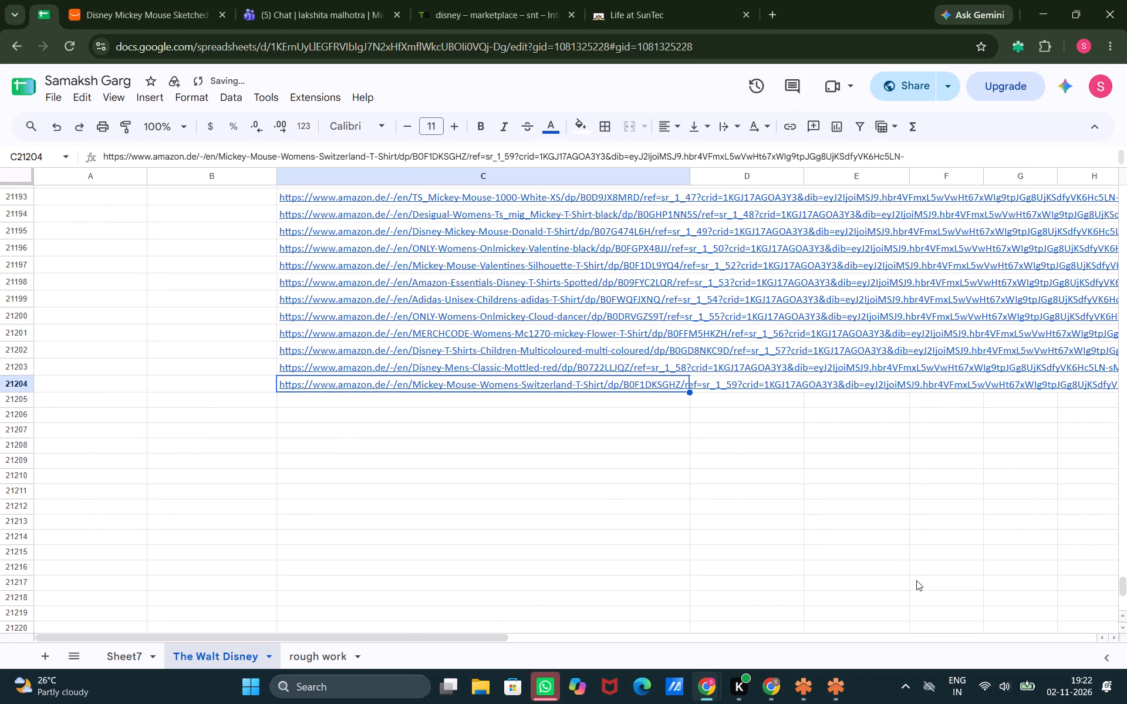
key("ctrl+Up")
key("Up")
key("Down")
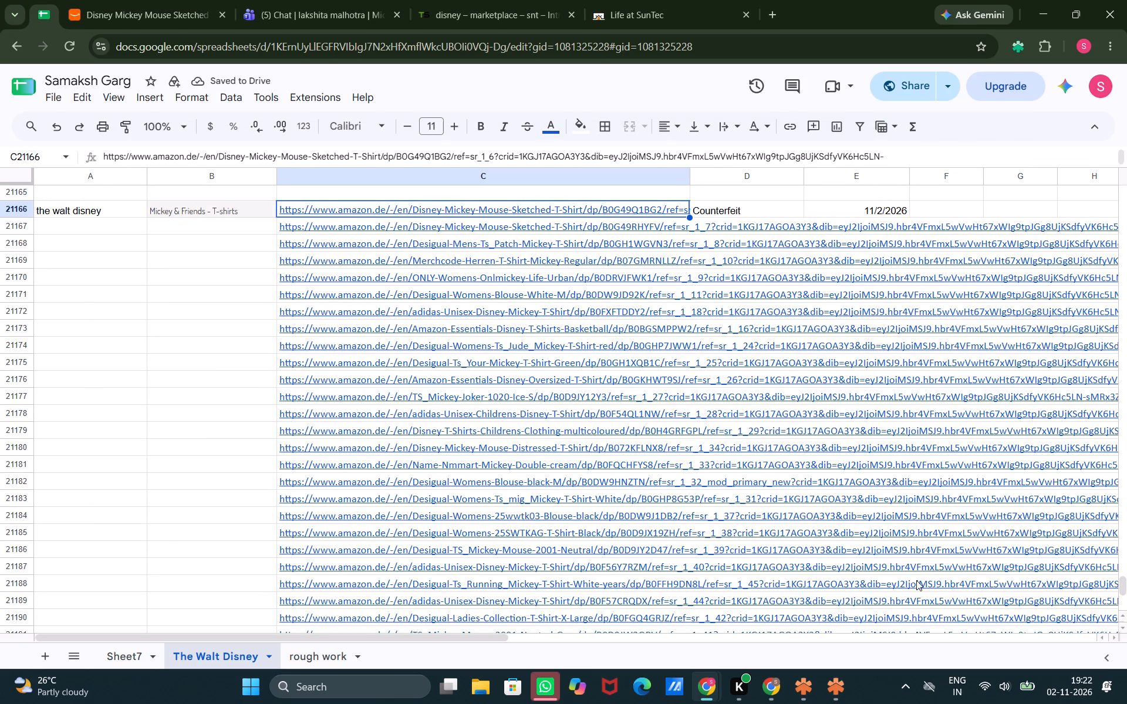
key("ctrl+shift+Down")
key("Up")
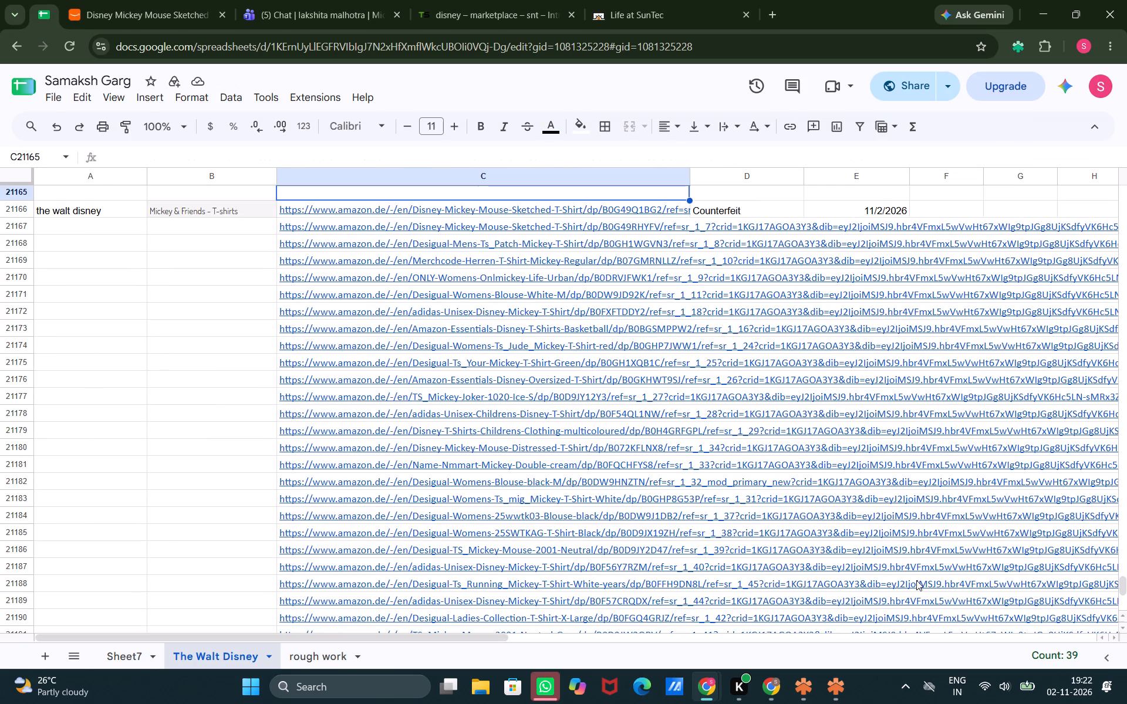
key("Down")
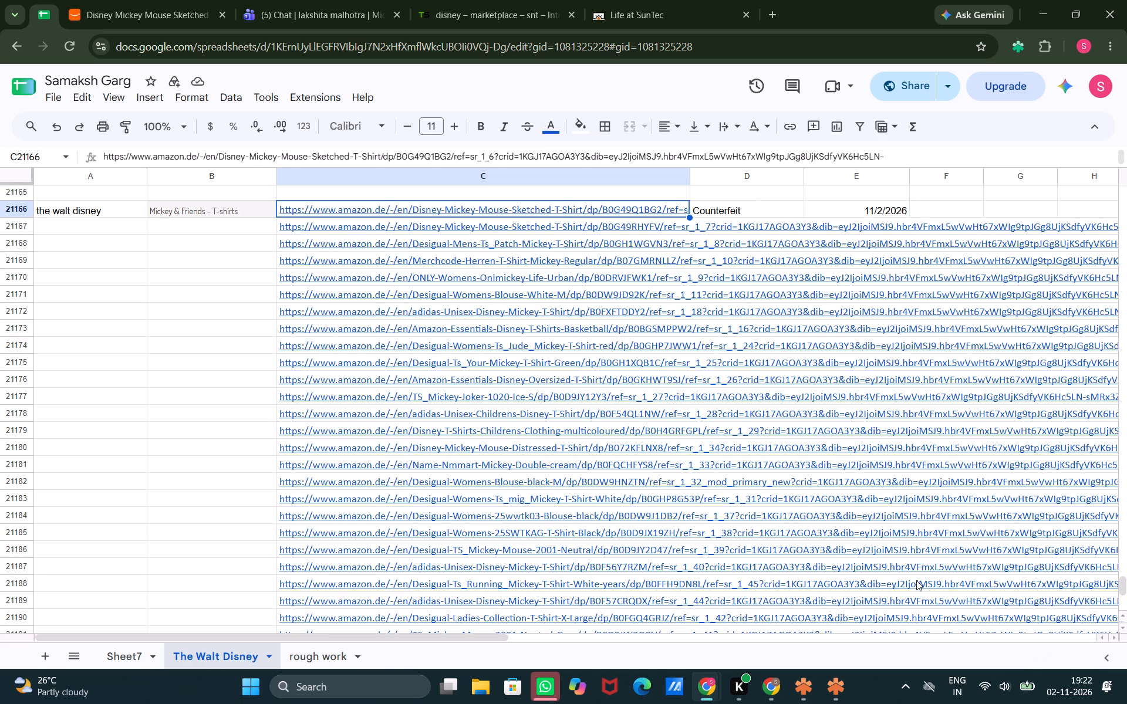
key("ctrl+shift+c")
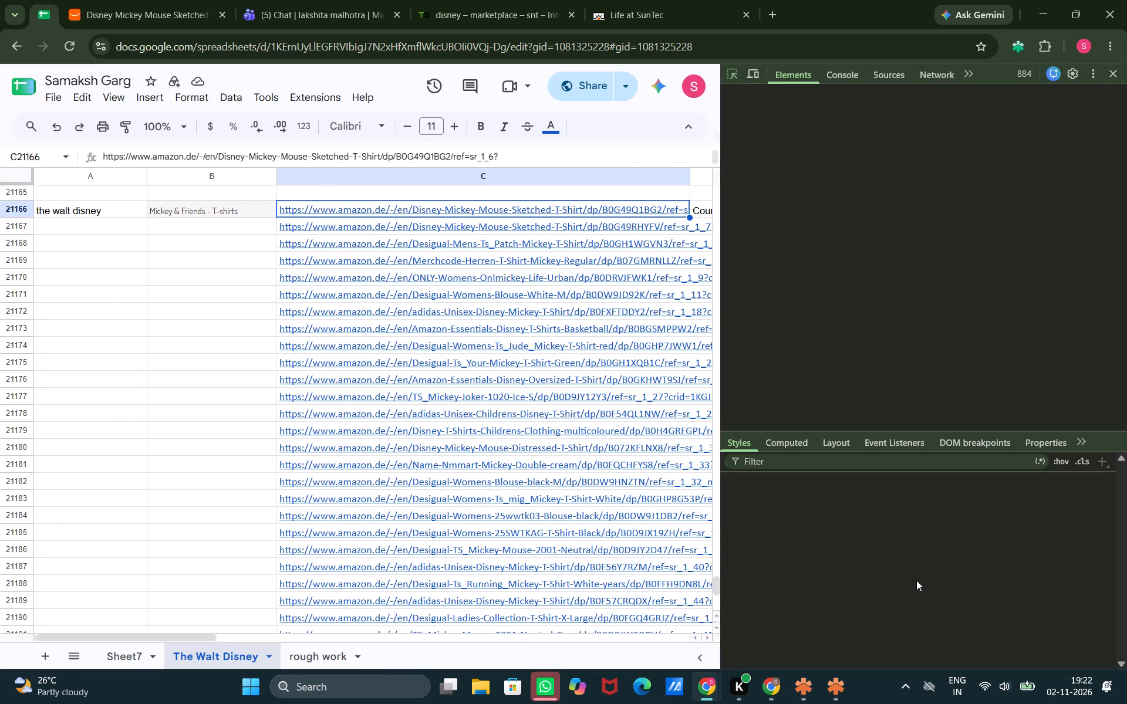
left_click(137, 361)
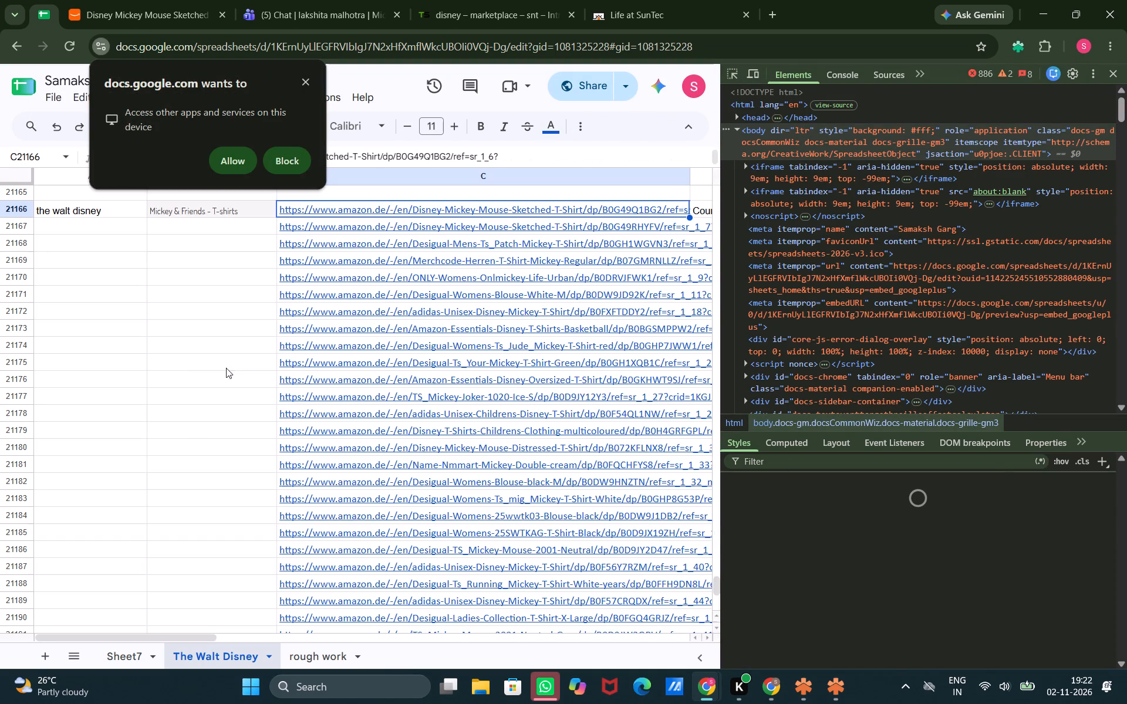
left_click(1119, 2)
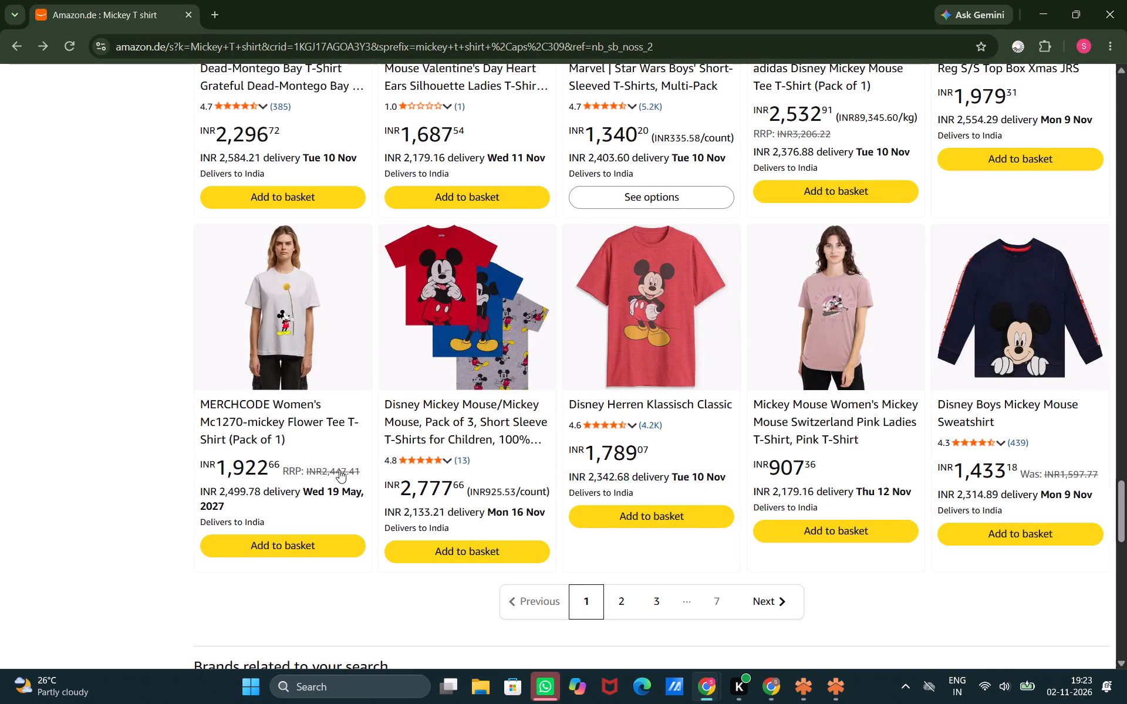
Look through the open windows for the Walt Disney tracking sheet.
key("alt+Tab")
key("alt+Tab")
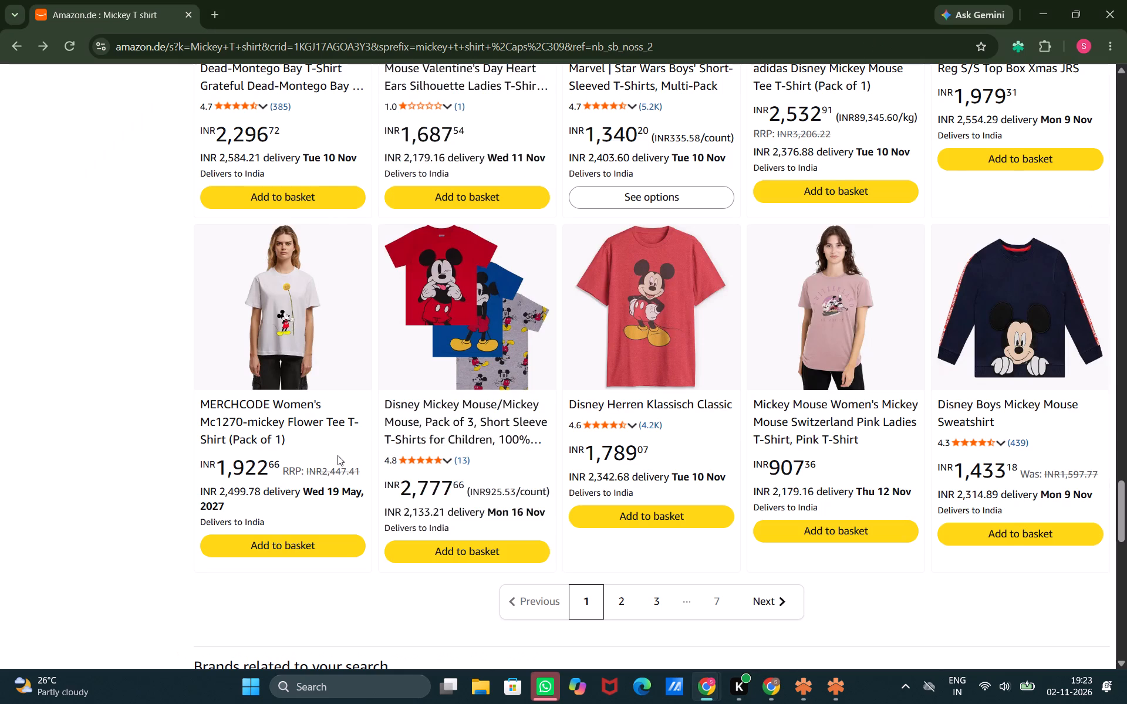
key("alt+Tab")
key("alt+Tab")
key("alt+Tab")
key("alt+Tab")
key("alt+Tab")
key("alt+Tab")
key("alt+Tab")
key("alt+Tab")
key("alt+Tab")
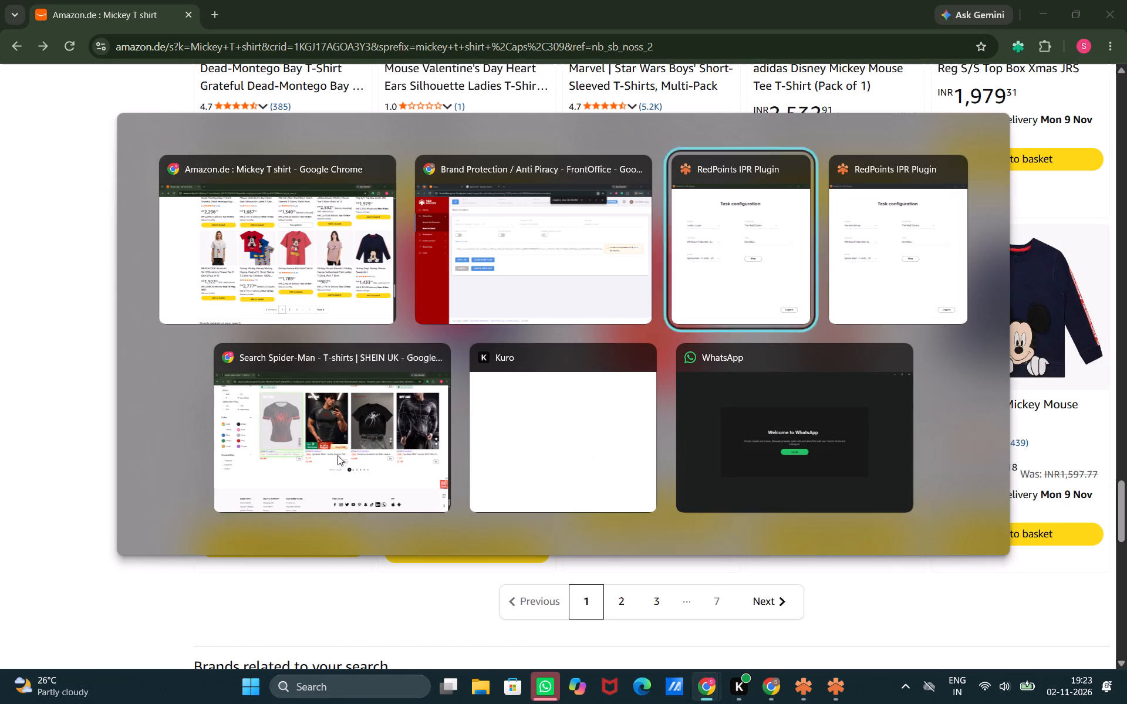
key("alt+Tab")
key("alt+Tab")
key("alt+Tab")
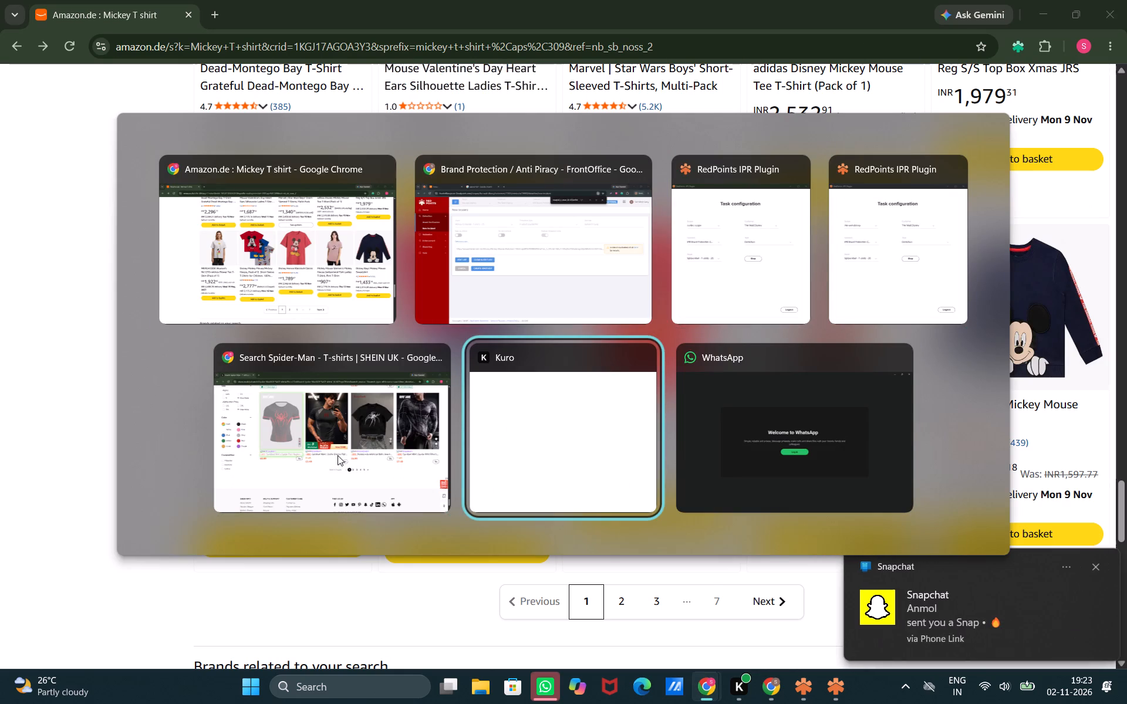
key("alt+Tab")
key("alt+Tab")
key("alt+Tab")
key("alt+Tab")
key("alt+Tab")
key("alt+Tab")
key("alt+Tab")
key("alt+Tab")
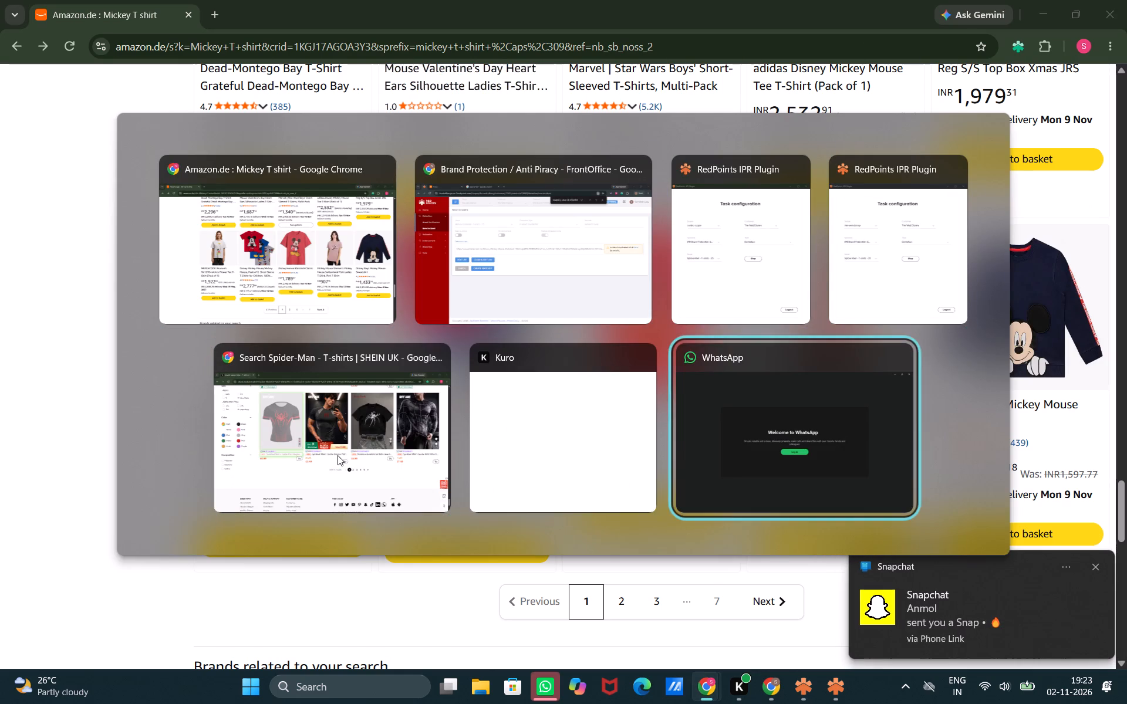
key("alt+Tab")
Minimise the Amazon.de, FrontOffice and both RedPoints IPR Plugin windows, and close the SHEIN Spider-Man T-shirts window.
left_click(1045, 0)
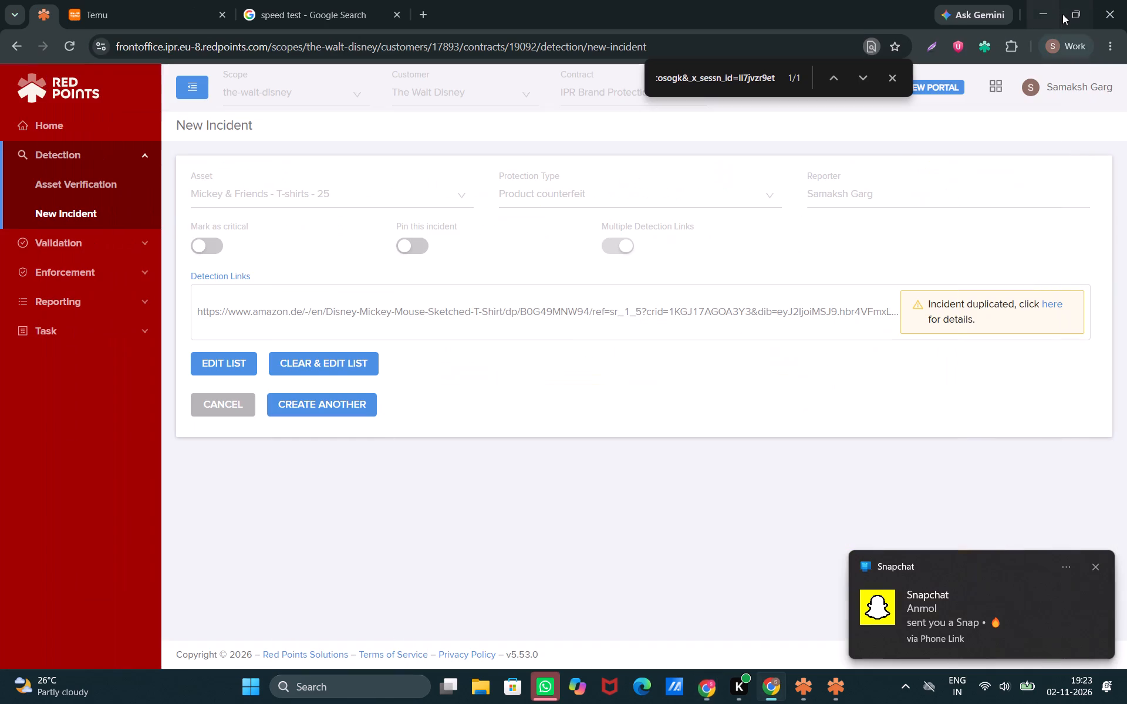
left_click(1053, 2)
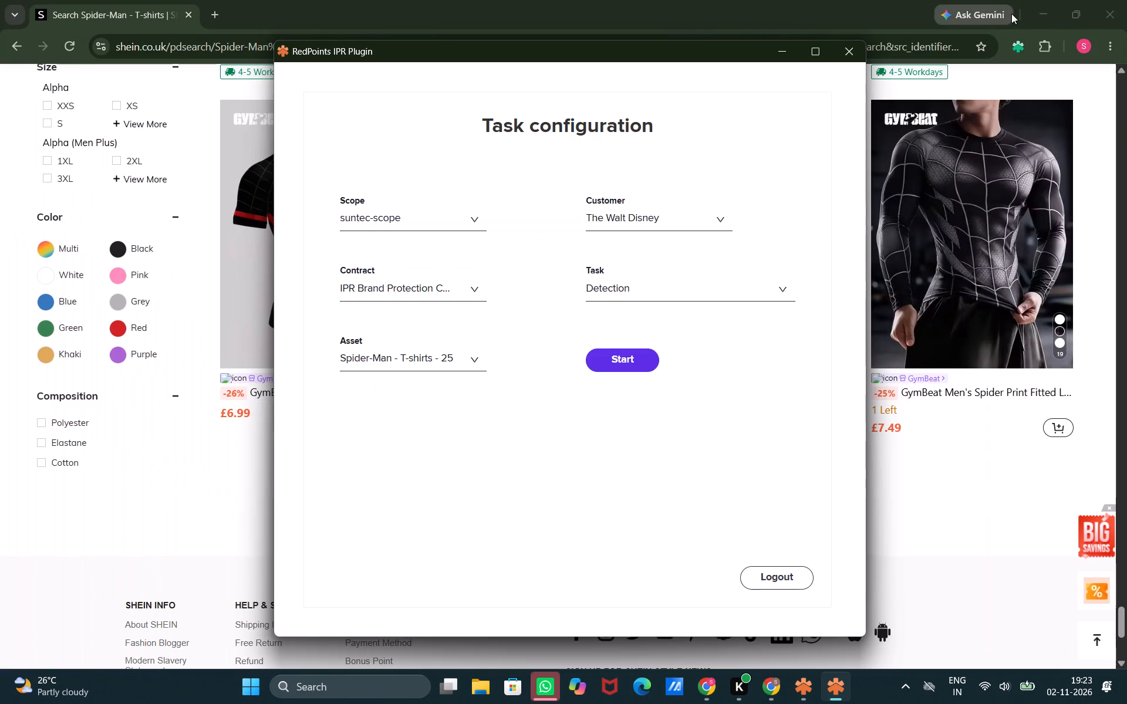
left_click(782, 50)
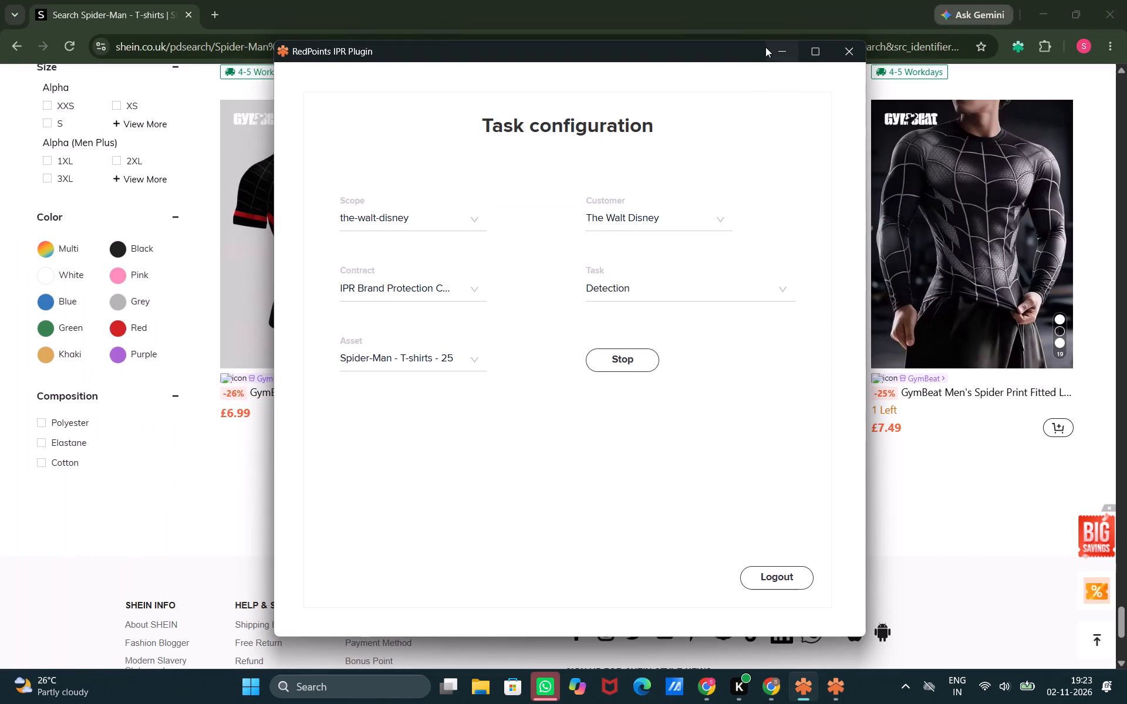
left_click(774, 48)
left_click(1126, 0)
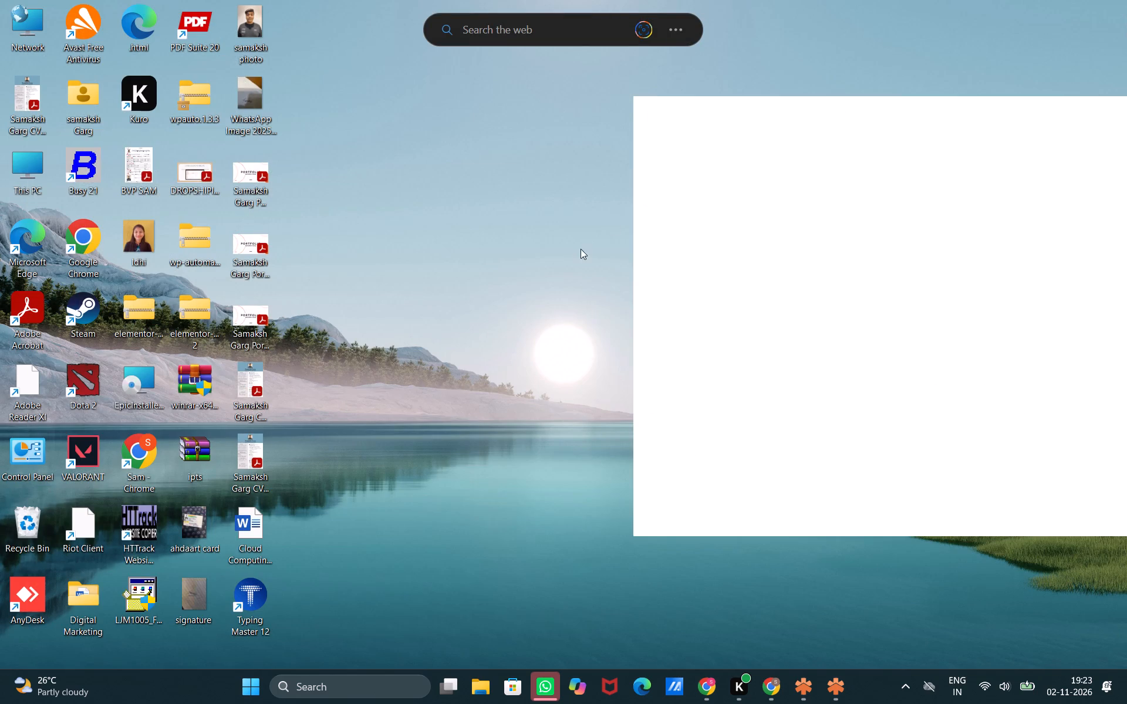
Switch to Google Chrome and open today's tracking spreadsheet from Google Sheets on The Walt Disney sheet.
double_click(98, 241)
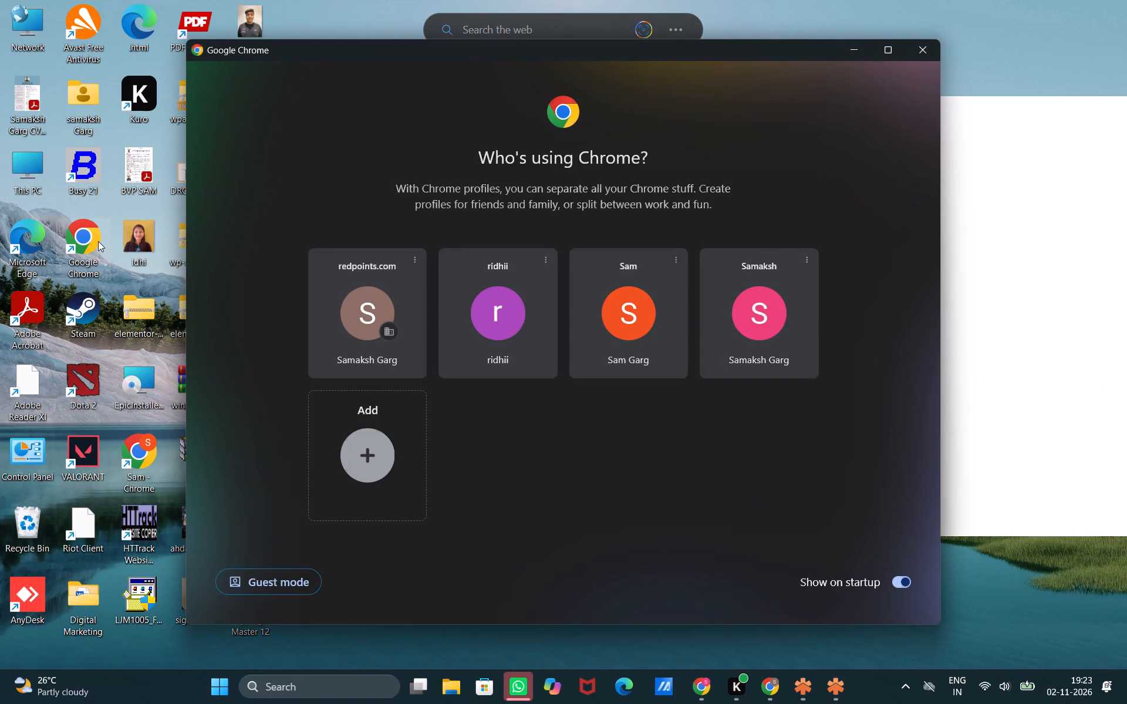
left_click(718, 303)
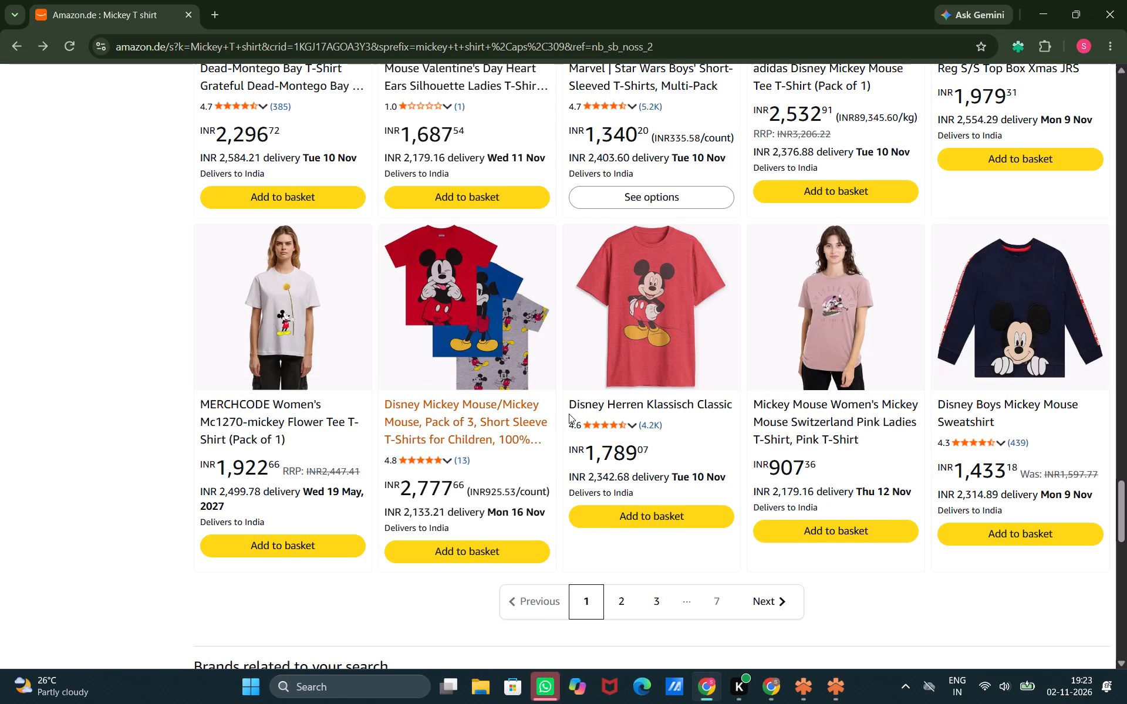
scroll(518, 387, "up", 4)
scroll(490, 371, "down", 4)
left_click(205, 14)
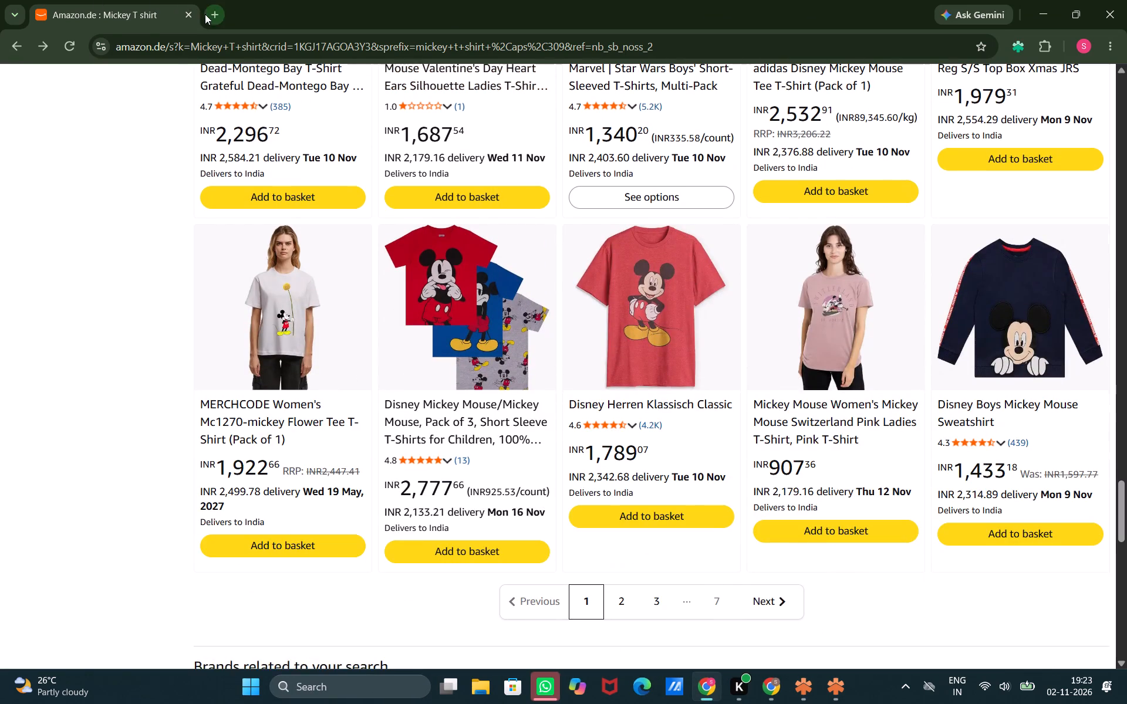
left_click(1062, 86)
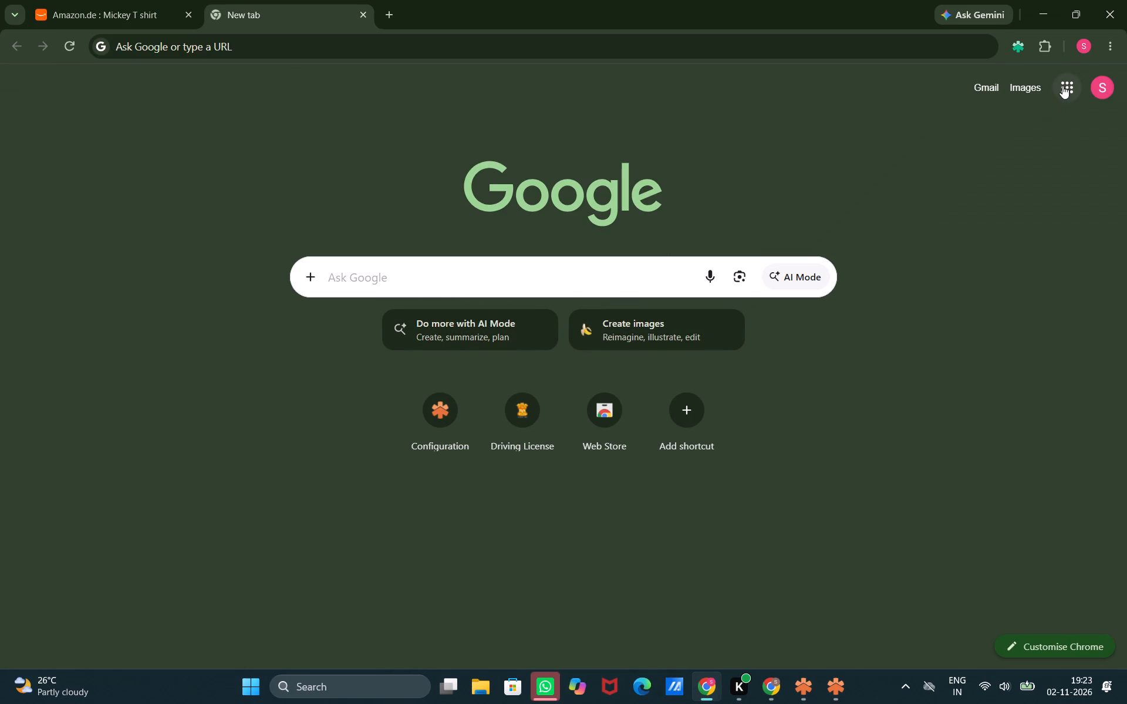
scroll(1001, 296, "down", 3)
left_click(993, 253)
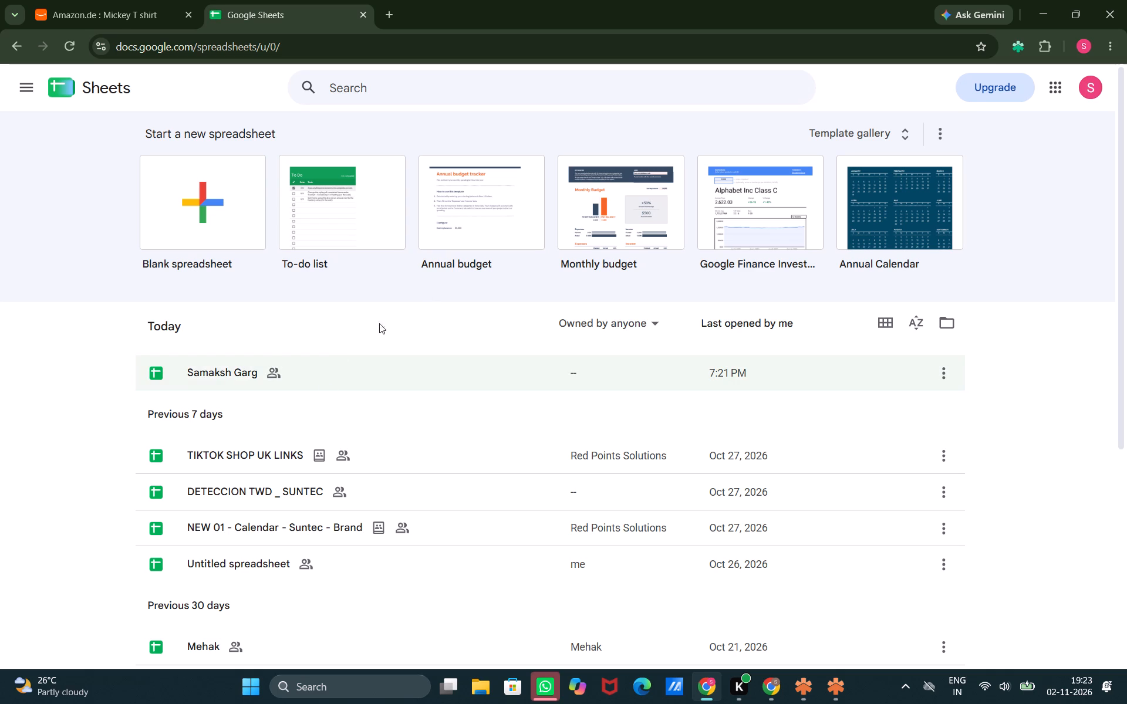
left_click(322, 386)
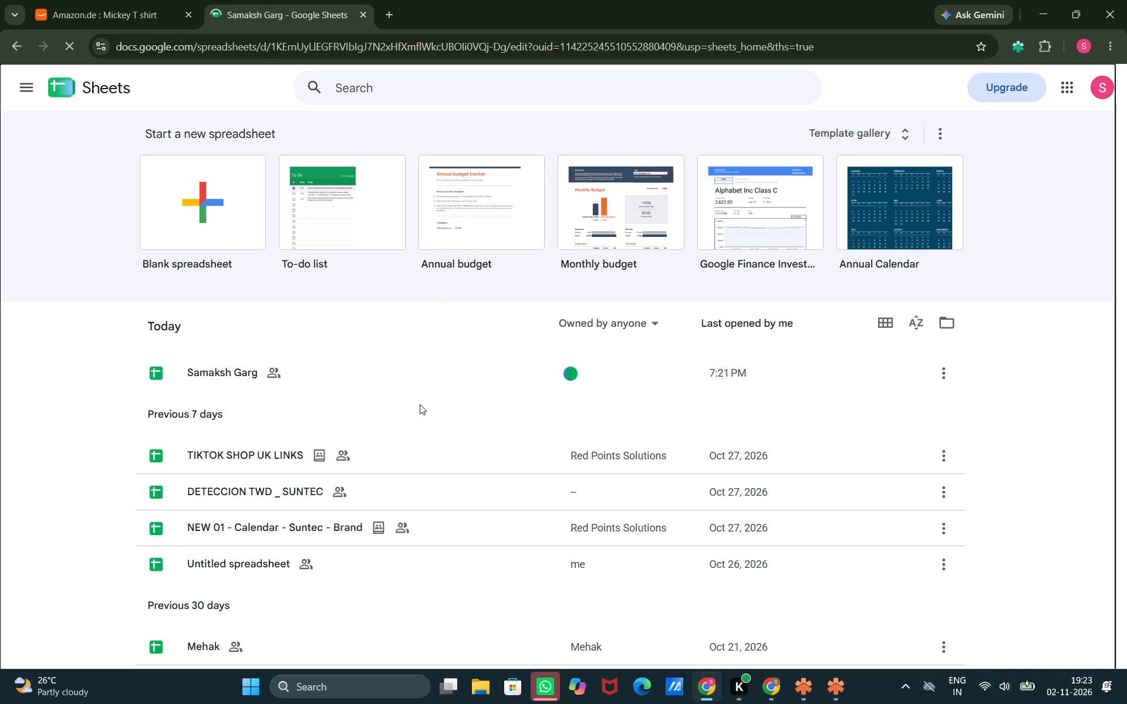
left_click(219, 652)
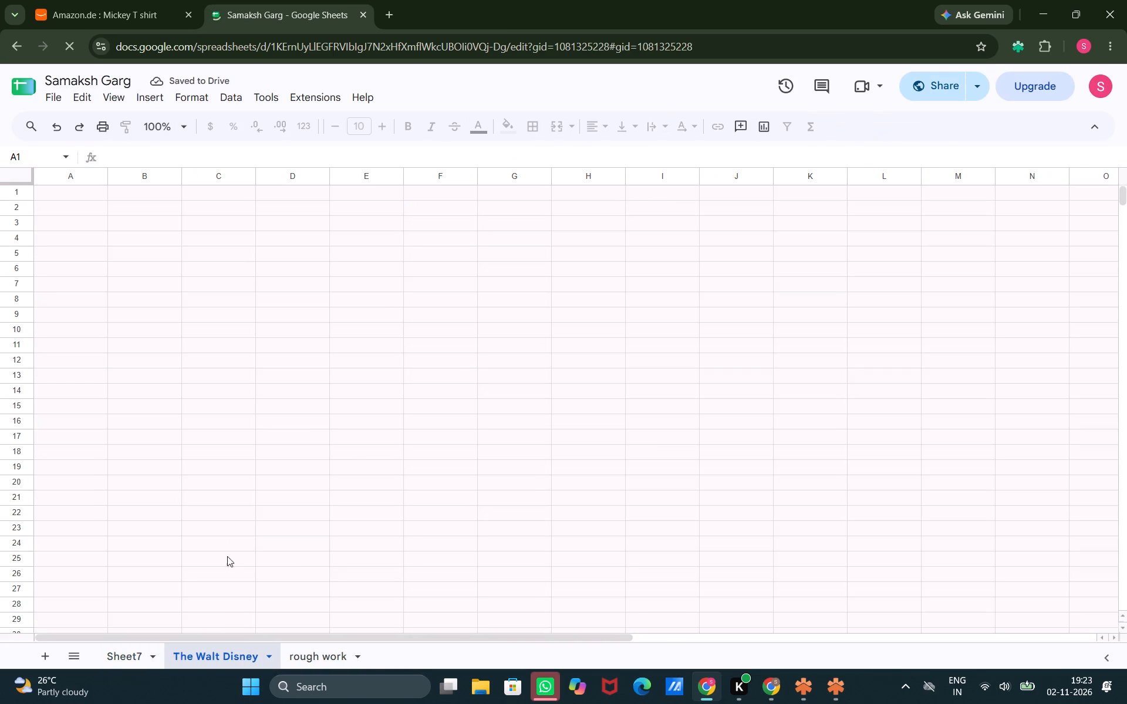
Copy the collected Amazon.de Mickey T-shirt links in column C from C21166 down to C21204.
left_click(206, 509)
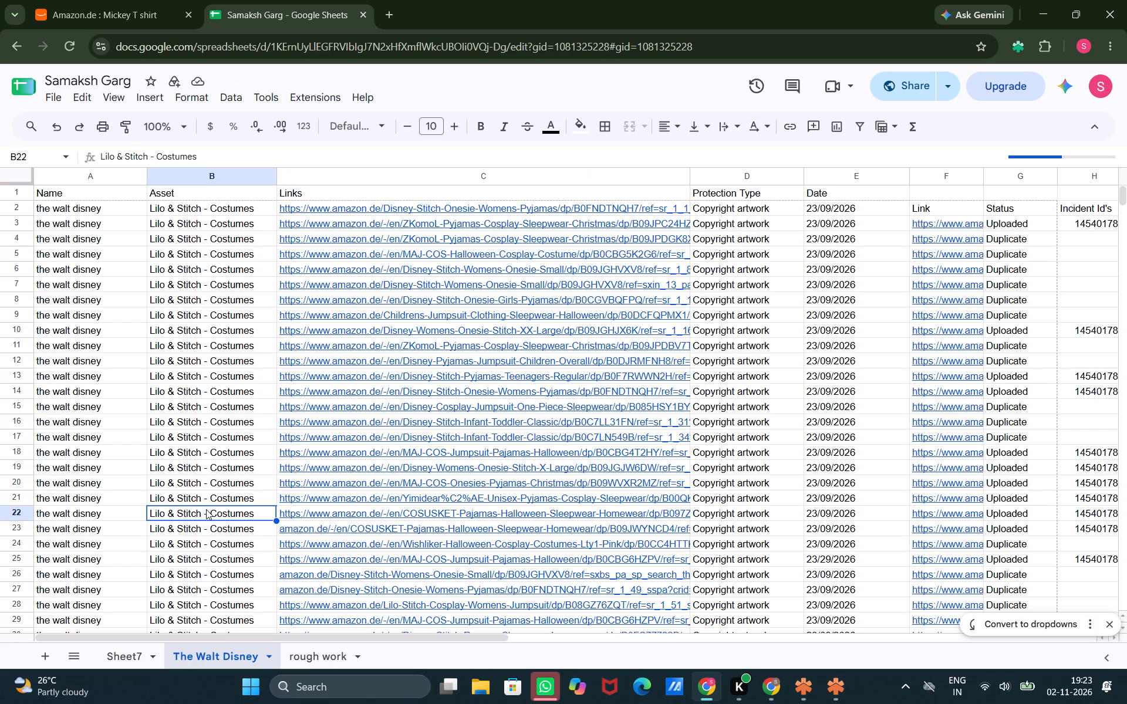
key("ctrl+Down")
key("ctrl+Down")
key("ctrl+Down")
key("ctrl+Down")
key("ctrl+Down")
key("ctrl+Down")
key("ctrl+Down")
key("ctrl+Down")
key("ctrl+Down")
key("ctrl+Down")
key("ctrl+Down")
key("ctrl+Down")
key("ctrl+Down")
key("ctrl+Down")
key("ctrl+Down")
key("ctrl+Down")
key("ctrl+Down")
key("ctrl+Down")
key("ctrl+Down")
key("ctrl+Down")
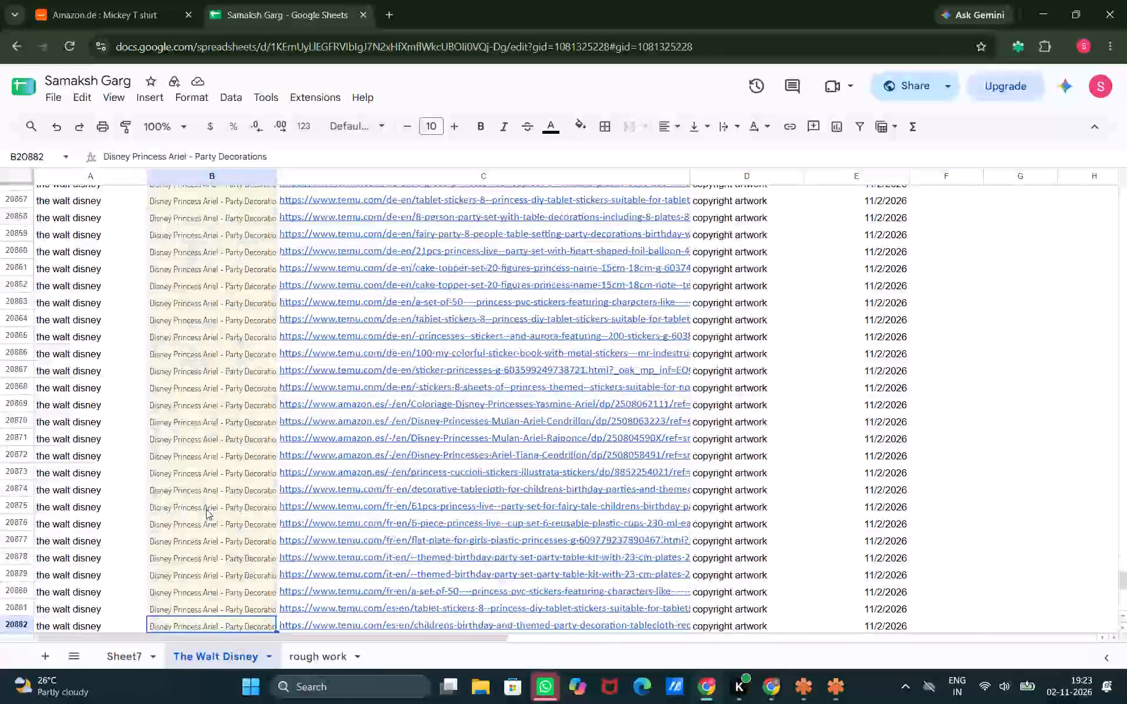
key("ctrl+Up")
key("Right")
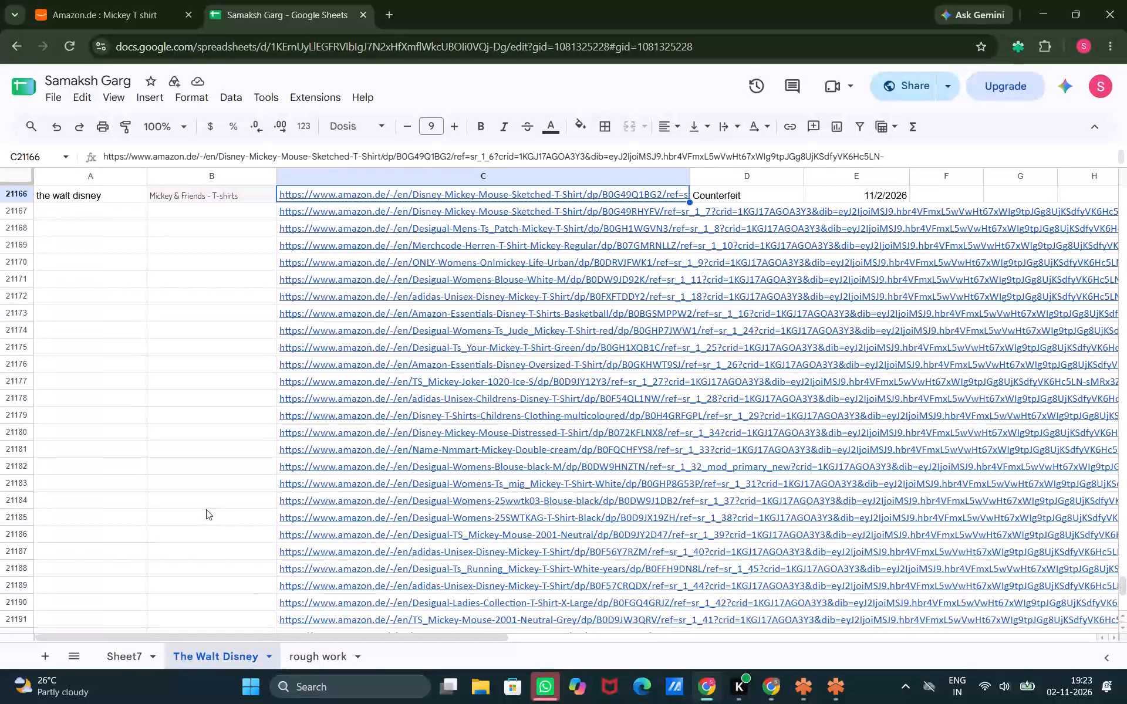
key("ctrl+shift+Down")
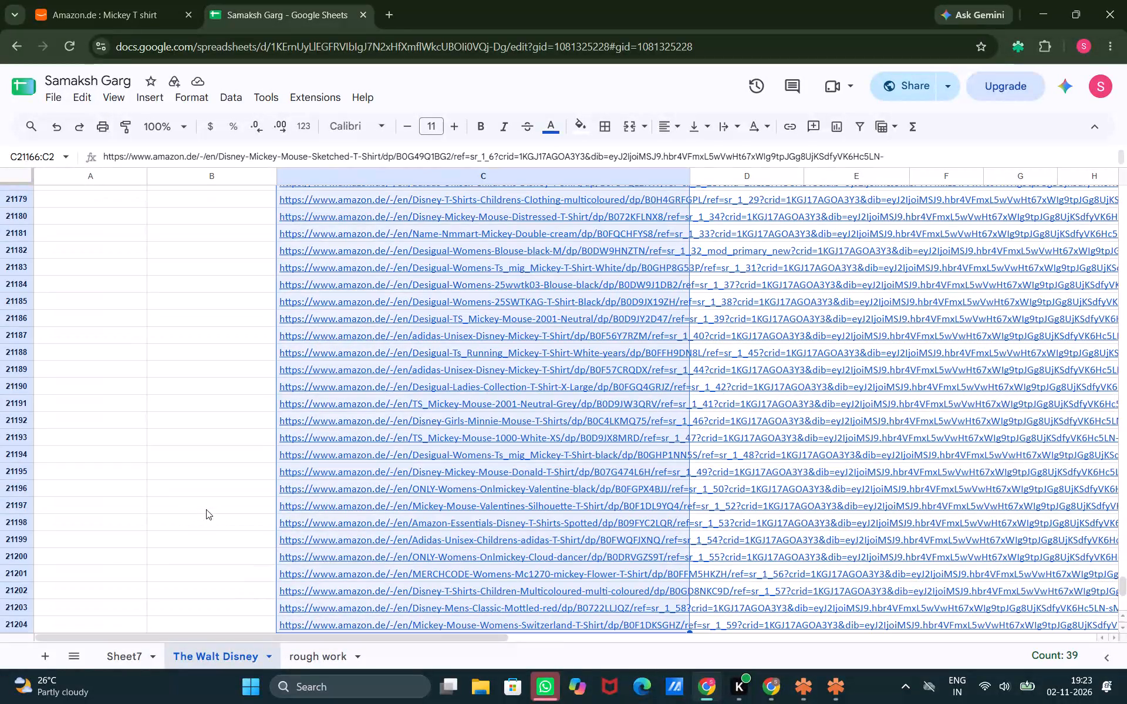
key("ctrl+c")
Close both RedPoints IPR Plugin windows.
key("alt+Tab")
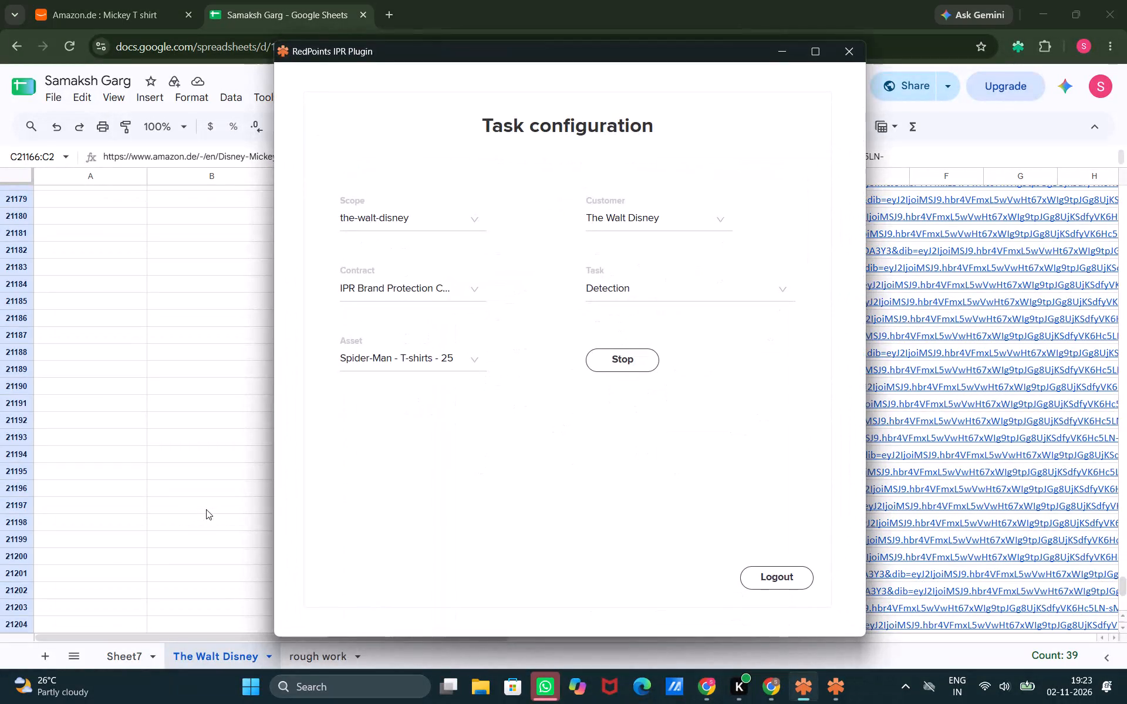
left_click(843, 57)
key("alt+Tab")
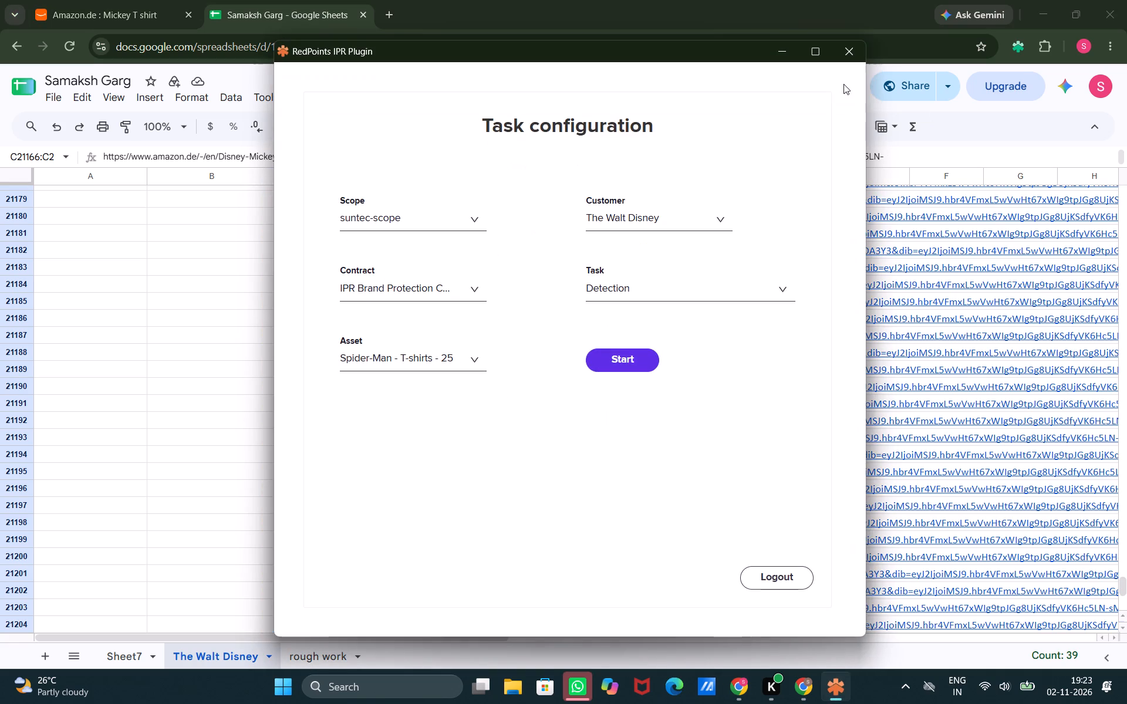
left_click(846, 56)
Clear the previous detection list in FrontOffice's New Incident form and paste the copied Amazon.de links into Detection Links.
key("alt+Tab")
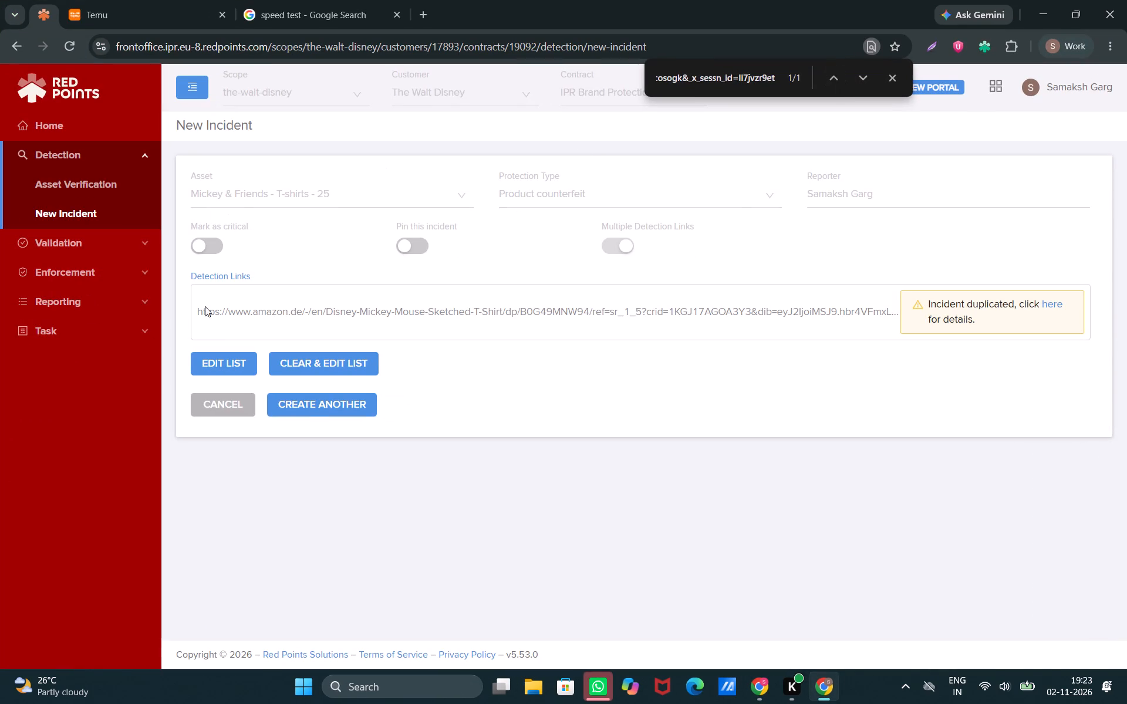
left_click(350, 365)
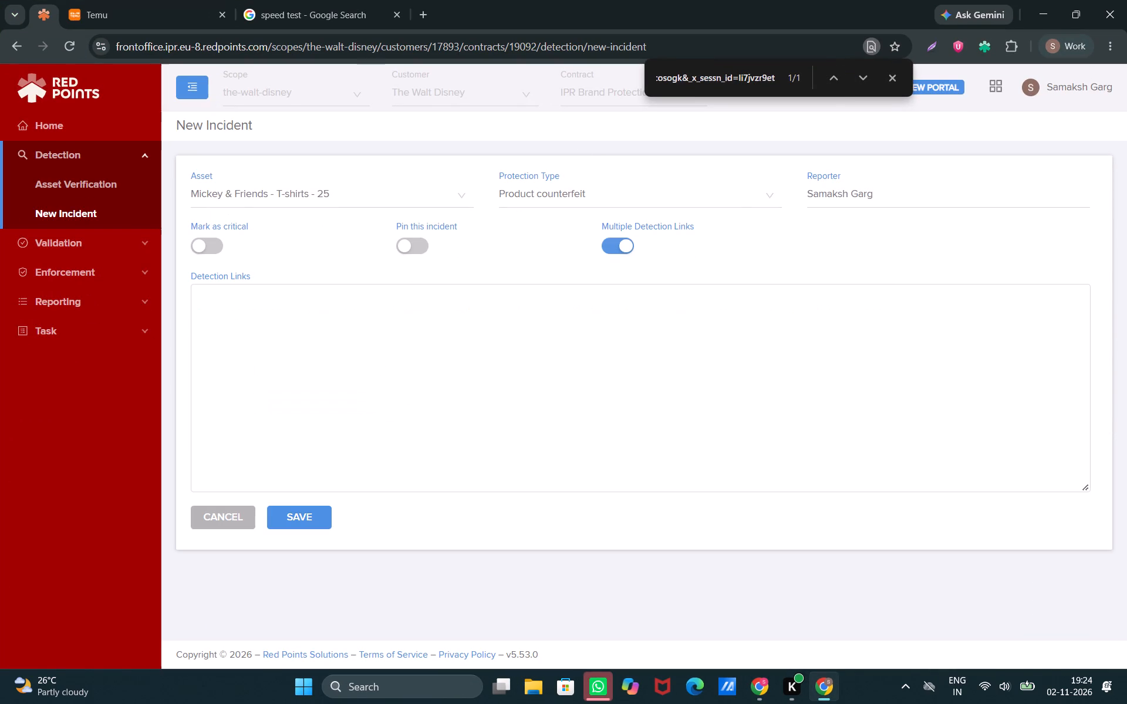
left_click(365, 330)
key("ctrl+c")
key("ctrl+v")
Copy the first link from C21166 and find it on the New Incident page among the pasted detection links.
key("alt+Tab")
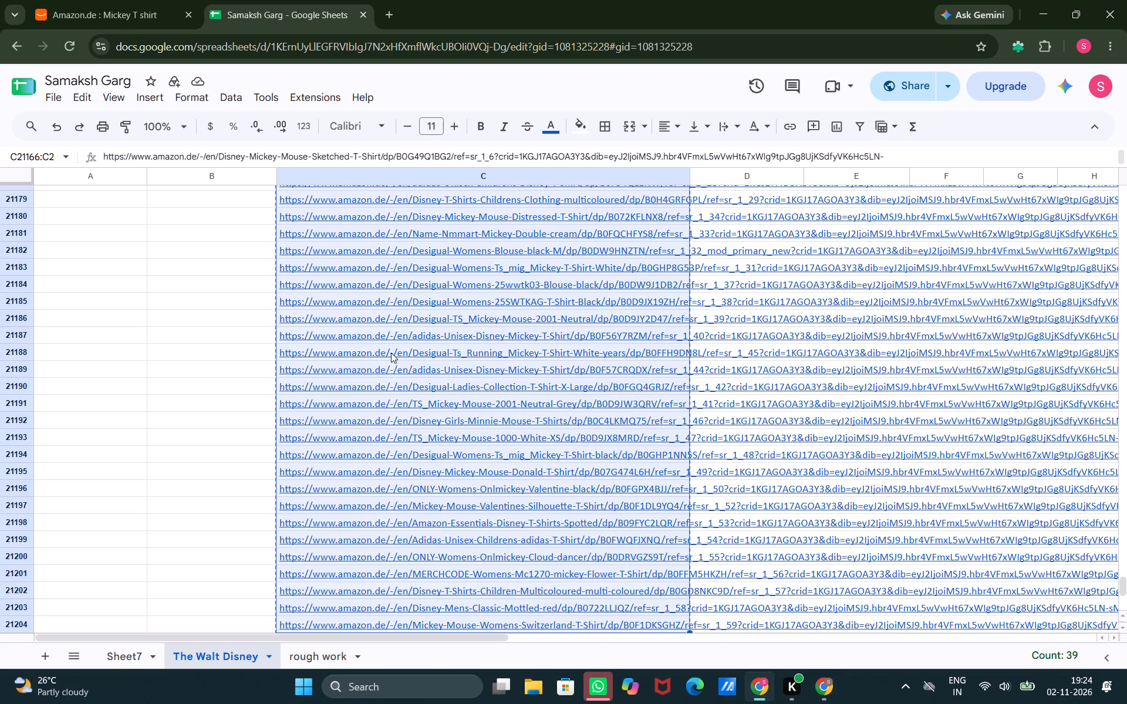
key("Up")
key("Down")
key("ctrl+c")
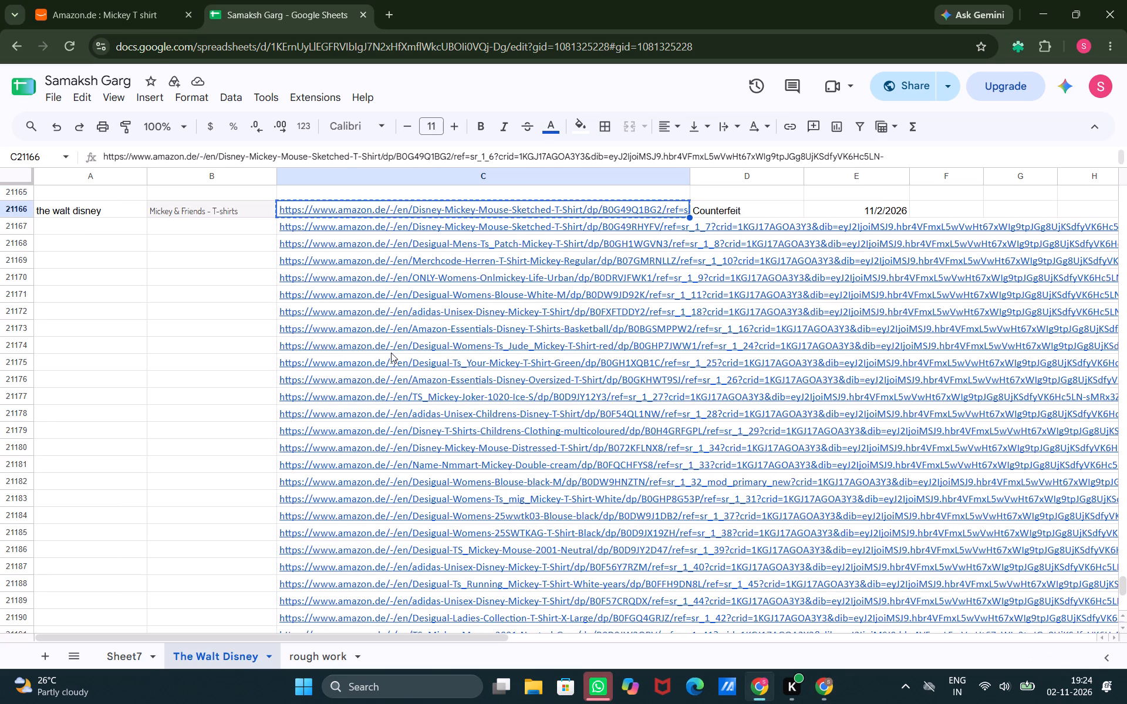
key("alt+Tab")
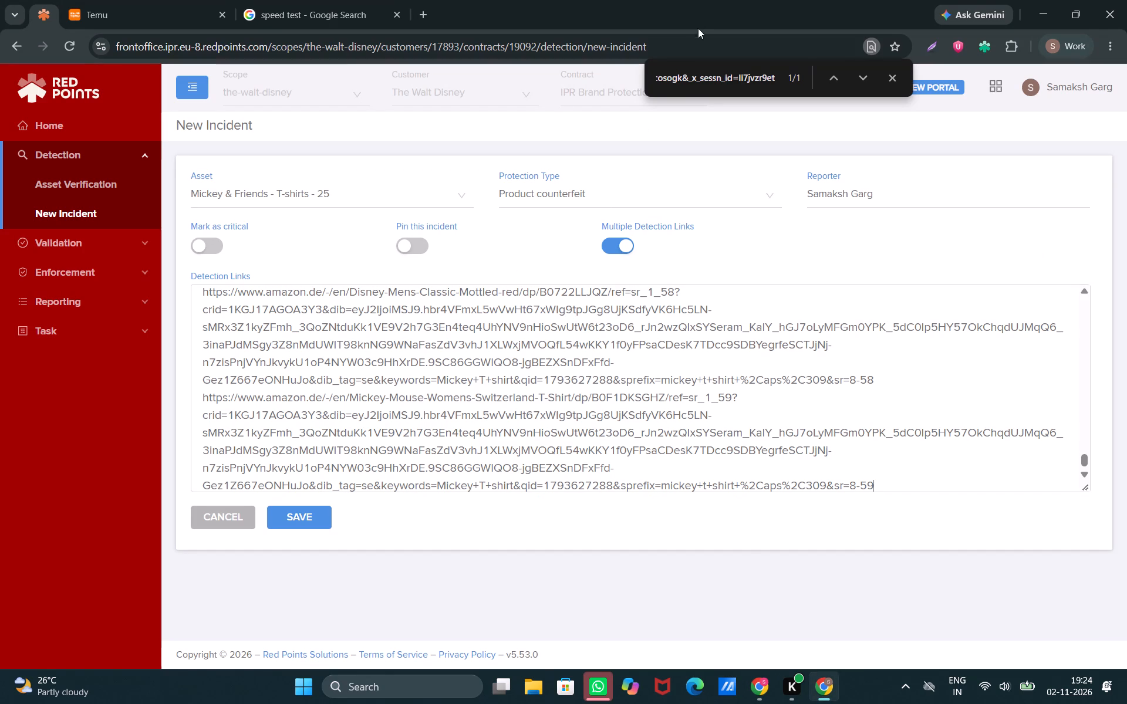
triple_click(697, 83)
type("\\\\")
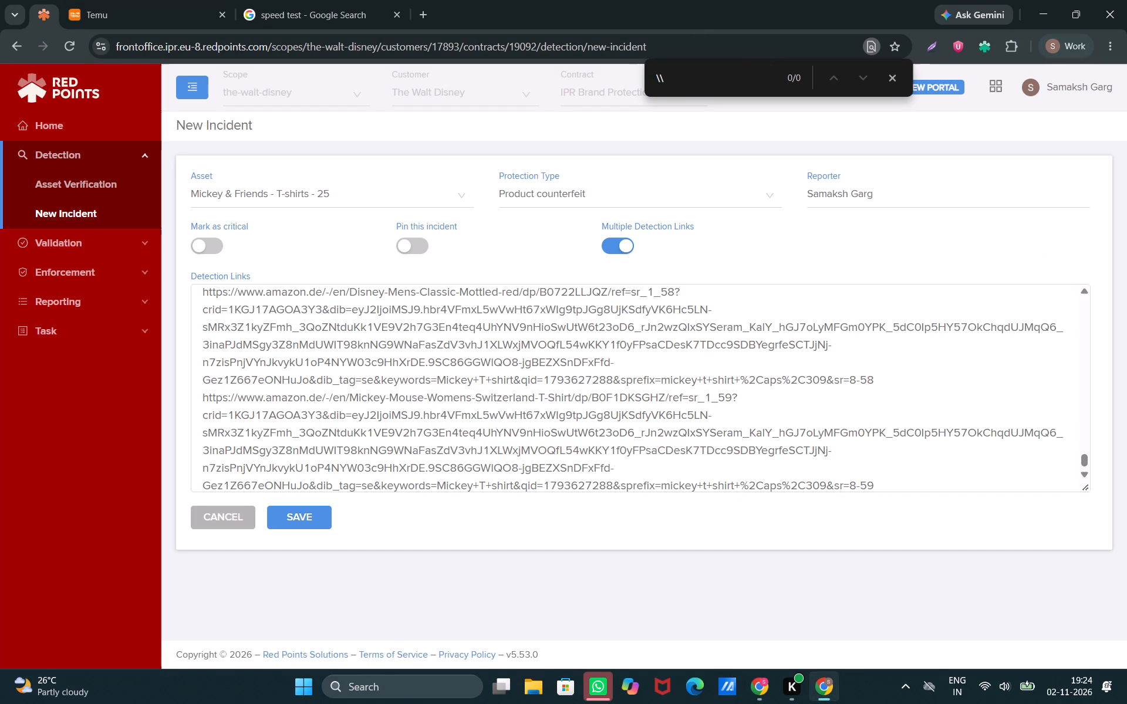
key("BackSpace")
key("BackSpace")
key("ctrl+v")
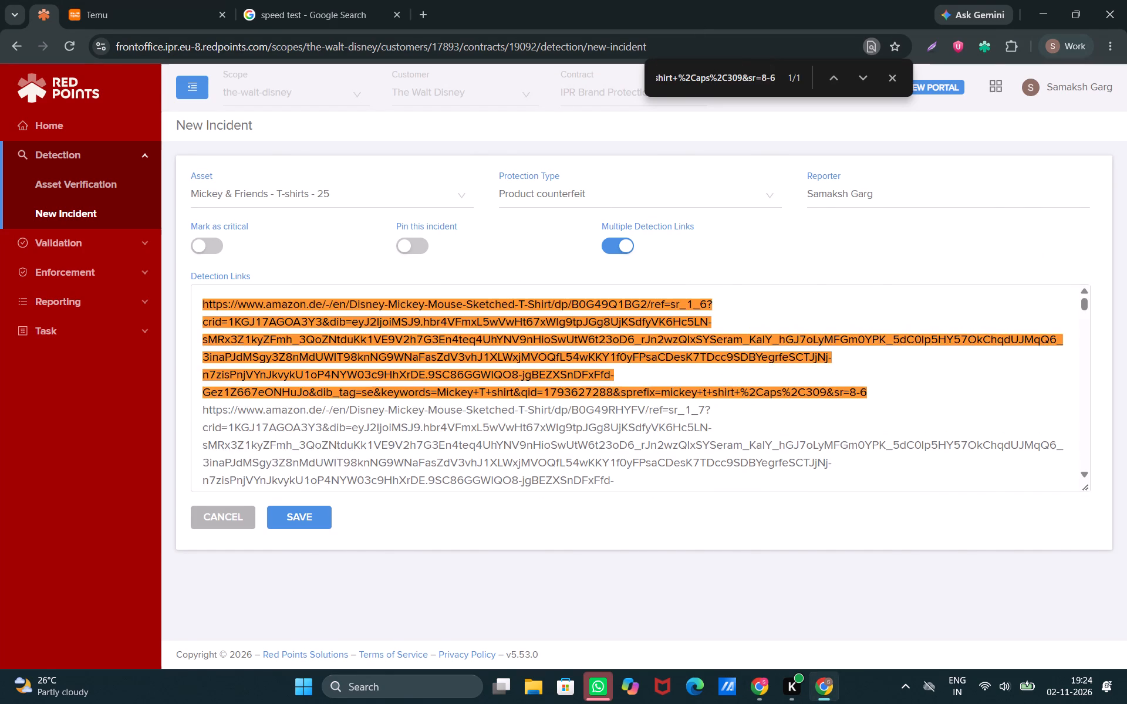
Copy the last link from C21204 and find it on the New Incident page among the pasted detection links.
key("alt+Tab")
key("ctrl+Down")
key("Down")
key("Up")
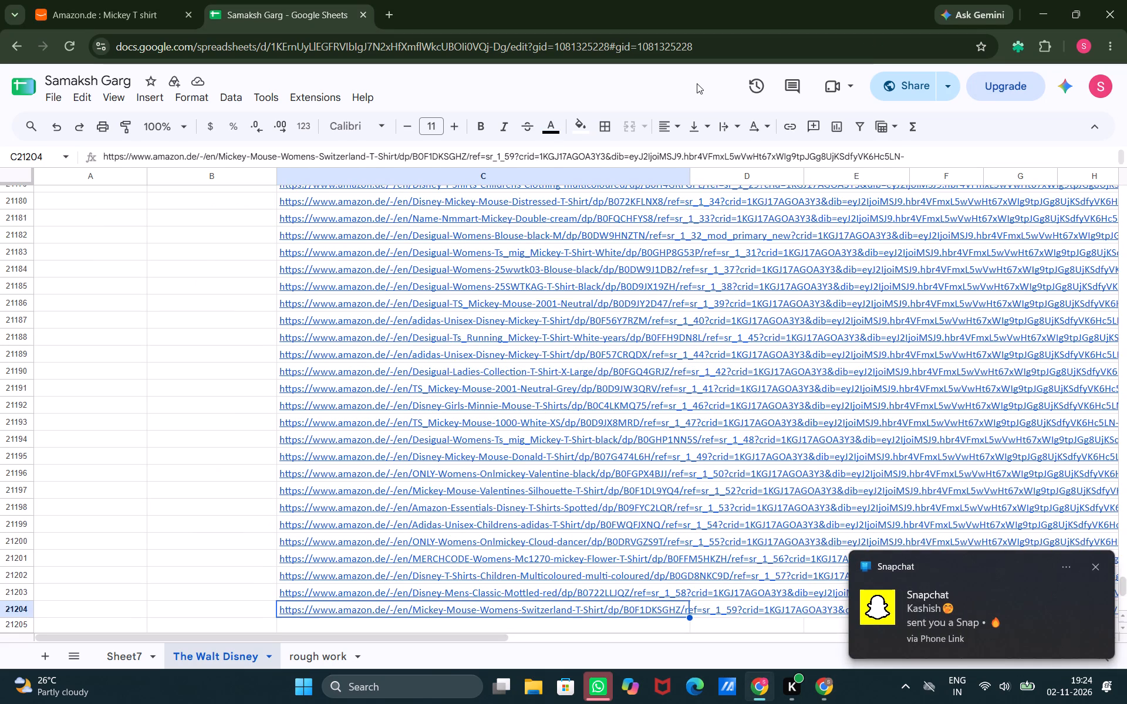
key("ctrl+c")
key("alt+Tab")
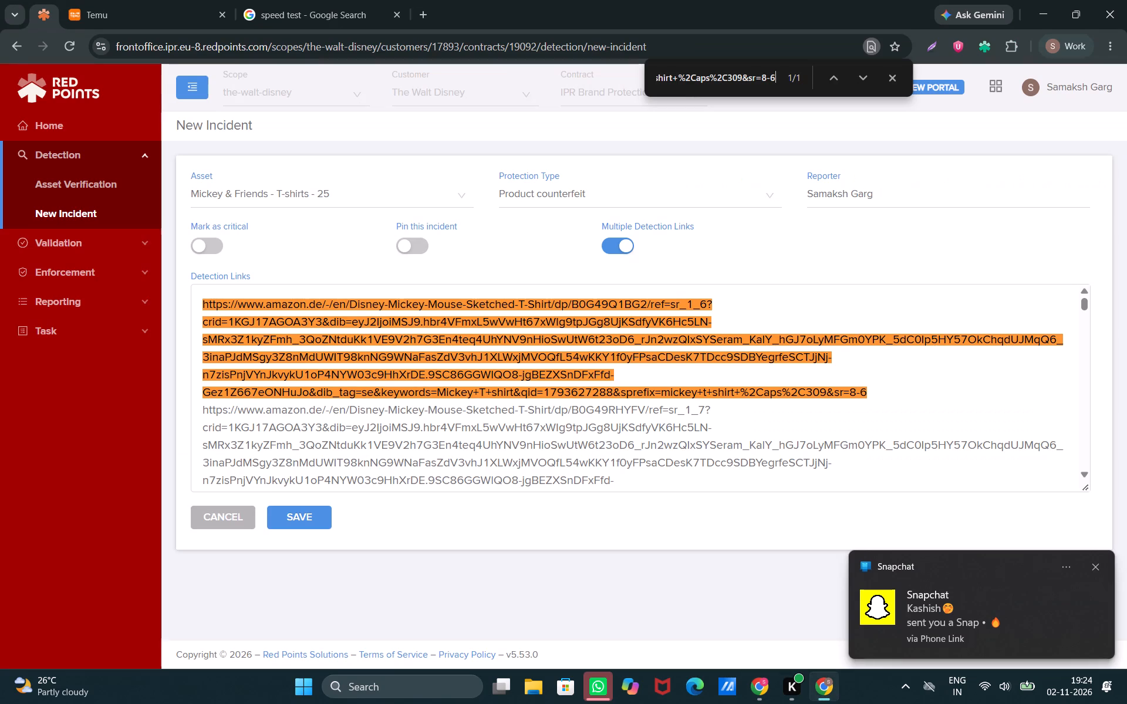
triple_click(704, 76)
key("BackSpace")
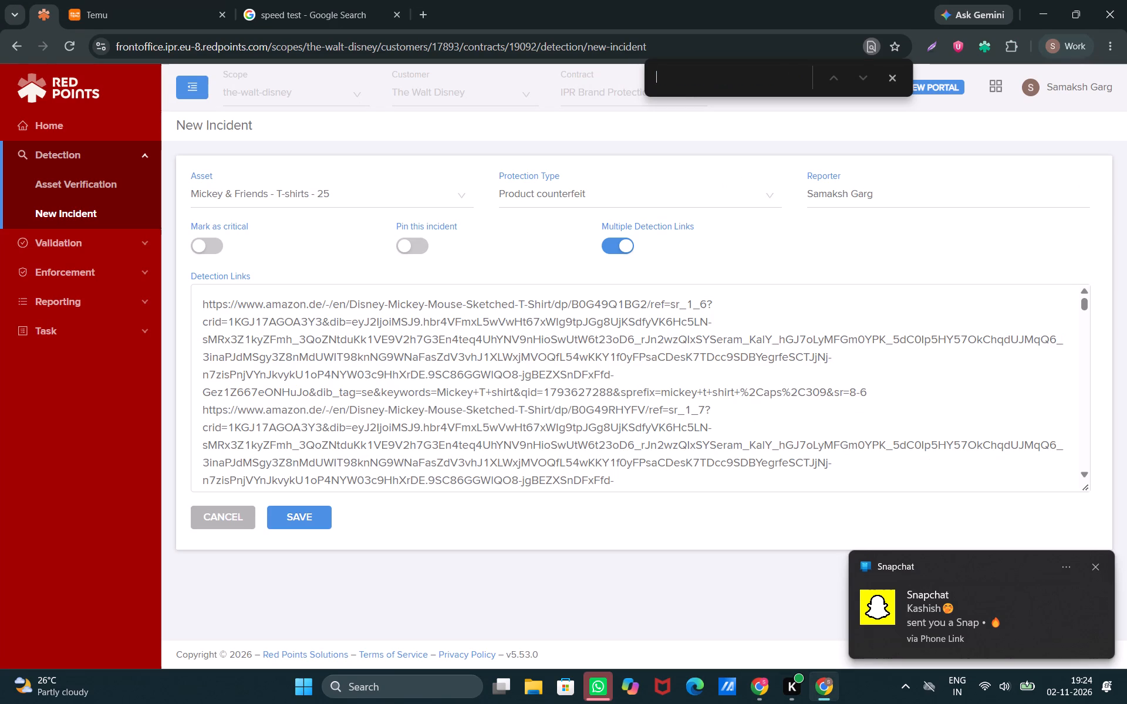
key("ctrl+v")
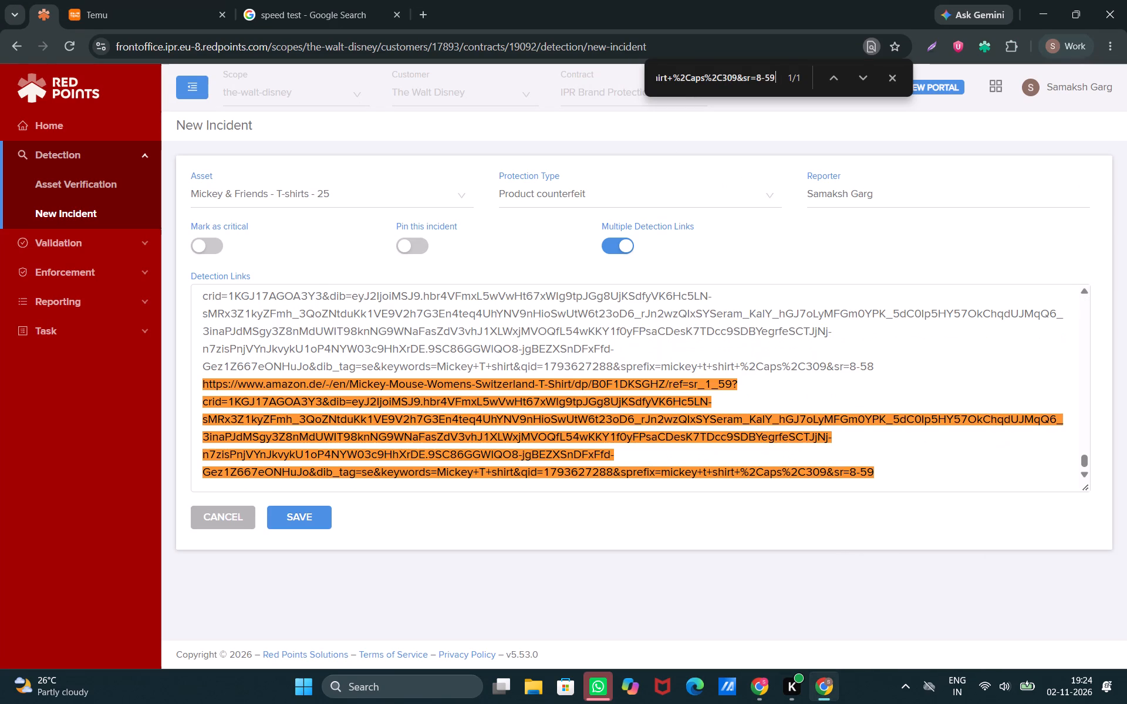
Save the pasted links as Mickey & Friends - T-shirts - 25 product counterfeit incidents and review the submission results.
left_click(320, 516)
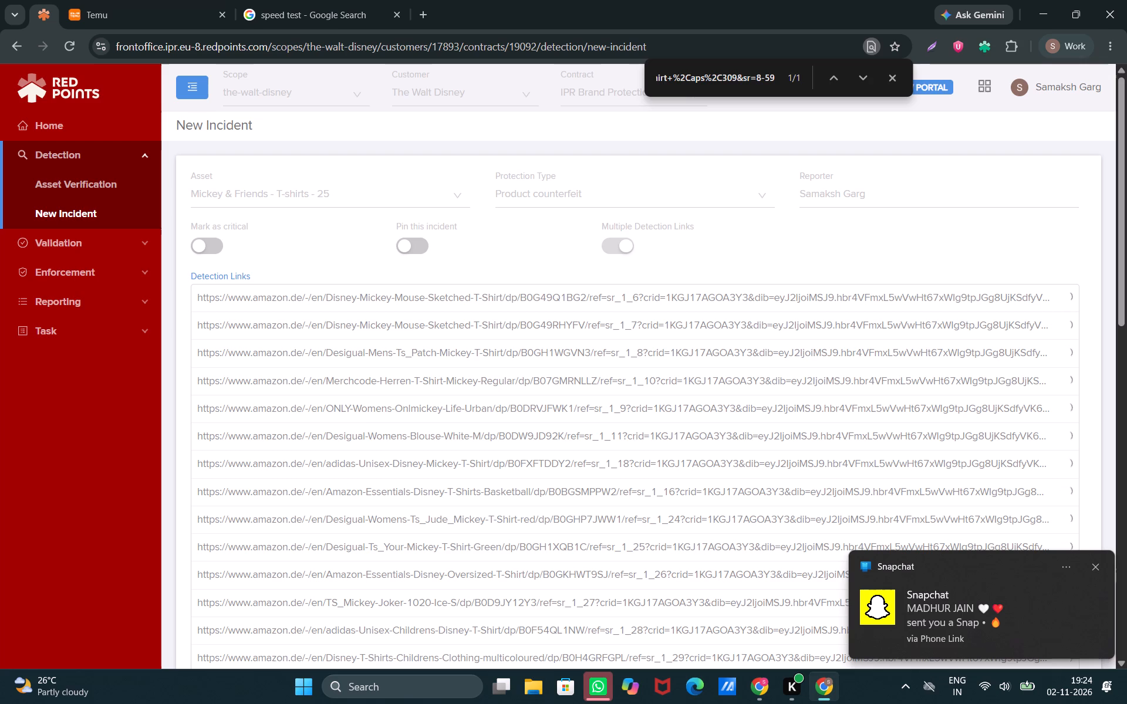
scroll(632, 365, "down", 20)
scroll(639, 380, "up", 2)
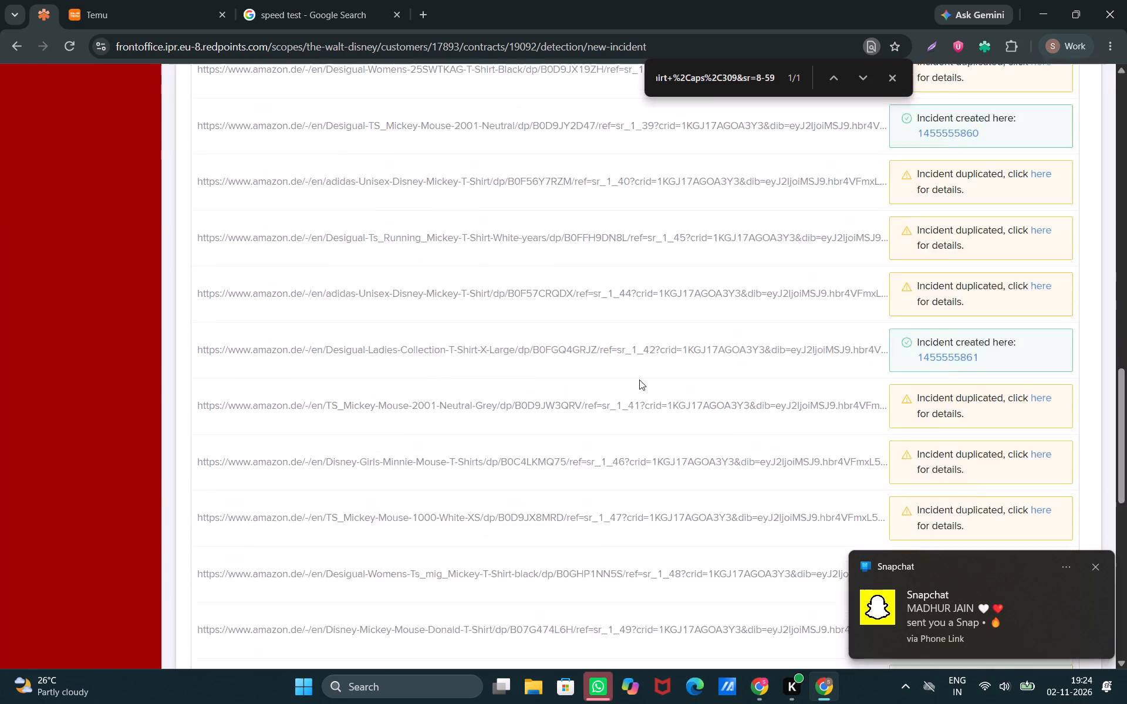
scroll(639, 378, "down", 20)
scroll(639, 378, "down", 4)
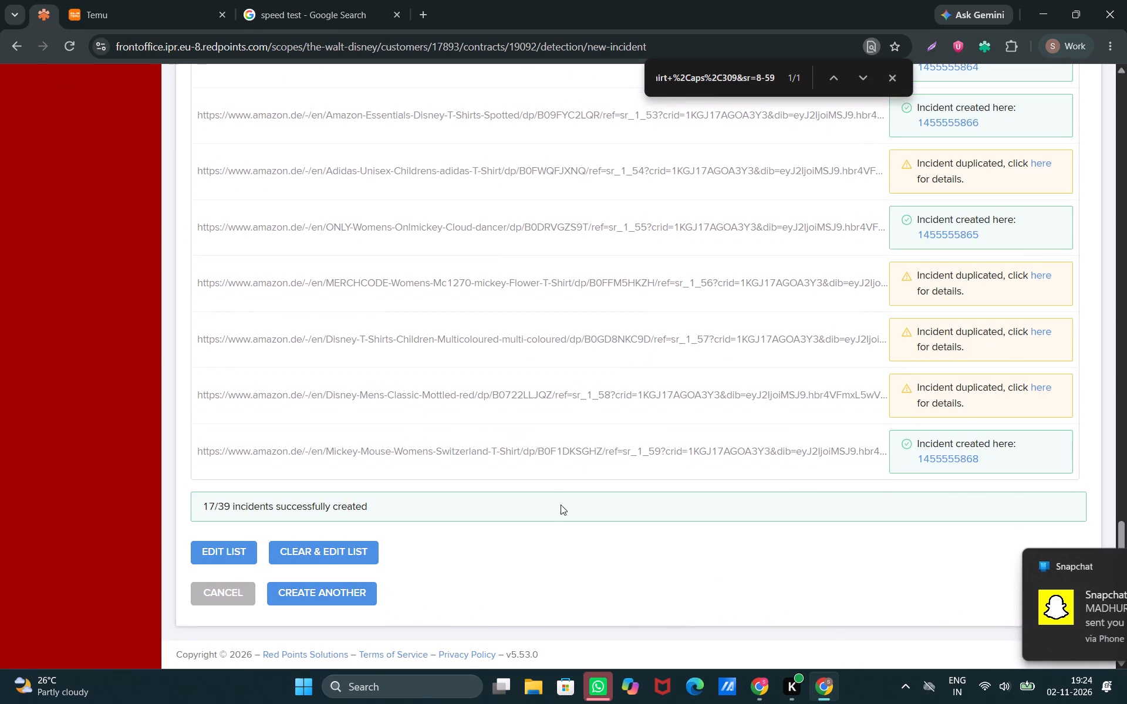
Enter 17 in cell I21204 of The Walt Disney sheet as the number of created incidents.
key("alt+Tab")
key("Right")
key("Right")
key("Right")
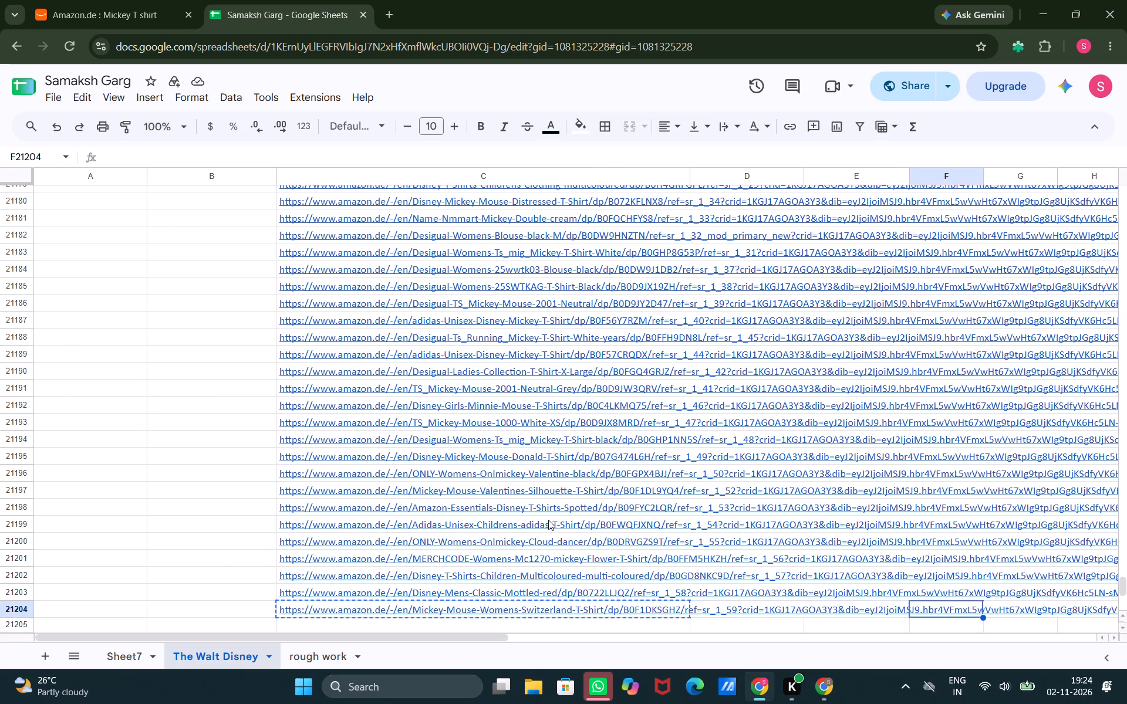
key("Right")
key("Right")
key("Right")
type("17")
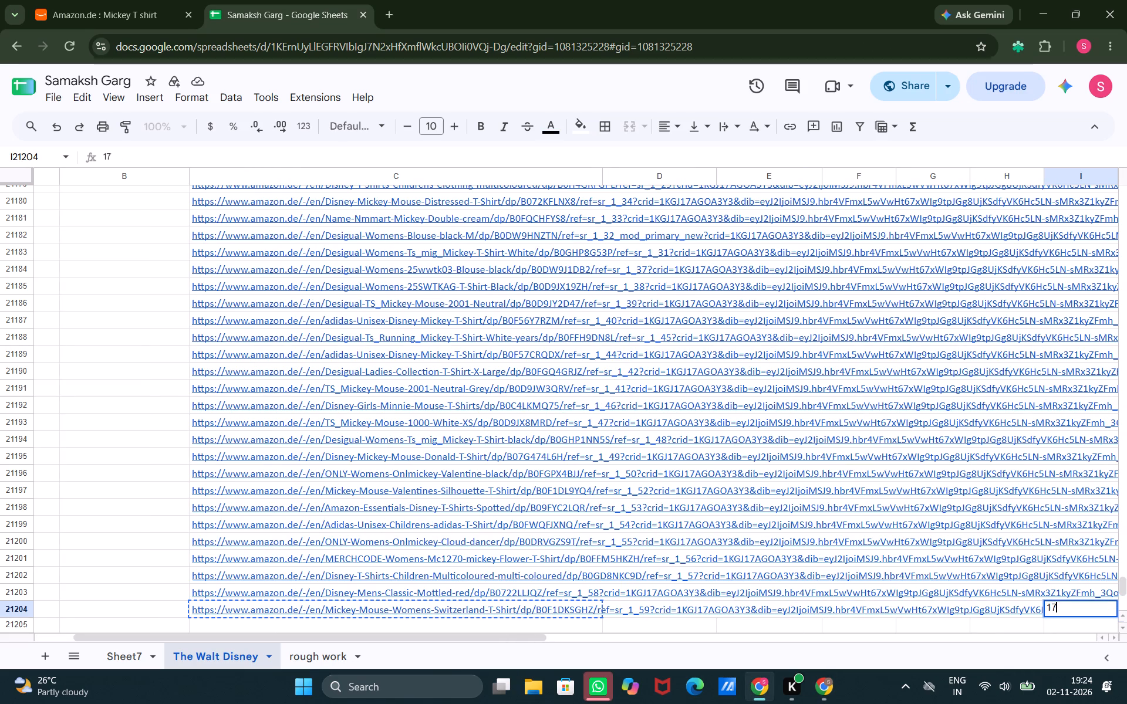
key("Left")
Copy Mickey & Friends - T-shirts from B21166 into B21167 through B21204, alongside the collected links.
key("Left")
key("Left")
key("Left")
key("Left")
key("Left")
key("Left")
key("Left")
key("Left")
key("Left")
key("Left")
key("Left")
key("Left")
key("Left")
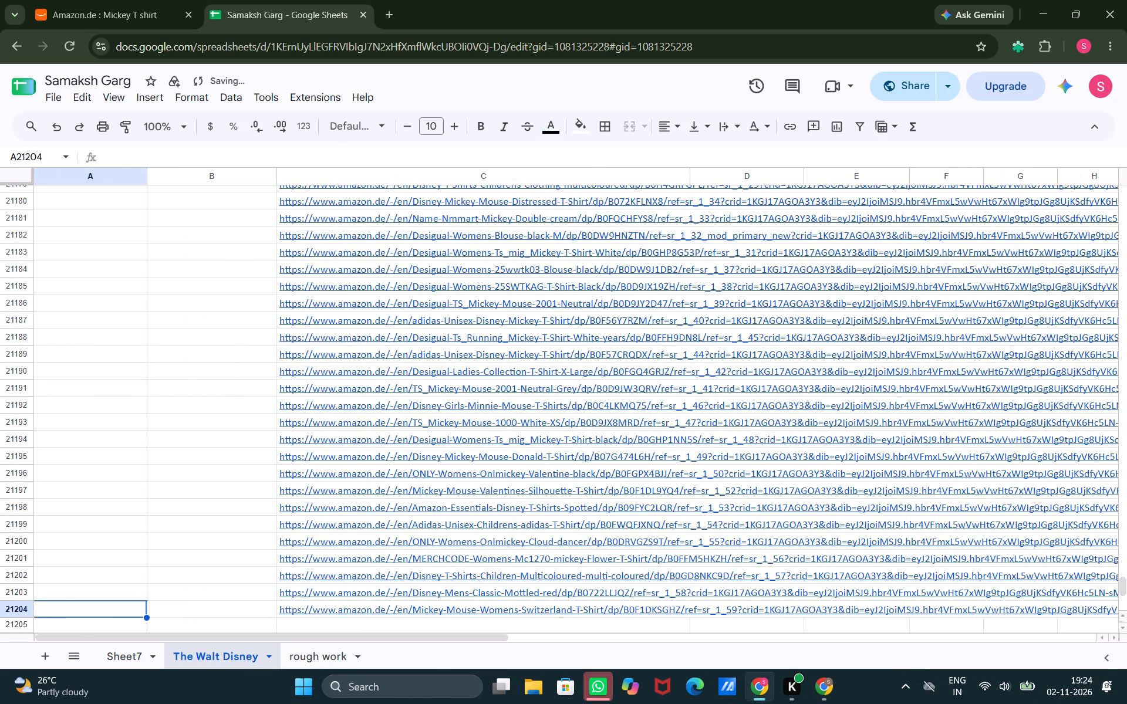
key("ctrl+Up")
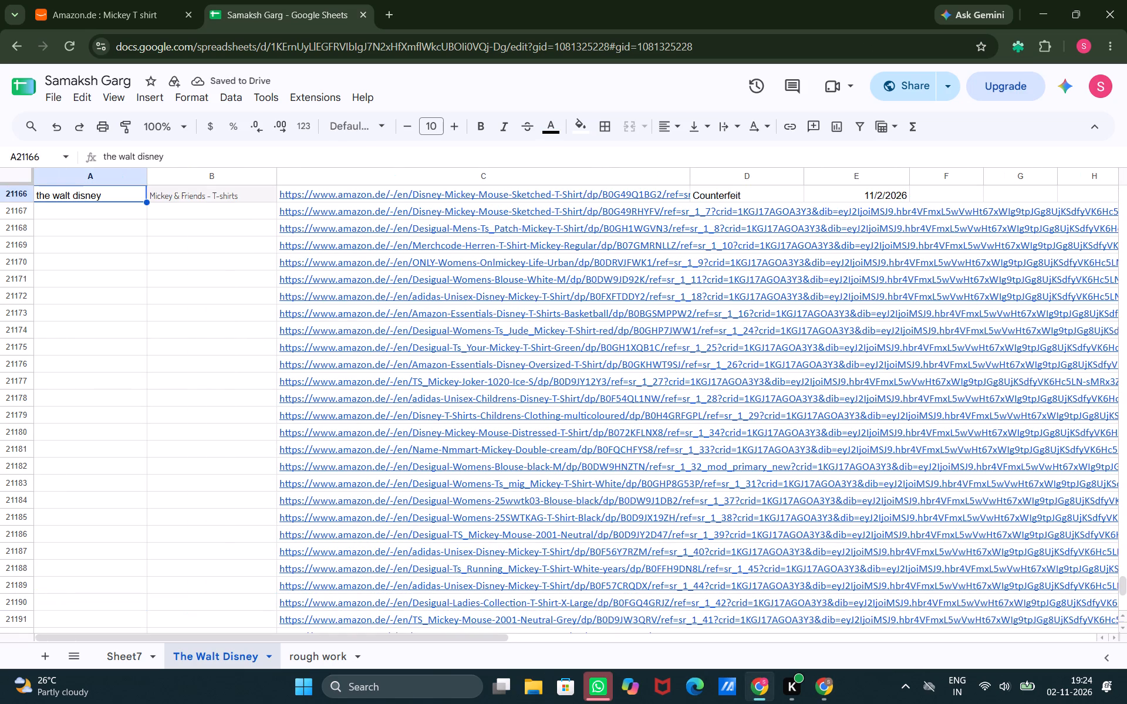
key("Right")
key("ctrl+c")
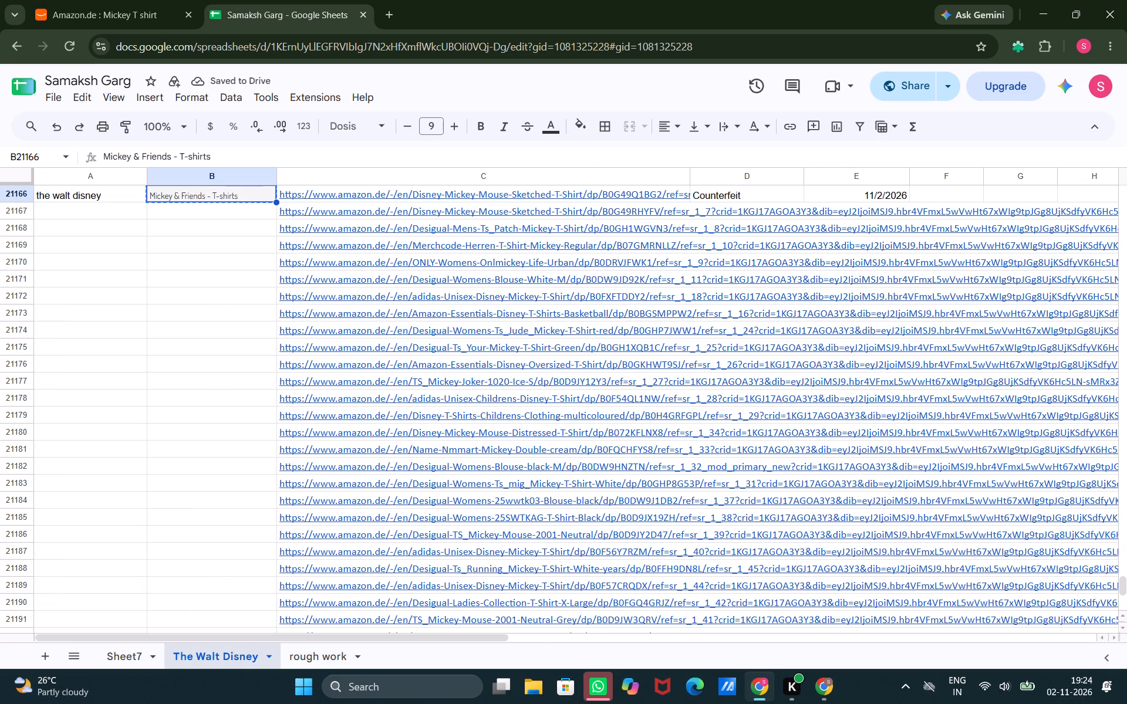
key("Down")
key("shift+Down")
key("shift+Down")
key("shift+Down")
key("shift+Down")
key("shift+Down")
key("shift+Down")
key("shift+Down")
key("shift+Down")
key("shift+Down")
key("shift+Down")
key("shift+Down")
key("shift+Down")
key("shift+Down")
key("shift+Down")
key("shift+Down")
key("shift+Down")
key("shift+Down")
key("shift+Down")
key("shift+Down")
key("shift+Down")
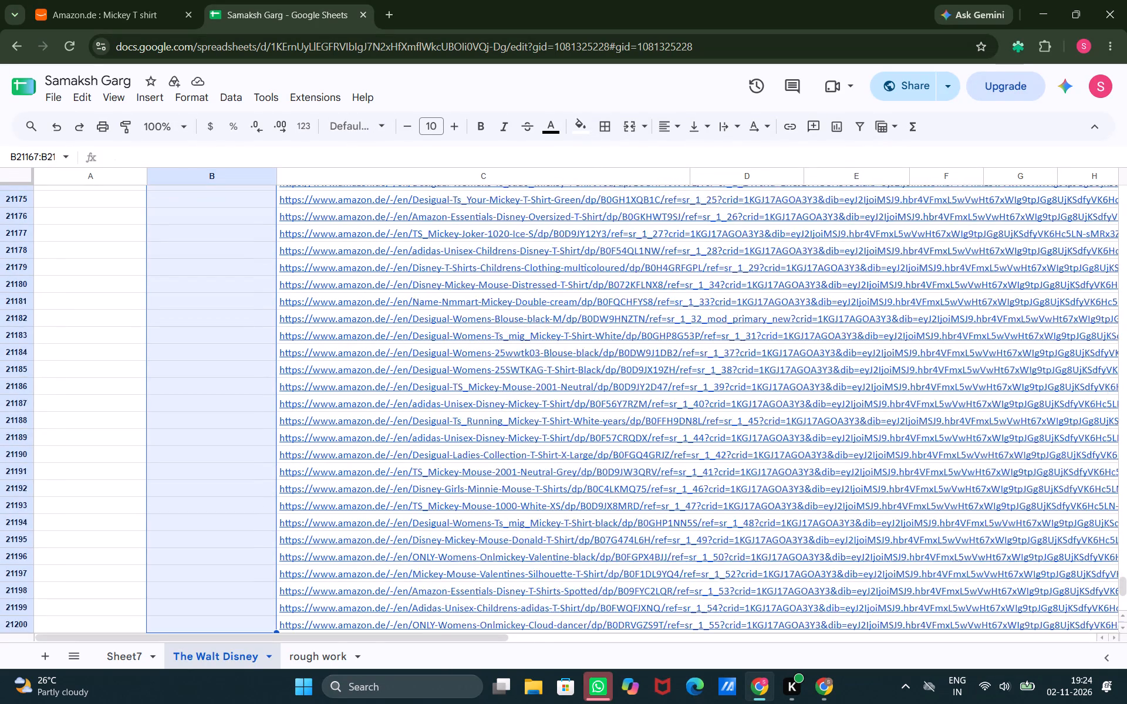
key("shift+Up")
key("shift+Up")
key("shift+Up")
key("shift+Up")
key("shift+Up")
key("shift+Up")
key("shift+Up")
key("shift+Up")
key("shift+Up")
key("shift+Up")
key("shift+Up")
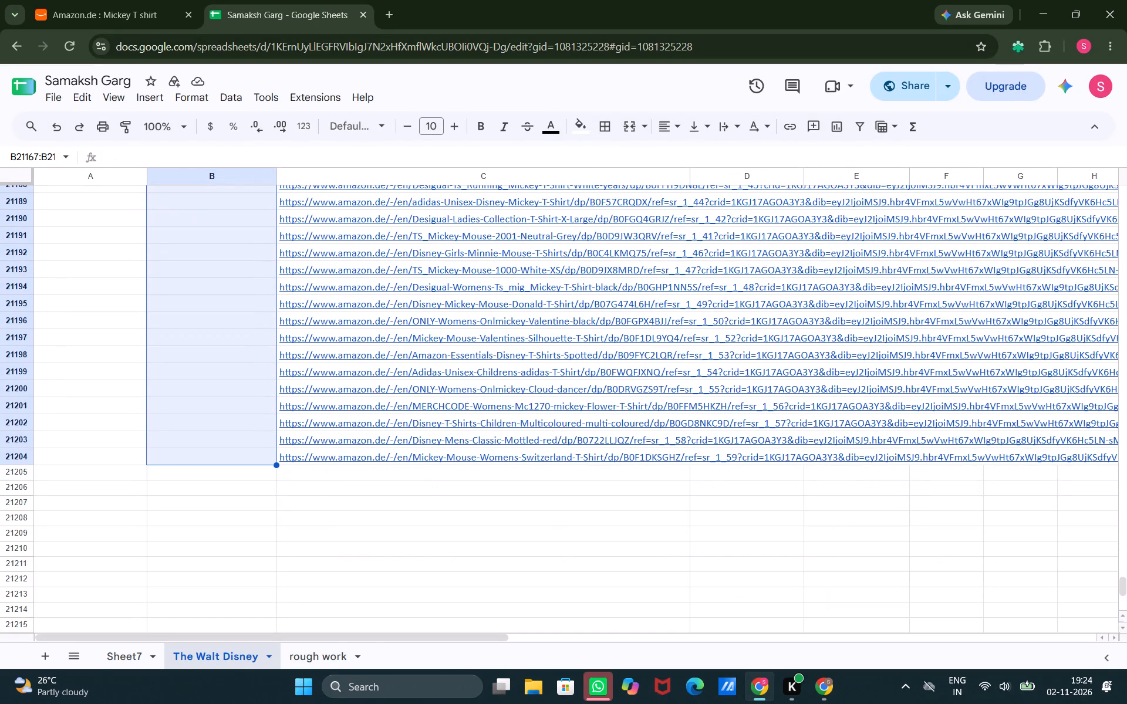
key("ctrl+v")
Copy the brand name the walt disney from A21166 down column A through row 21204.
key("Up")
key("Left")
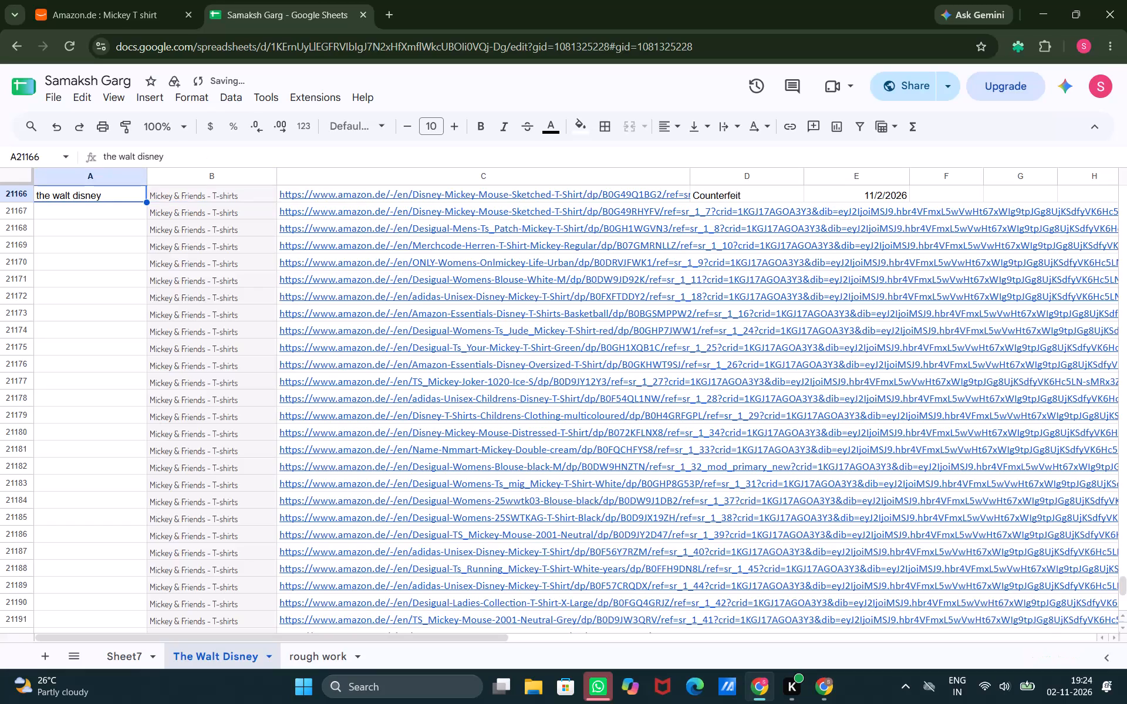
key("ctrl+c")
key("shift+Down")
key("shift+Down")
key("shift+Down")
key("shift+Down")
key("shift+Down")
key("shift+Down")
key("shift+Down")
key("shift+Down")
key("shift+Down")
key("shift+Down")
key("shift+Down")
key("shift+Down")
key("shift+Down")
key("shift+Down")
key("shift+Down")
key("shift+Down")
key("shift+Down")
key("shift+Down")
key("shift+Down")
key("shift+Down")
key("shift+Down")
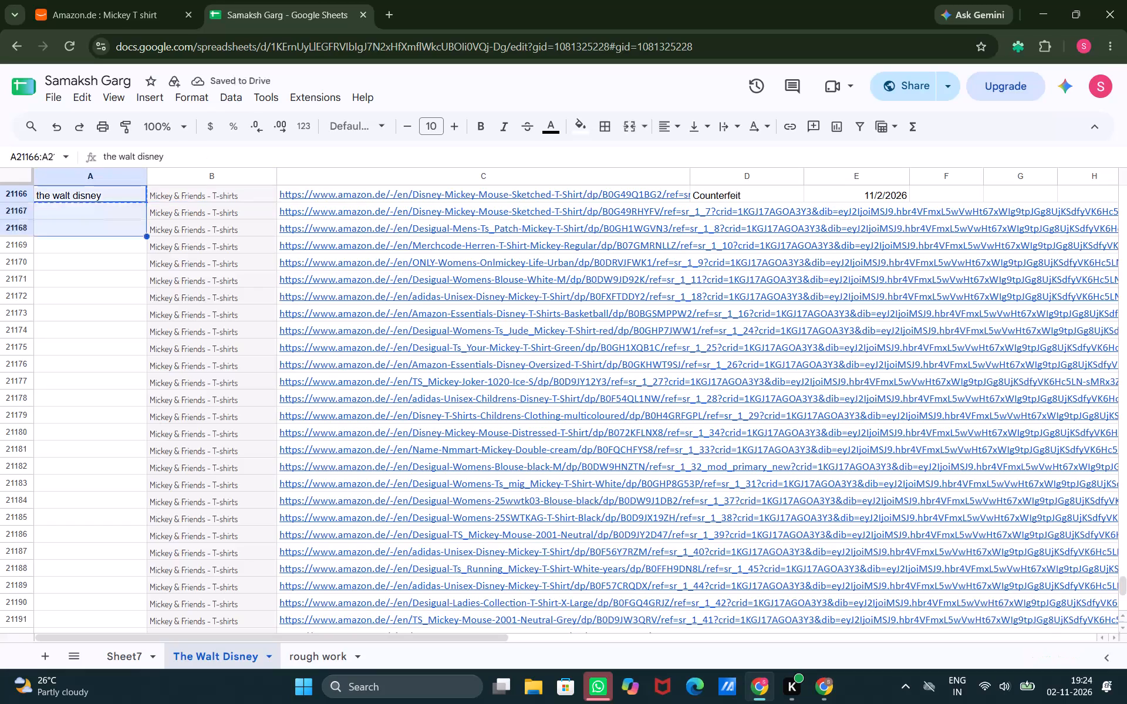
key("shift+Up")
key("shift+Up")
key("shift+Up")
key("shift+Up")
key("shift+Up")
key("shift+Up")
key("shift+Up")
key("shift+Up")
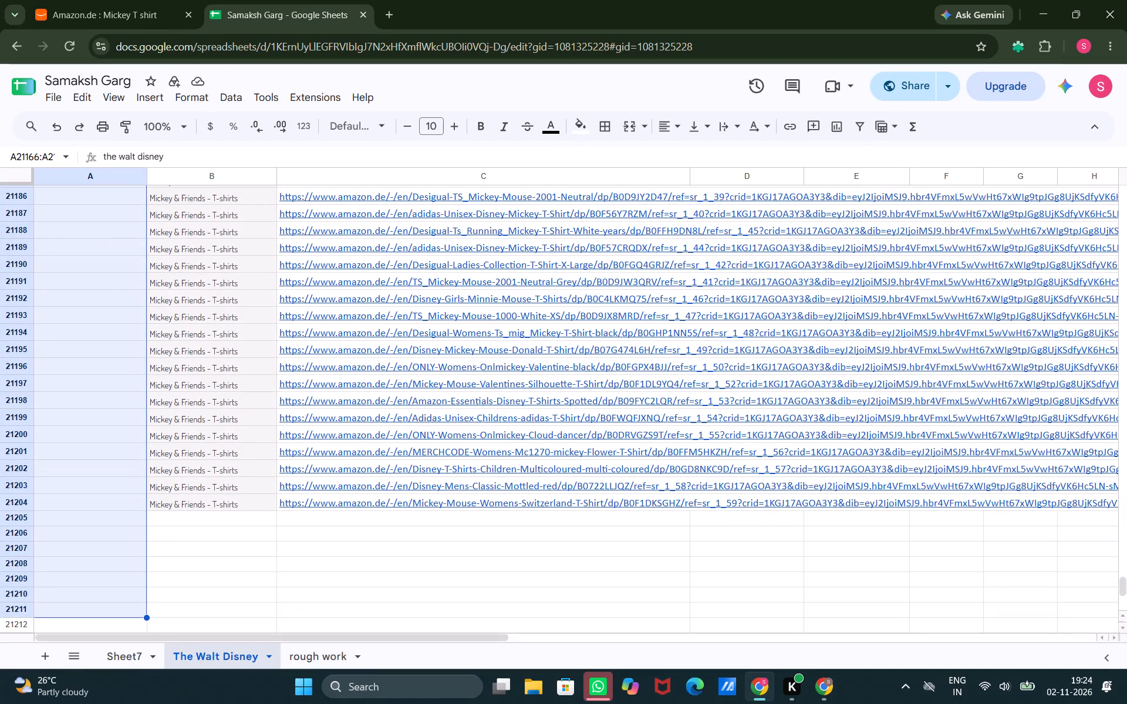
key("ctrl+v")
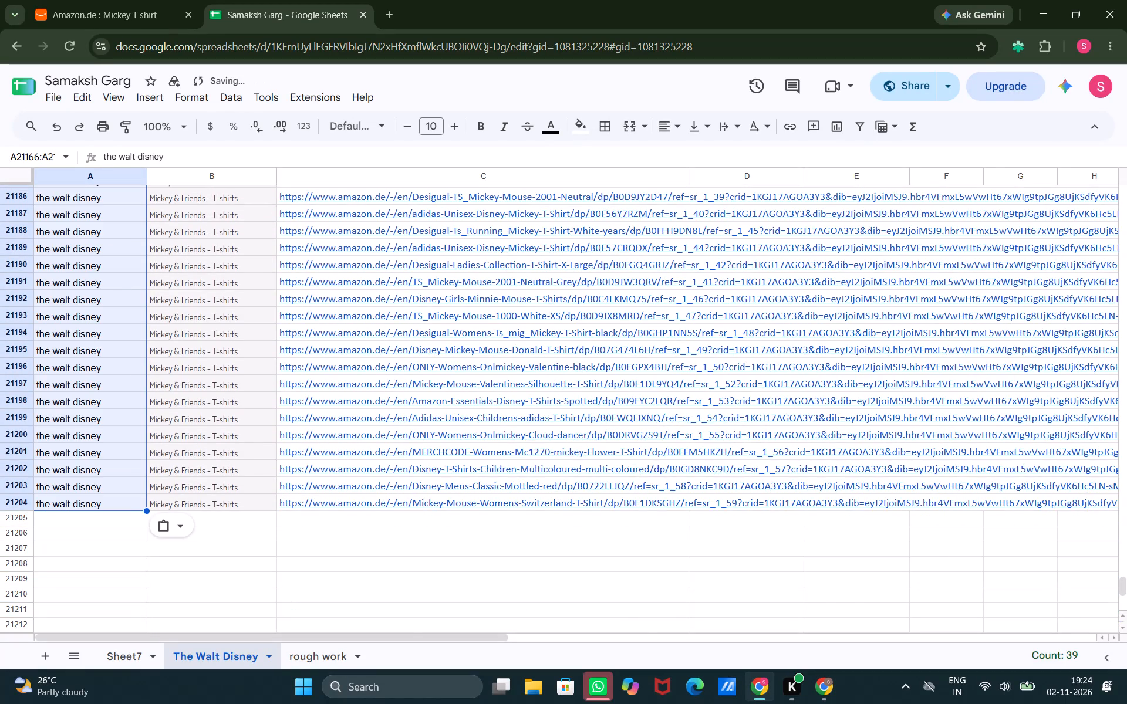
Copy Counterfeit from D21166 into D21167 through D21204.
key("Right")
key("Right")
key("Right")
key("ctrl+c")
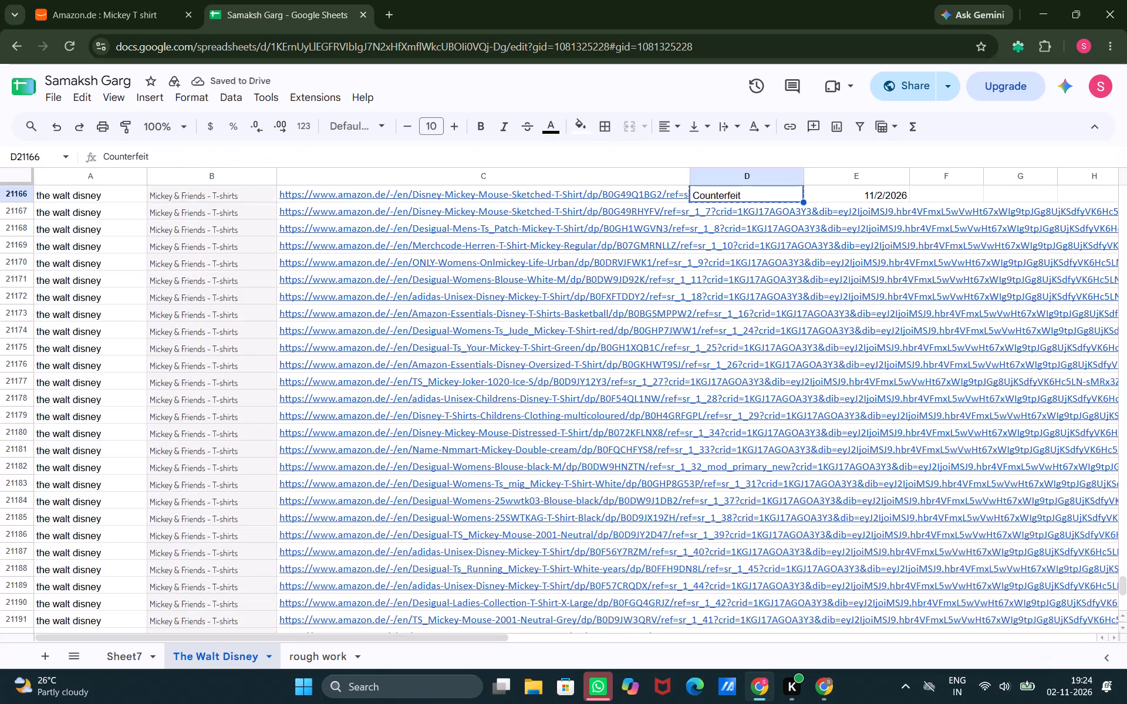
key("Down")
key("shift+Down")
key("shift+Down")
key("shift+Down")
key("shift+Down")
key("shift+Down")
key("shift+Down")
key("shift+Down")
key("shift+Down")
key("shift+Down")
key("shift+Down")
key("shift+Down")
key("shift+Down")
key("shift+Down")
key("shift+Down")
key("shift+Down")
key("shift+Down")
key("shift+Down")
key("shift+Down")
key("shift+Down")
key("shift+Down")
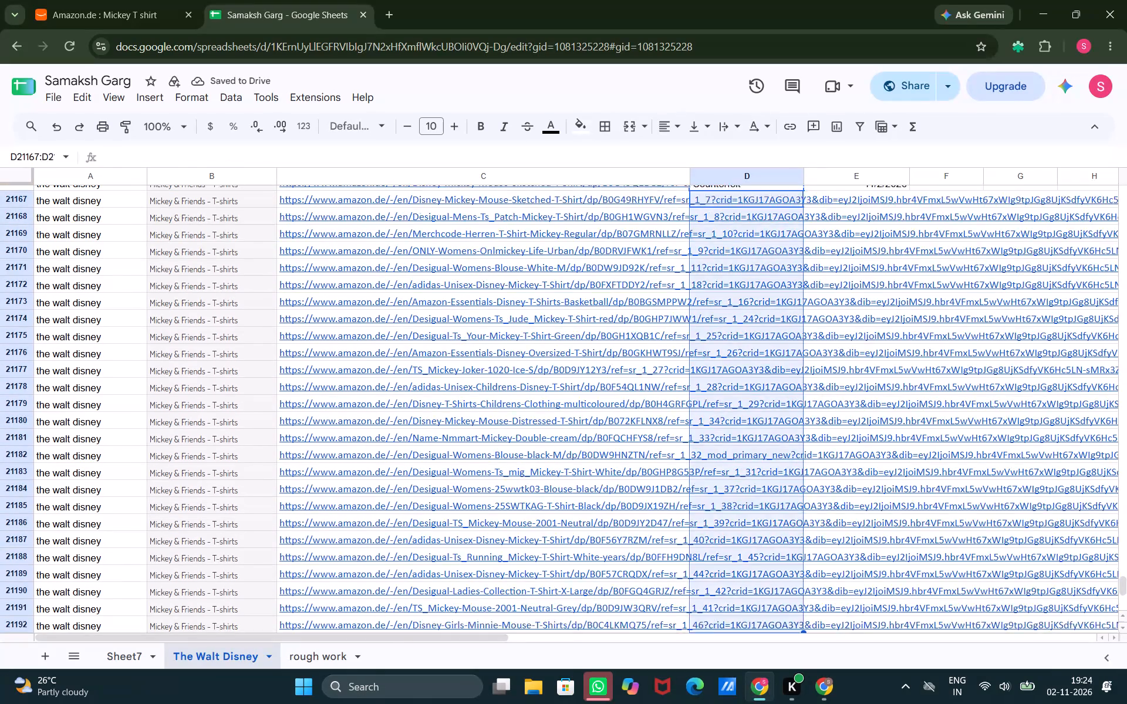
key("shift+Up")
key("shift+Up")
key("shift+Up")
key("shift+Up")
key("shift+Up")
key("shift+Up")
key("shift+Up")
key("shift+Up")
key("shift+Up")
key("shift+Up")
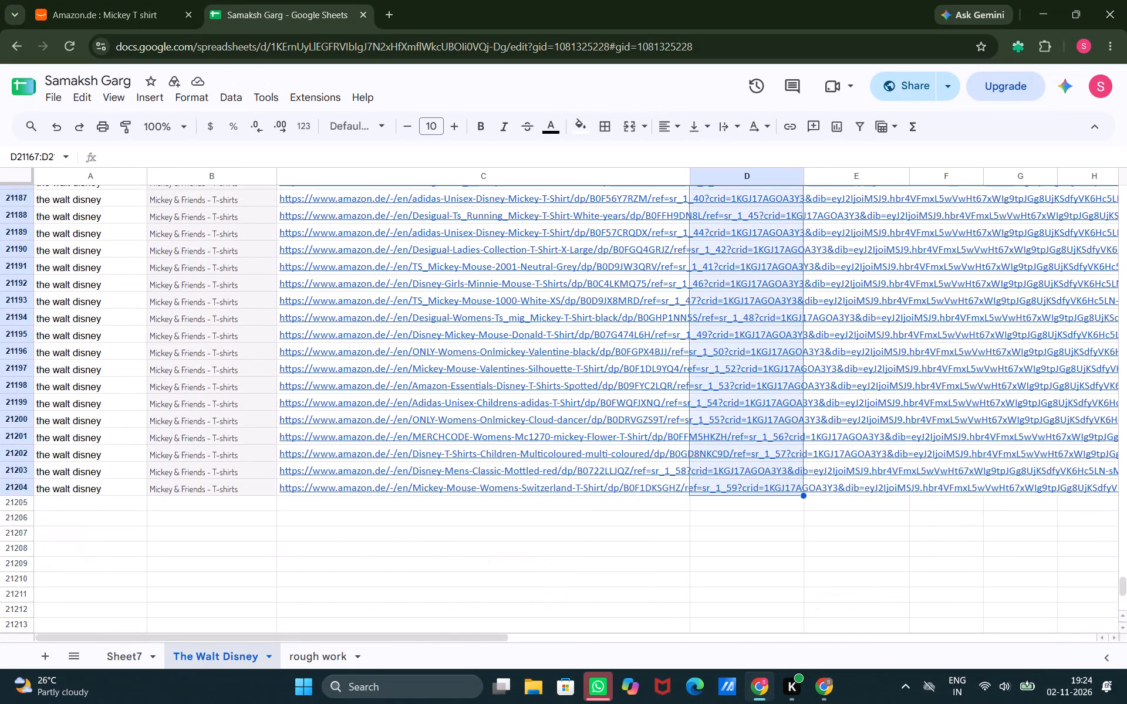
key("shift+Down")
key("ctrl+v")
Copy the date 11/2/2026 from E21166 down column E through row 21204.
key("Right")
key("Down")
key("Up")
key("Up")
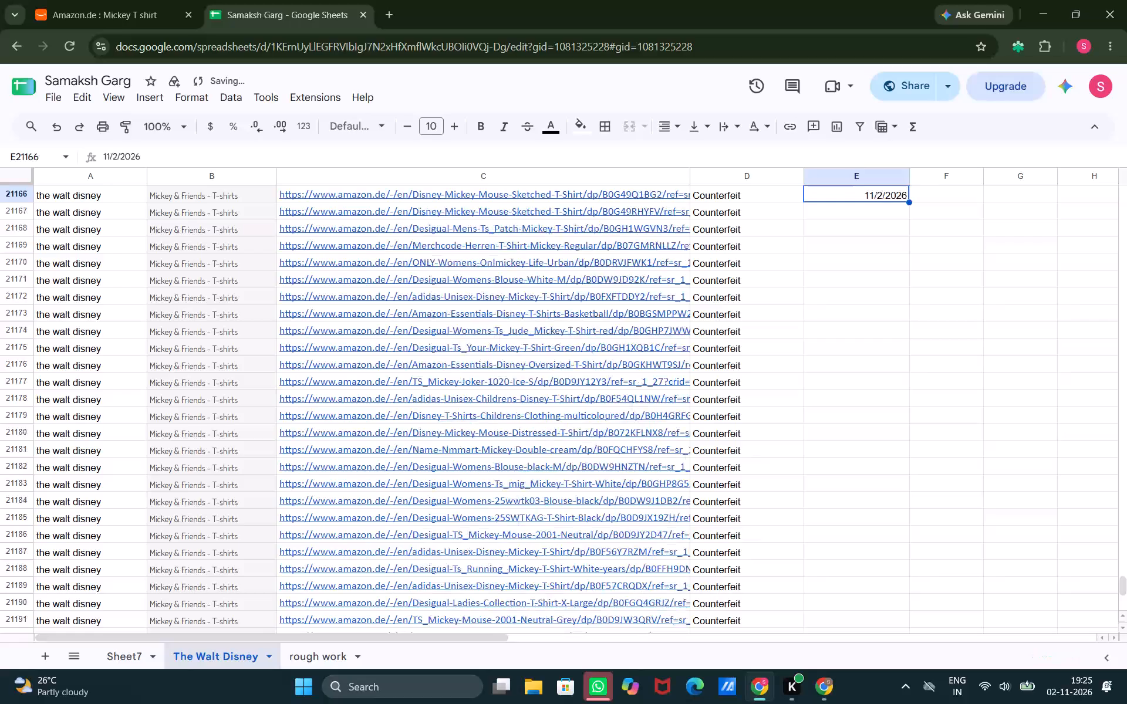
key("ctrl+c")
key("Down")
key("shift+Down")
key("shift+Down")
key("shift+Down")
key("shift+Down")
key("shift+Down")
key("shift+Down")
key("shift+Down")
key("shift+Down")
key("shift+Down")
key("shift+Down")
key("shift+Down")
key("shift+Down")
key("shift+Down")
key("shift+Down")
key("shift+Down")
key("shift+Down")
key("shift+Down")
key("shift+Down")
key("shift+Down")
key("shift+Down")
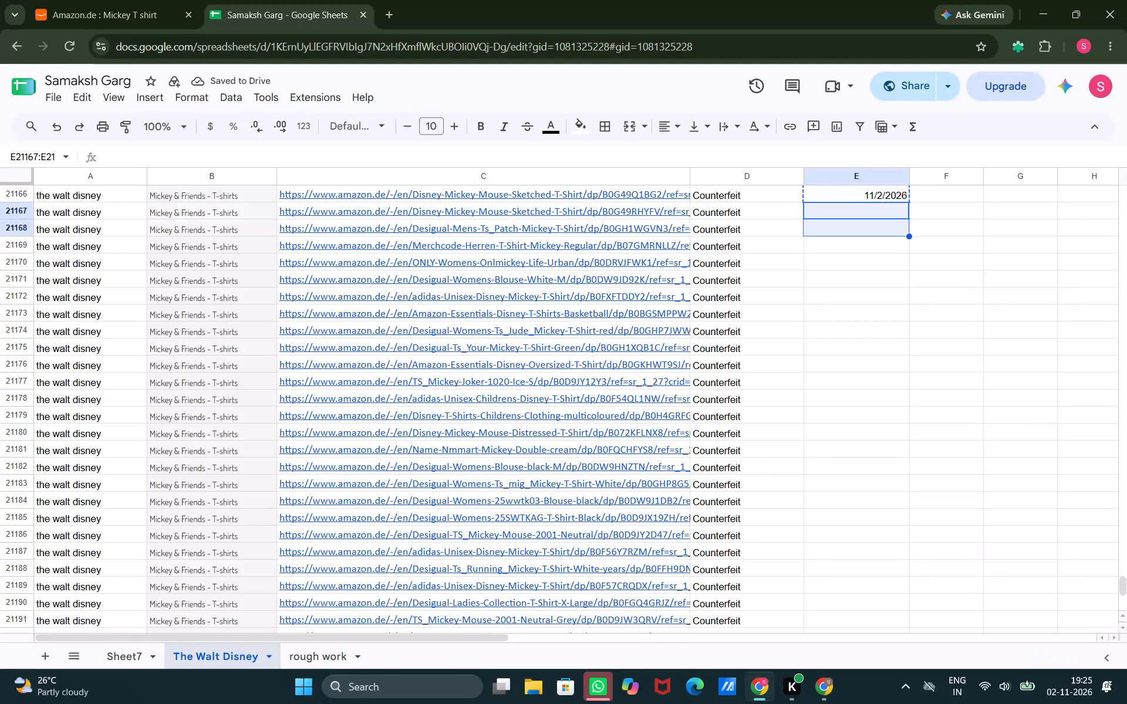
key("shift+Up")
key("shift+Up")
key("shift+Up")
key("shift+Up")
key("shift+Up")
key("shift+Up")
key("shift+Up")
key("shift+Up")
key("shift+Up")
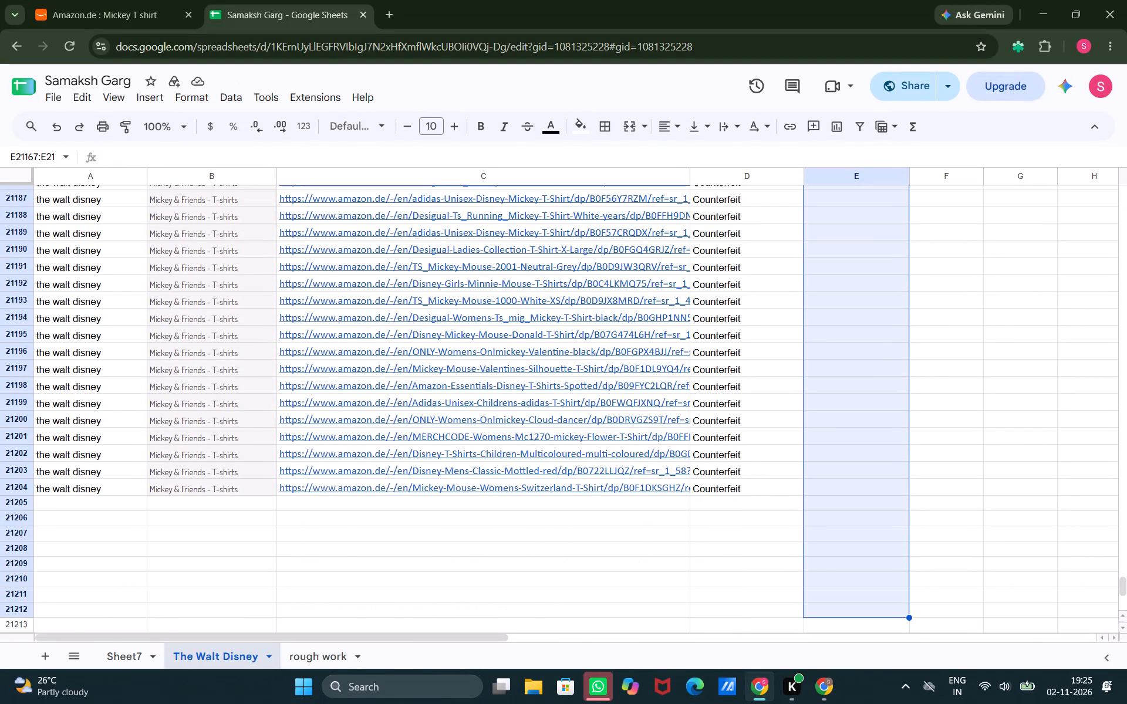
key("ctrl+v")
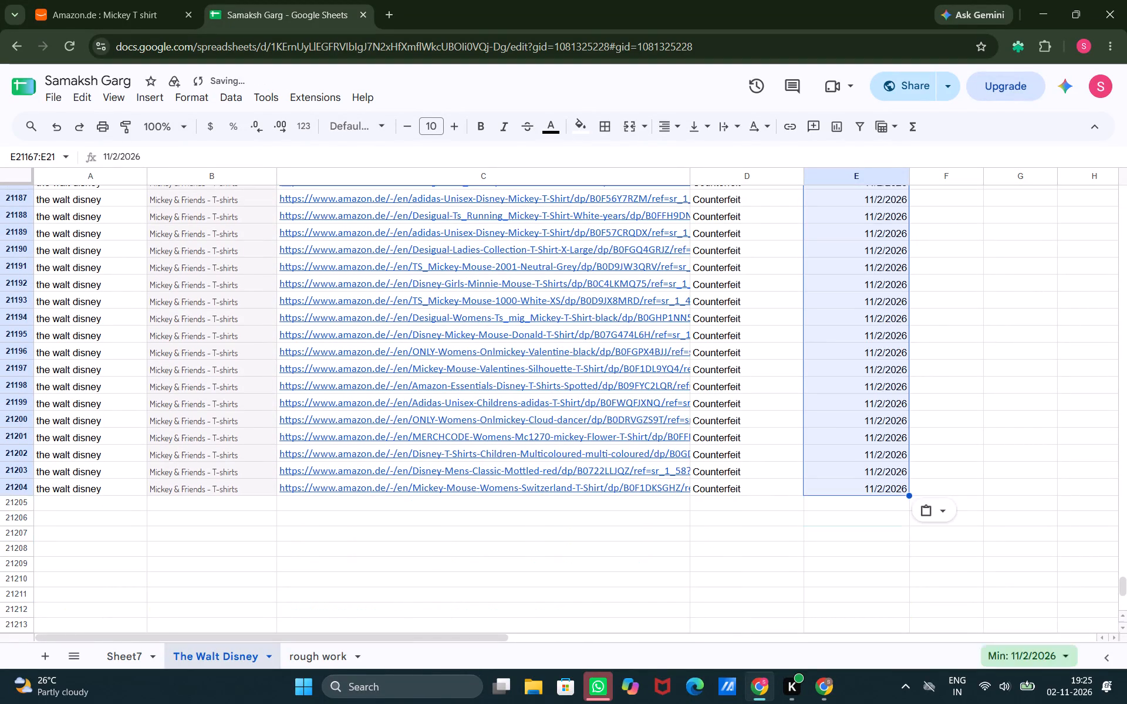
Review the newly filled Mickey & Friends - T-shirts rows up to the start of the block at row 21166.
key("Up")
key("Left")
key("Left")
key("Left")
key("Left")
key("Left")
key("Left")
key("Left")
key("Left")
key("Left")
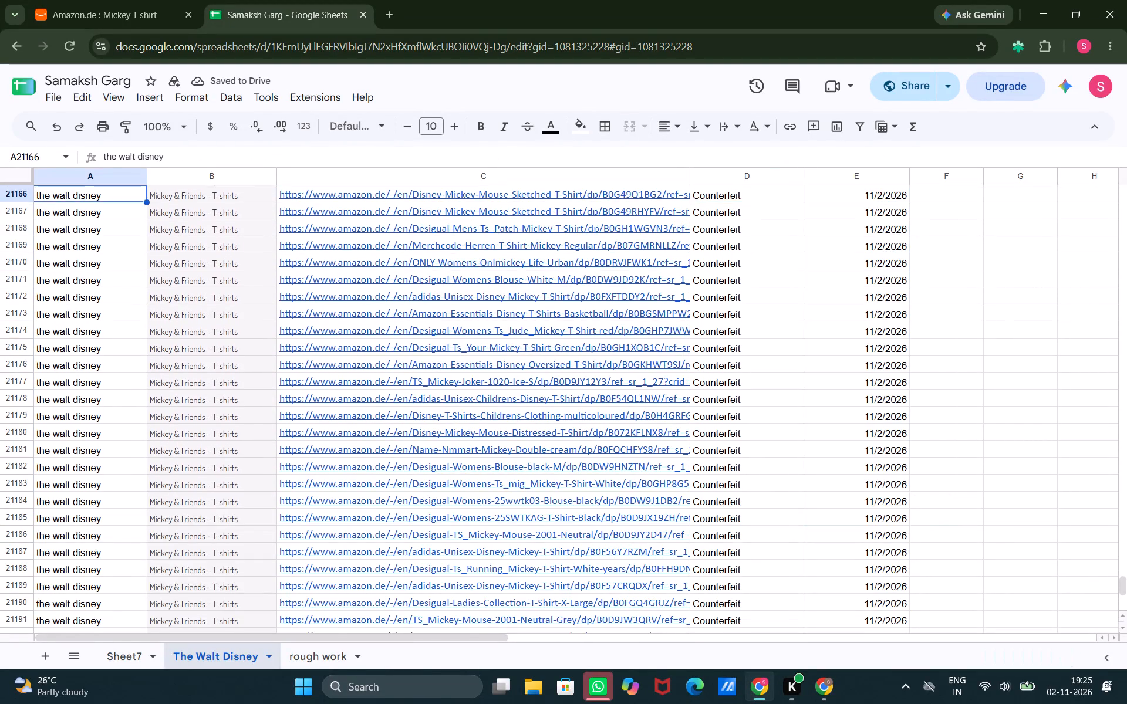
key("Up")
key("Up")
key("Down")
key("Down")
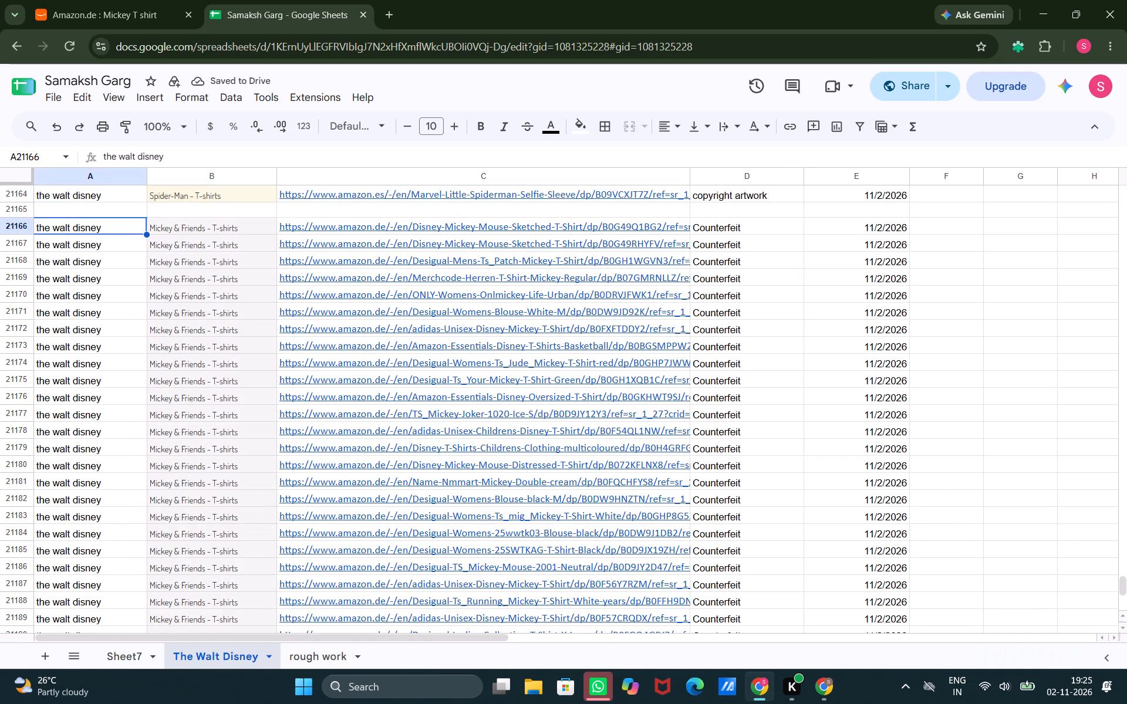
Select the column I counts from I21204 up to I20882 to check their sum.
key("ctrl+Right")
key("ctrl+Down")
key("Right")
key("Right")
key("Right")
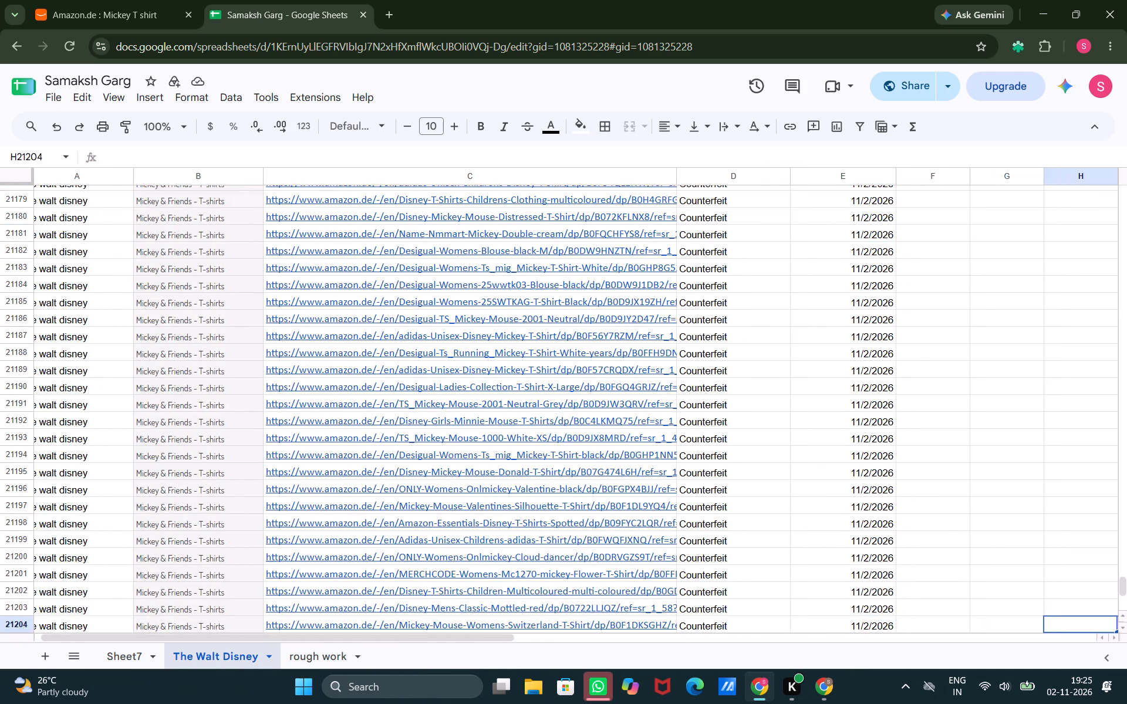
key("Right")
key("ctrl+shift+Up")
key("ctrl+shift+Up")
key("ctrl+shift+Up")
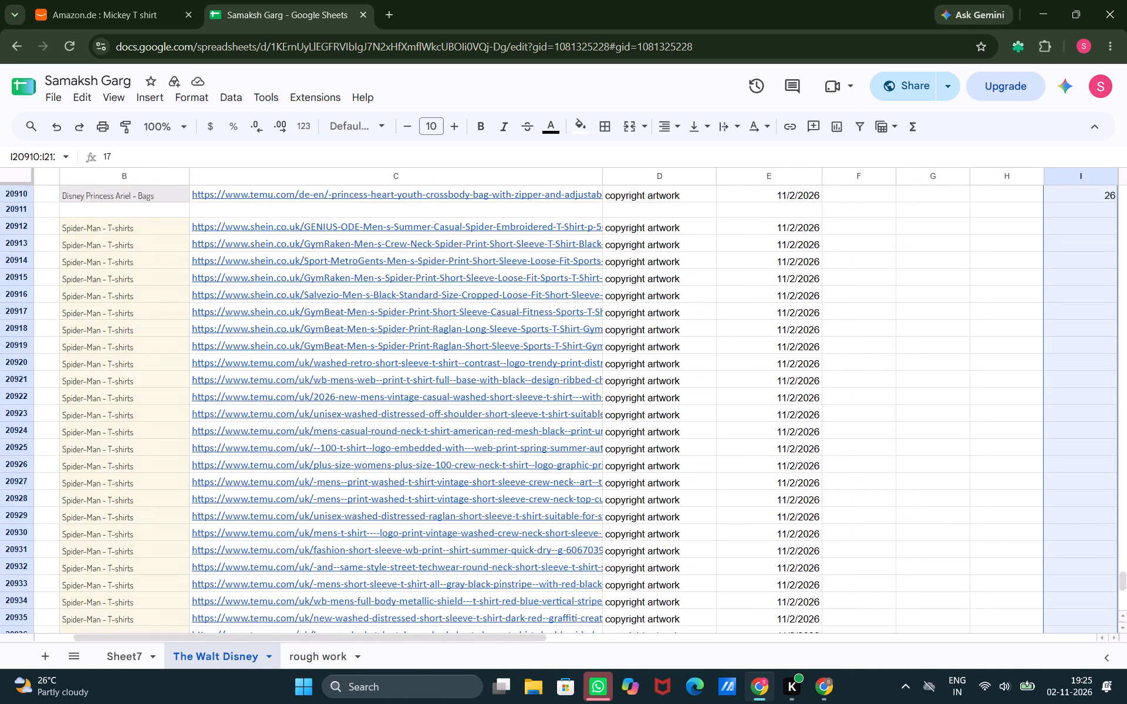
key("ctrl+shift+Up")
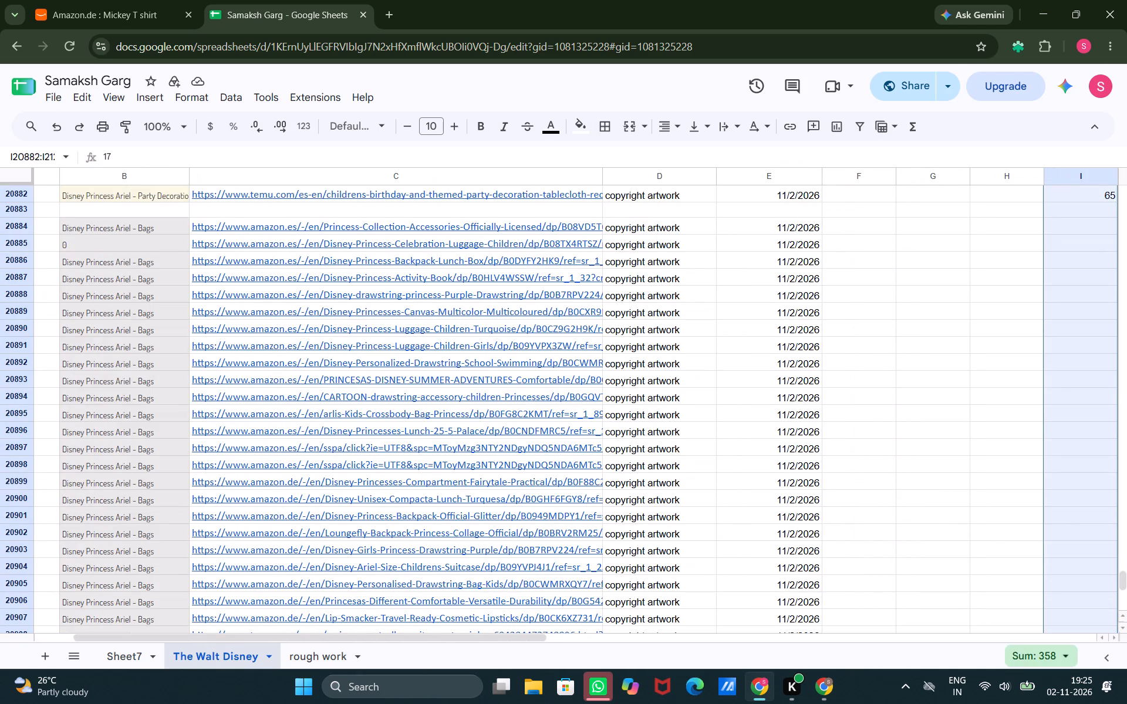
Move to cell A21206, leaving one blank row below the completed Mickey & Friends block.
key("Down")
key("Down")
key("Left")
key("Left")
key("Left")
key("Left")
key("Left")
key("Left")
key("Left")
key("Left")
key("Left")
key("Left")
key("Left")
key("Left")
key("Left")
key("Left")
key("Left")
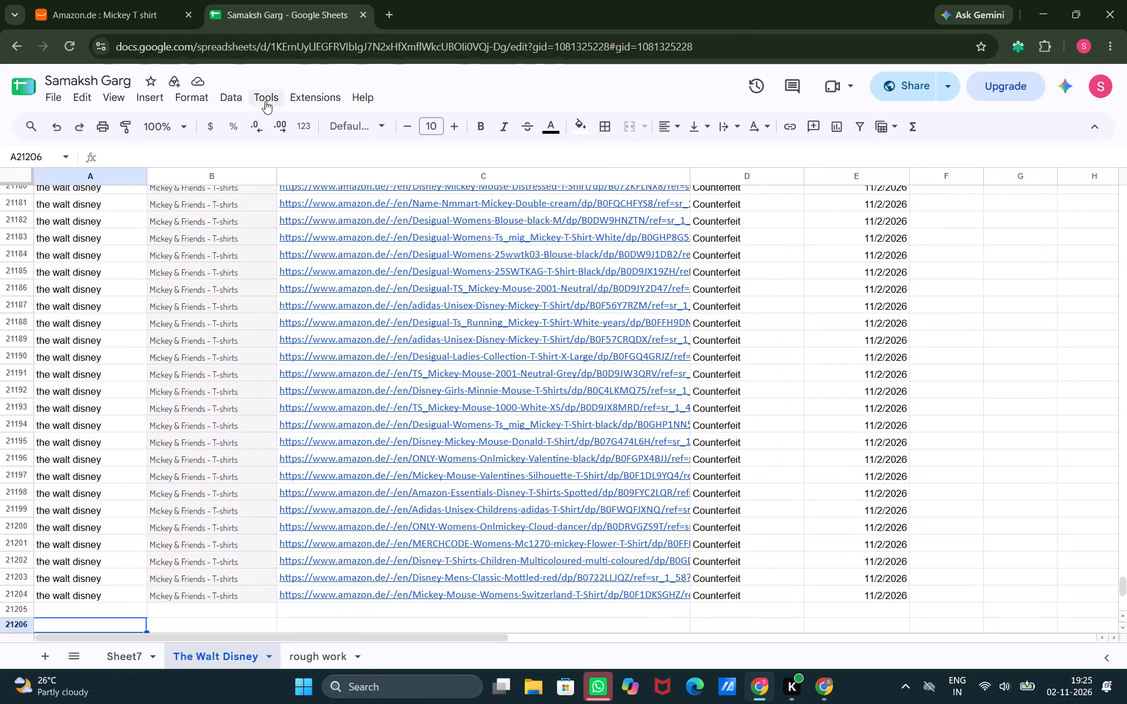
Close the Amazon.de Mickey T shirt search page.
left_click(108, 0)
left_click(186, 10)
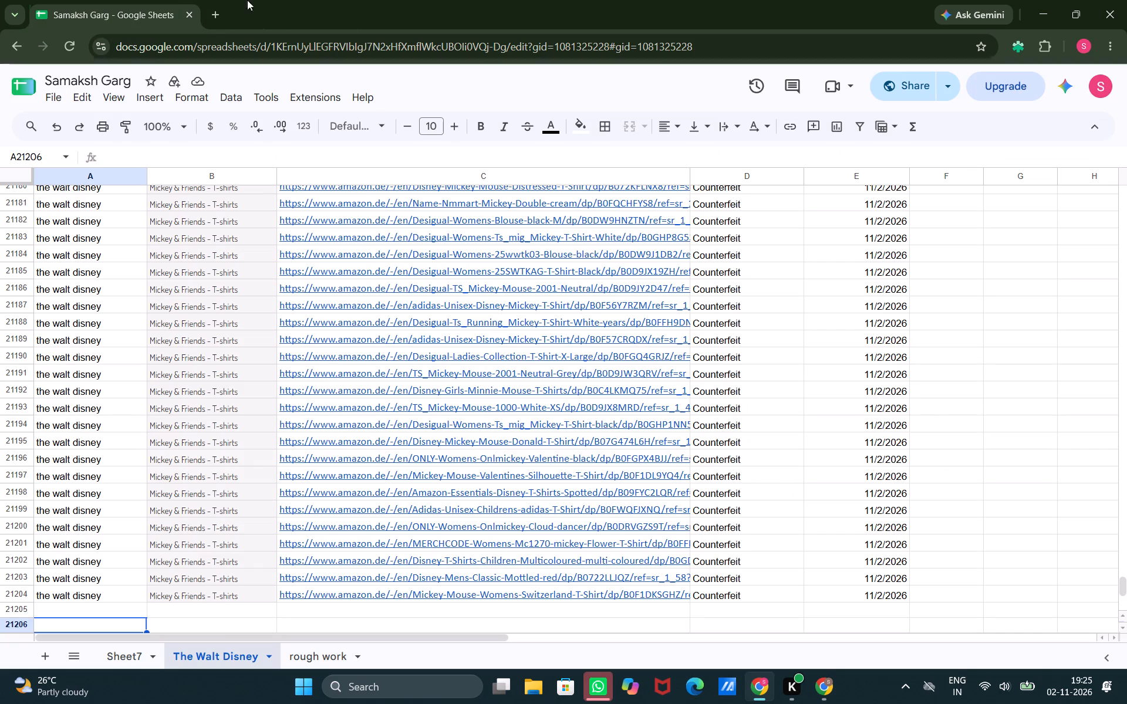
Search Google for teams in a new tab, using the earlier search suggestion.
left_click(211, 21)
left_click(423, 269)
left_click(378, 340)
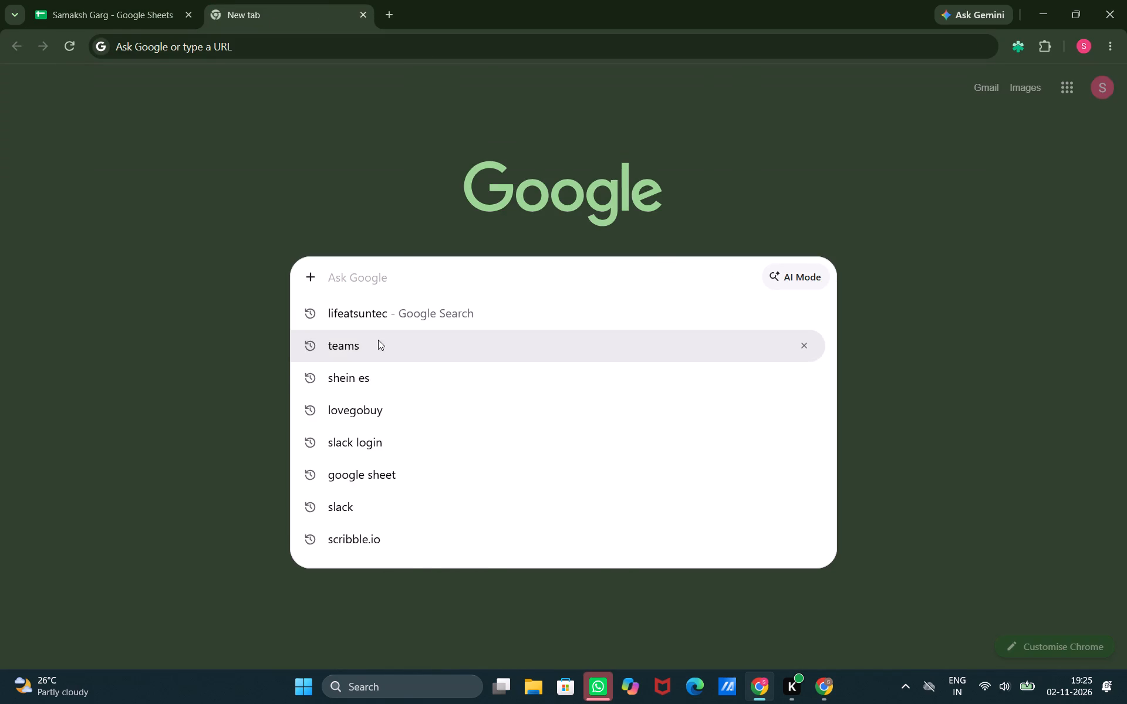
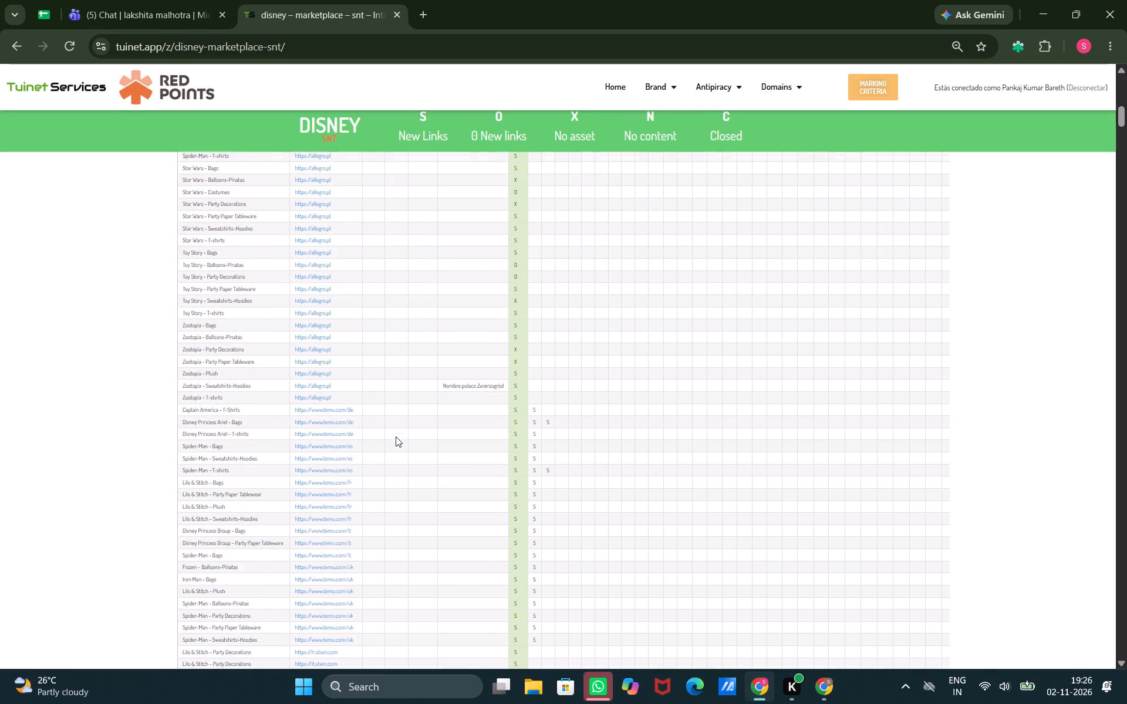
Start a Detection task for The Walt Disney in the RedPoints IPR Plugin with the asset Mickey & Friends - T-shirts.
scroll(397, 441, "up", 1)
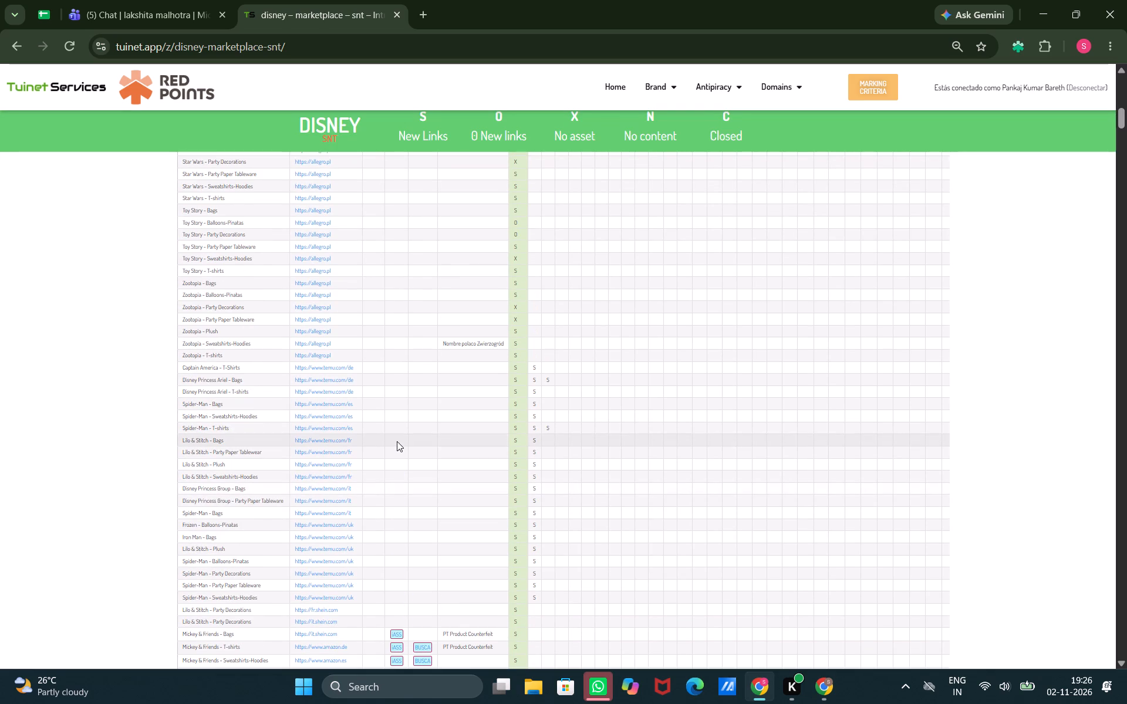
scroll(397, 441, "down", 9)
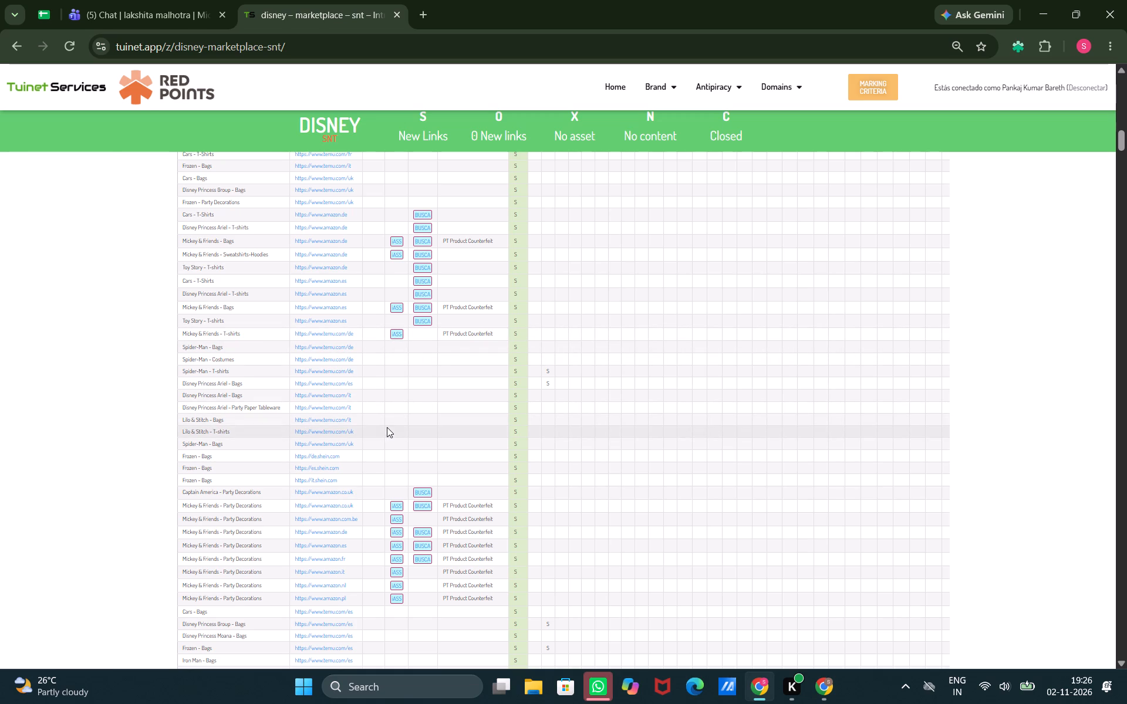
scroll(383, 429, "down", 5)
scroll(382, 425, "up", 8)
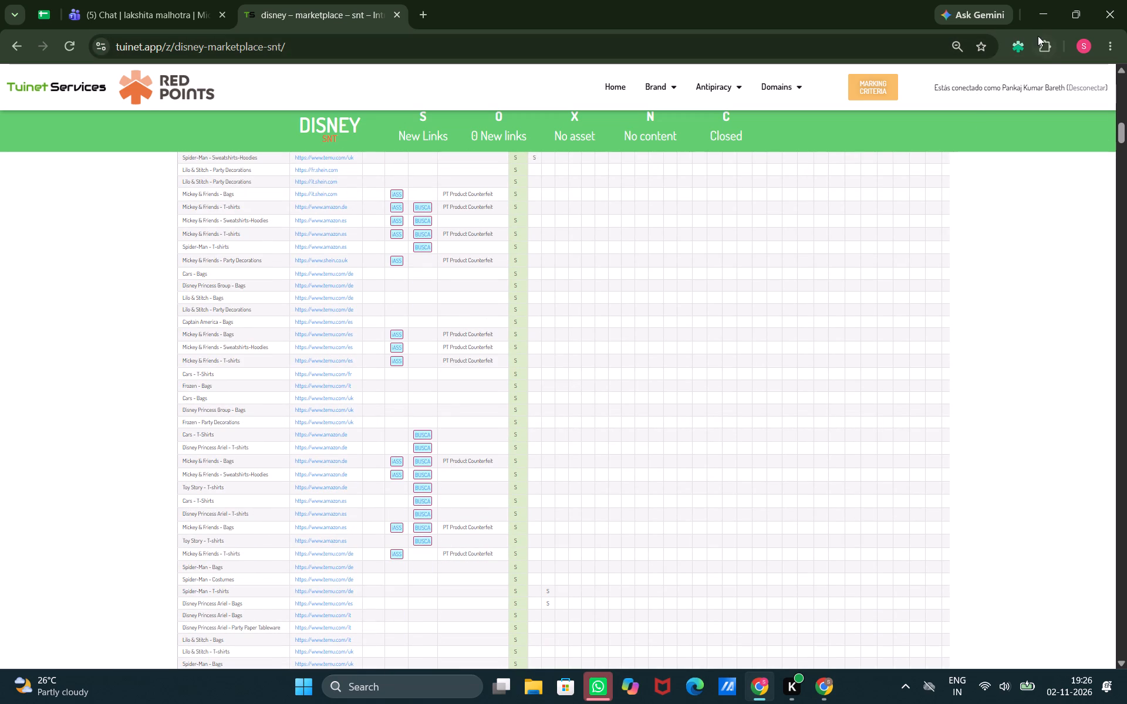
left_click(1018, 45)
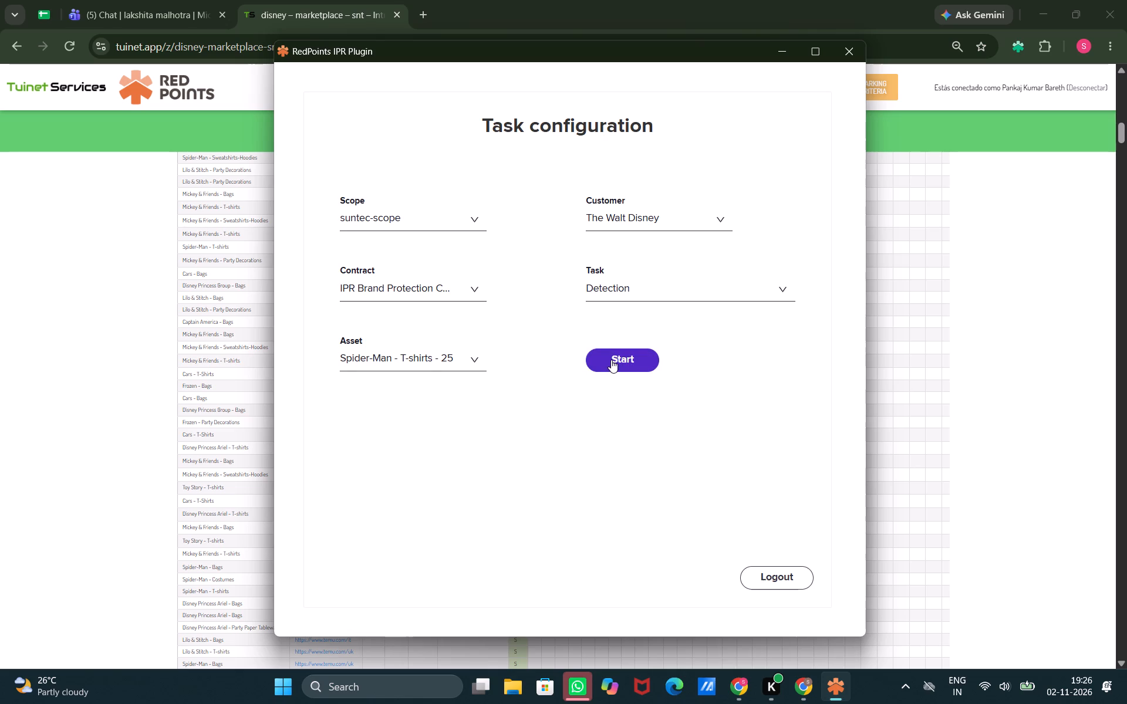
left_click(475, 361)
scroll(483, 364, "down", 4)
scroll(452, 468, "down", 5)
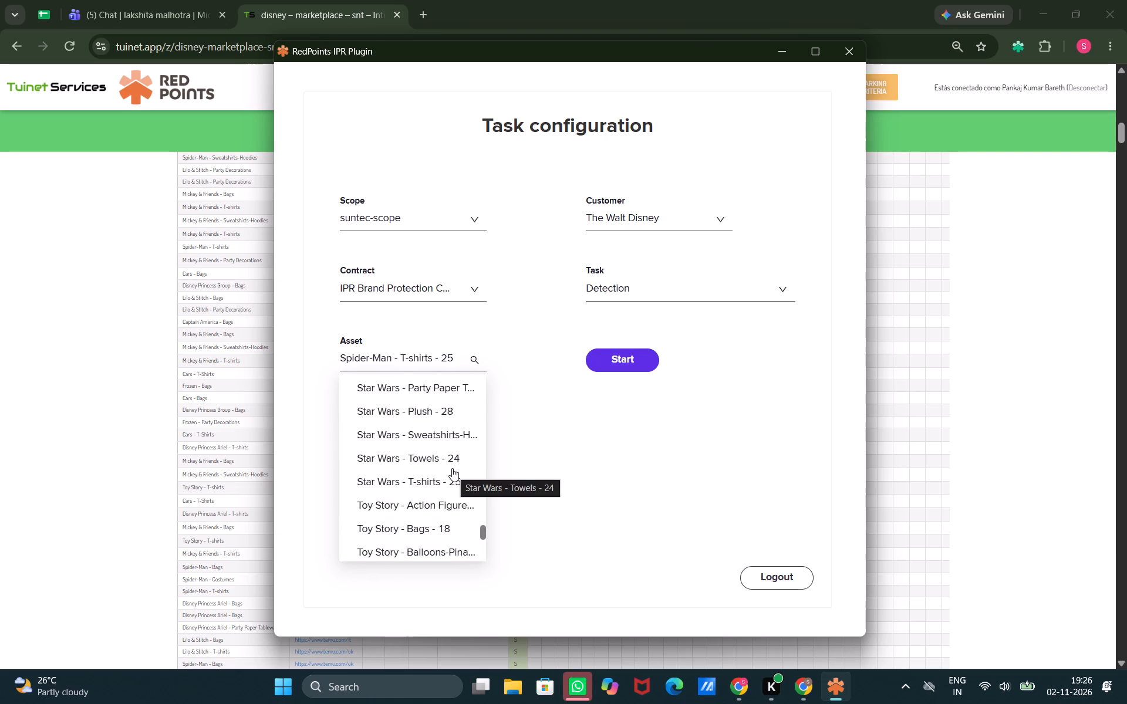
type("MIC")
scroll(451, 515, "down", 7)
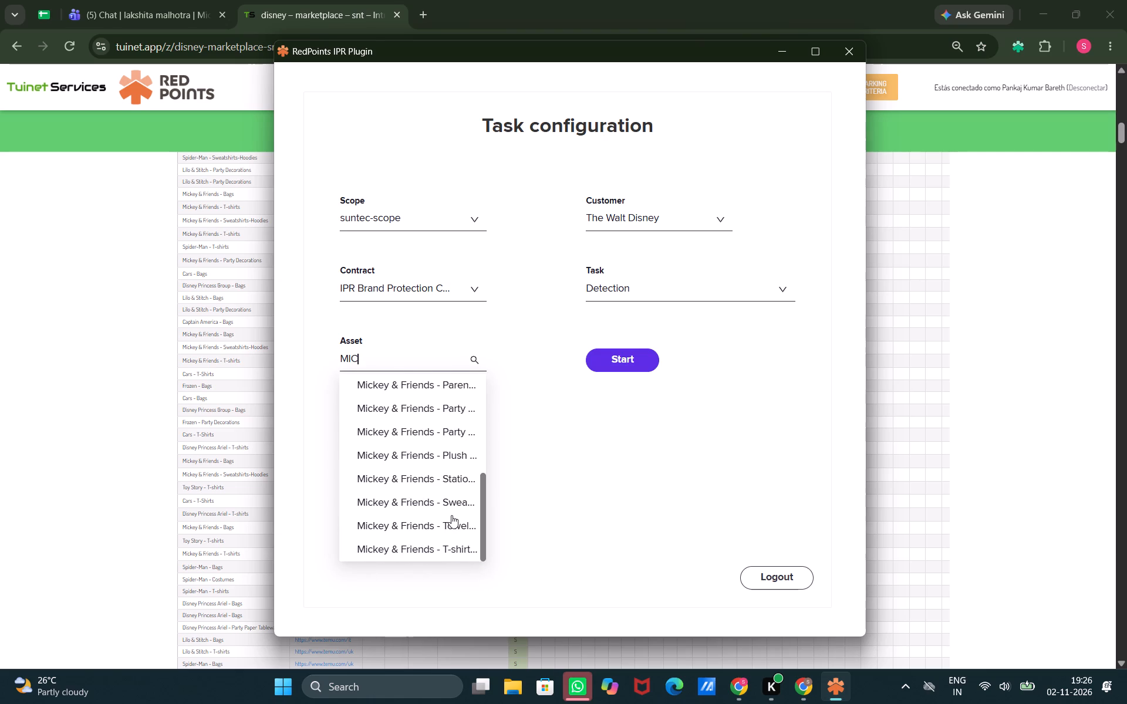
left_click(446, 546)
left_click(630, 361)
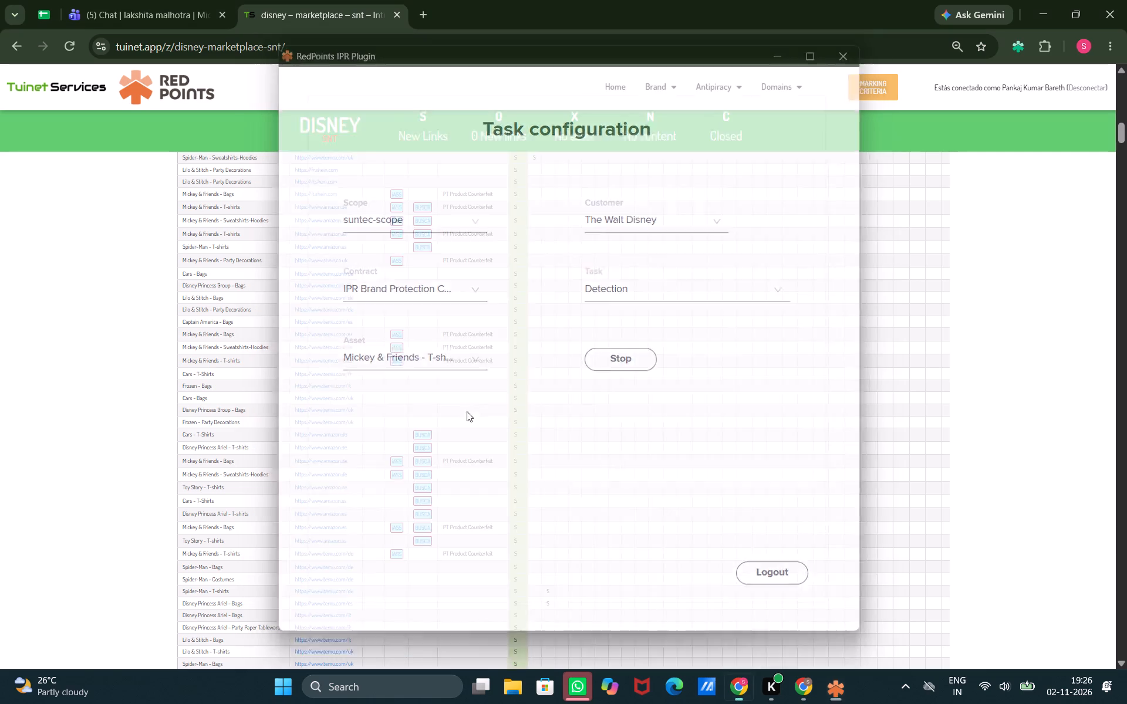
Filter the Disney marketplace table by the asset Mickey & Friends - T-shirts.
scroll(349, 456, "up", 3)
scroll(458, 478, "up", 1)
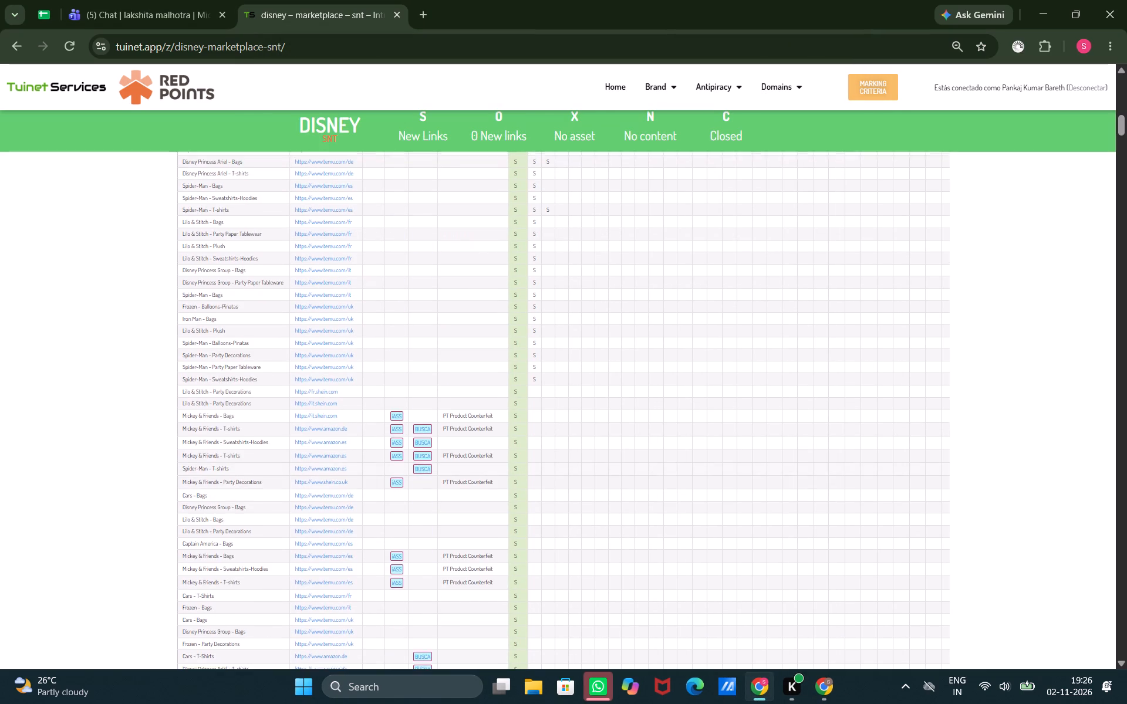
scroll(458, 478, "up", 1)
scroll(392, 448, "up", 13)
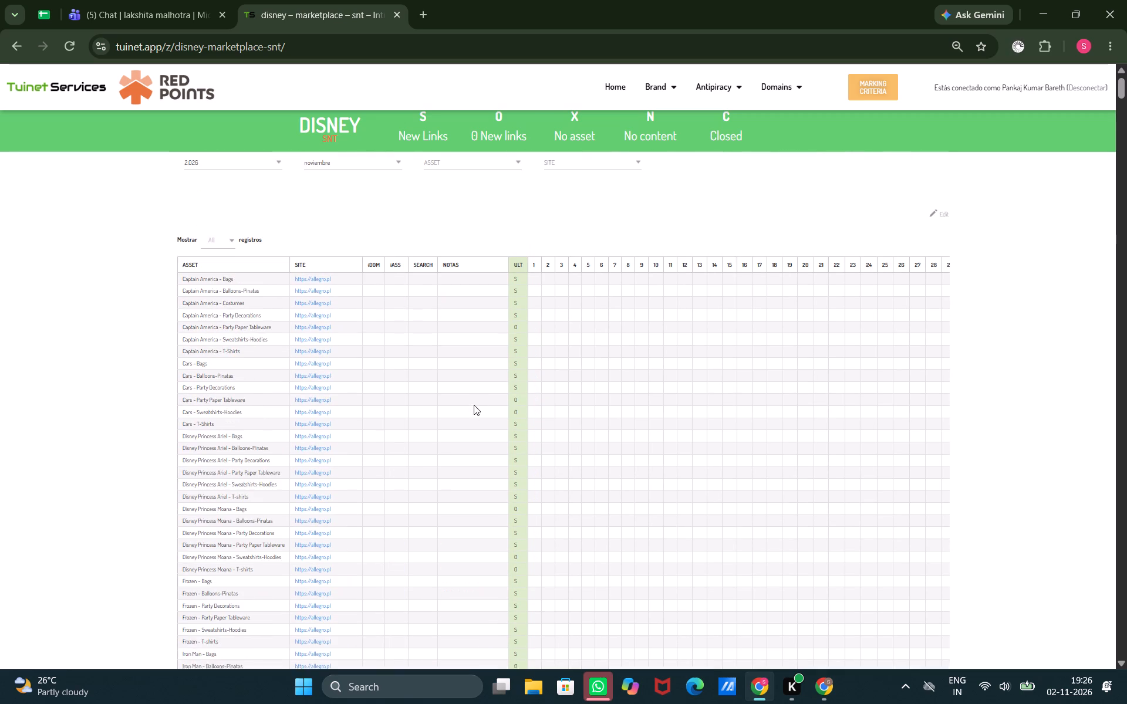
scroll(474, 405, "up", 3)
left_click(488, 188)
scroll(491, 400, "down", 5)
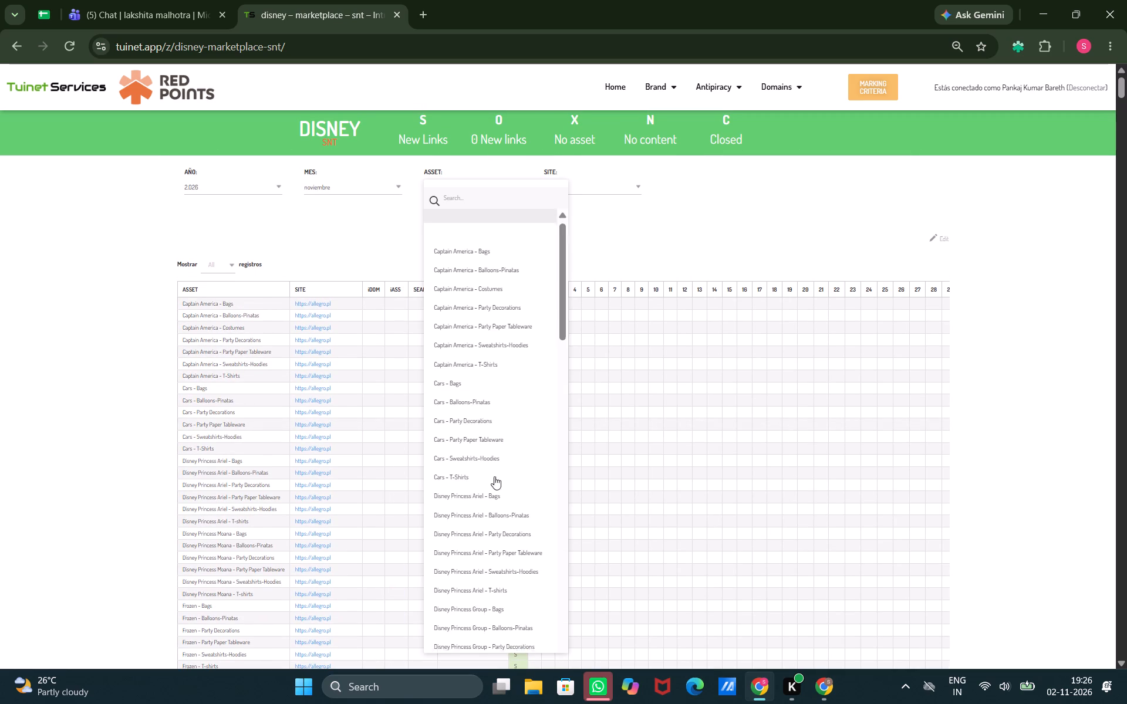
scroll(489, 505, "down", 6)
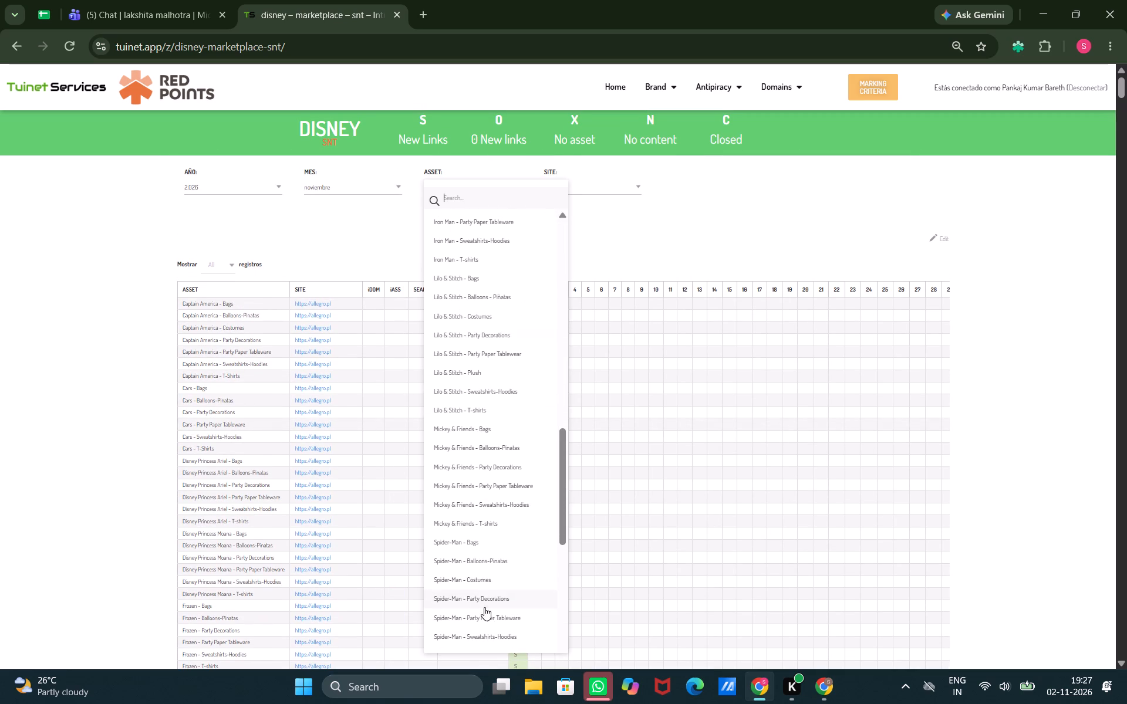
left_click(486, 532)
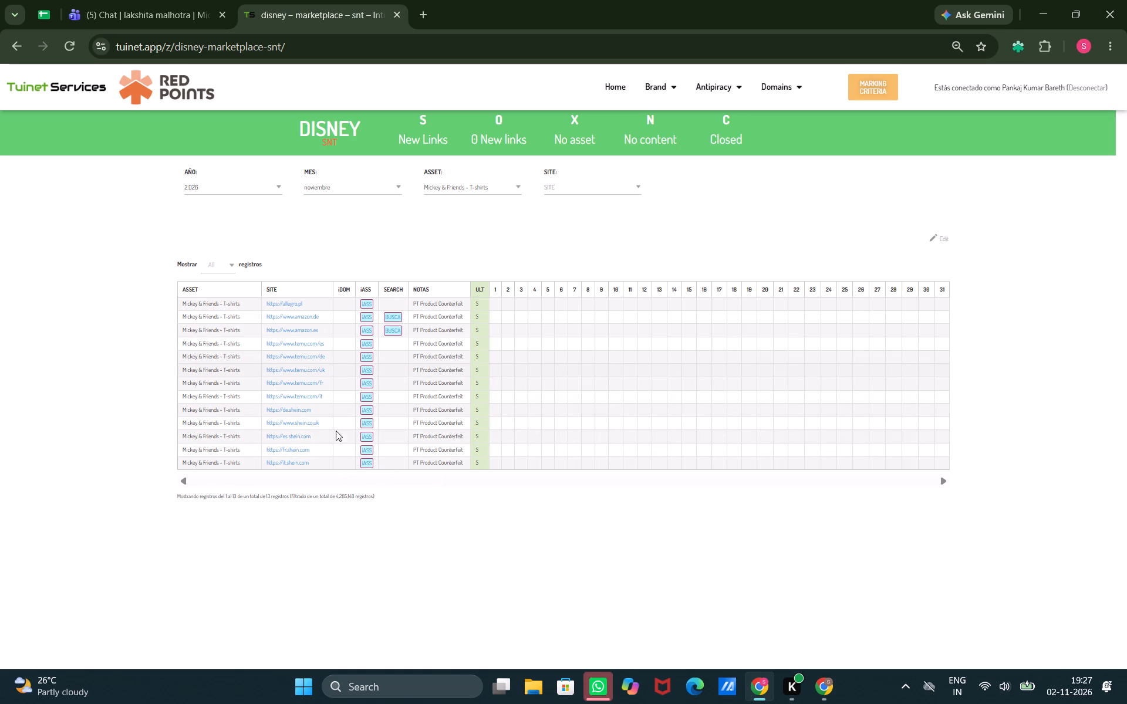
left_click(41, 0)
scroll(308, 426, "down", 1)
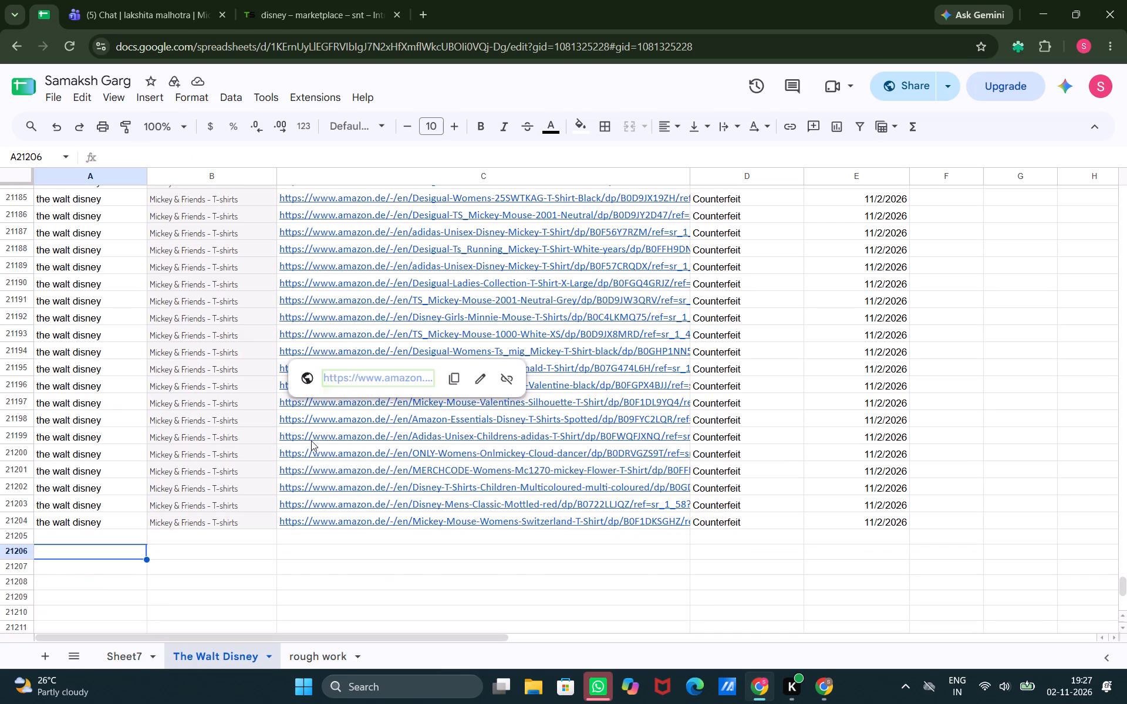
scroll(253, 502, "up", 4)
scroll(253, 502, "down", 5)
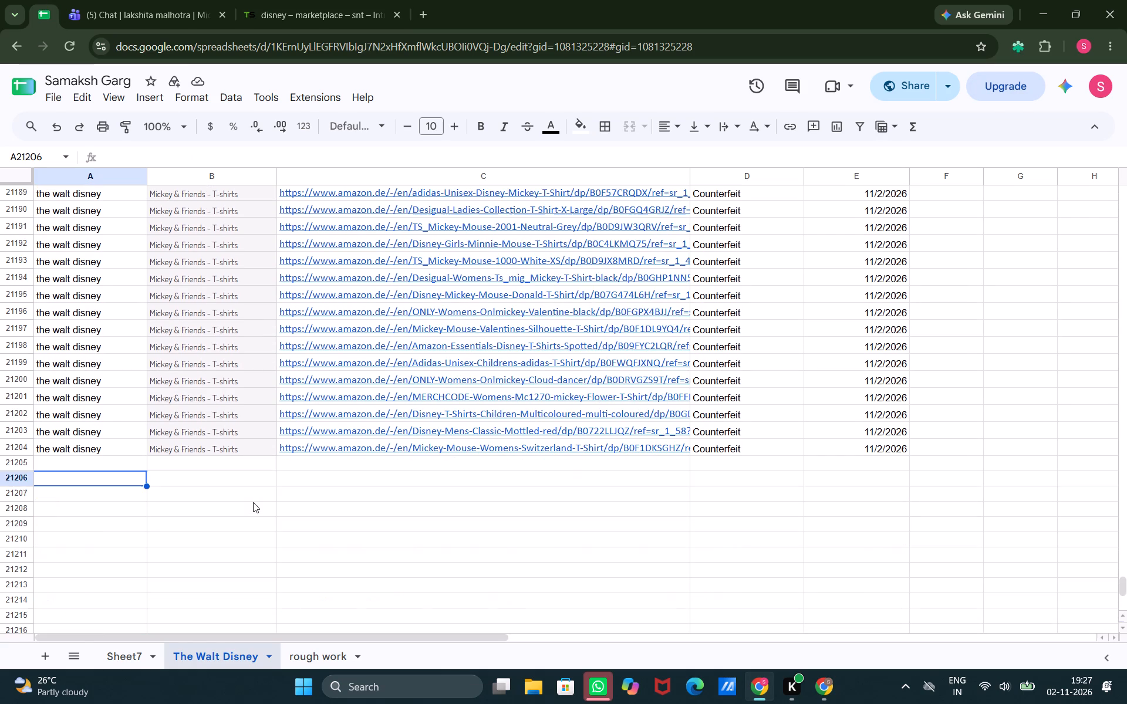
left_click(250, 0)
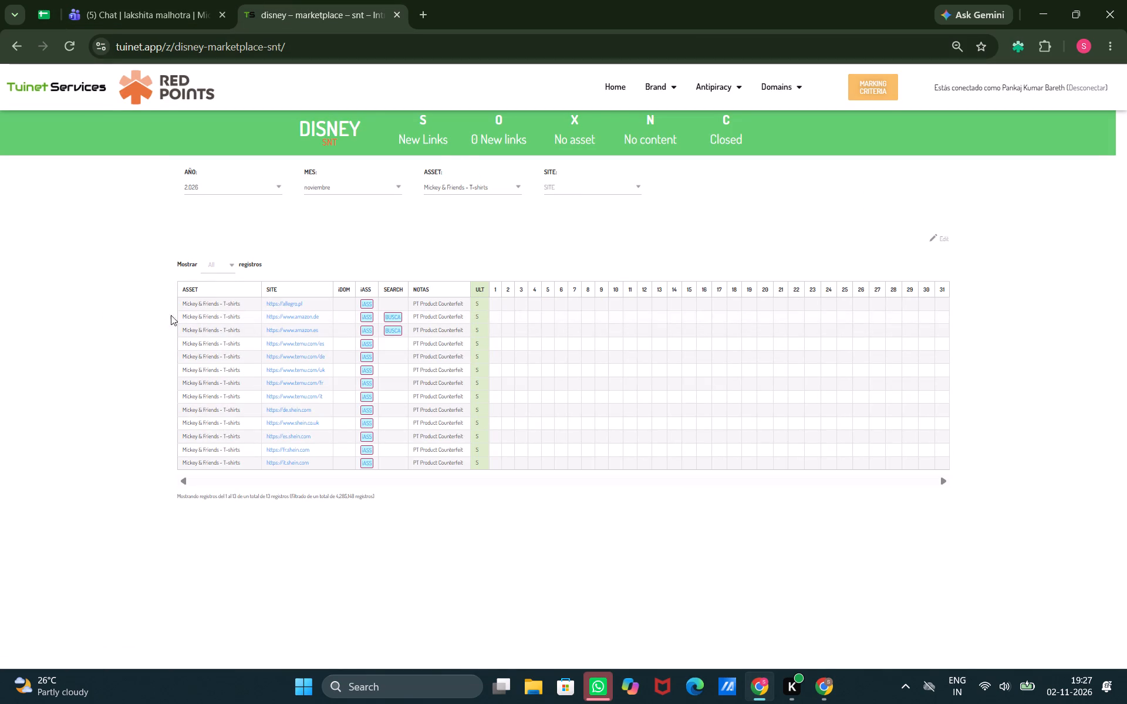
Copy the asset name from the amazon.de row, open that site and search it for Mickey & Friends - T-shirts.
left_click_drag(181, 315, 272, 313)
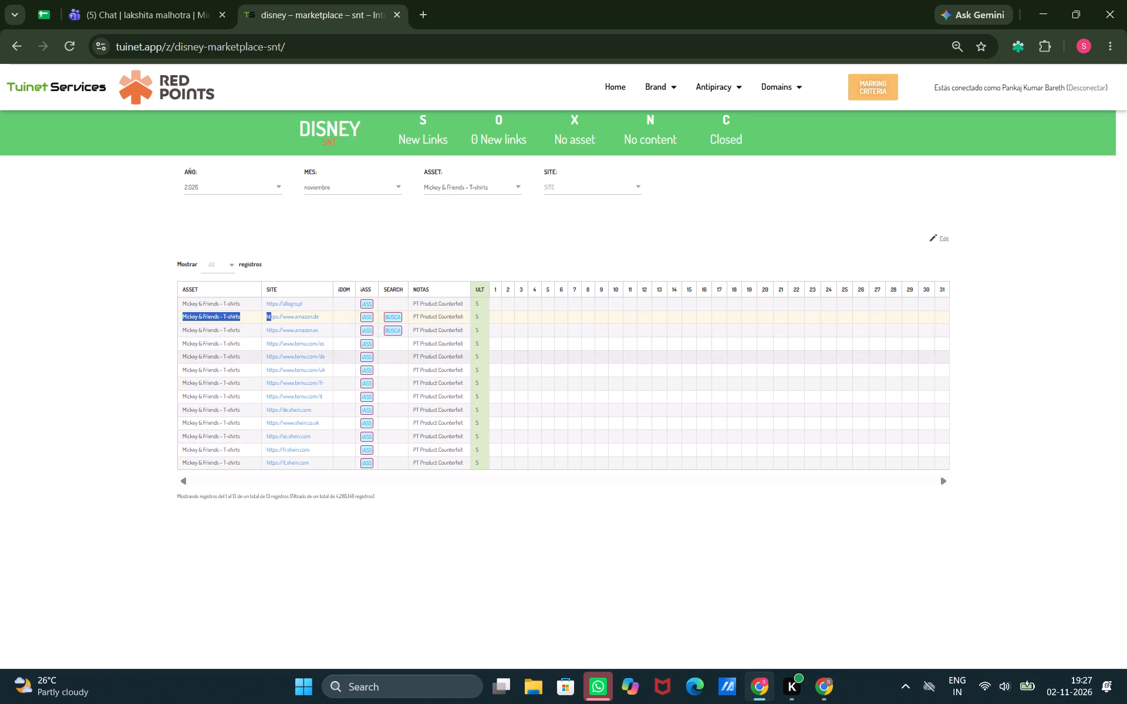
left_click(155, 313)
left_click_drag(182, 316, 245, 317)
key("ctrl+c")
left_click(308, 317)
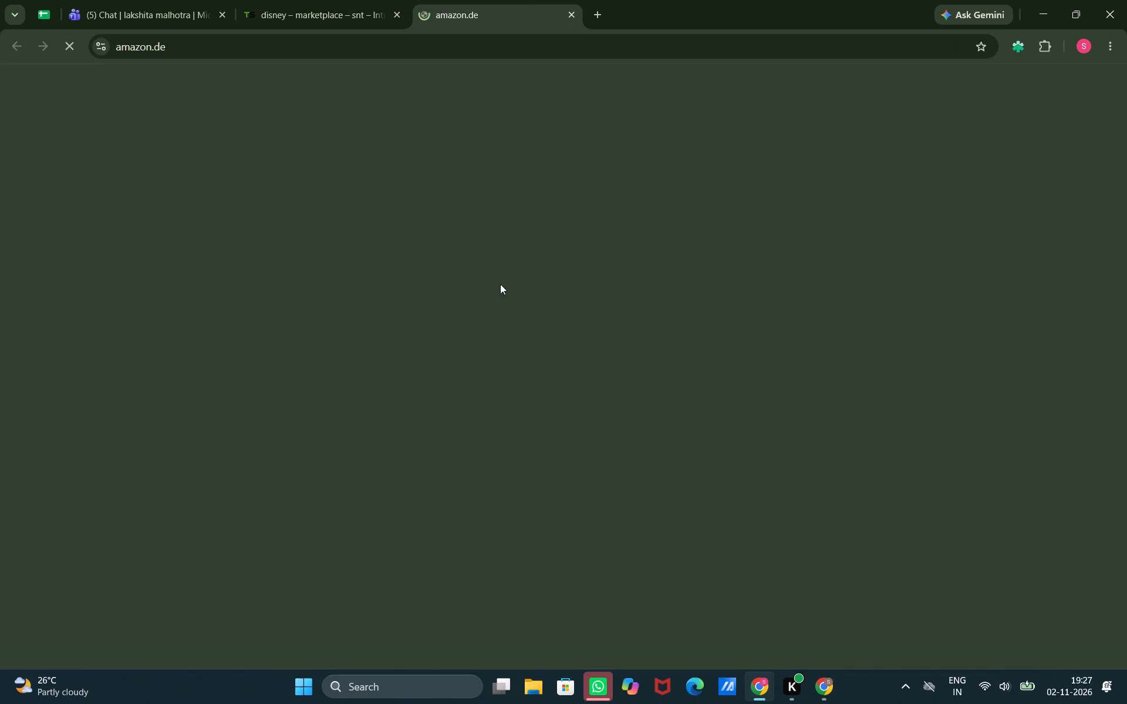
left_click(399, 84)
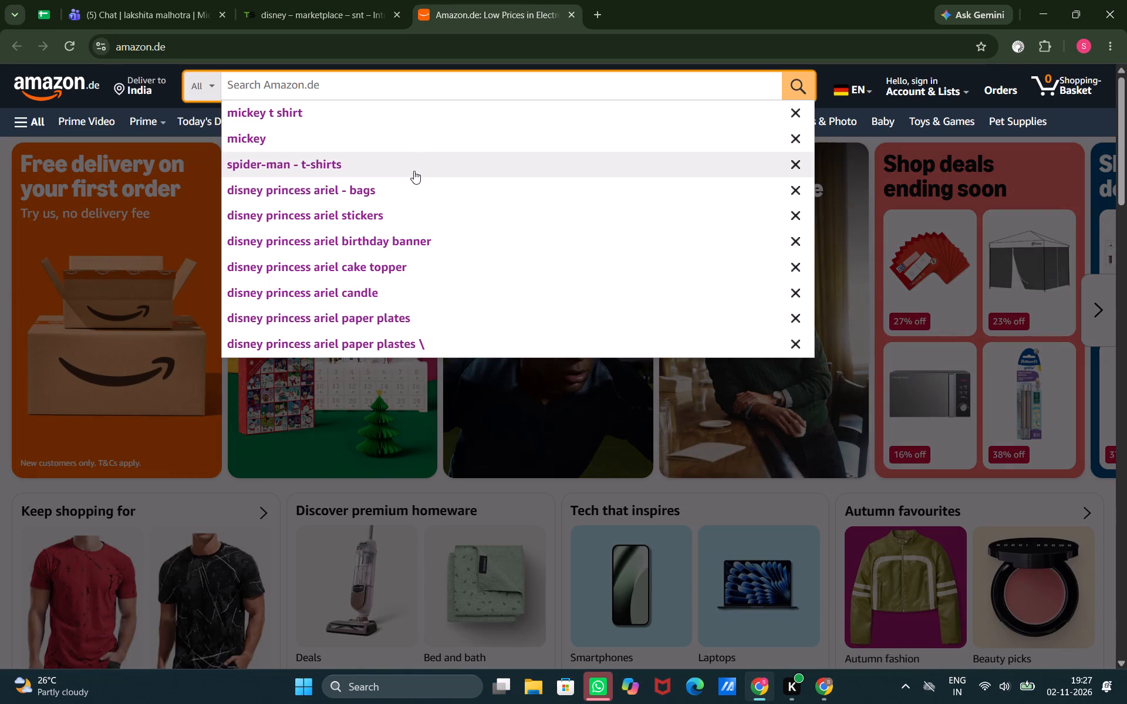
key("ctrl+v")
key("Return")
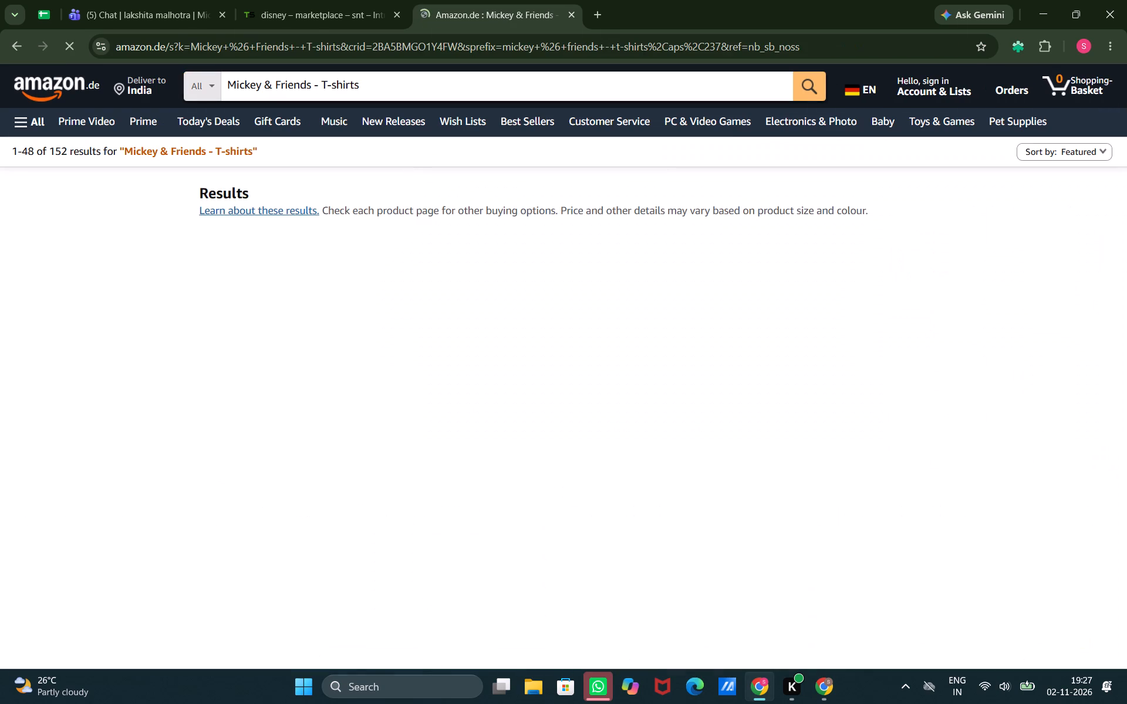
Open the RedPoints IPR Plugin on the Amazon.de search results, then return to the listings.
left_click(1017, 45)
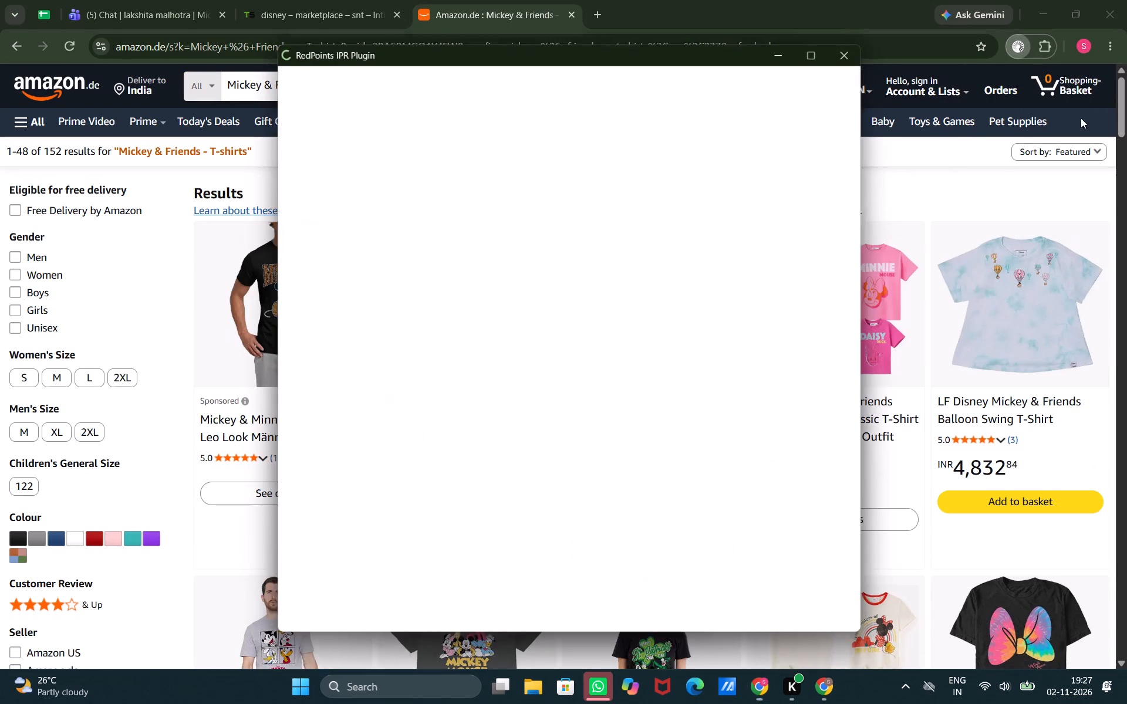
double_click(966, 182)
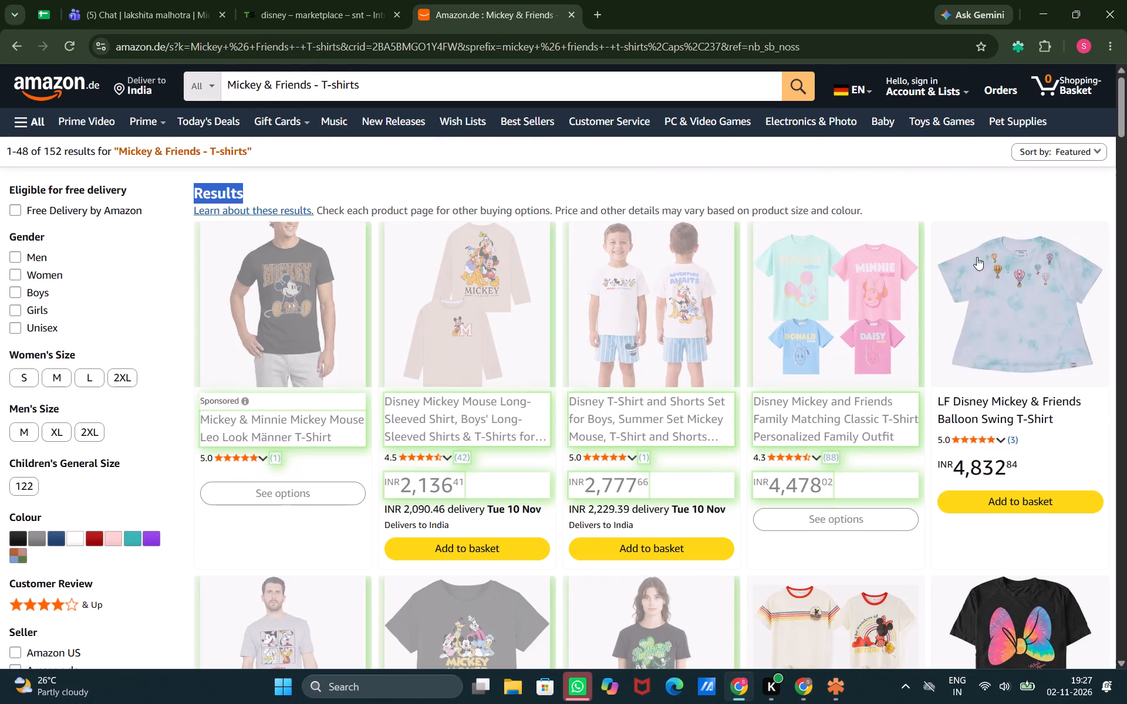
Copy the link of the unmarked Disney Mickey and Friends Family Matching Classic T-Shirt listing priced INR 4,947.20.
scroll(791, 359, "down", 4)
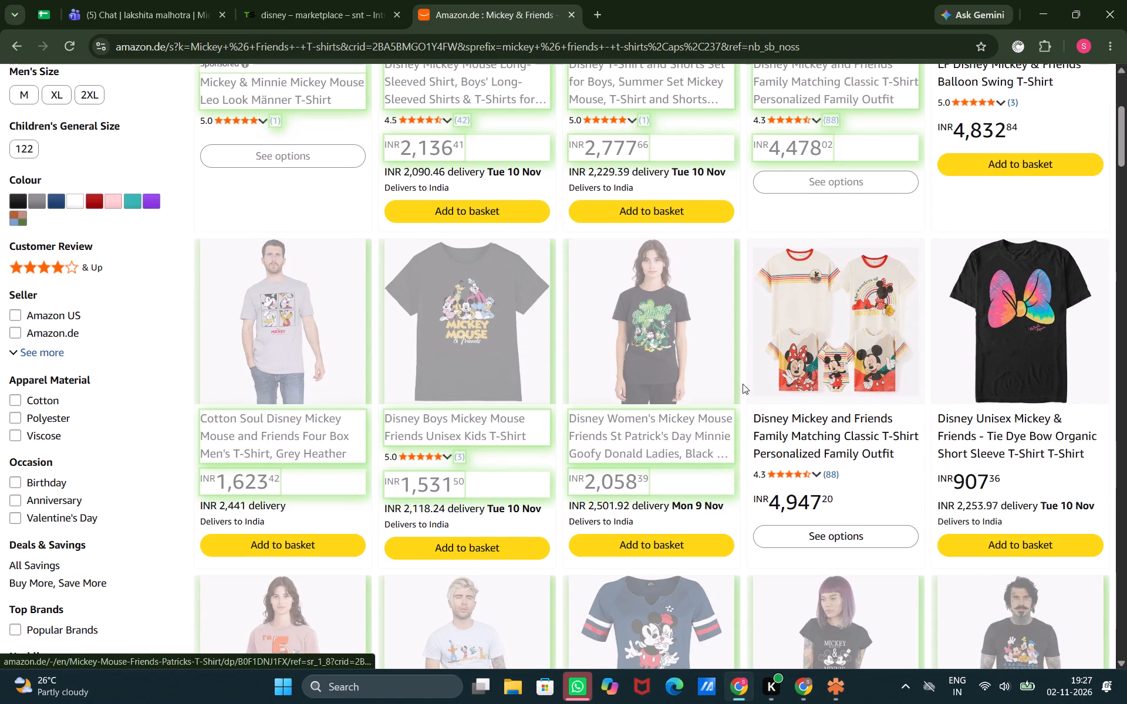
scroll(891, 371, "down", 1)
scroll(896, 419, "down", 1)
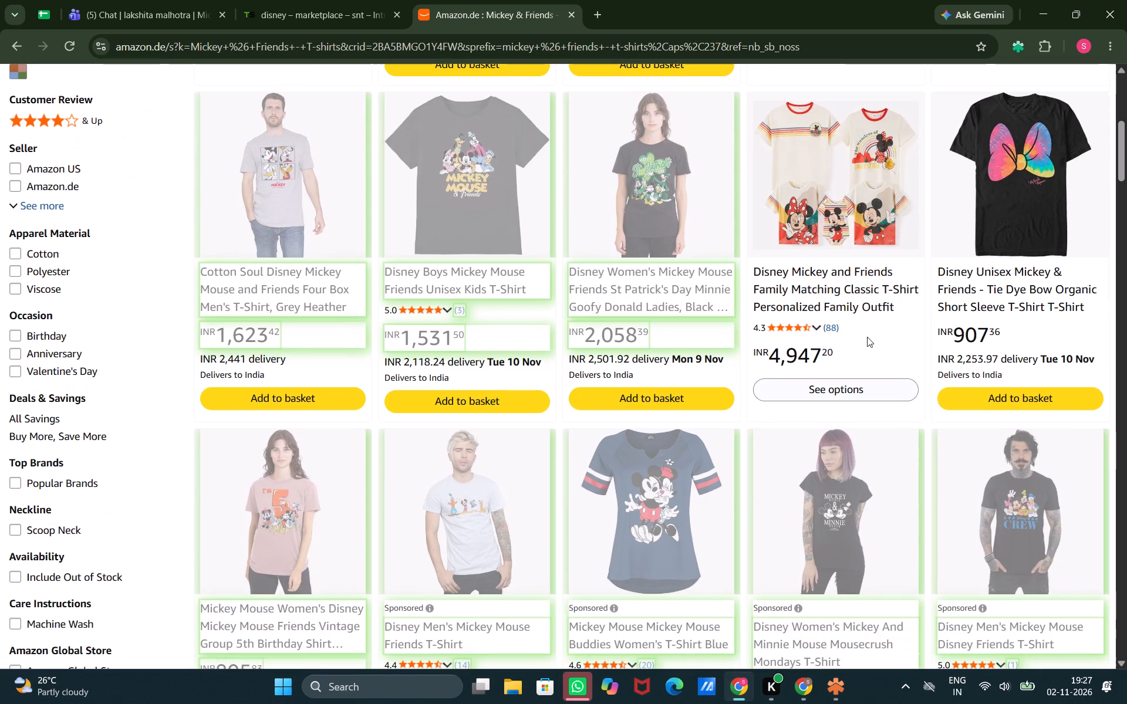
right_click(852, 287)
left_click(964, 435)
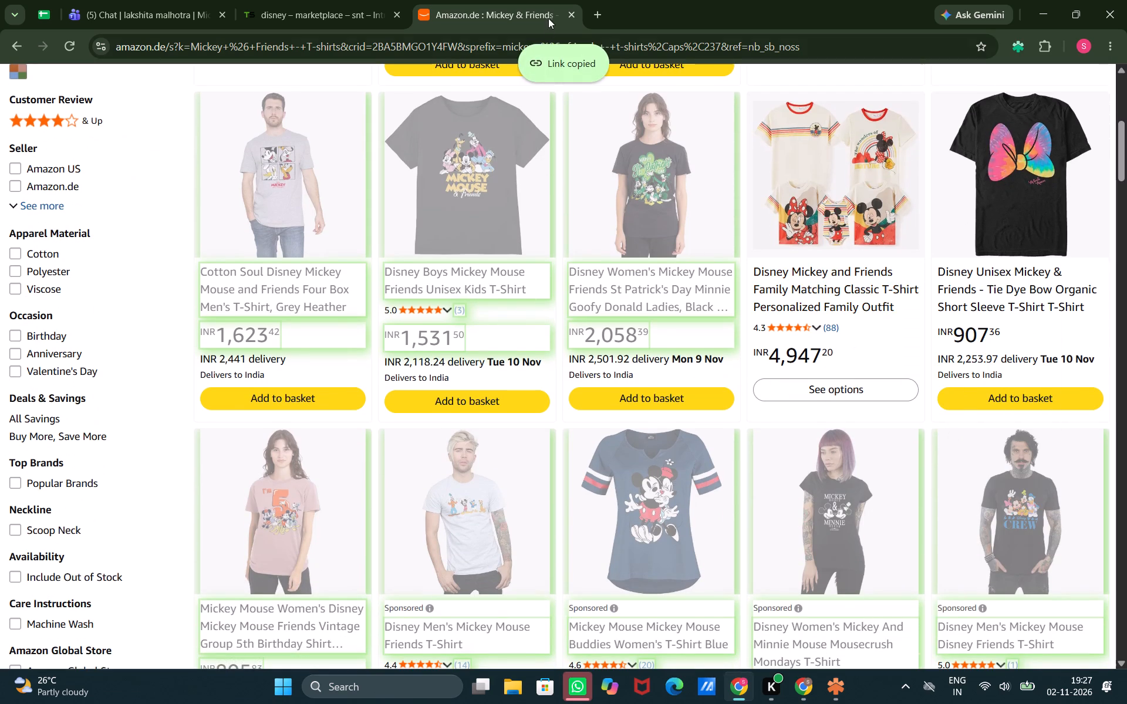
Move the Amazon.de results tab into its own maximized window.
left_click_drag(531, 12, 532, 46)
left_click(918, 49)
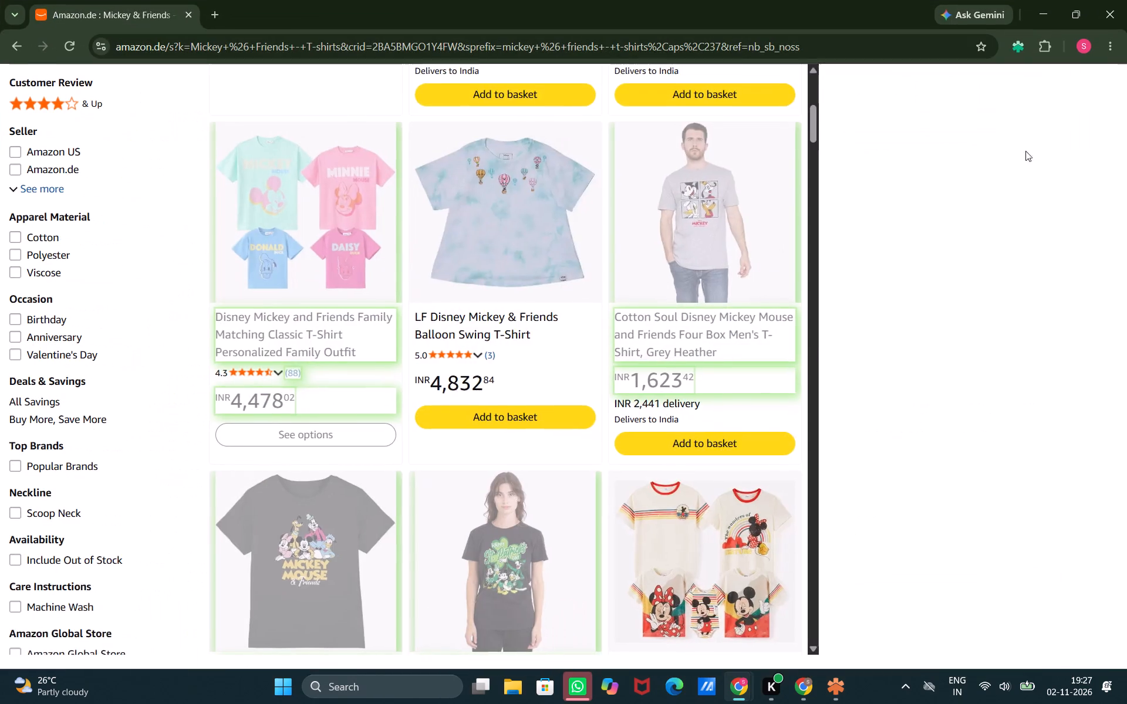
Paste the copied listing link into C21206 of The Walt Disney sheet and enter the date 11/2/2026 in E21206.
key("alt+Tab")
key("ctrl+Tab")
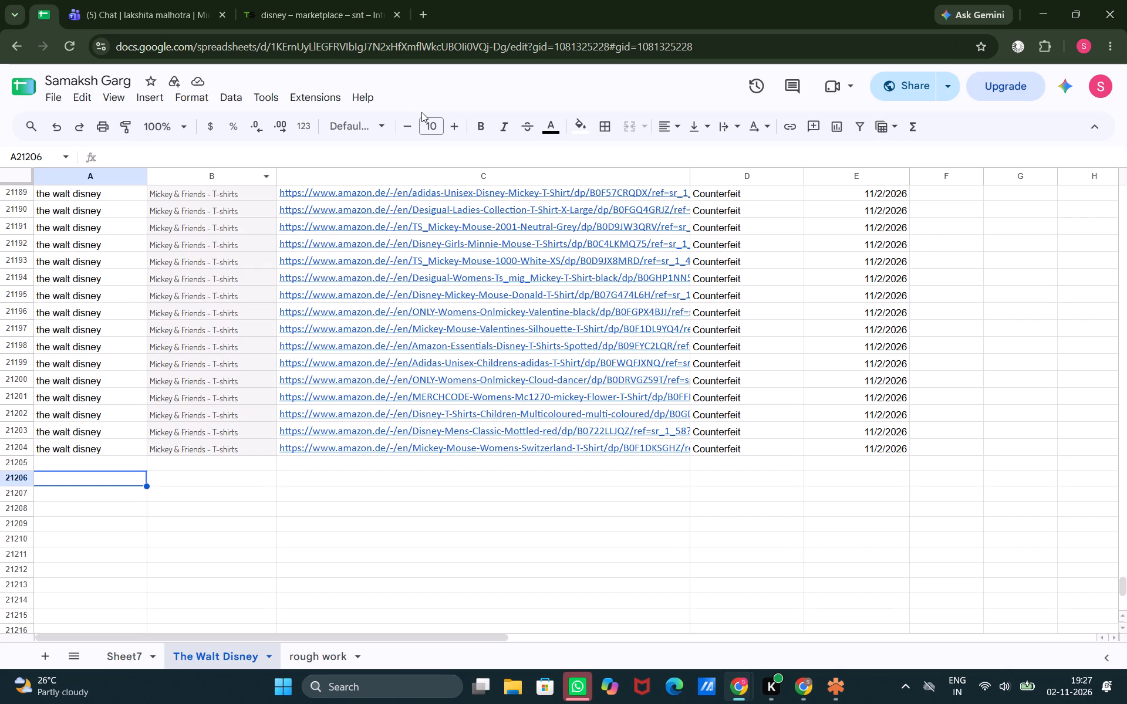
key("Right")
key("Right")
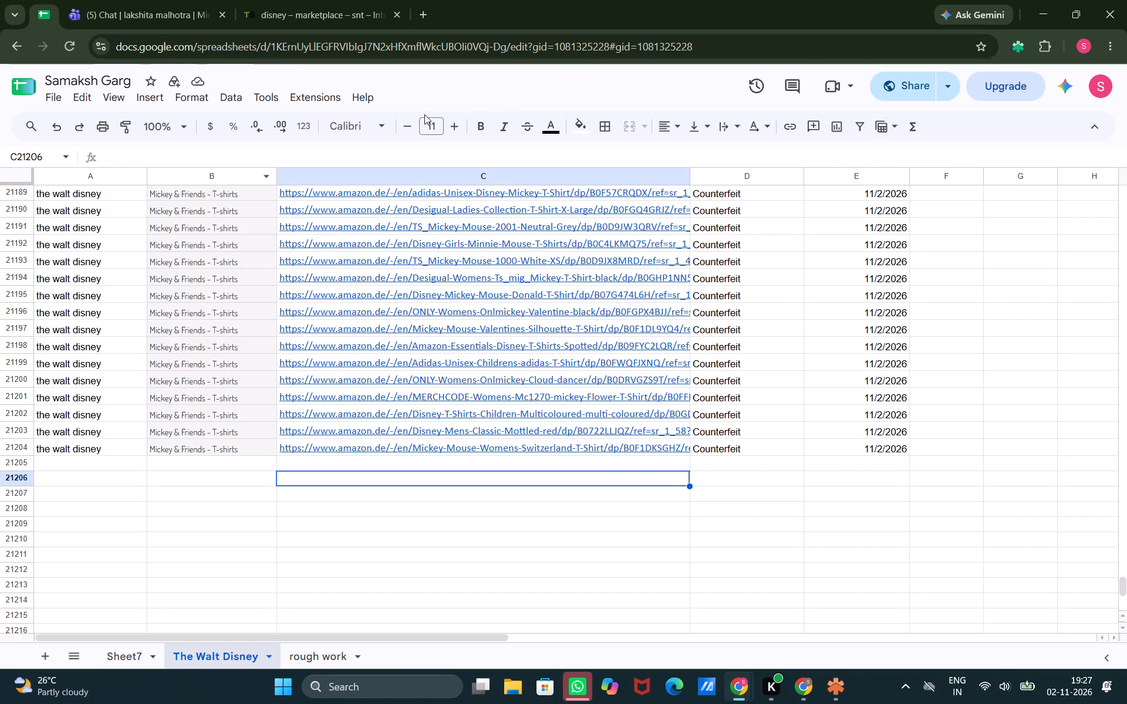
key("ctrl+v")
key("Right")
key("Right")
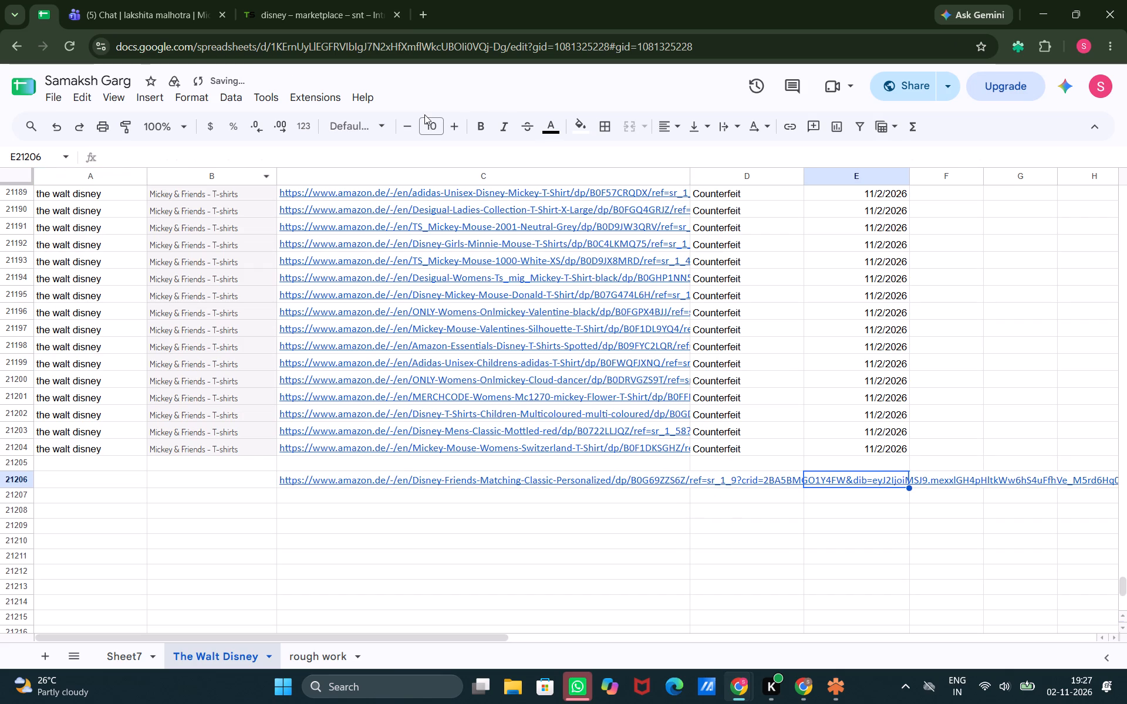
key("ctrl+semicolon")
Copy Counterfeit from D21204 into D21206.
key("Left")
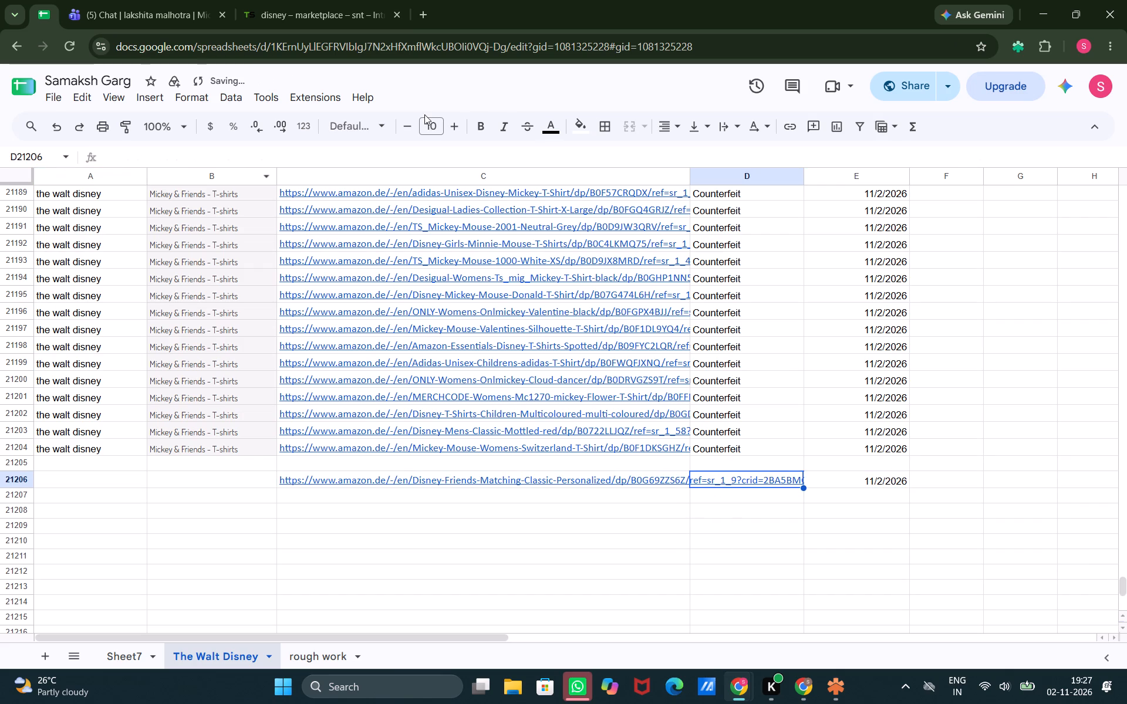
key("Up")
key("Up")
key("ctrl+c")
key("Down")
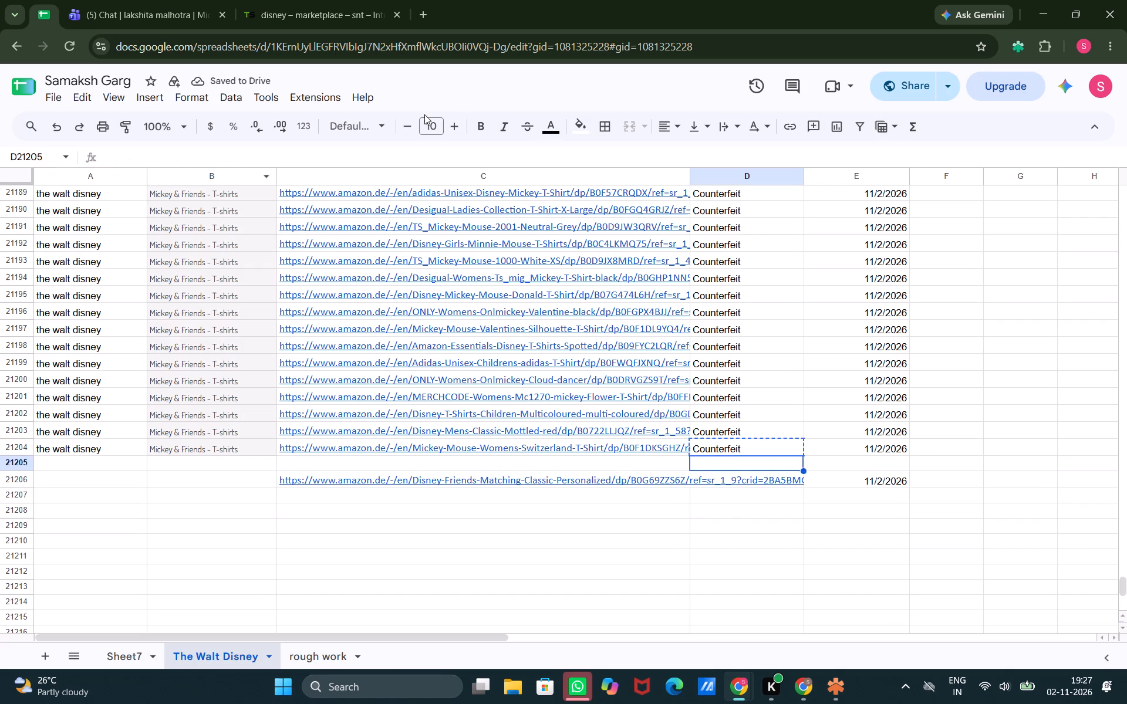
key("Down")
key("ctrl+v")
Copy the customer name the walt disney from A21204 into A21206.
key("Left")
key("Left")
key("Left")
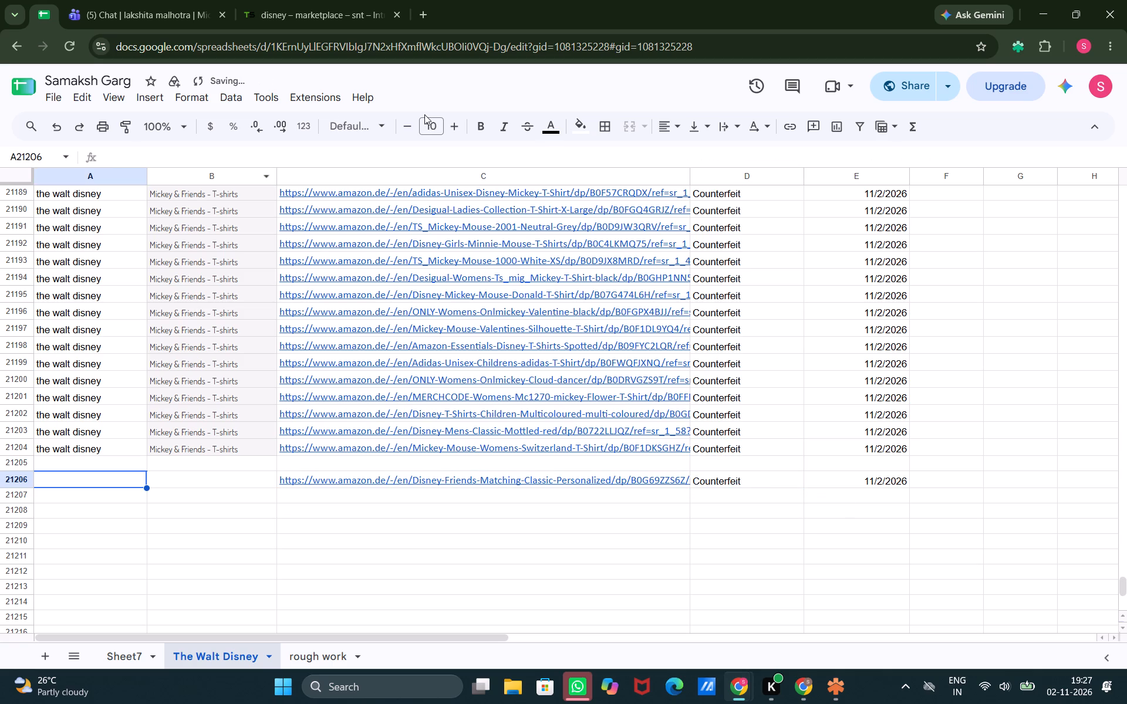
key("Up")
key("Up")
key("ctrl+c")
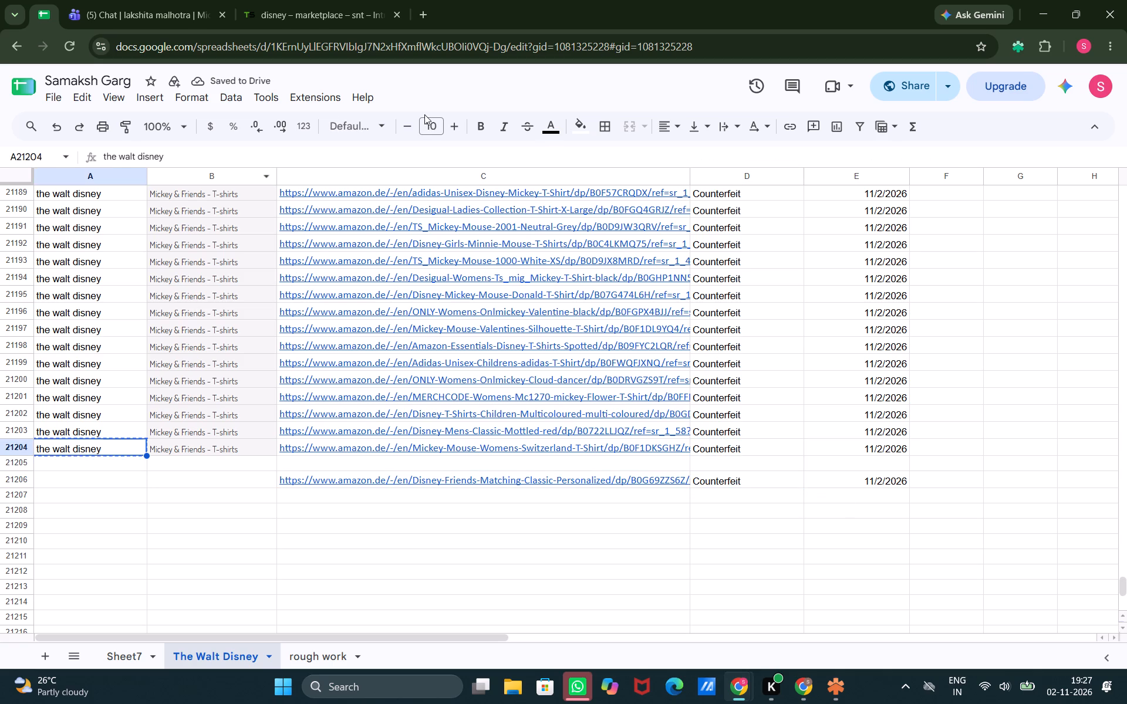
key("Down")
key("Down")
key("ctrl+v")
Copy the asset Mickey & Friends - T-shirts from B21204 into B21206.
key("Right")
key("Up")
key("Up")
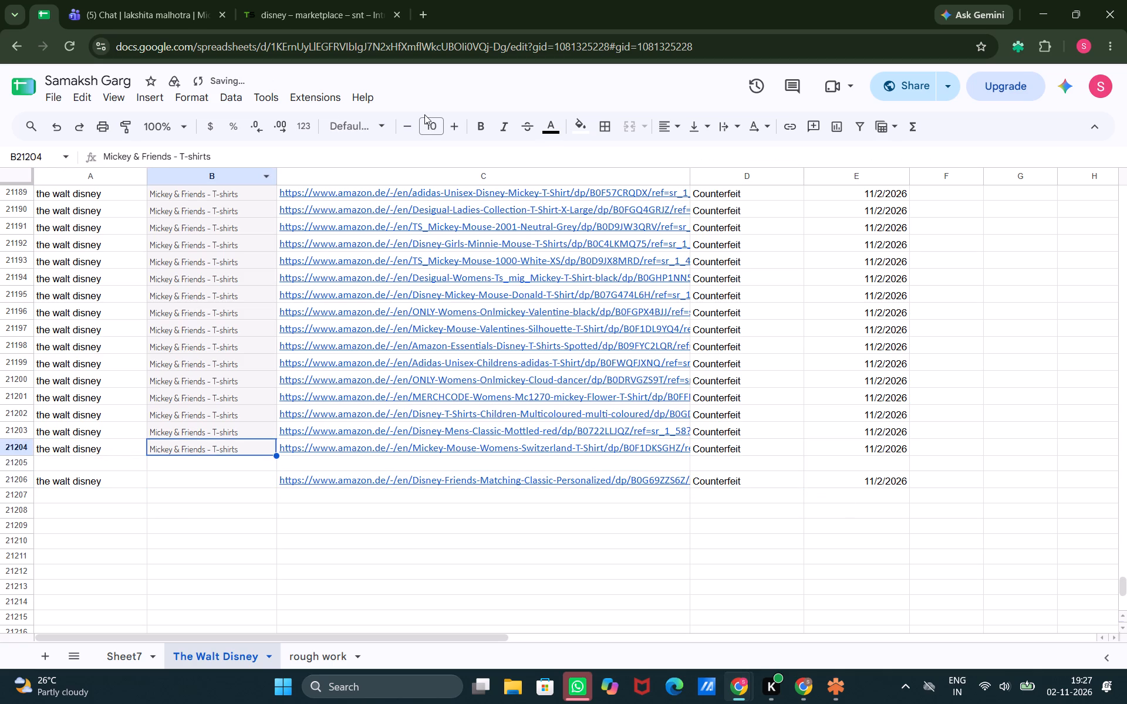
key("ctrl+c")
key("Down")
key("Down")
key("ctrl+v")
Move to the link cell C21207 and switch back to the Amazon.de results window.
key("Down")
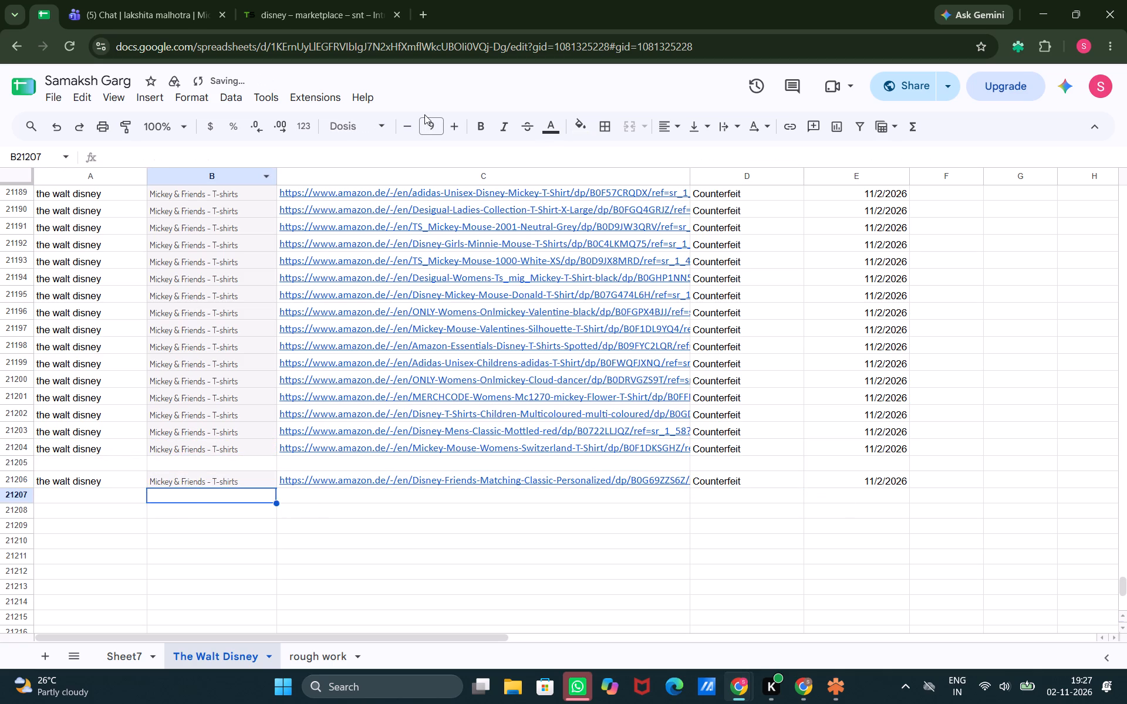
key("Right")
key("alt+Tab")
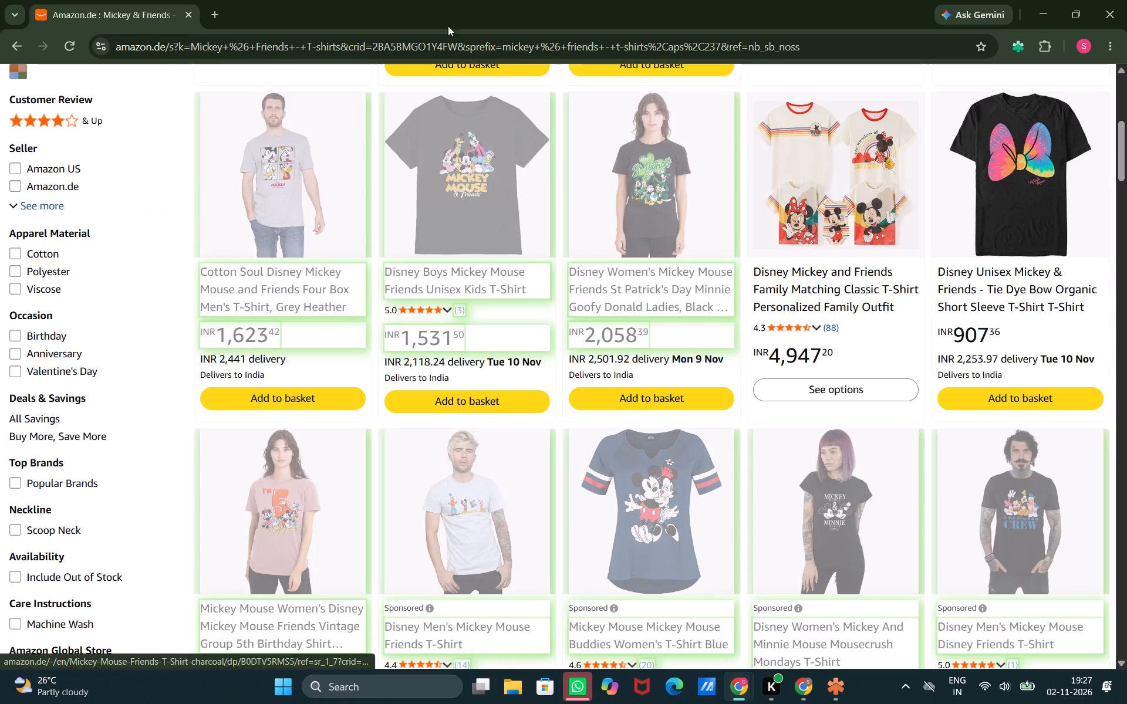
Copy the link of the unmarked Disney Women's Mickey Mouse Friends Happy Valentine's Day T-shirt into C21207 of the tracking sheet.
scroll(884, 140, "down", 4)
scroll(900, 320, "down", 5)
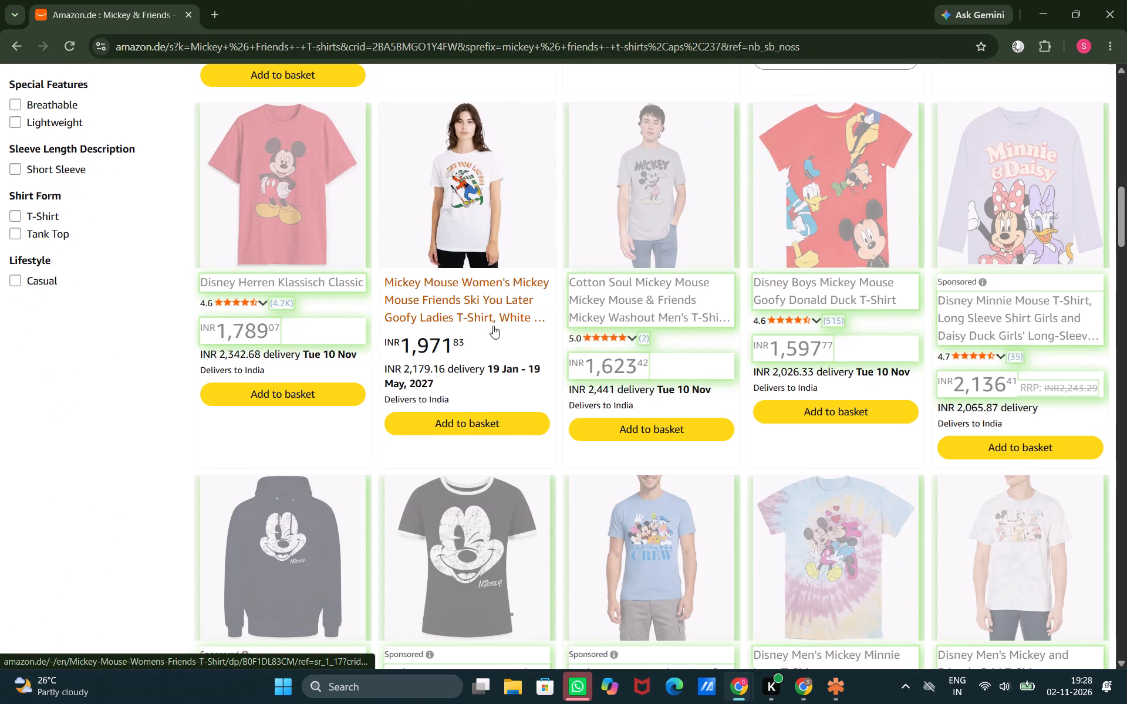
scroll(1053, 251, "down", 5)
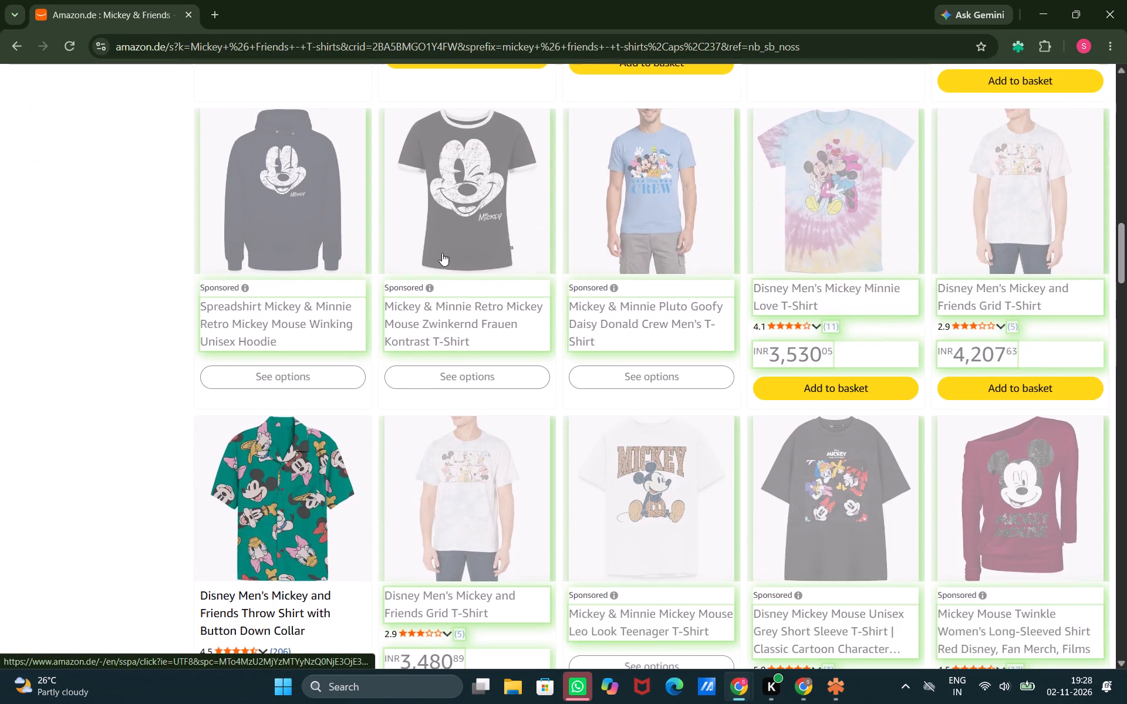
scroll(440, 257, "down", 4)
scroll(944, 221, "down", 5)
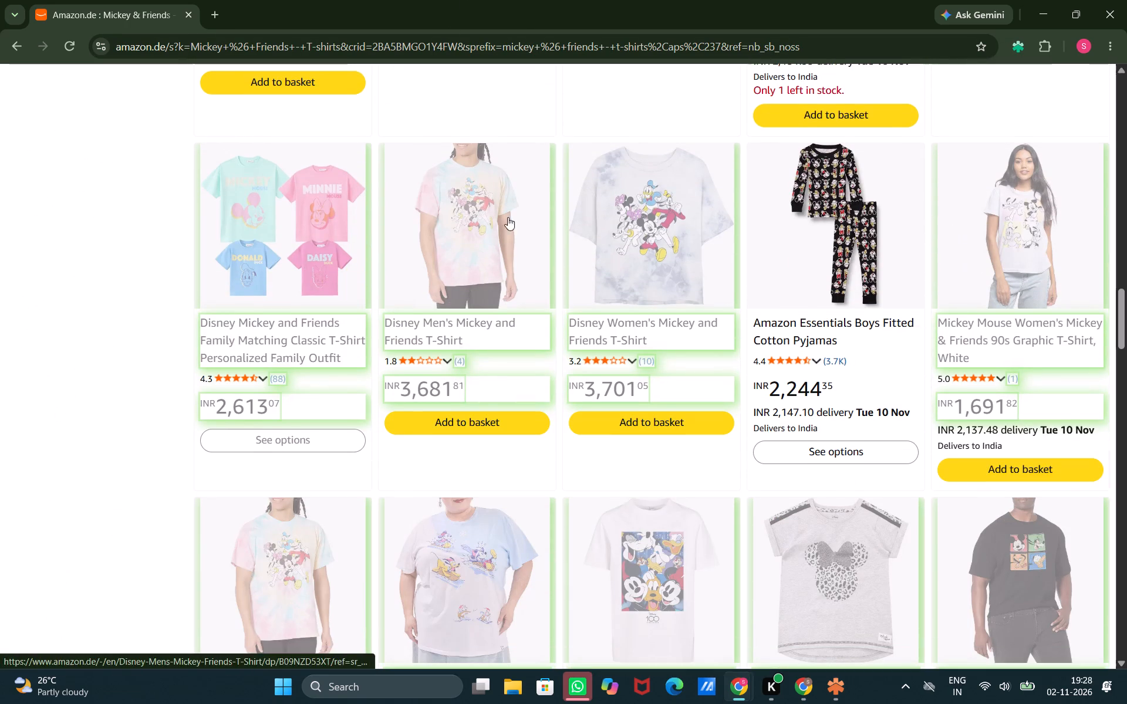
scroll(243, 266, "down", 5)
scroll(1014, 228, "down", 4)
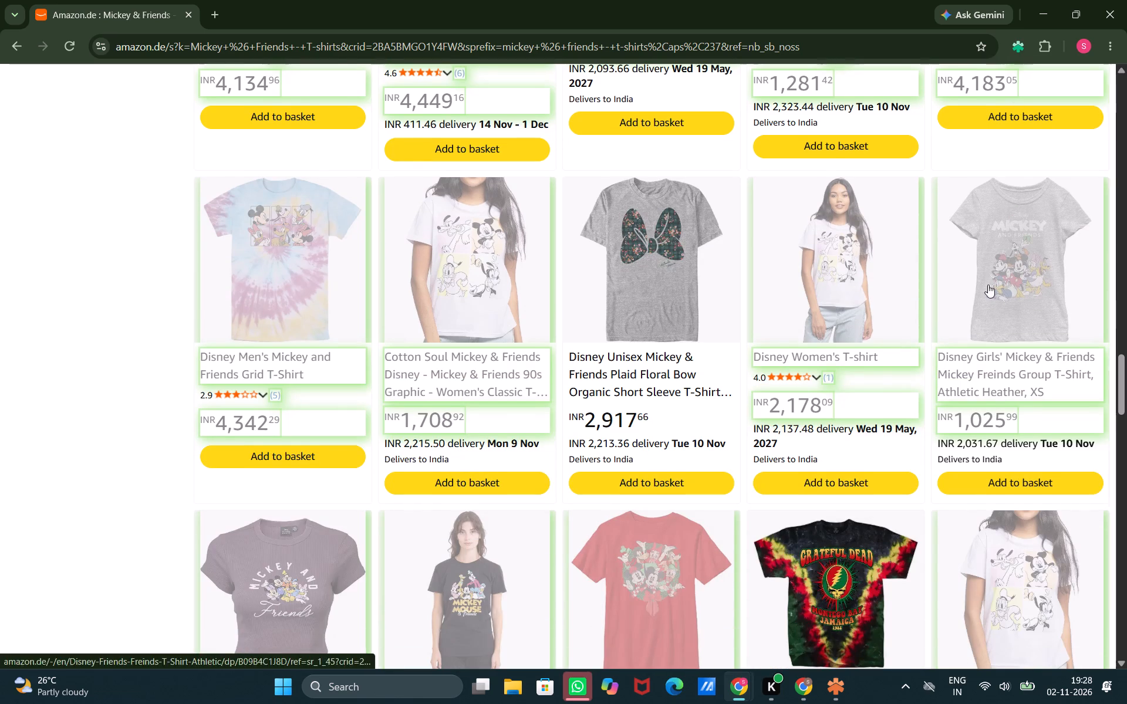
scroll(806, 278, "down", 3)
scroll(307, 347, "down", 5)
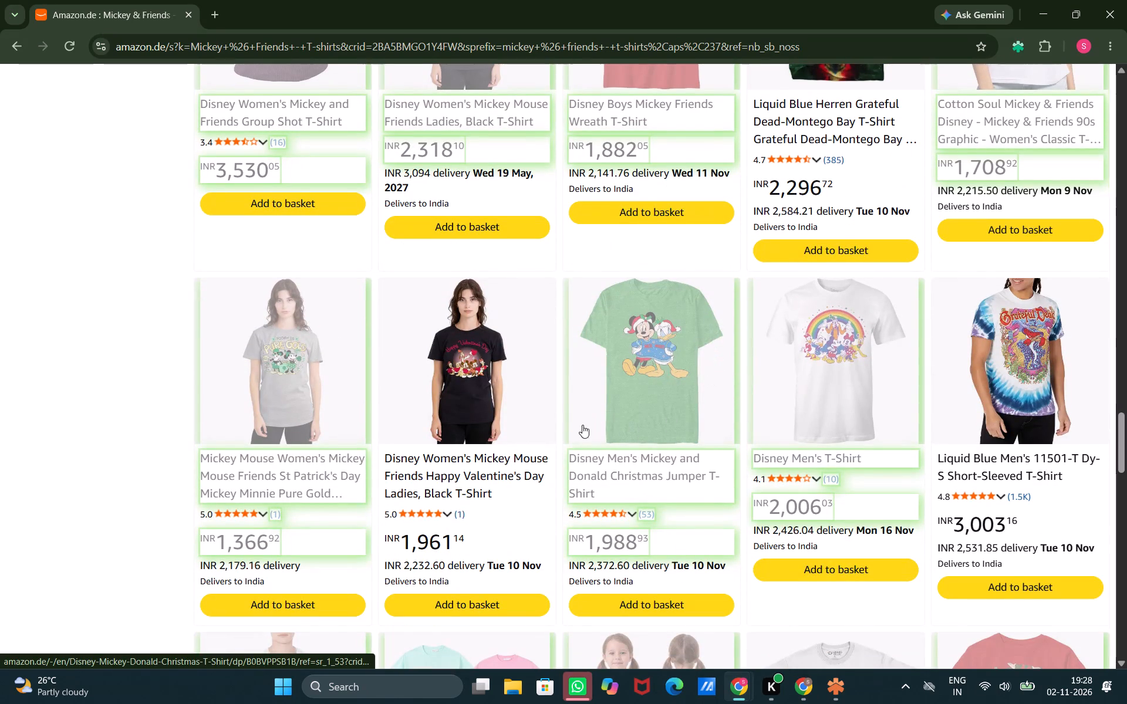
right_click(476, 469)
left_click(599, 384)
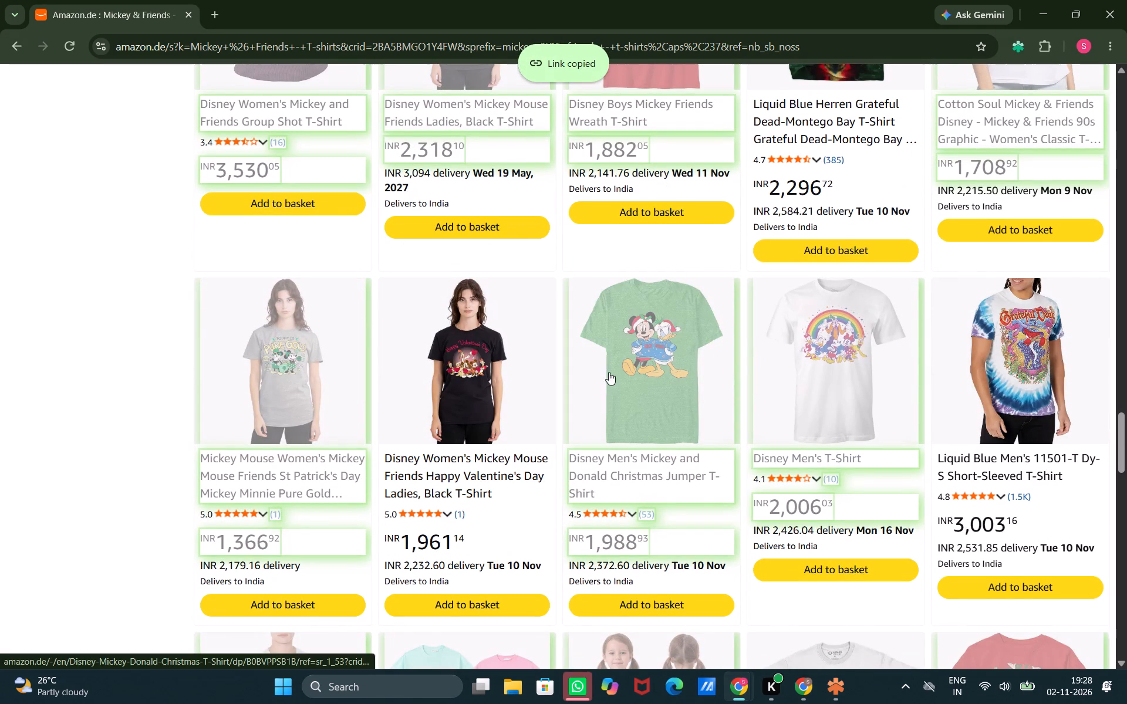
key("alt+Tab")
key("ctrl+v")
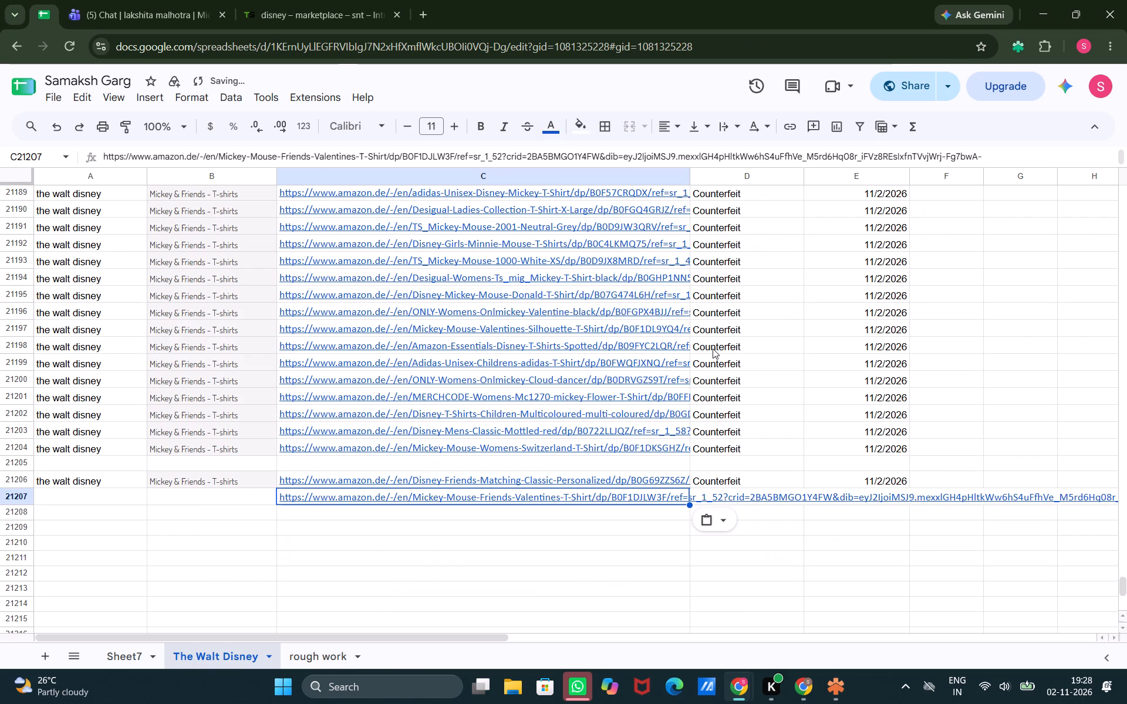
key("Return")
key("Return")
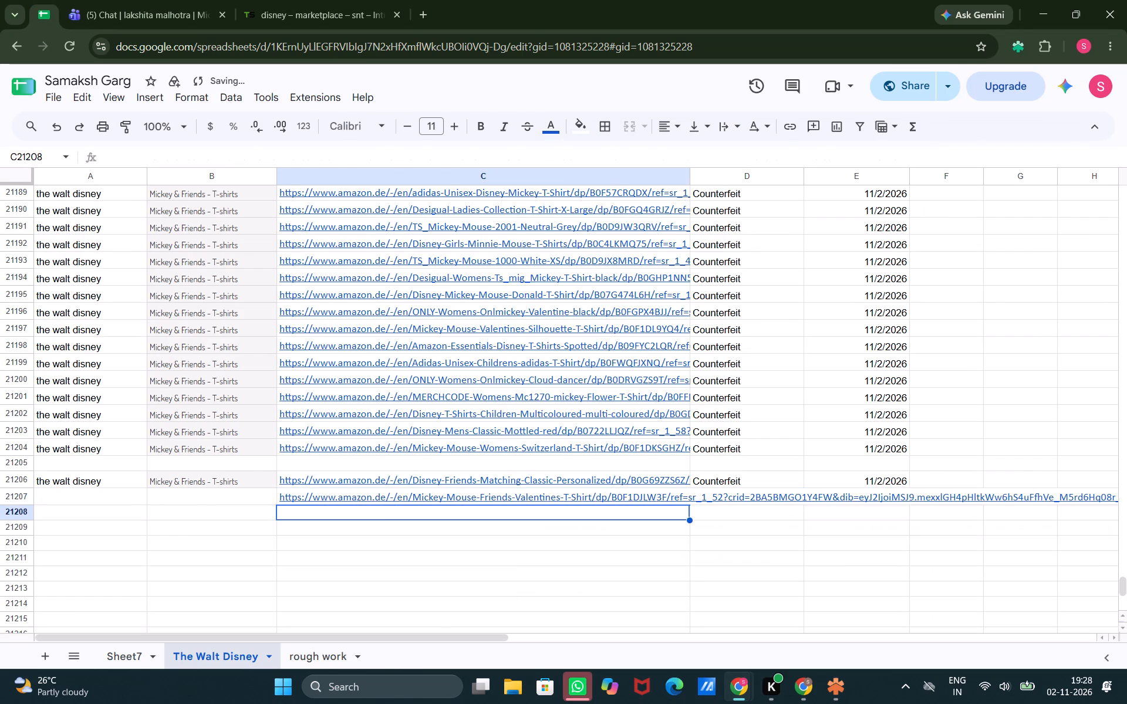
Return to the Amazon.de results, check the remaining listings and open results page 2.
key("alt+Tab")
scroll(879, 336, "down", 6)
scroll(332, 268, "down", 5)
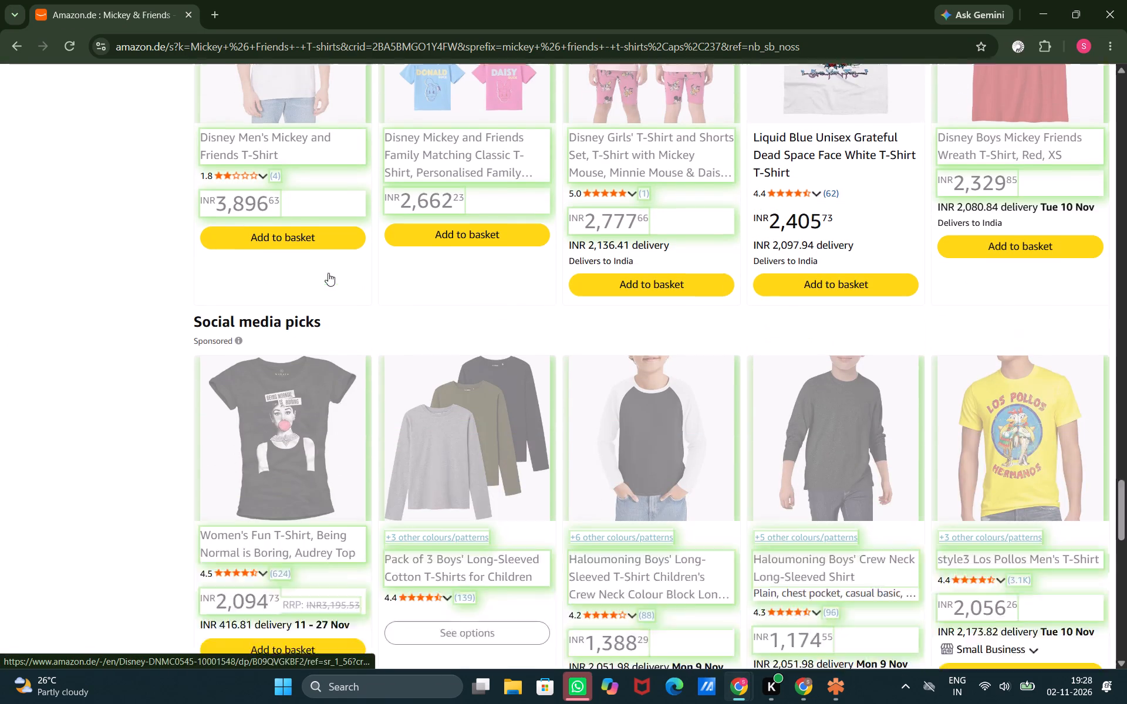
scroll(1003, 290, "down", 2)
left_click(647, 448)
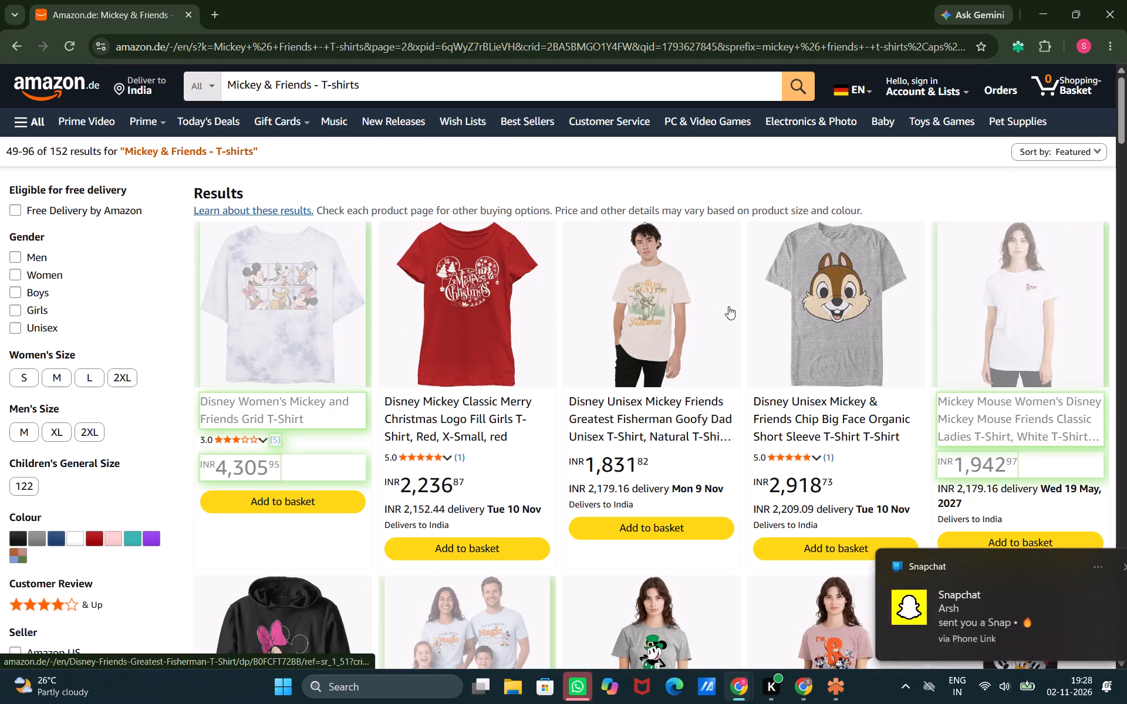
Copy the link of the unmarked Disney Women's Mickey Friend Shapes Fleece listing into C21208 of the tracking sheet.
scroll(978, 304, "down", 5)
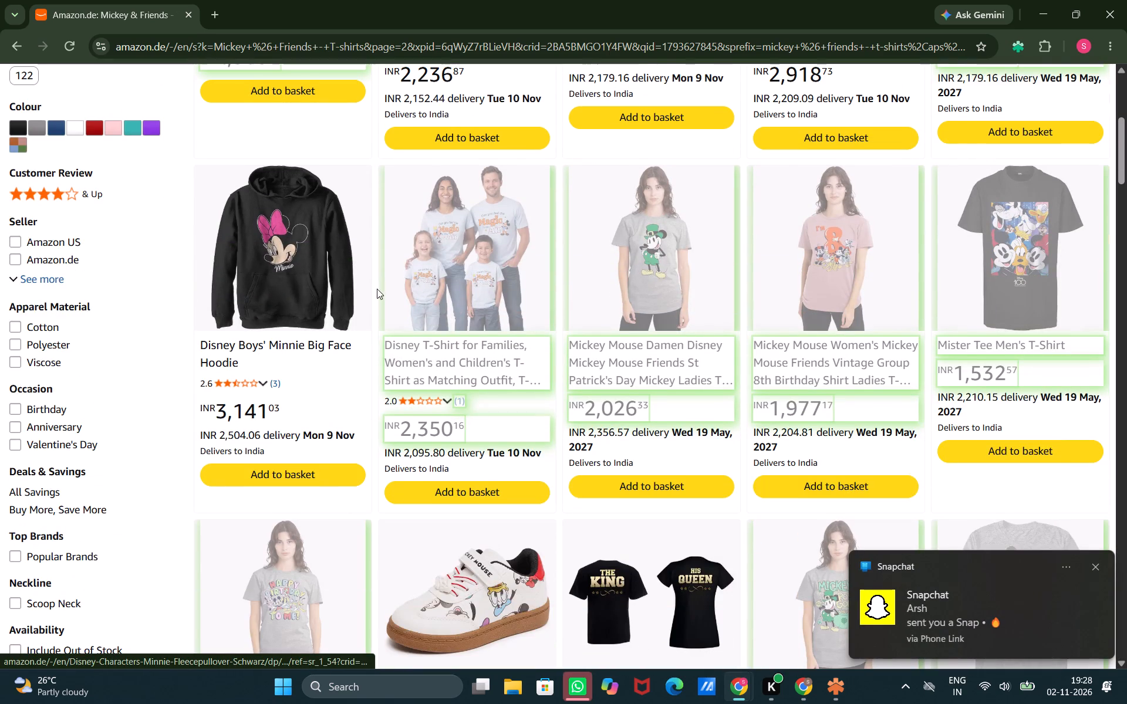
scroll(380, 290, "down", 5)
scroll(907, 243, "down", 5)
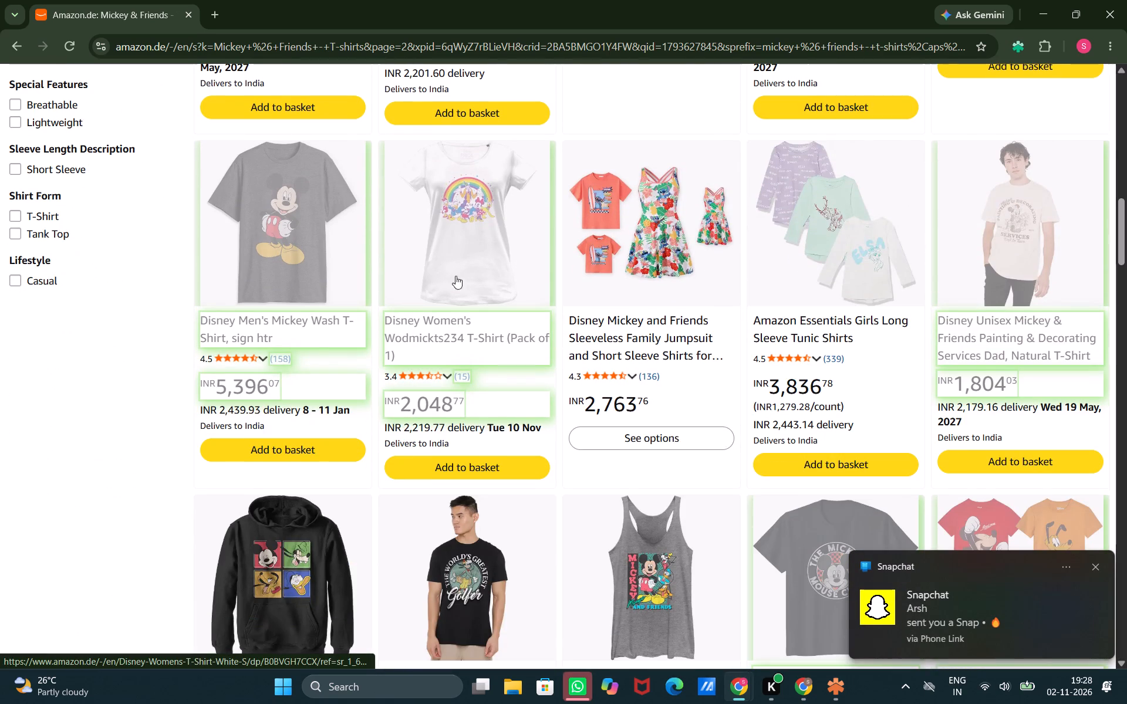
scroll(442, 275, "down", 6)
scroll(347, 242, "up", 1)
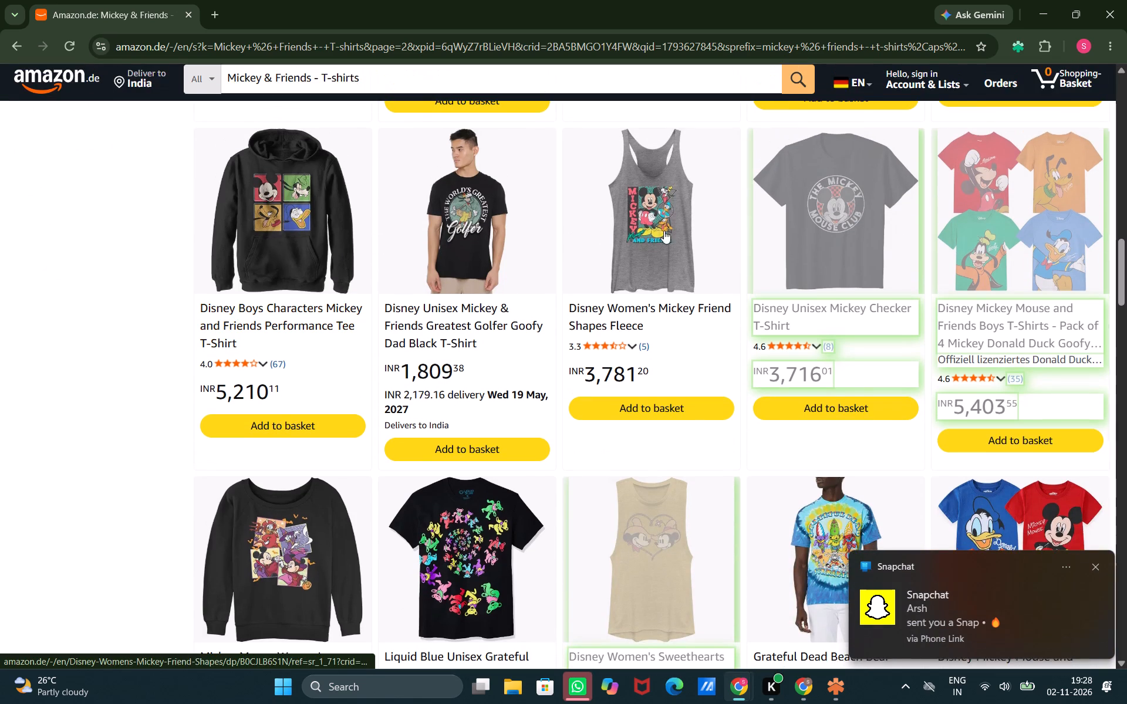
right_click(708, 315)
left_click(772, 461)
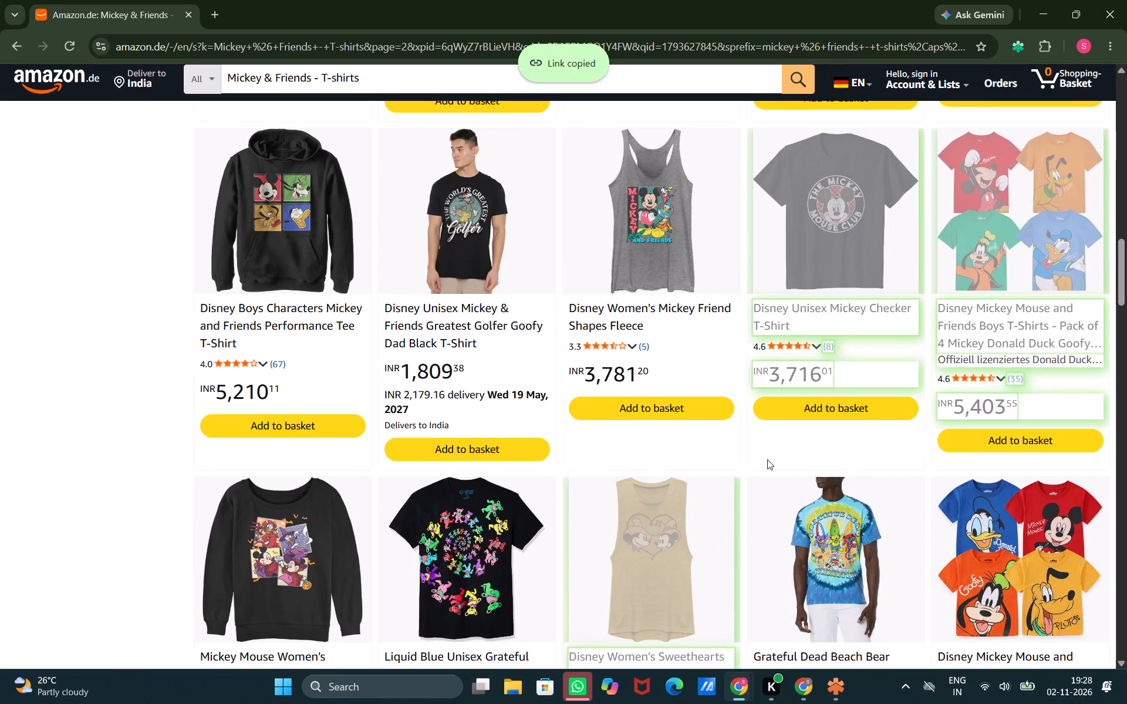
key("alt+Tab")
key("ctrl+v")
key("Return")
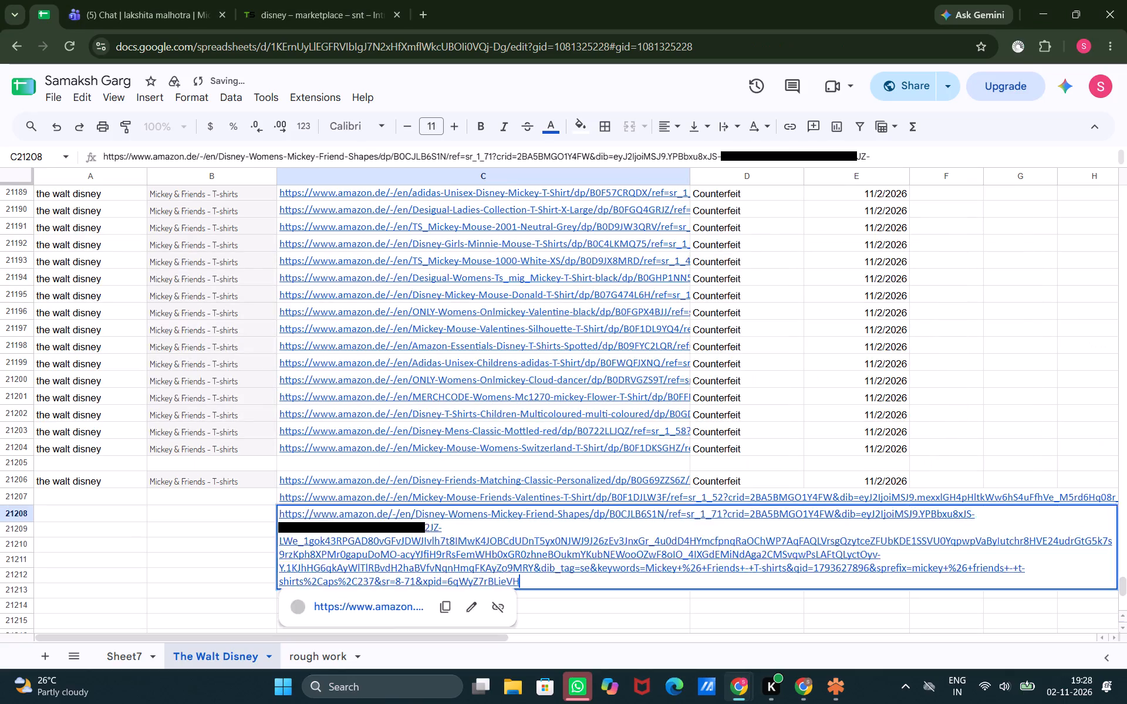
key("Return")
Copy the link of the Disney Mickey Mouse and Friends Boys 4-Pack T-Shirts listing on Amazon.de into C21209 of the sheet.
key("alt+Tab")
scroll(782, 446, "down", 2)
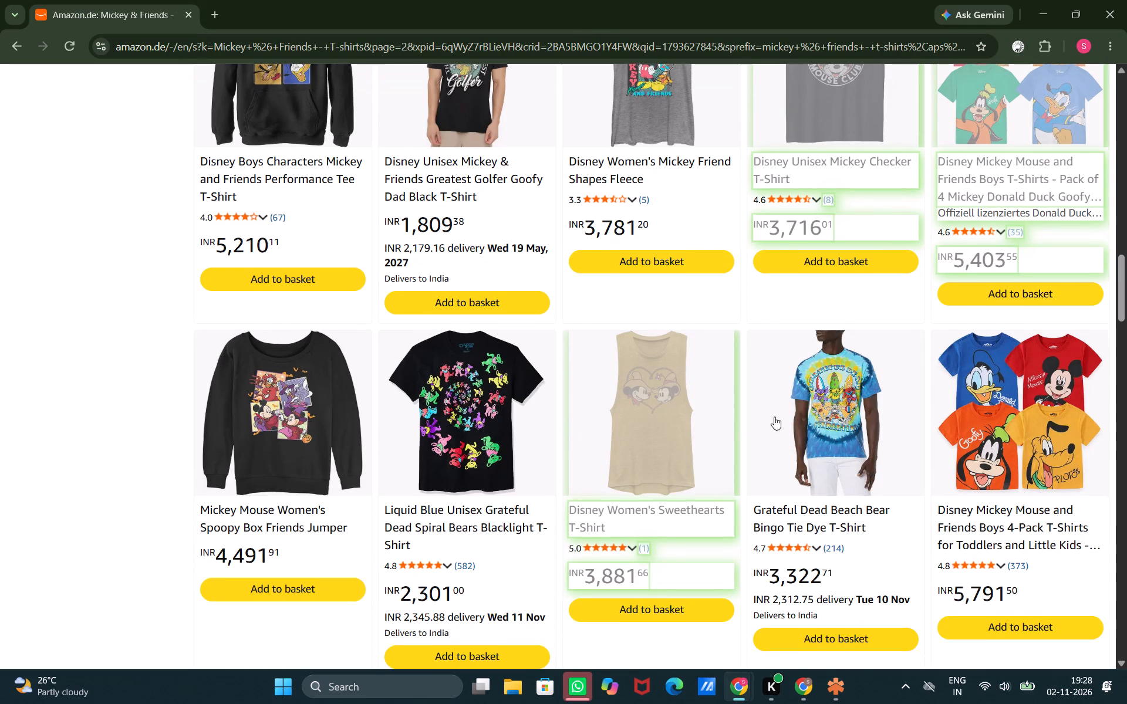
scroll(1020, 414, "down", 1)
right_click(1025, 459)
left_click(961, 377)
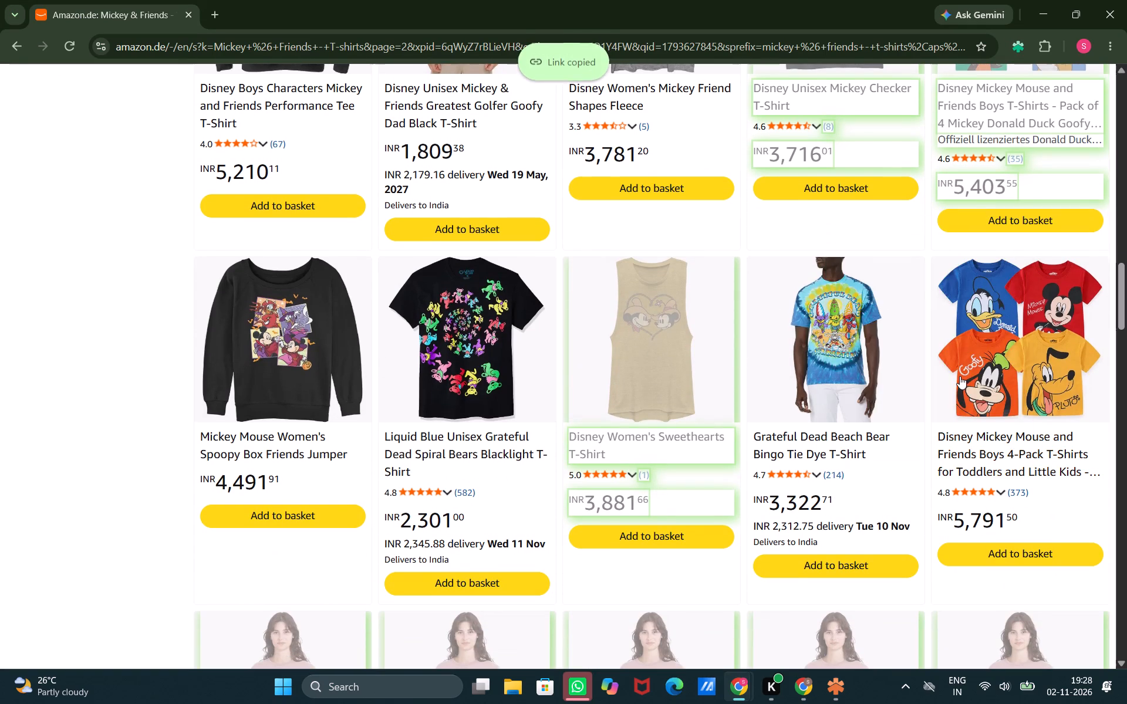
key("alt+Tab")
key("ctrl+v")
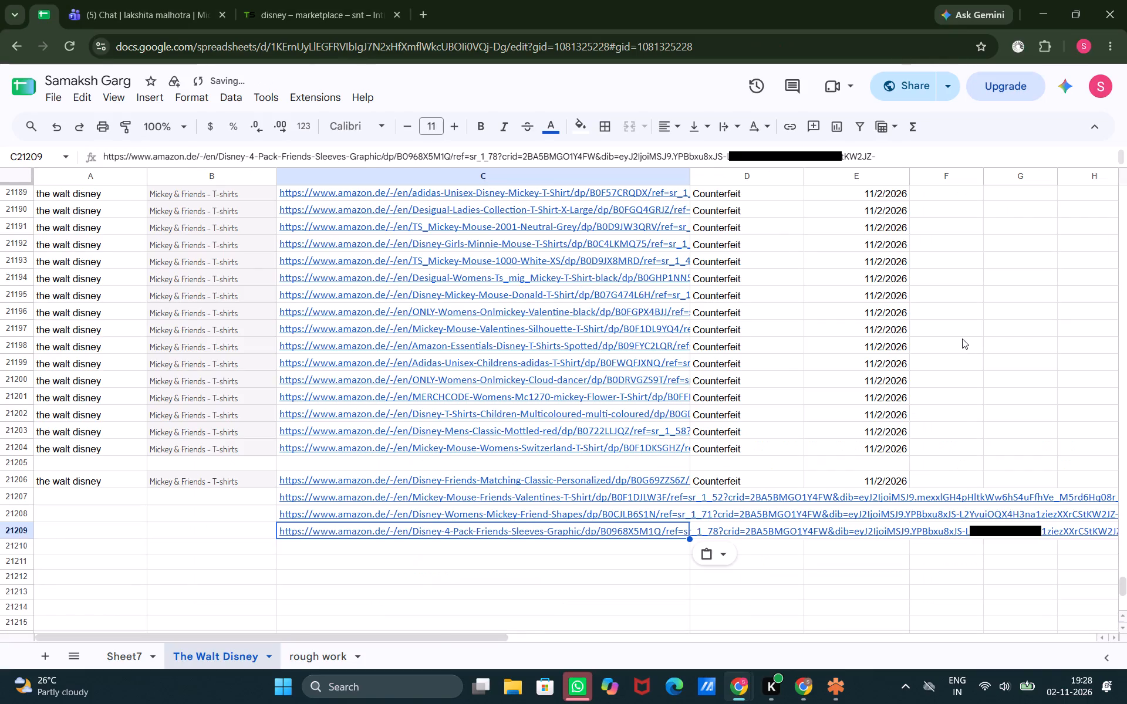
key("Return")
key("Return")
Copy the link of the Mickey Mouse Friends Vintage Group 6th Birthday Shirt listing on Amazon.de into C21210 of the sheet.
key("alt+Tab")
scroll(962, 339, "down", 5)
scroll(420, 334, "down", 6)
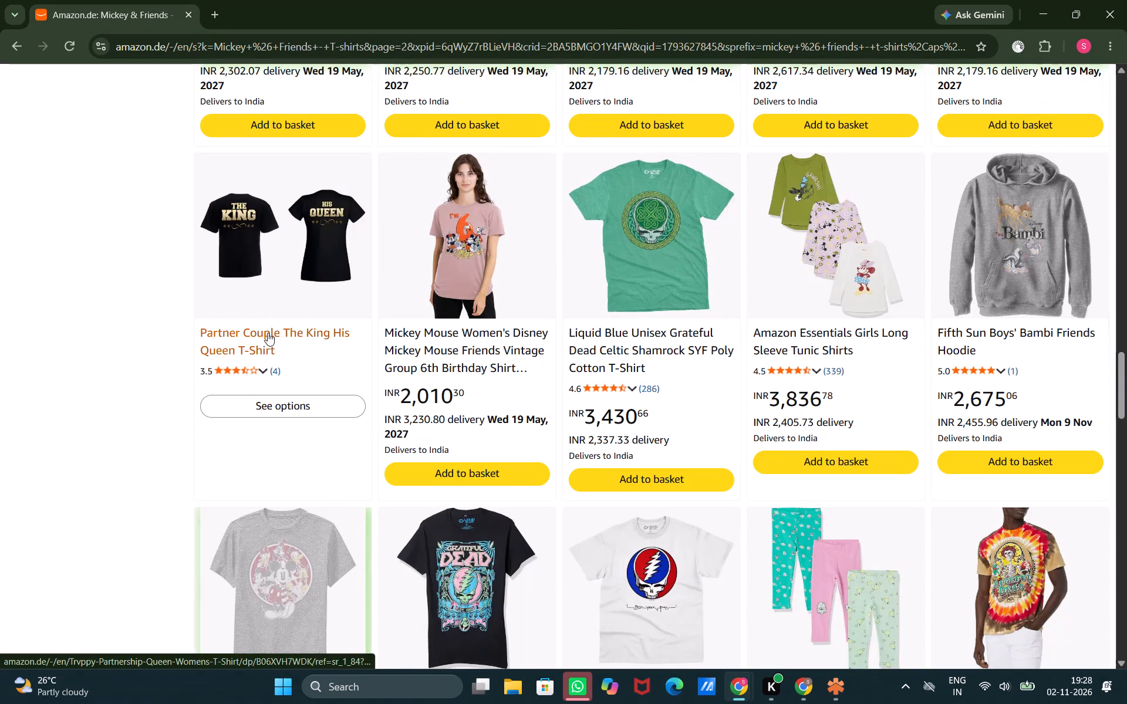
right_click(518, 356)
left_click(601, 504)
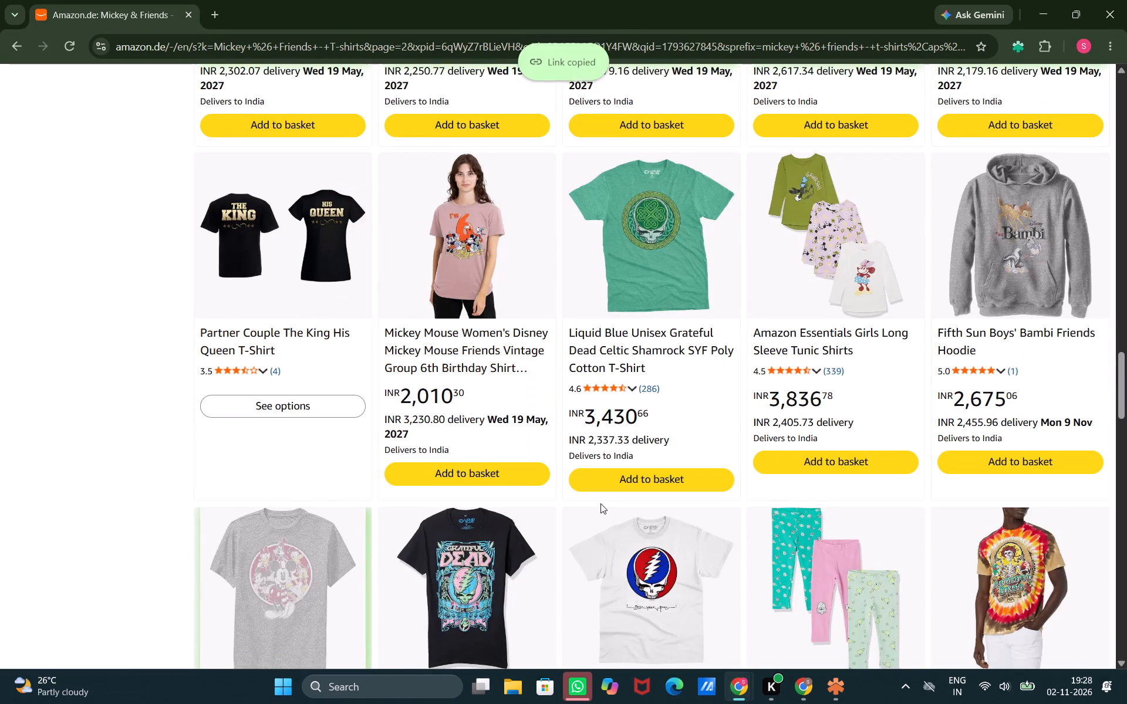
key("alt+Tab")
key("ctrl+v")
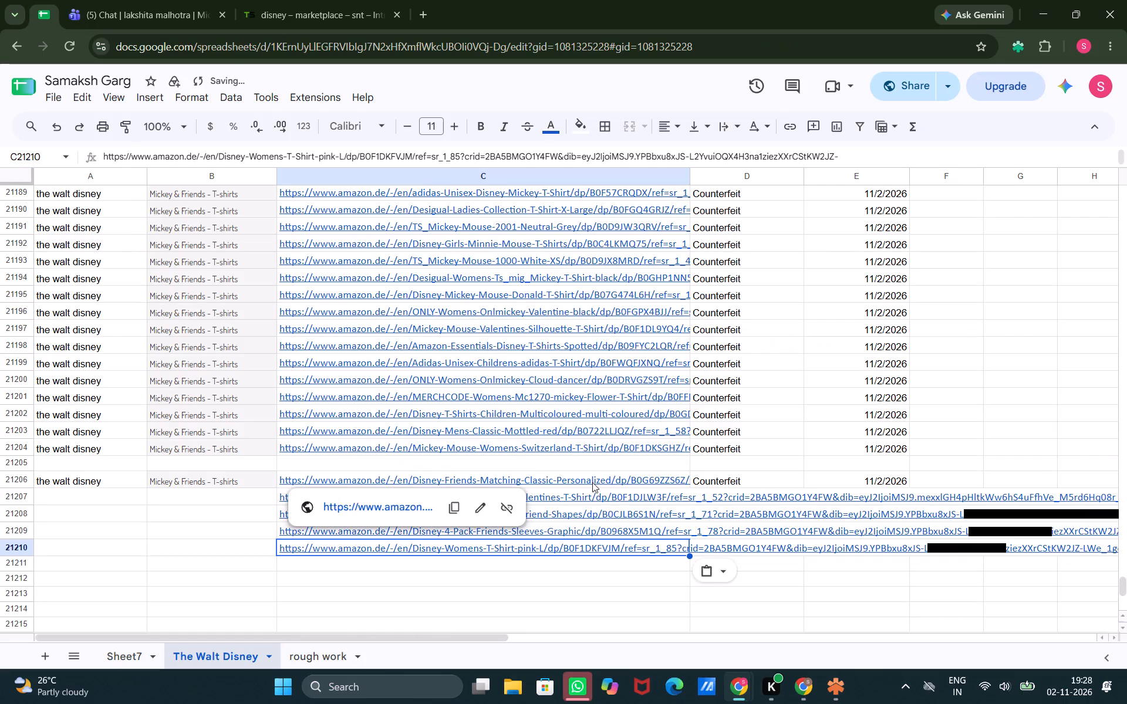
key("Return")
key("Return")
Copy the link of the Amazon Essentials Girls Long Sleeve Tunic Shirts listing with the Minnie design into C21211 of the sheet.
key("alt+Tab")
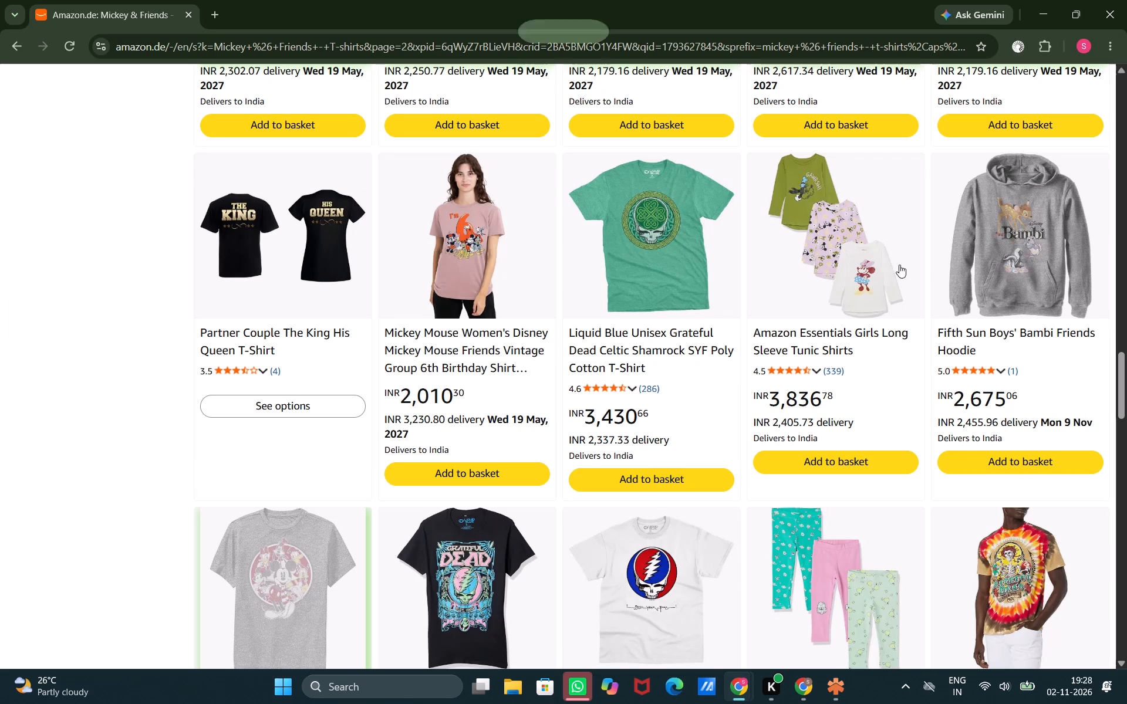
right_click(841, 356)
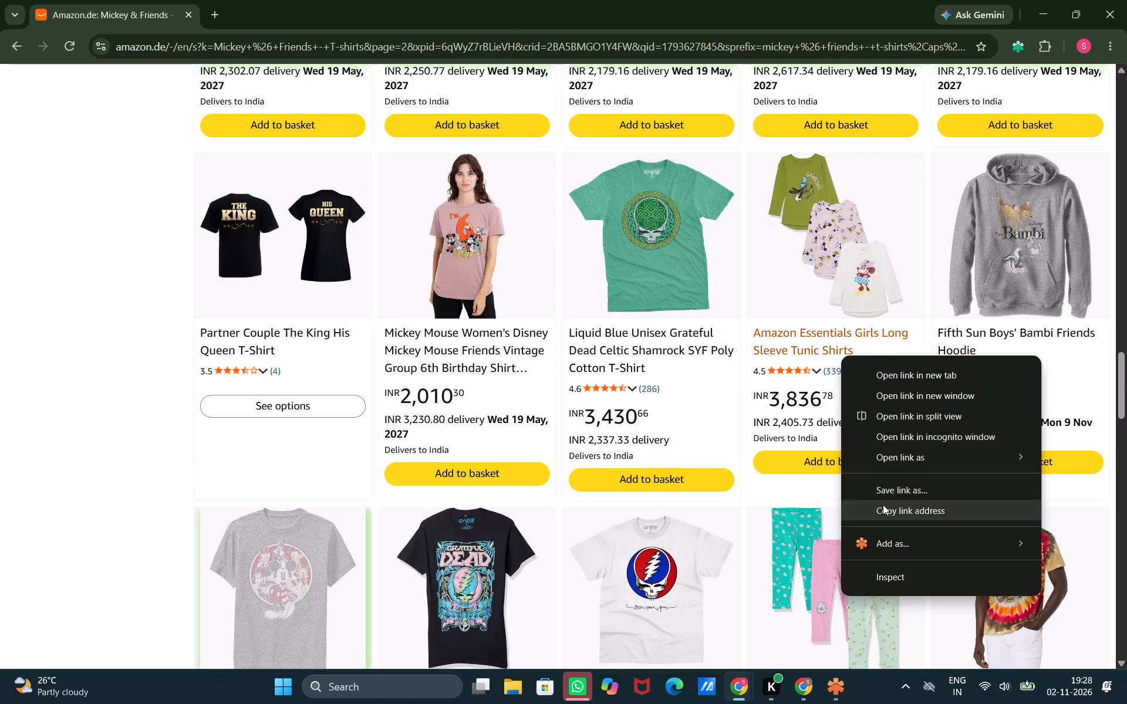
left_click(880, 511)
key("alt+Tab")
key("ctrl+v")
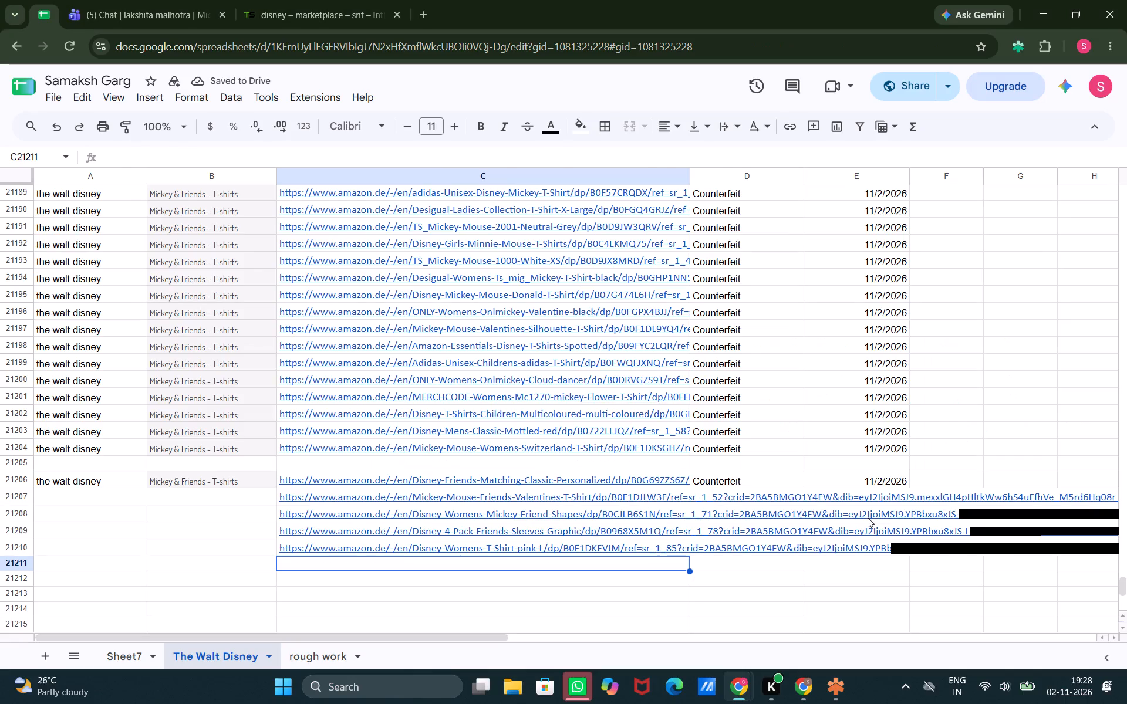
key("Return")
key("Return")
Return to the Amazon.de results, check the rest of page 2 and open results page 3.
key("alt+Tab")
scroll(899, 495, "down", 4)
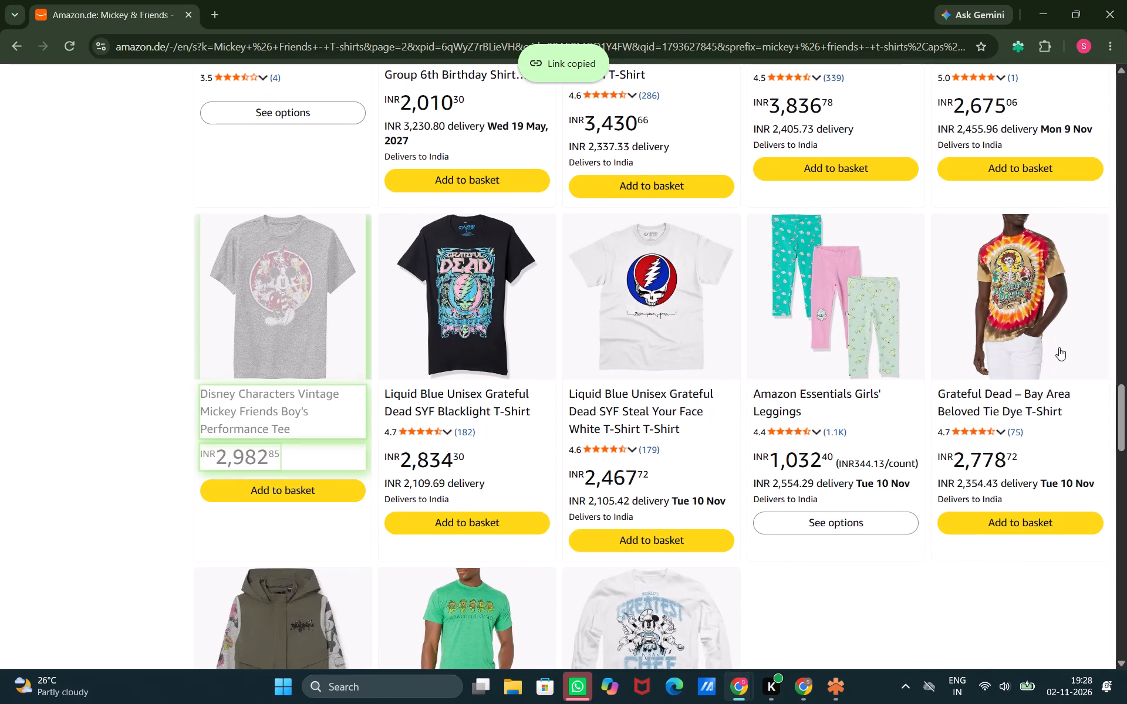
scroll(0, 433, "down", 4)
scroll(597, 522, "down", 2)
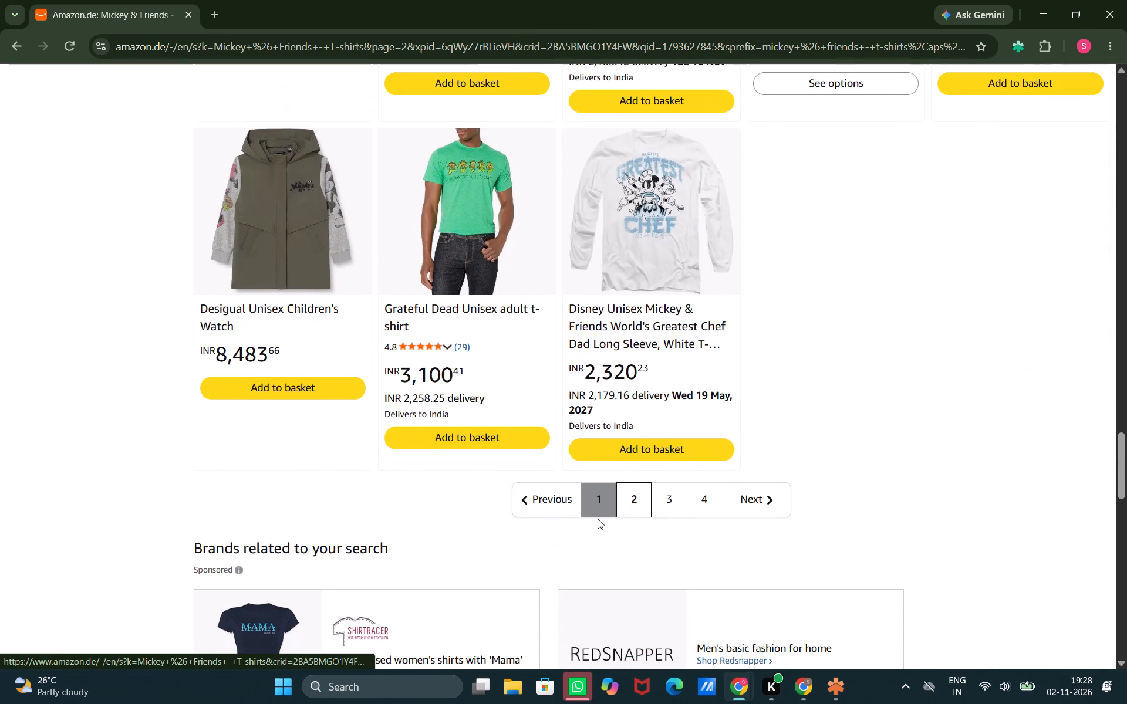
left_click(660, 499)
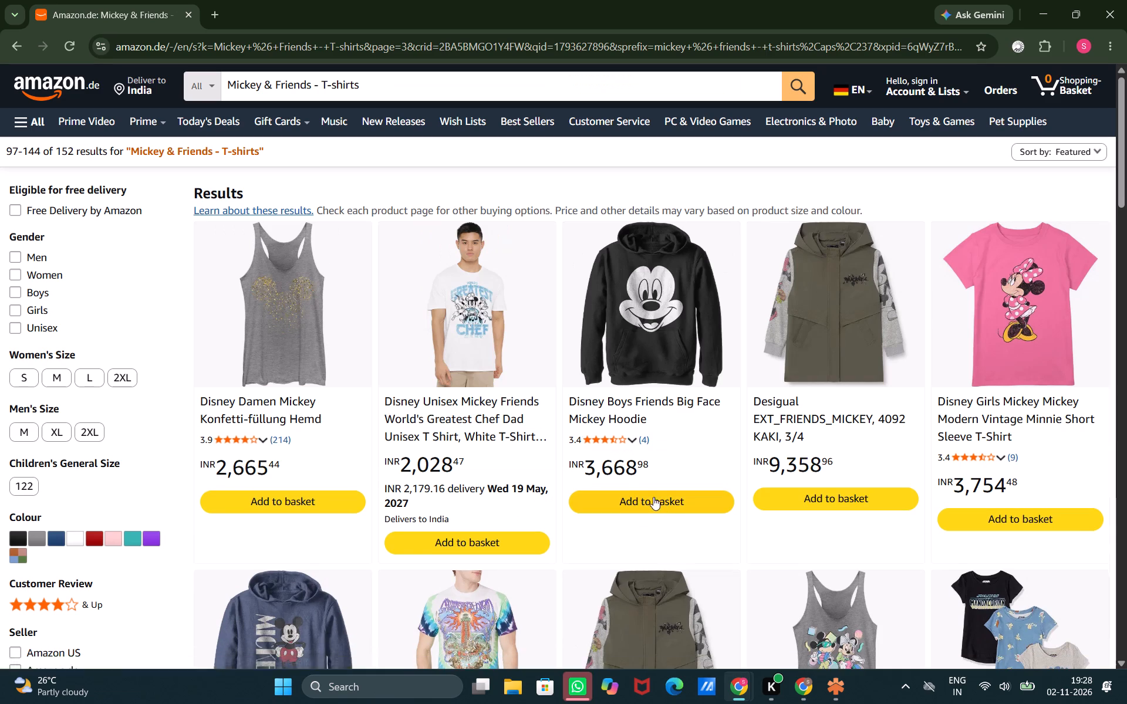
Copy the link of the unmarked Disney Classic Mickey Confetti Fill racerback tank top into C21212 of the tracking sheet.
scroll(687, 404, "down", 4)
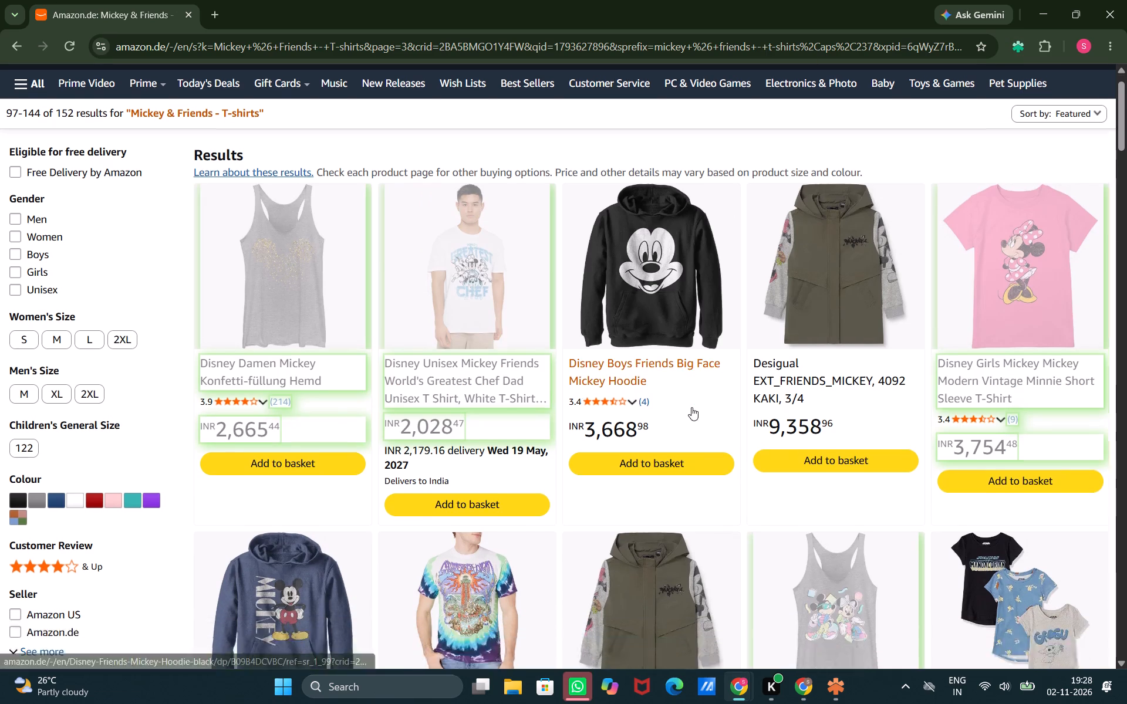
scroll(691, 407, "down", 1)
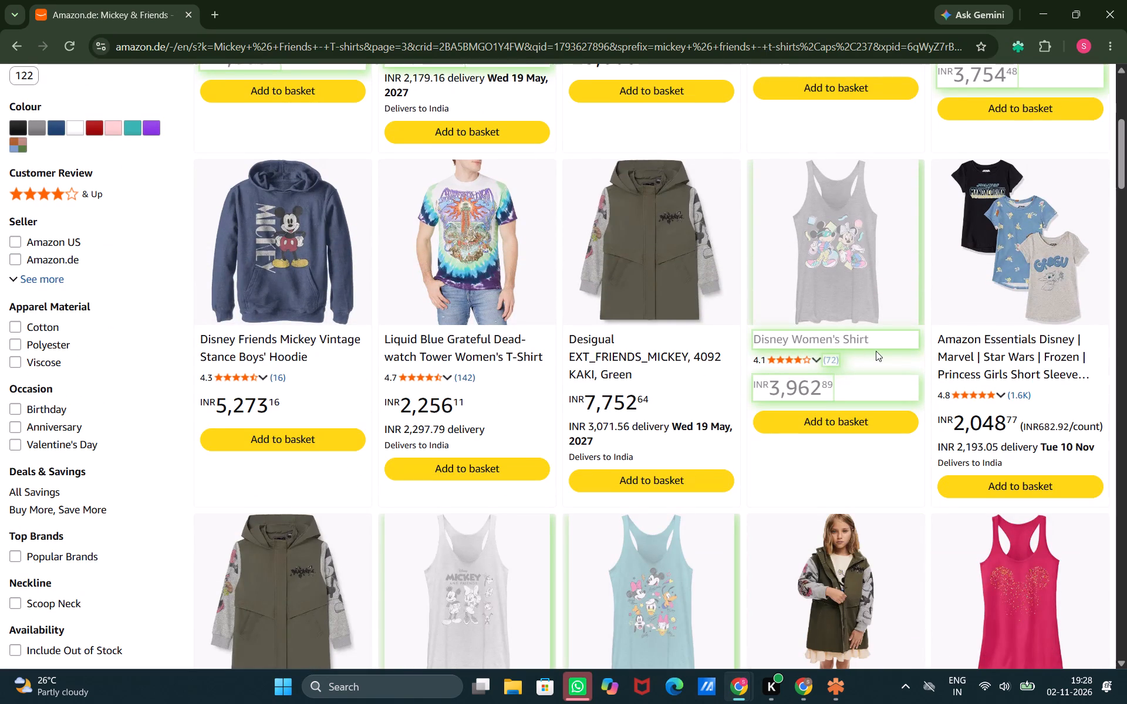
scroll(640, 392, "down", 1)
scroll(592, 405, "down", 3)
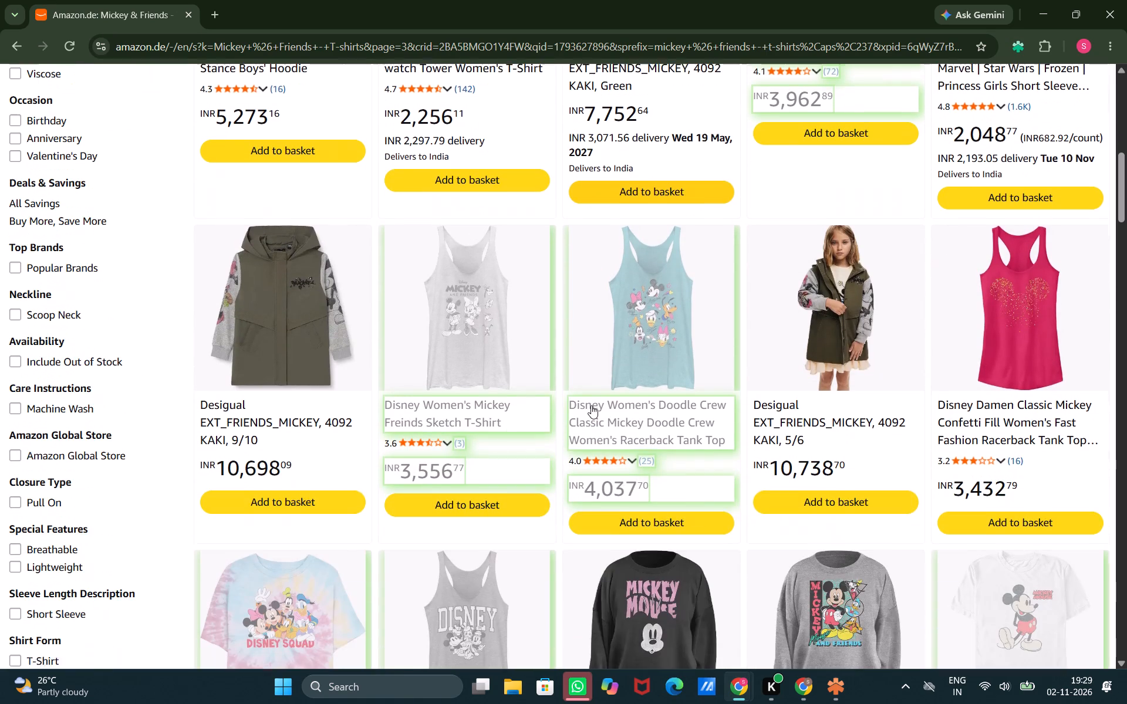
right_click(1032, 415)
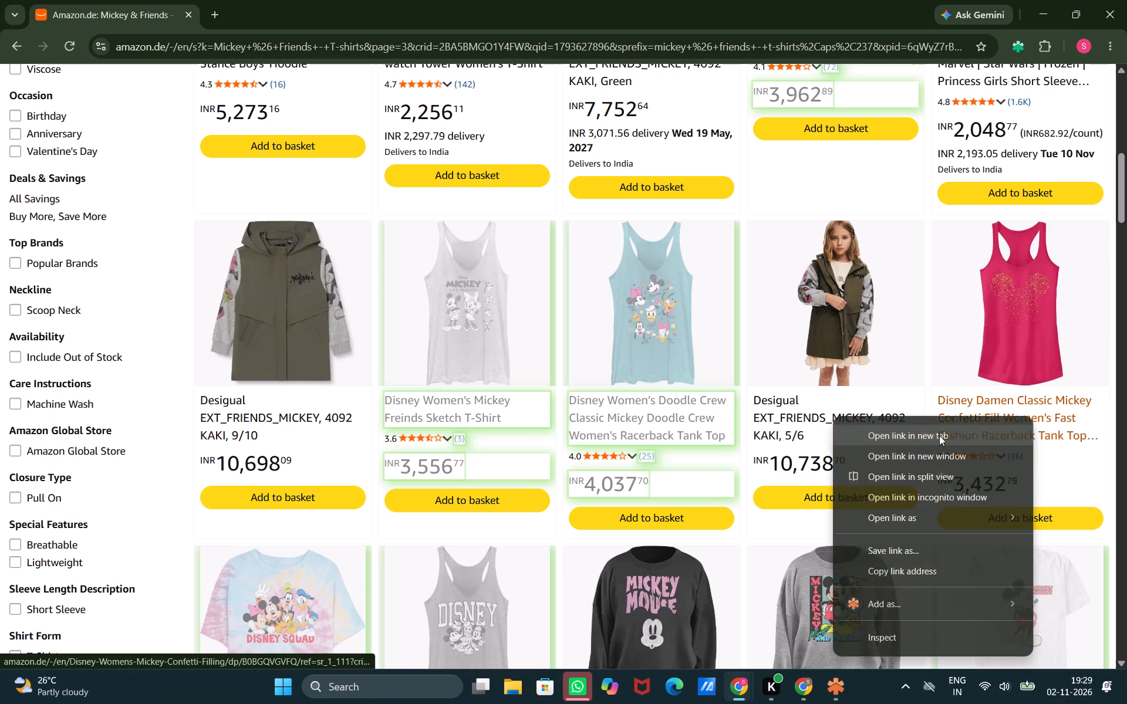
left_click(944, 574)
key("alt+Tab")
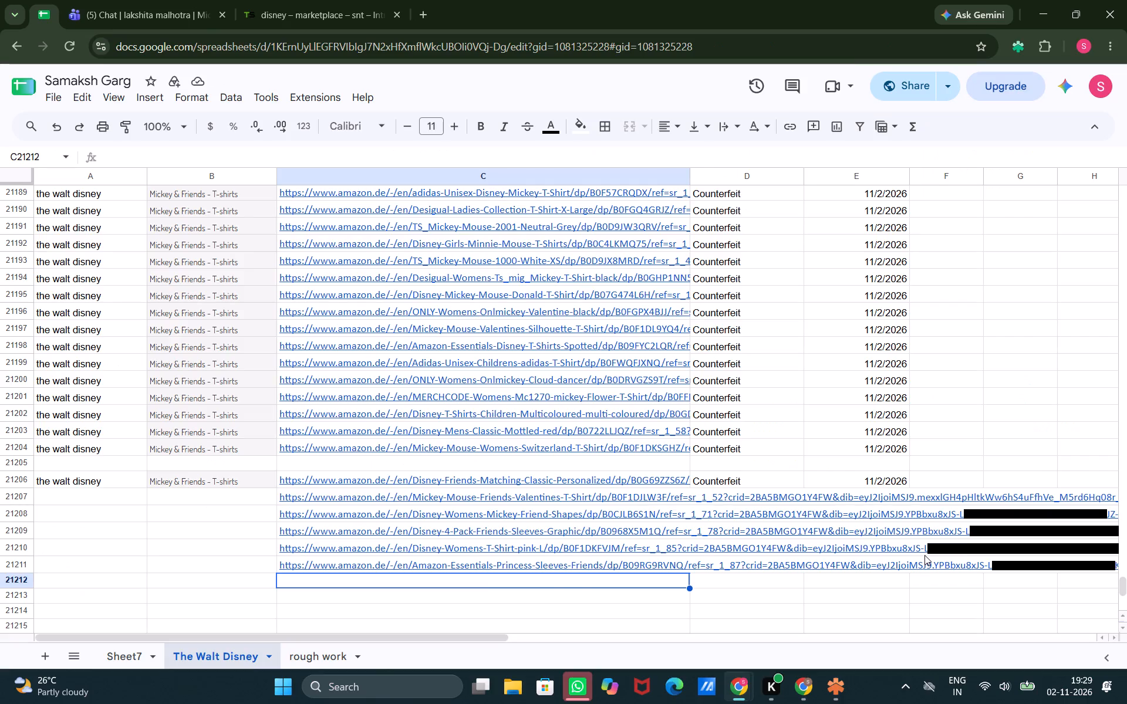
key("ctrl+v")
key("Return")
key("Return")
Return to the Amazon.de results and check the rest of page 3 and all of page 4 for unmarked T-shirts.
key("alt+Tab")
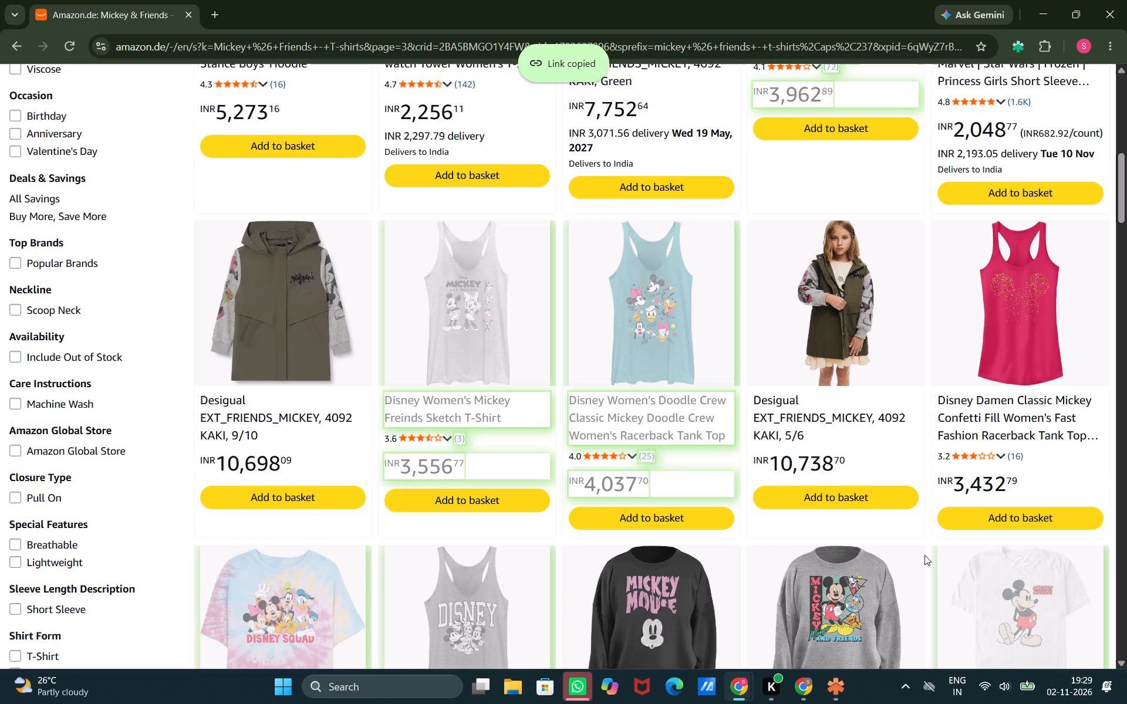
scroll(934, 529, "down", 4)
scroll(860, 358, "down", 2)
scroll(946, 359, "down", 3)
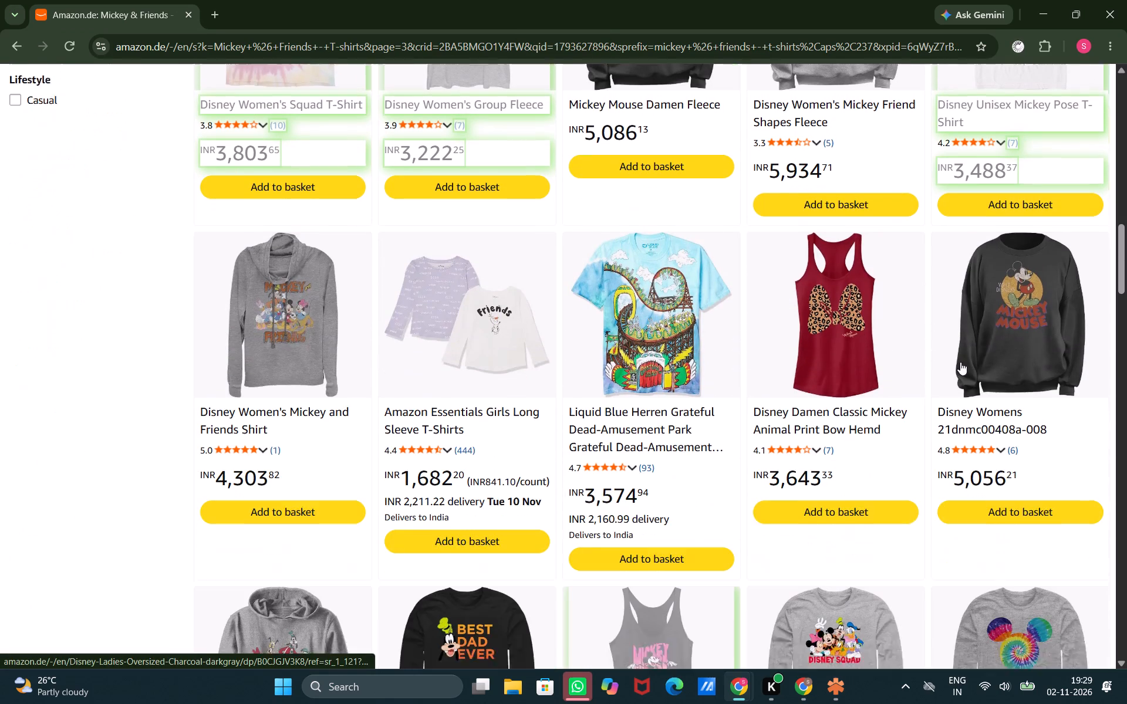
scroll(562, 356, "down", 3)
scroll(1051, 449, "down", 5)
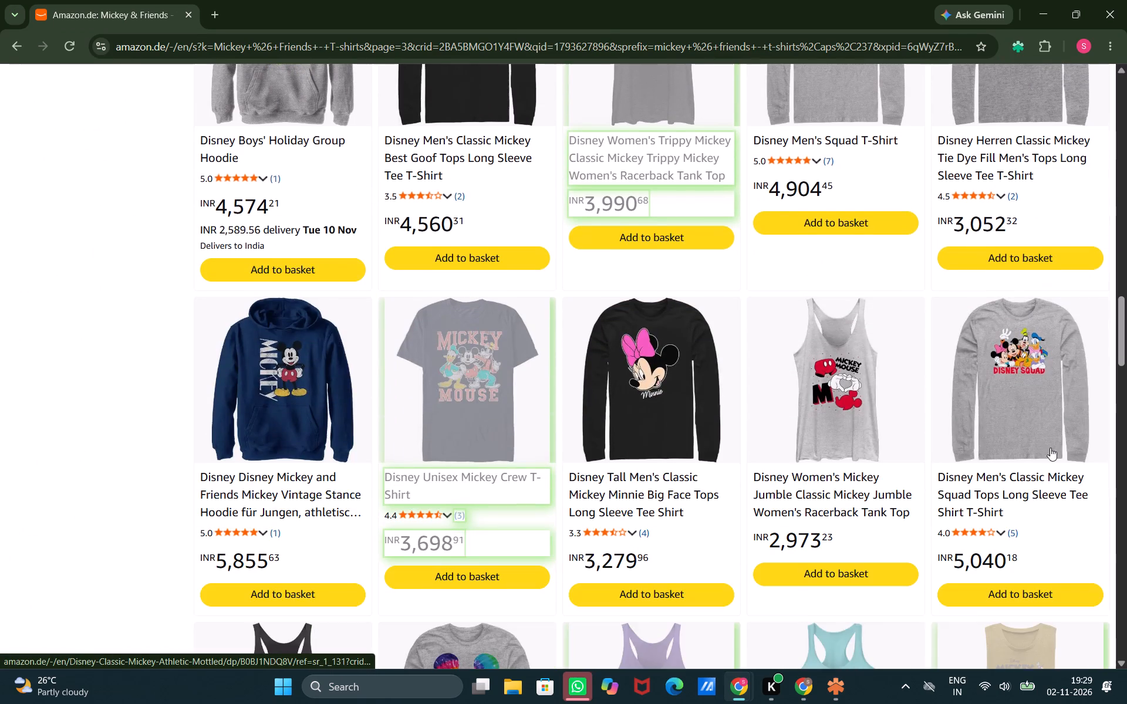
scroll(1015, 407, "up", 3)
right_click(1013, 373)
scroll(1117, 388, "down", 3)
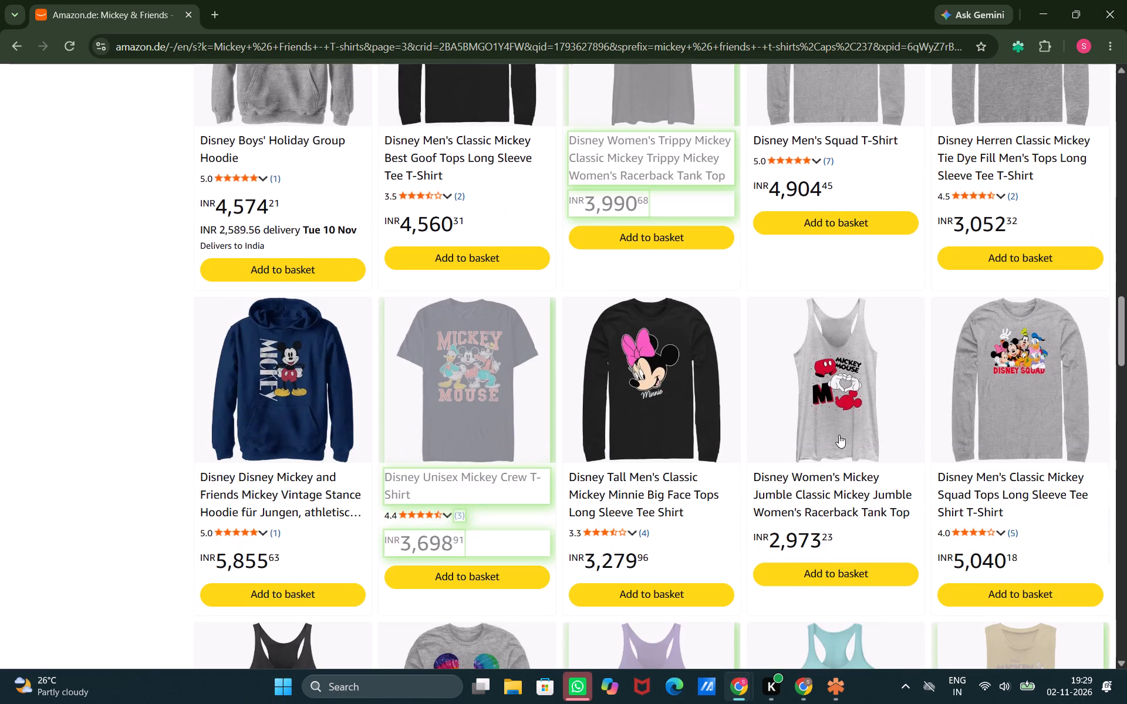
scroll(322, 449, "down", 5)
scroll(1013, 385, "down", 3)
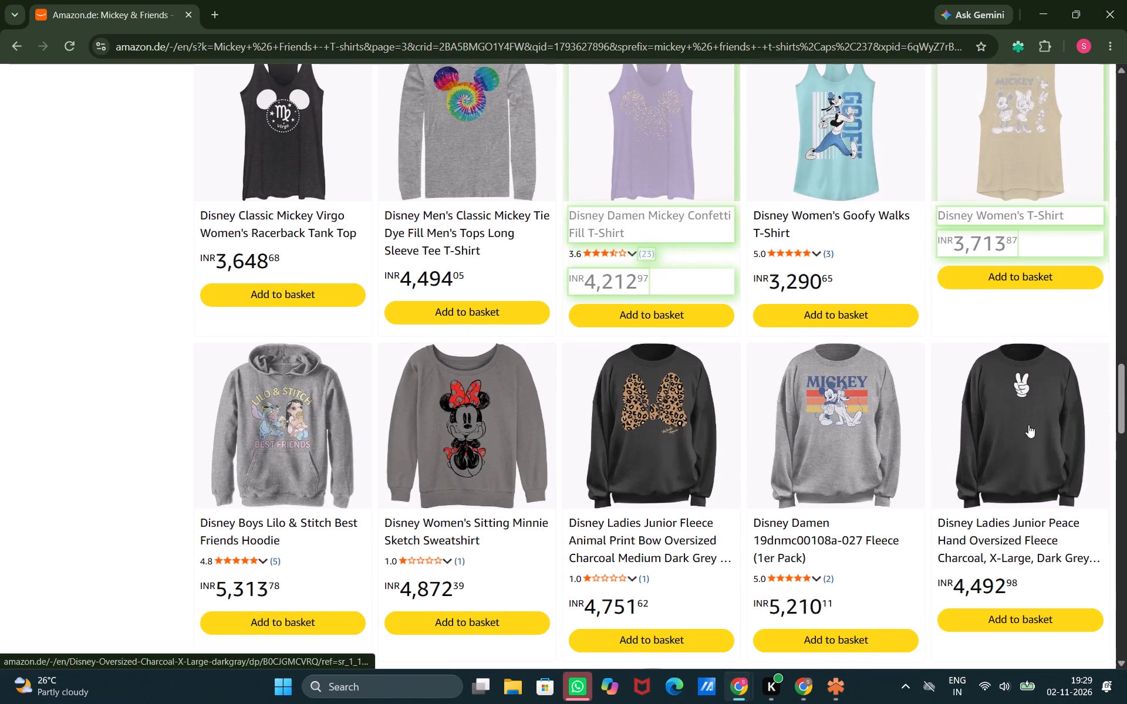
scroll(343, 448, "down", 5)
scroll(799, 413, "down", 3)
left_click(693, 440)
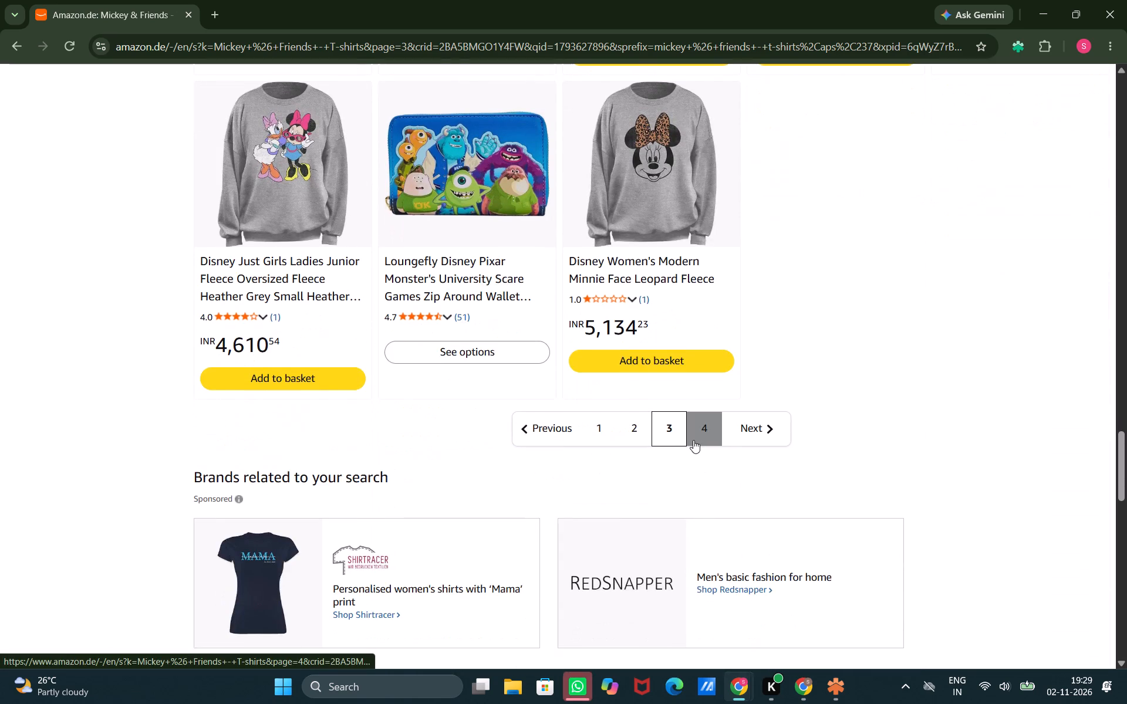
scroll(494, 425, "down", 4)
scroll(531, 409, "up", 1)
scroll(531, 414, "down", 6)
scroll(531, 414, "up", 4)
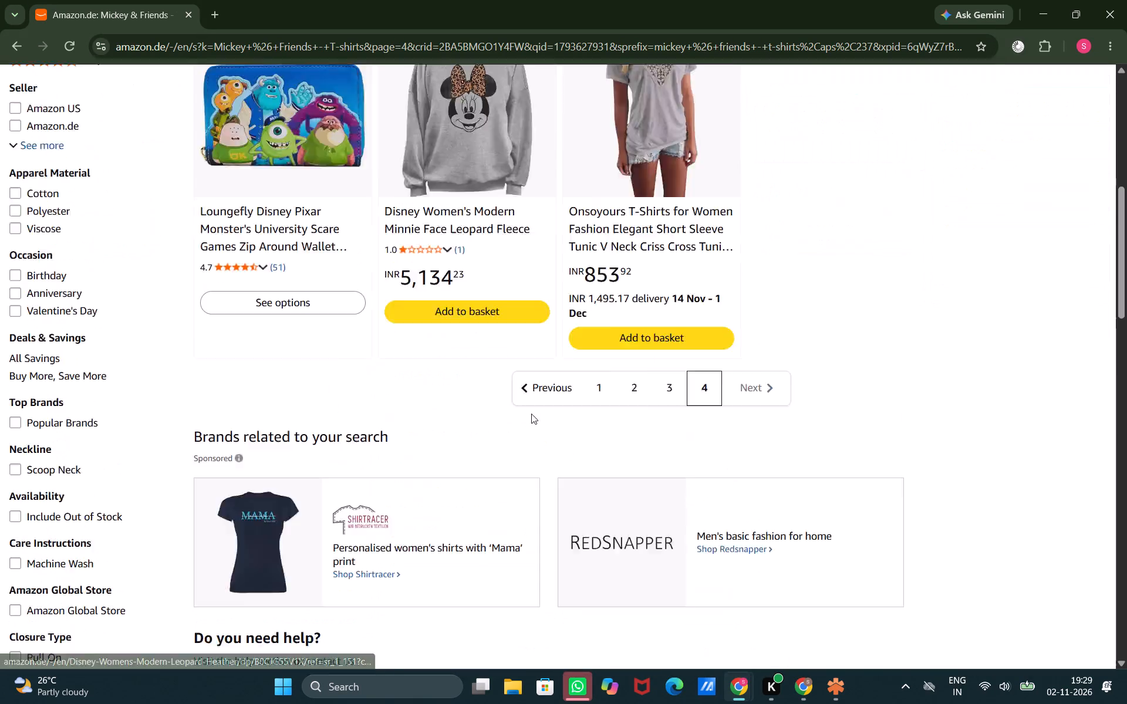
scroll(531, 414, "up", 6)
Search Amazon.de for "Mickey and Friends - T-shirts", replacing the ampersand in the existing query with "and".
left_click(304, 82)
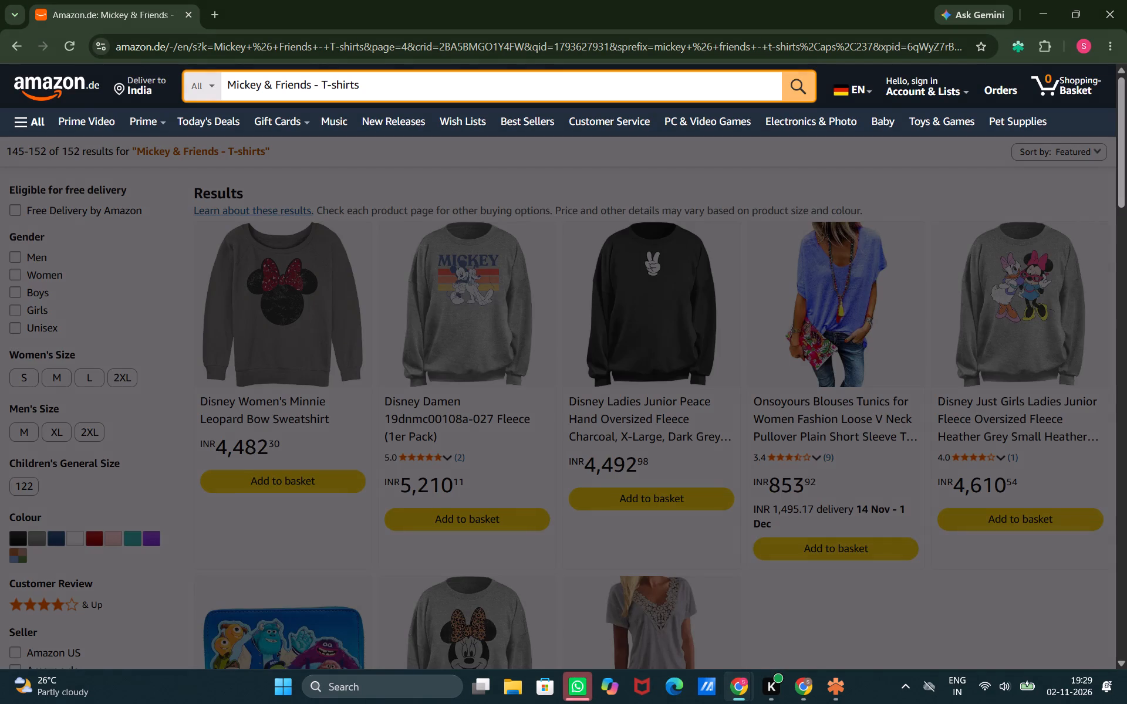
key("Left")
key("Left")
key("Left")
key("Left")
key("Left")
key("Left")
key("Left")
key("BackSpace")
key("a")
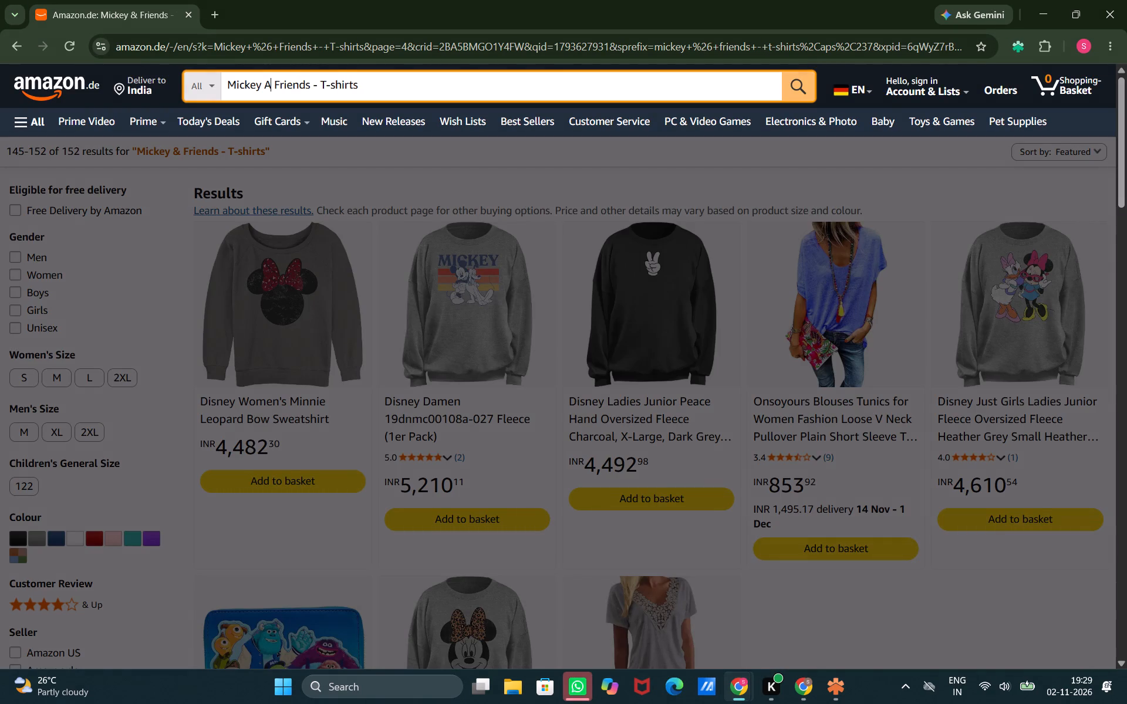
key("BackSpace")
type("and")
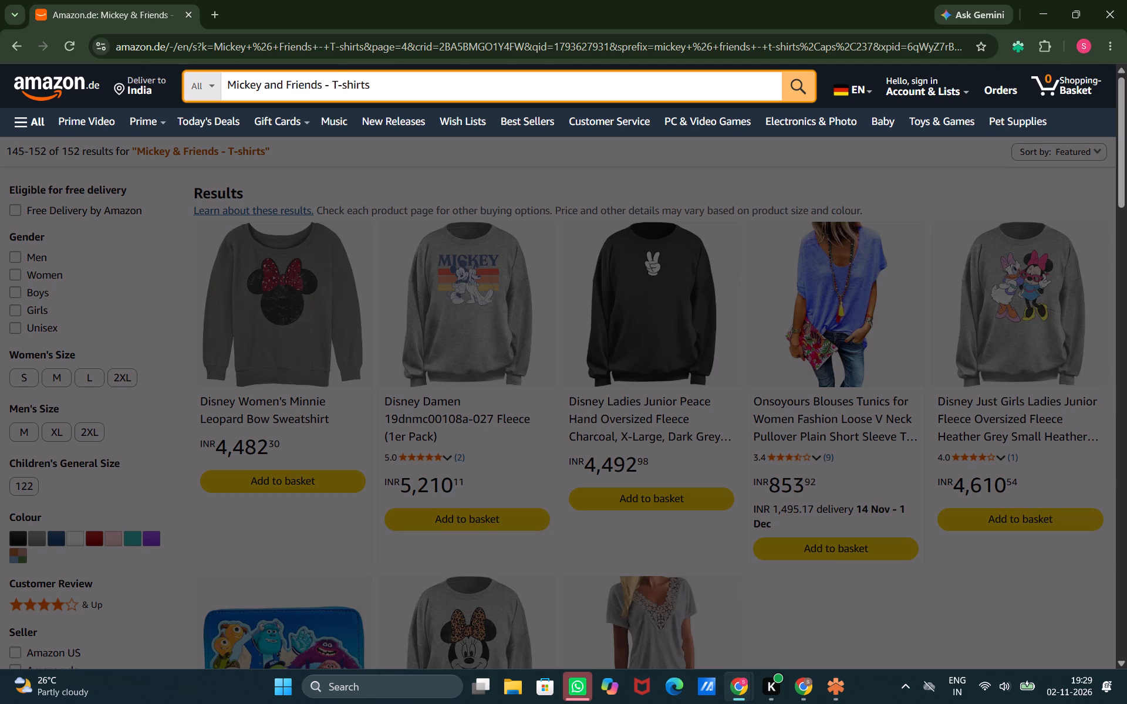
key("Return")
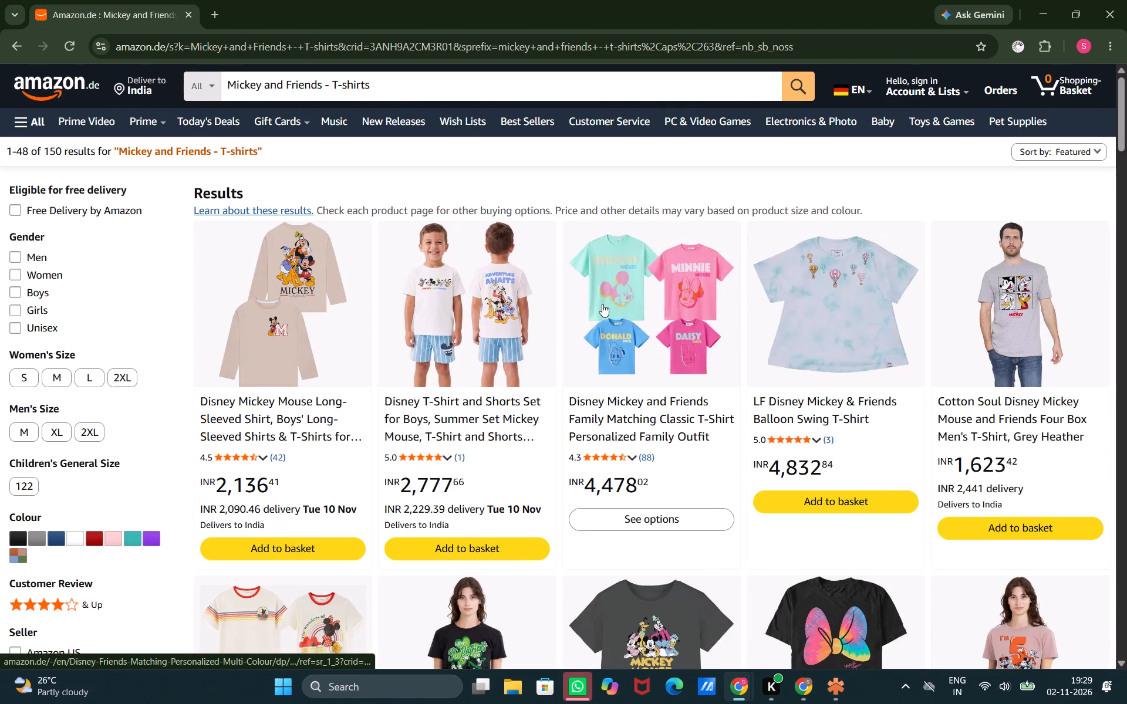
Check the first page of the new Amazon.de results for unmarked T-shirt listings, and close the Amazon.de window.
scroll(963, 243, "down", 6)
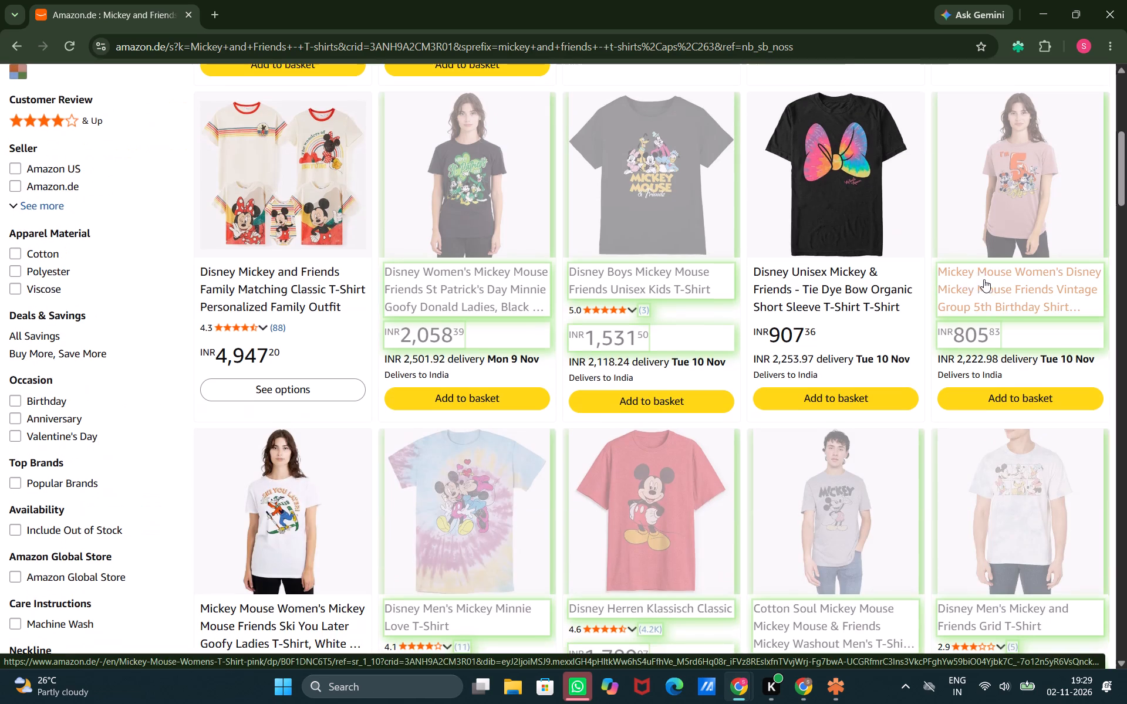
scroll(285, 275, "down", 4)
scroll(1042, 184, "down", 7)
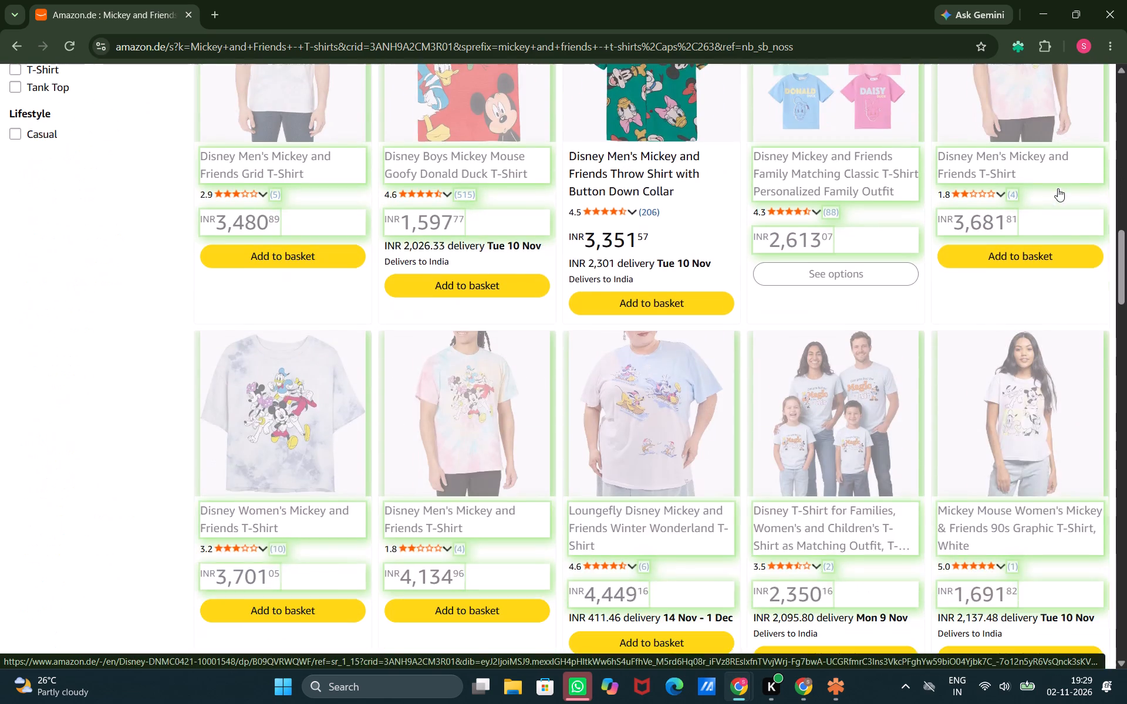
scroll(512, 205, "down", 3)
scroll(873, 239, "down", 4)
scroll(794, 272, "down", 5)
scroll(527, 303, "down", 4)
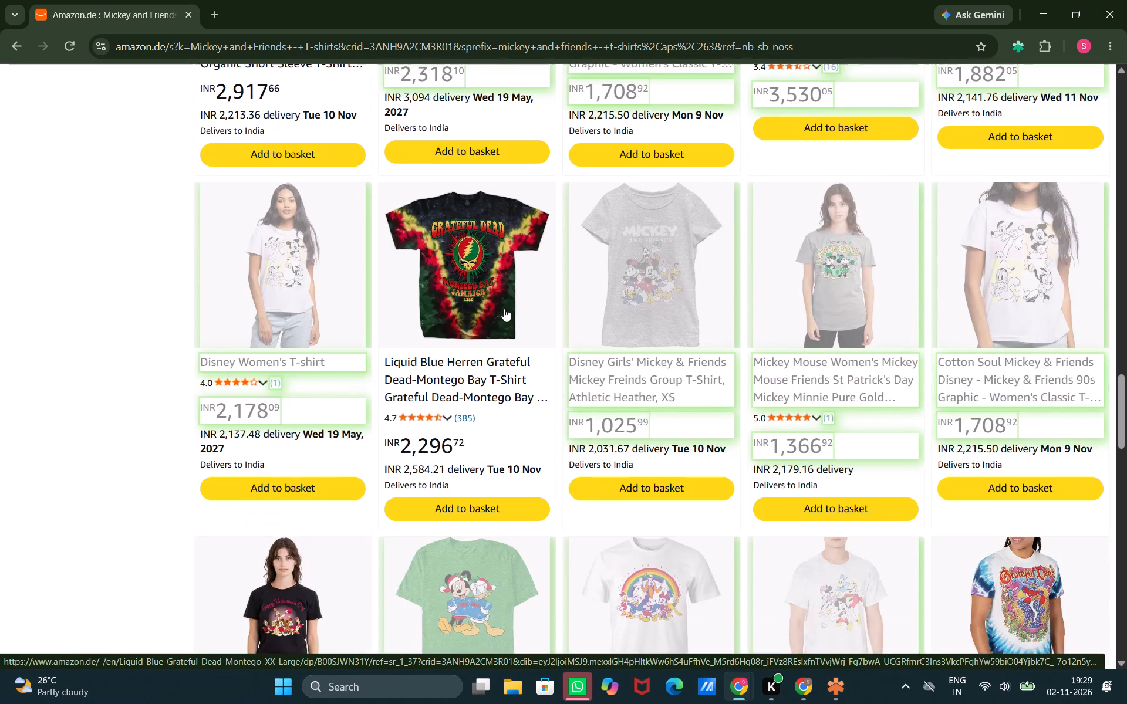
scroll(504, 309, "down", 11)
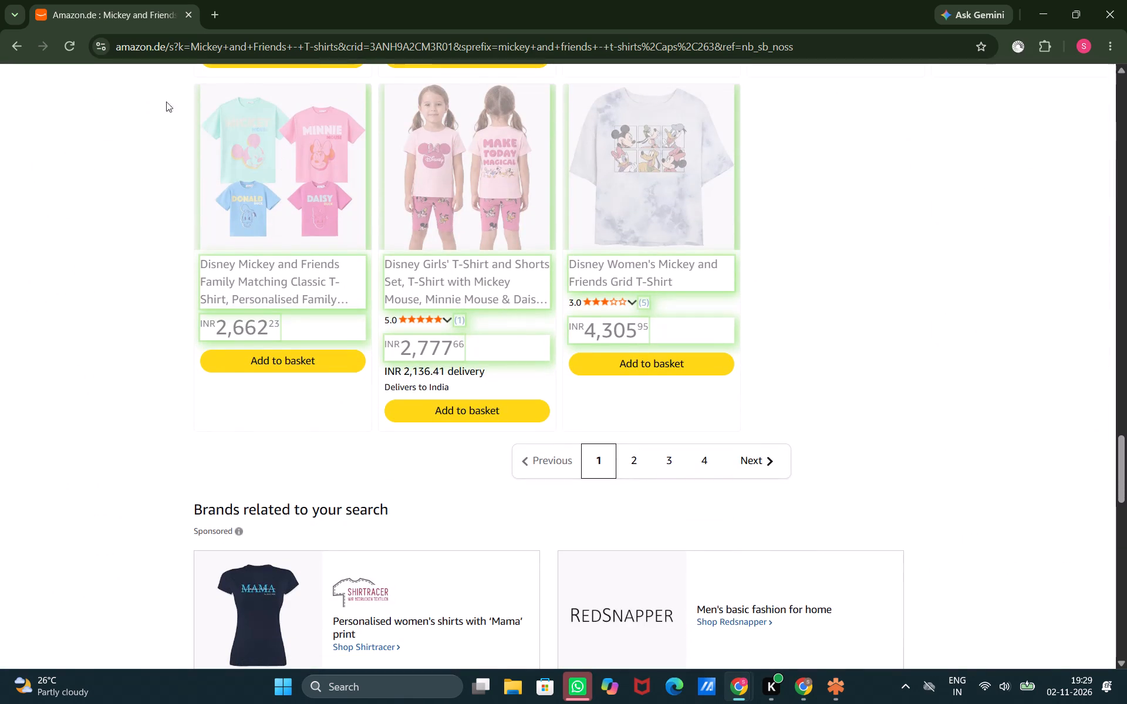
scroll(644, 260, "up", 5)
left_click(1126, 0)
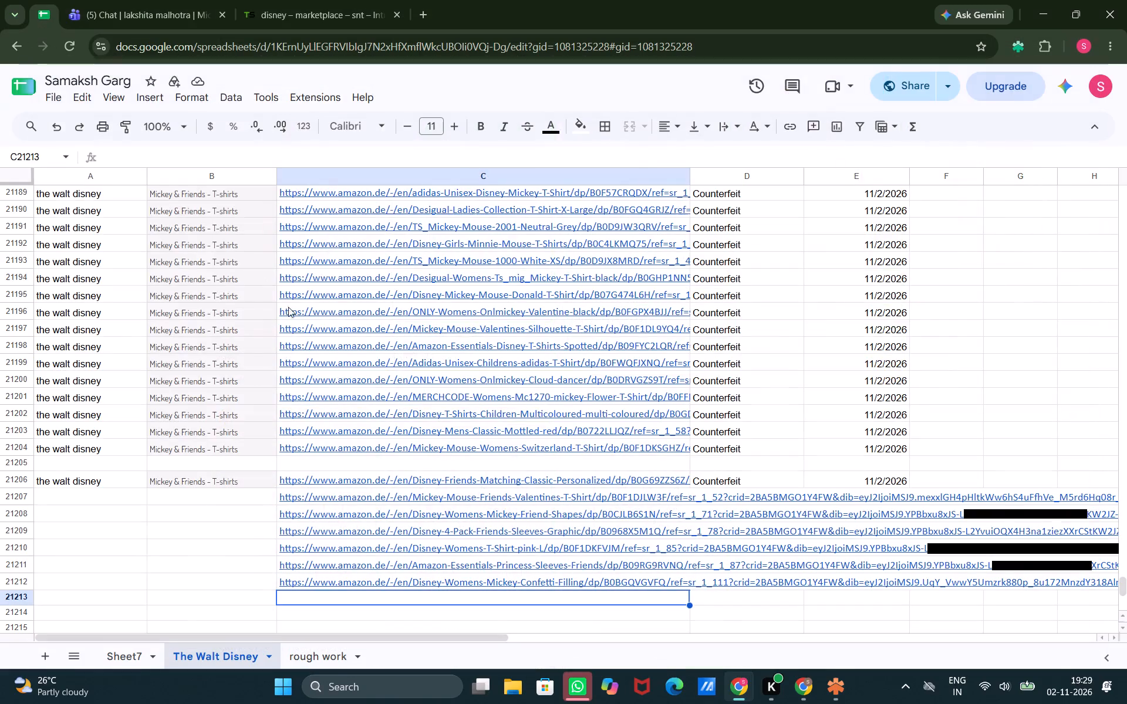
Open the Amazon.es search for the Mickey & Friends - T-shirts asset from the Disney marketplace table in Tuinet.
left_click(264, 0)
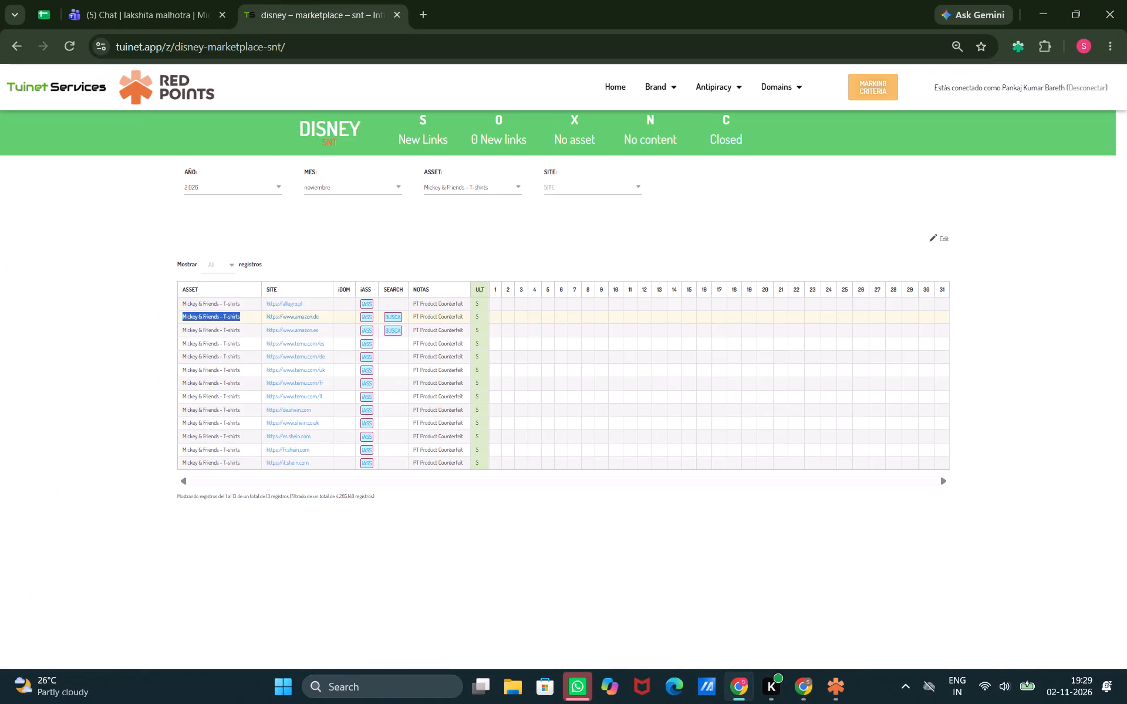
left_click(393, 327)
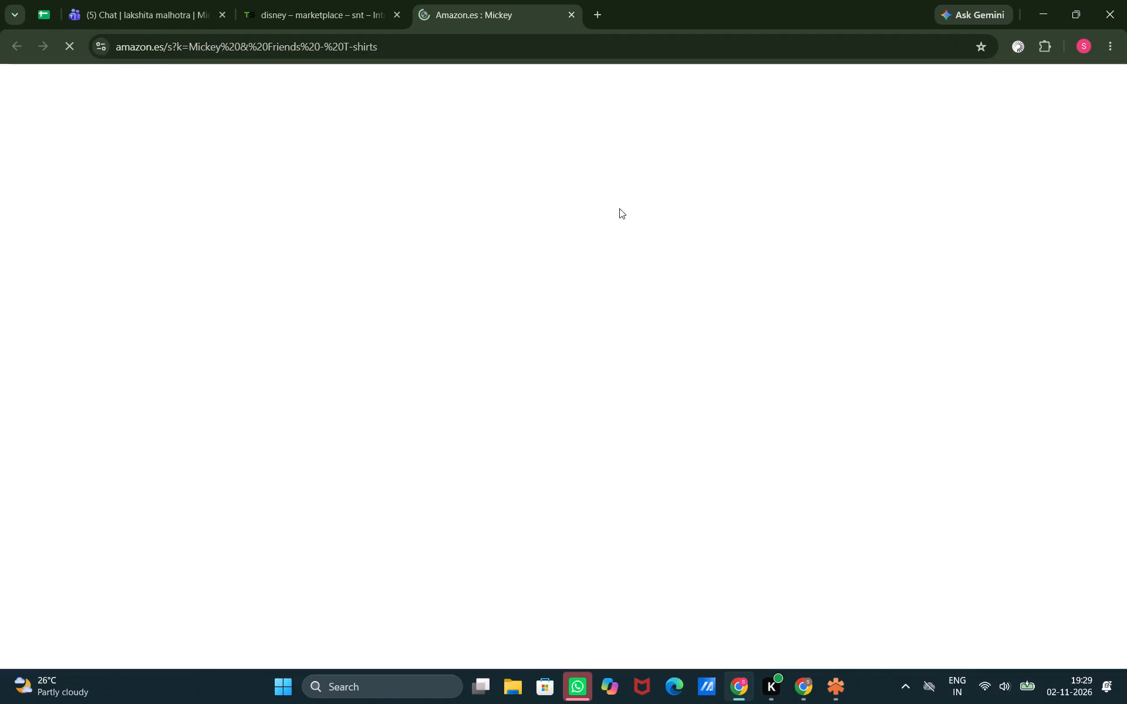
scroll(531, 349, "down", 5)
scroll(534, 372, "up", 7)
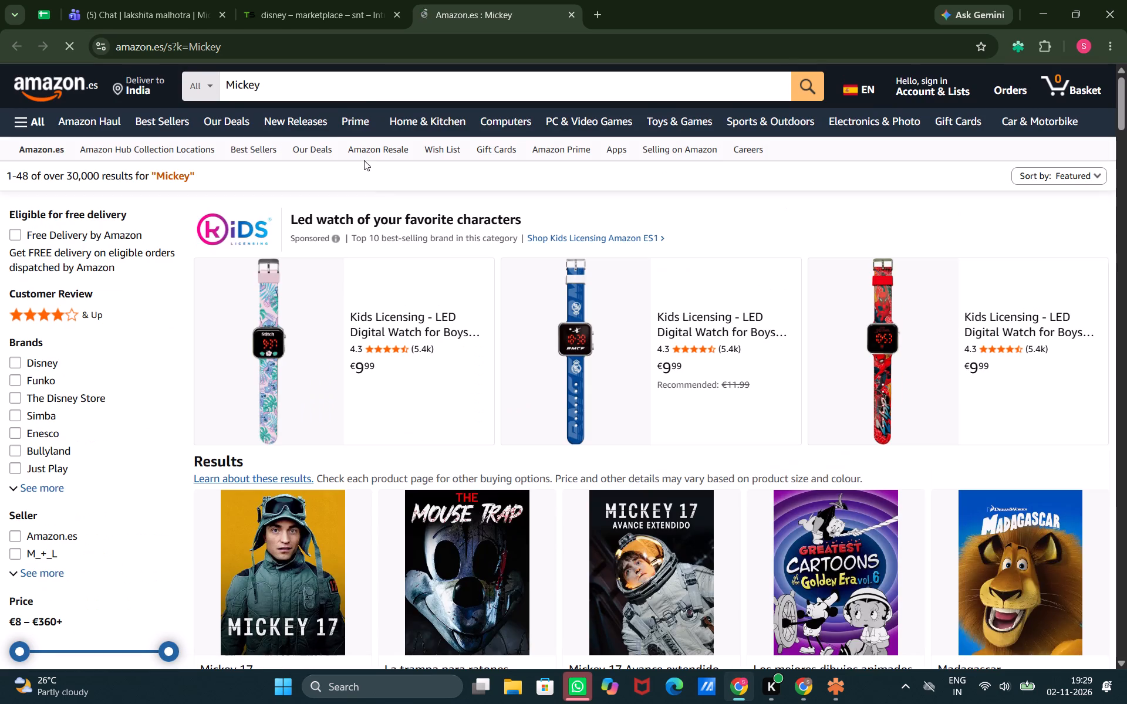
Search Amazon.es for "Mickey T shirt".
left_click(363, 94)
key("space")
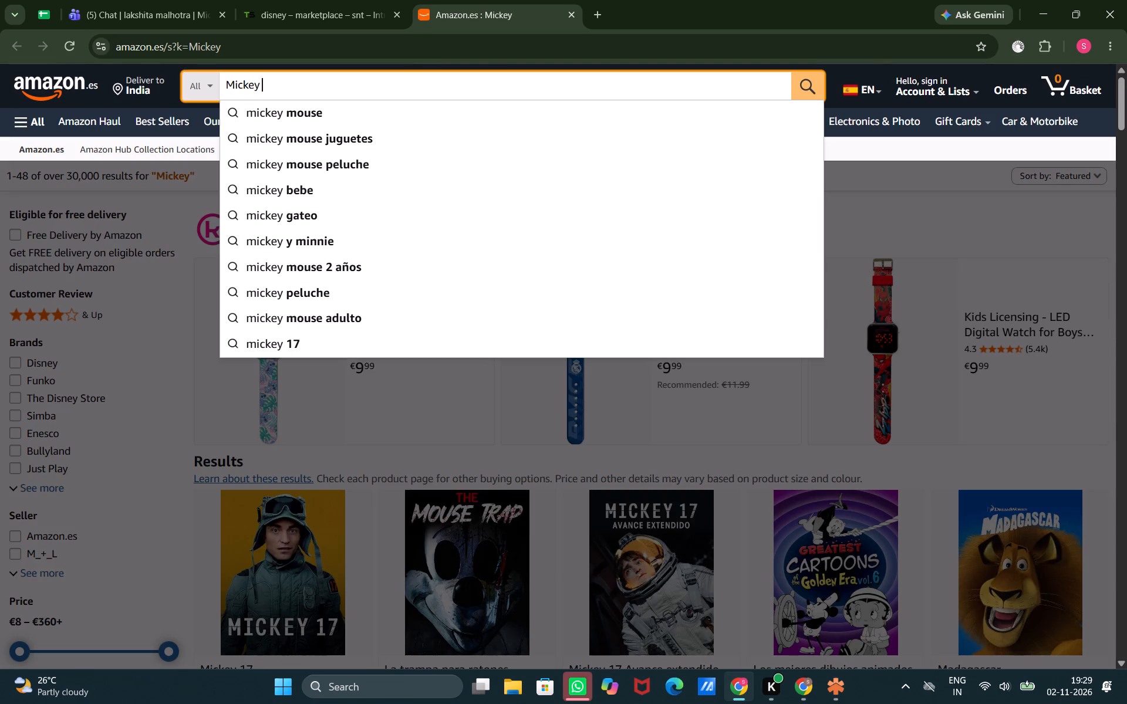
type("T shirt")
key("space")
key("Return")
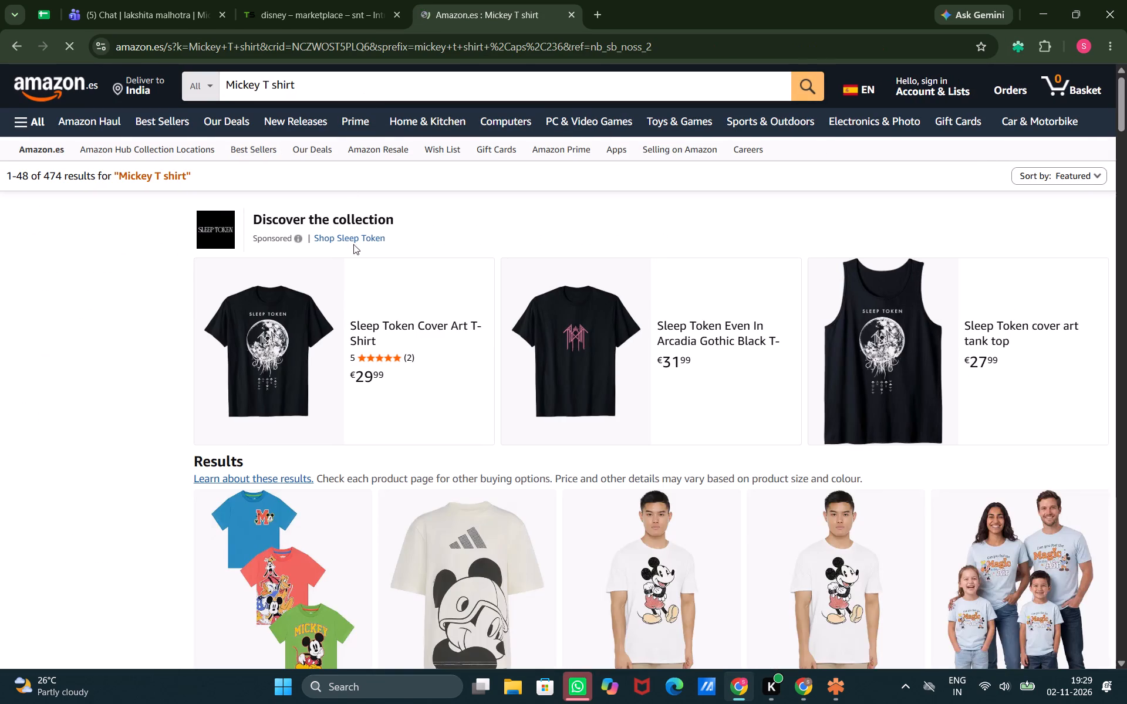
Find the unmarked red Disney Mad Mickey Mouse distressed T-shirt for adults in the Amazon.es results and copy its link.
scroll(374, 378, "down", 4)
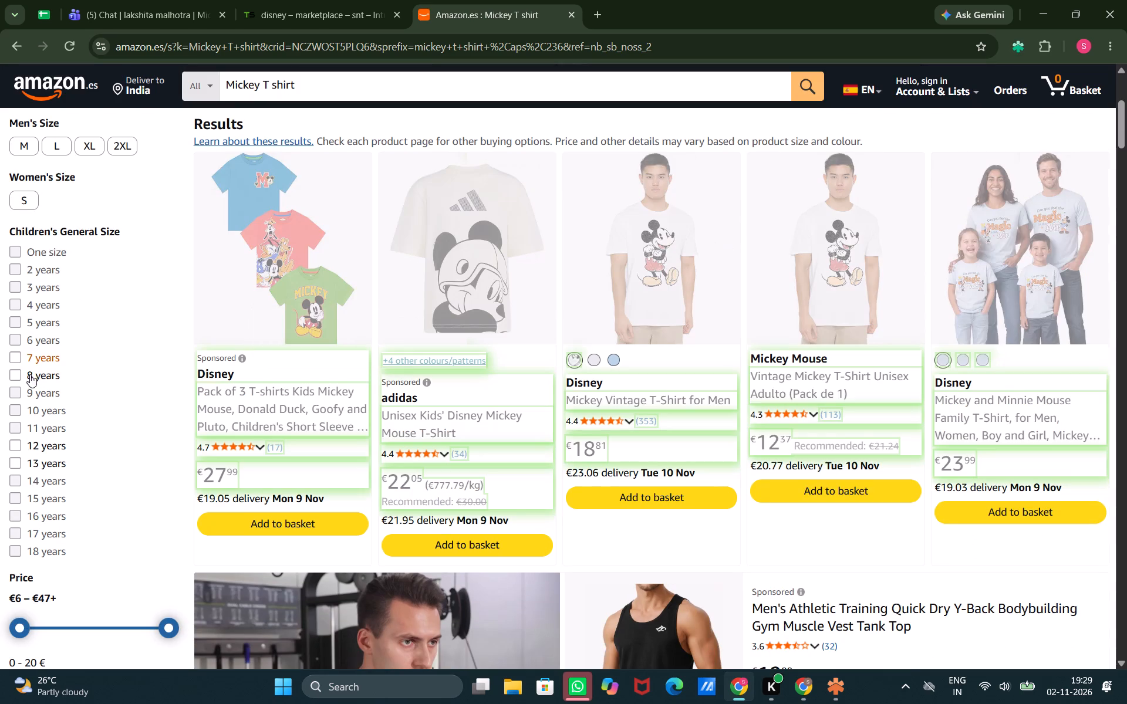
scroll(739, 343, "down", 5)
scroll(832, 423, "down", 9)
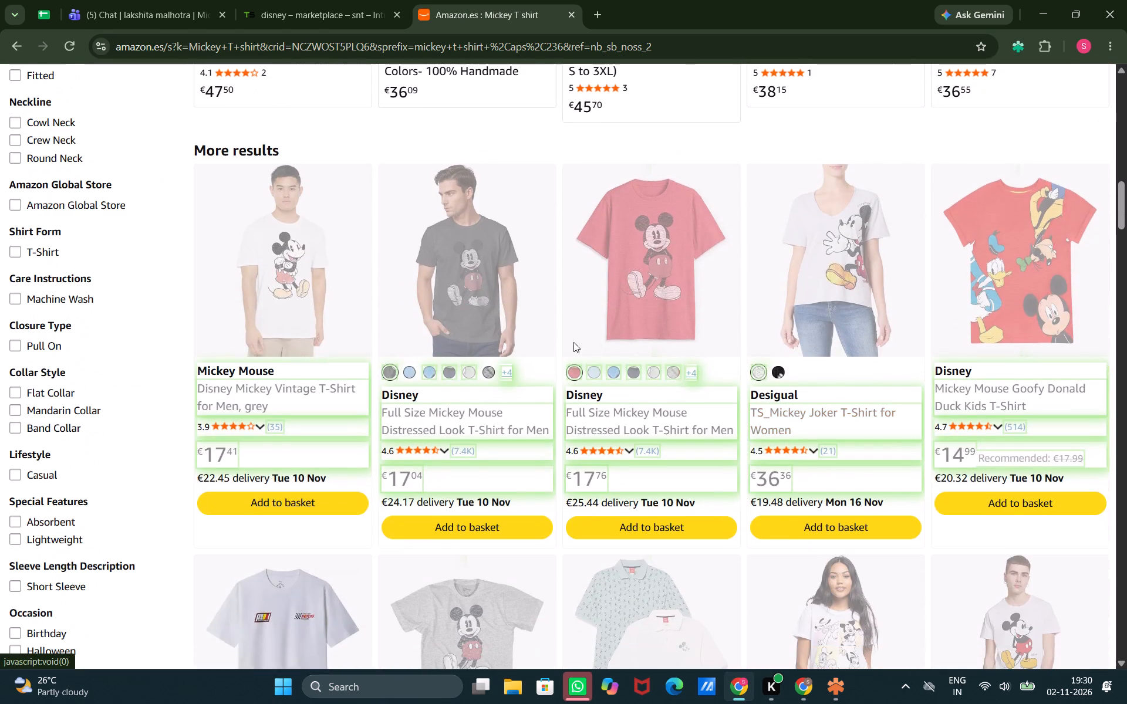
scroll(1126, 314, "down", 5)
scroll(470, 321, "down", 6)
scroll(461, 329, "up", 5)
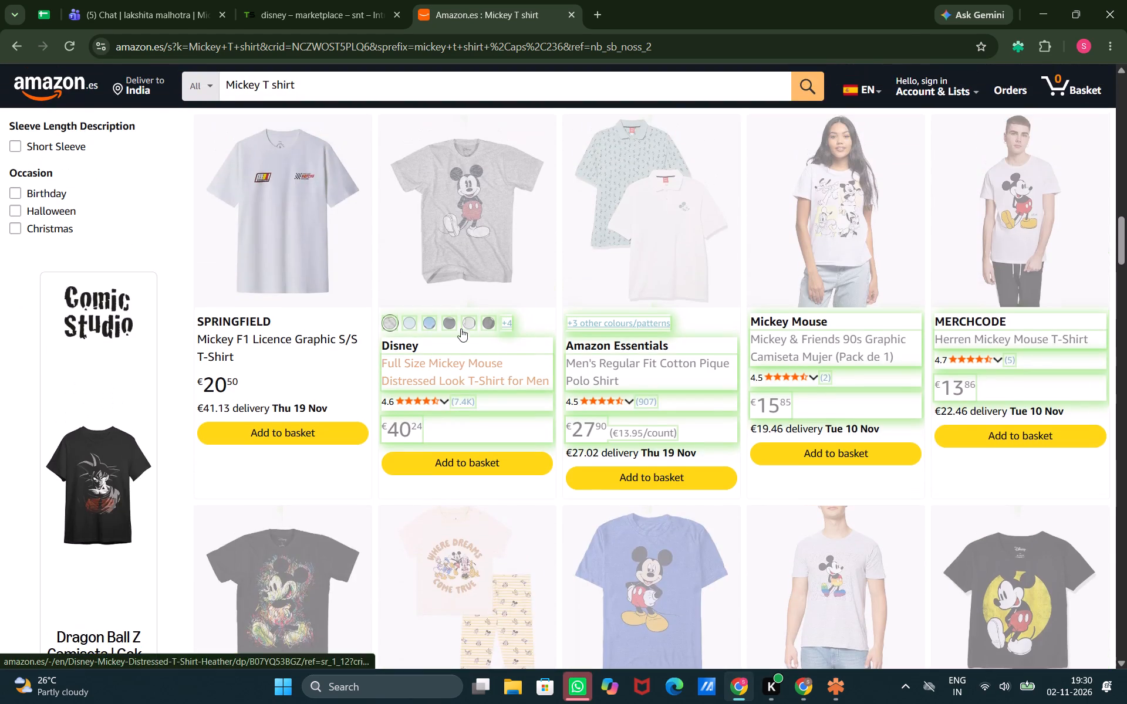
scroll(461, 329, "down", 6)
scroll(861, 285, "down", 4)
right_click(1027, 428)
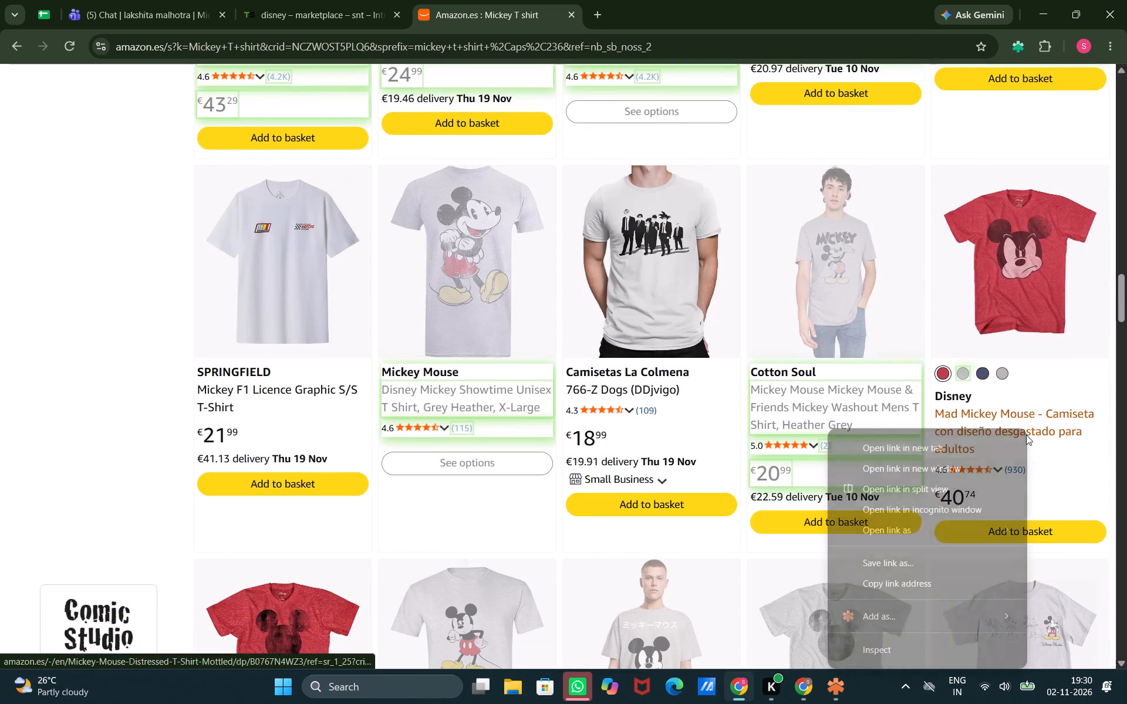
left_click(930, 584)
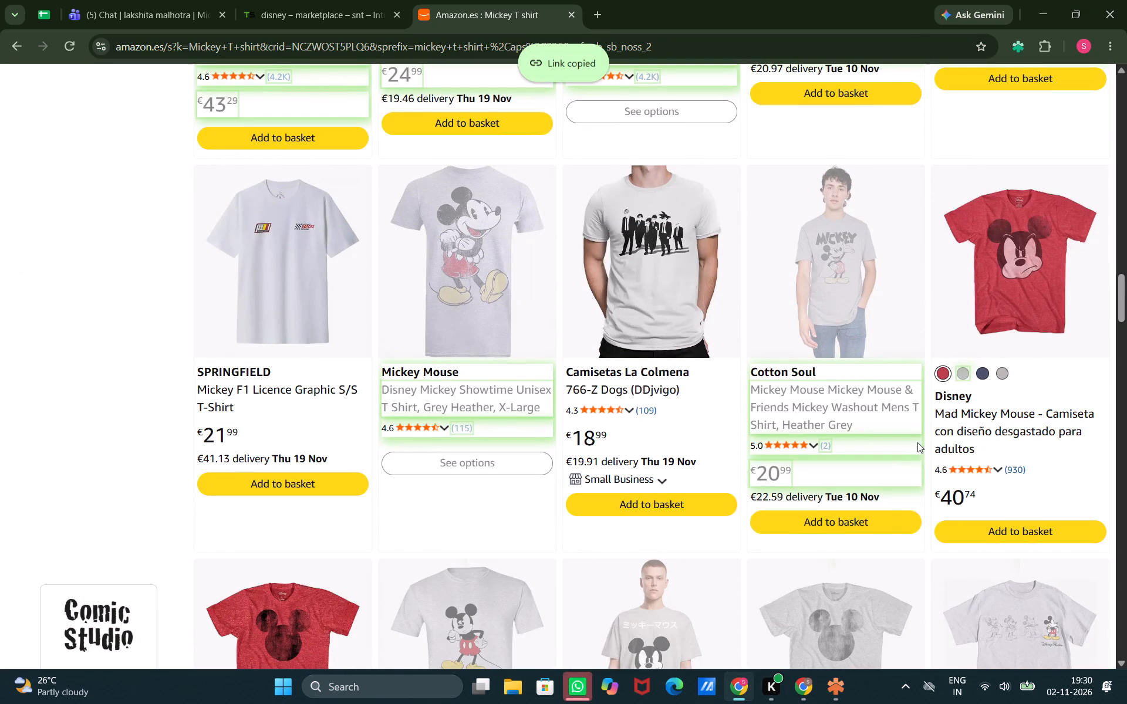
Switch to the RedPoints IPR Plugin window and close it.
key("alt+Tab")
key("alt+Tab")
key("alt+Tab")
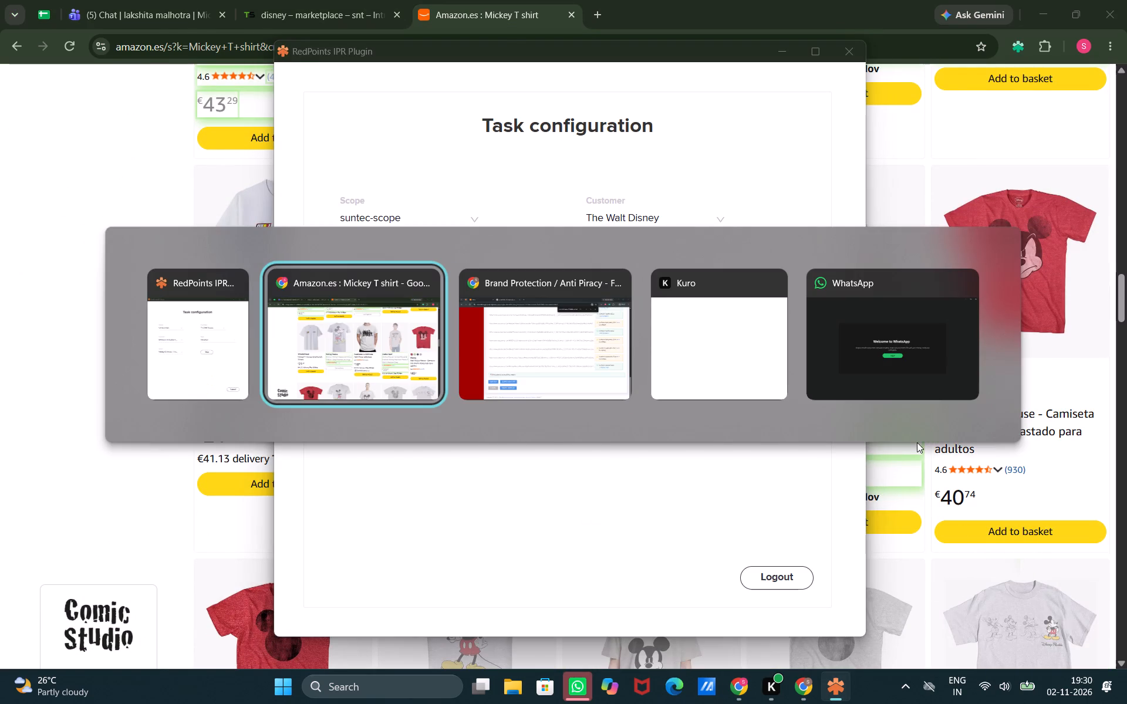
key("alt+Tab")
key("alt+Tab")
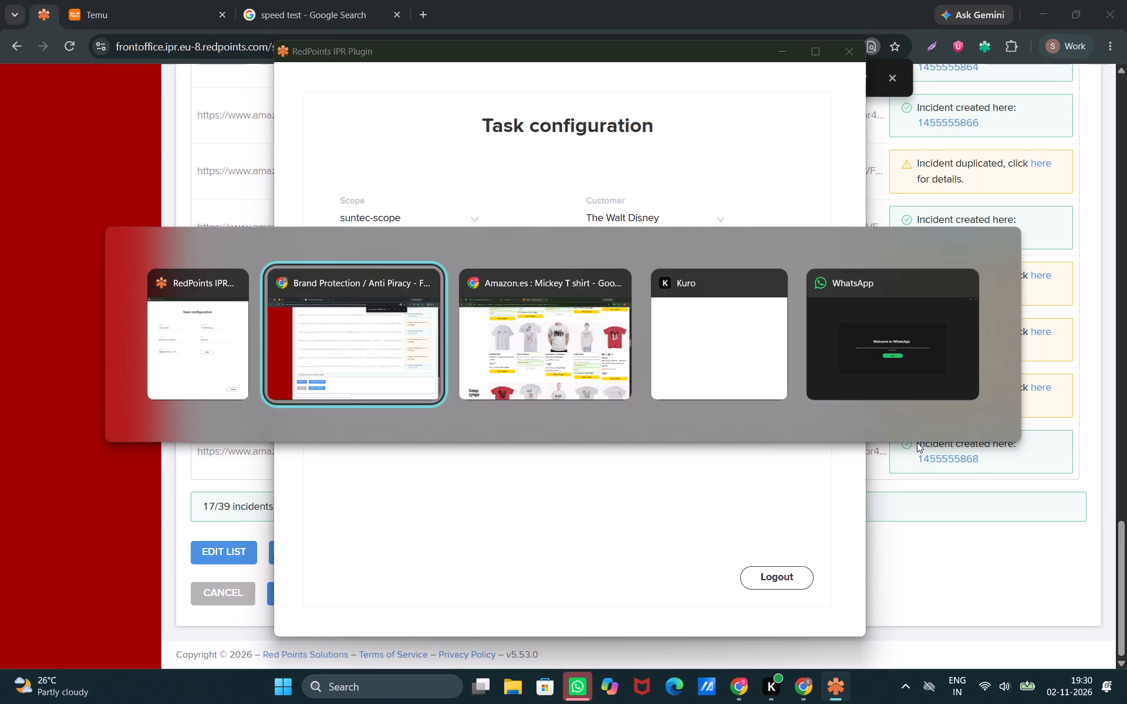
key("alt+Tab")
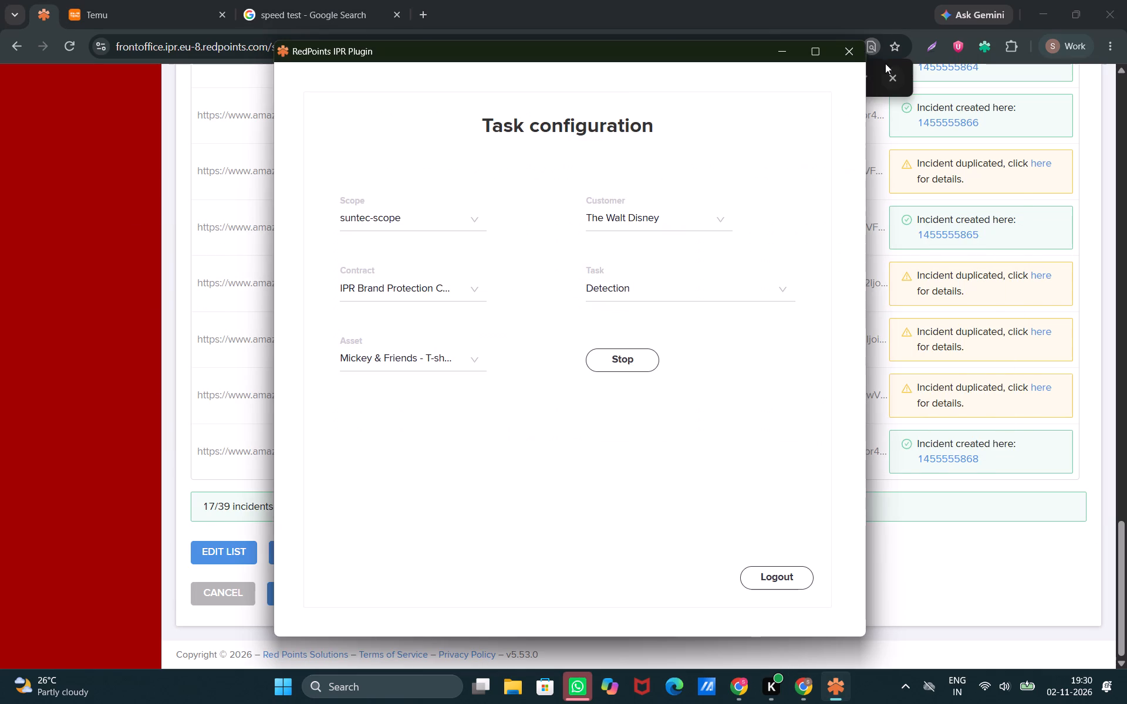
left_click(862, 57)
Return to The Walt Disney sheet and paste the copied Amazon.es listing link into C21213.
key("alt+Tab")
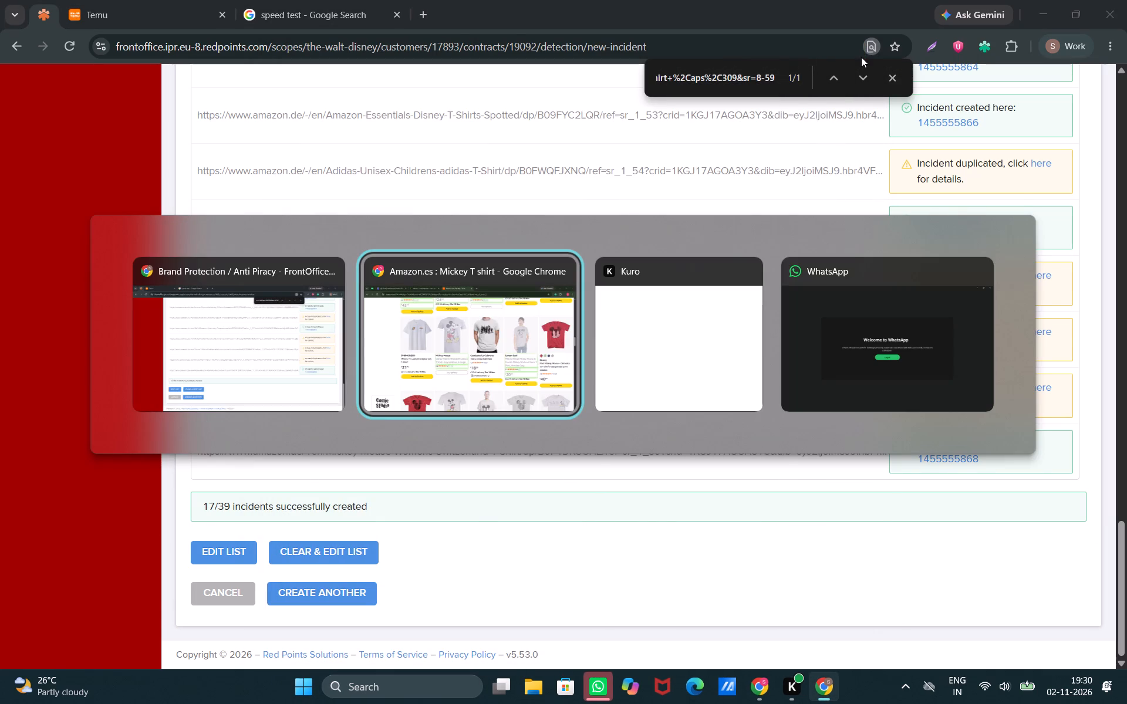
key("alt+Tab")
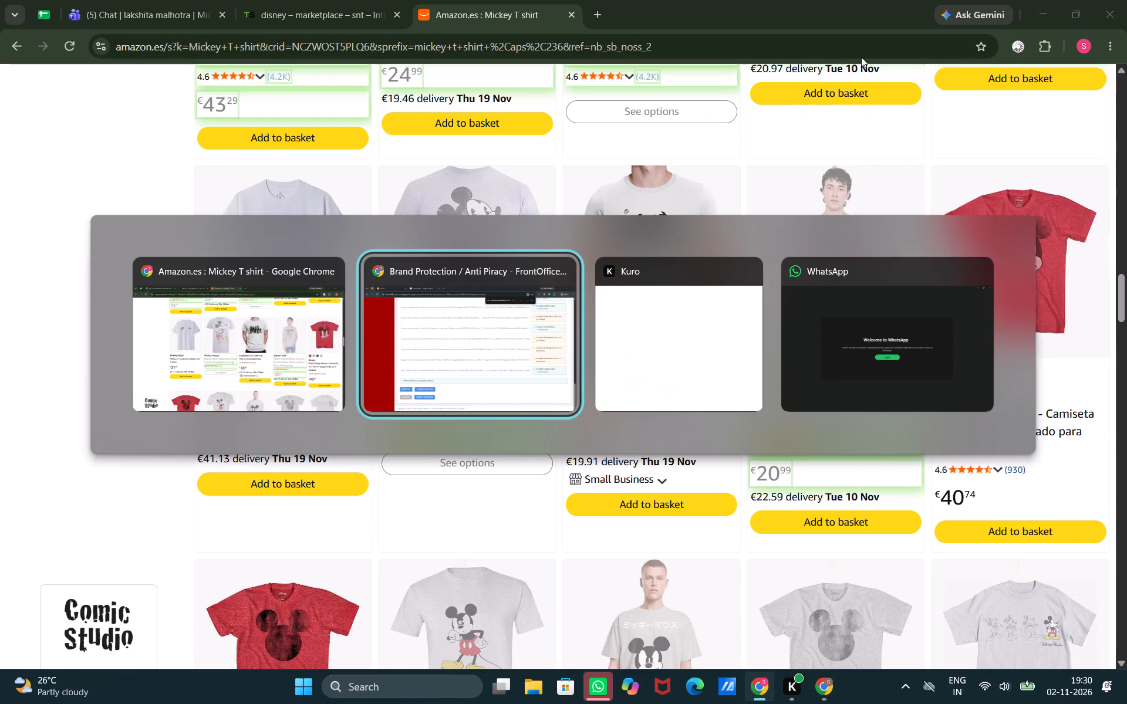
key("alt+Tab")
key("alt+Tab")
key("alt+Tab")
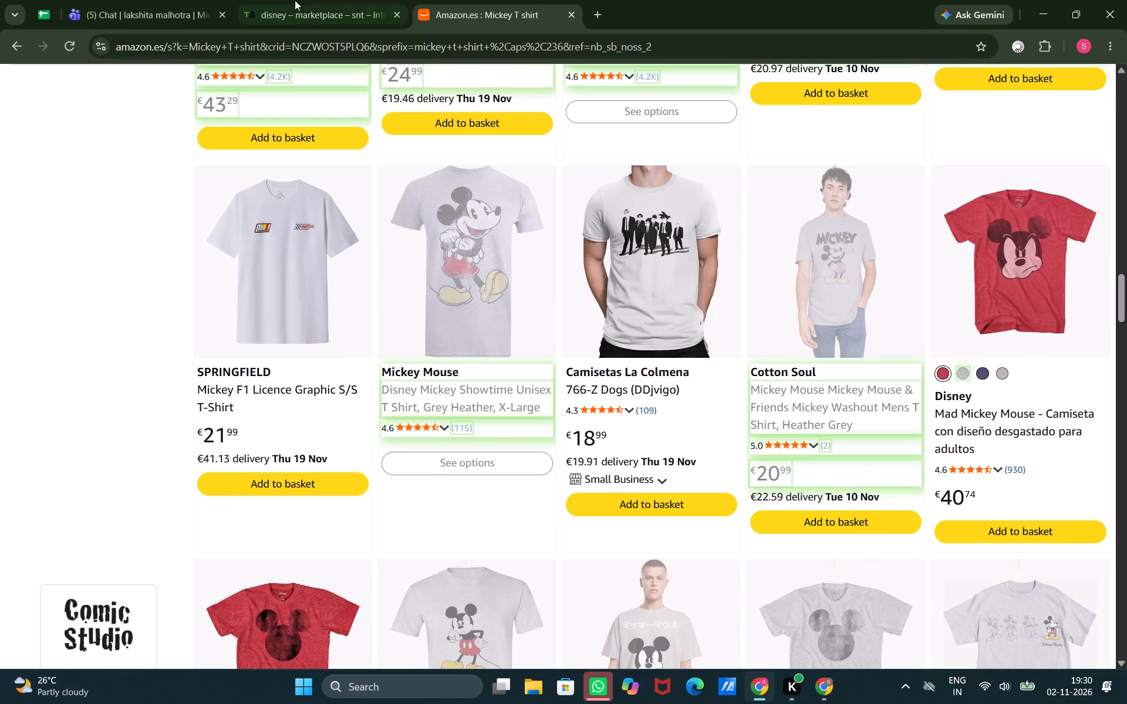
left_click(55, 3)
key("ctrl+v")
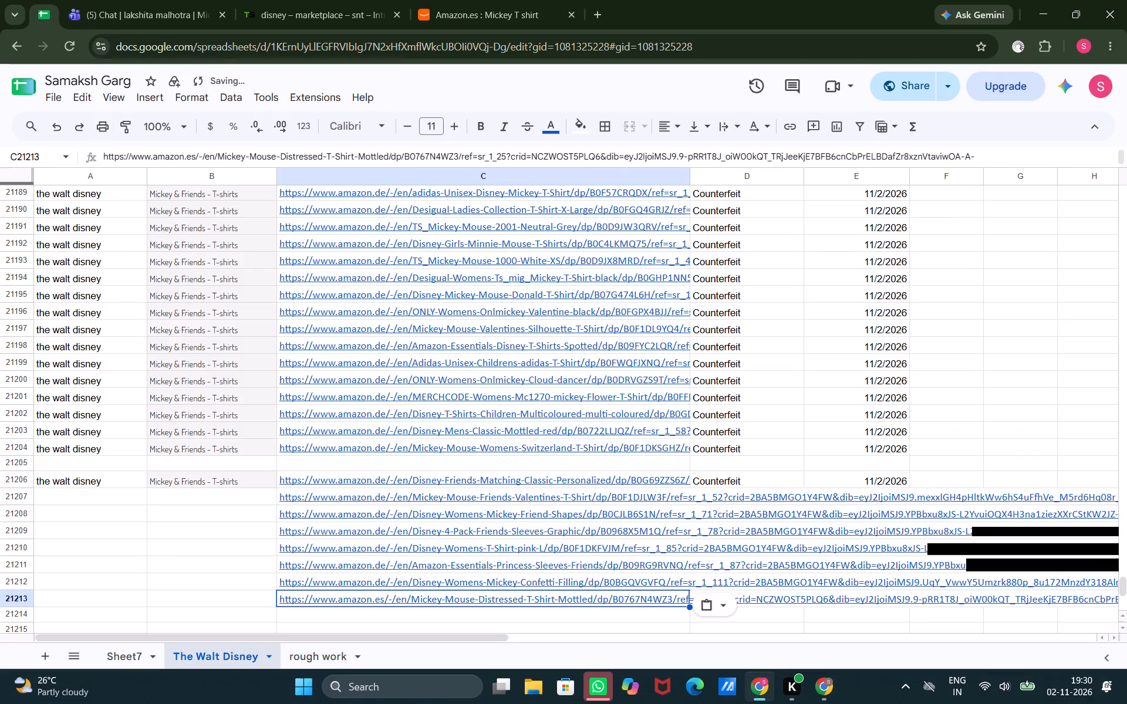
key("Return")
key("Return")
key("Return")
Move the Amazon.es results tab into its own separate maximized window.
key("alt+Tab")
scroll(70, 175, "down", 3)
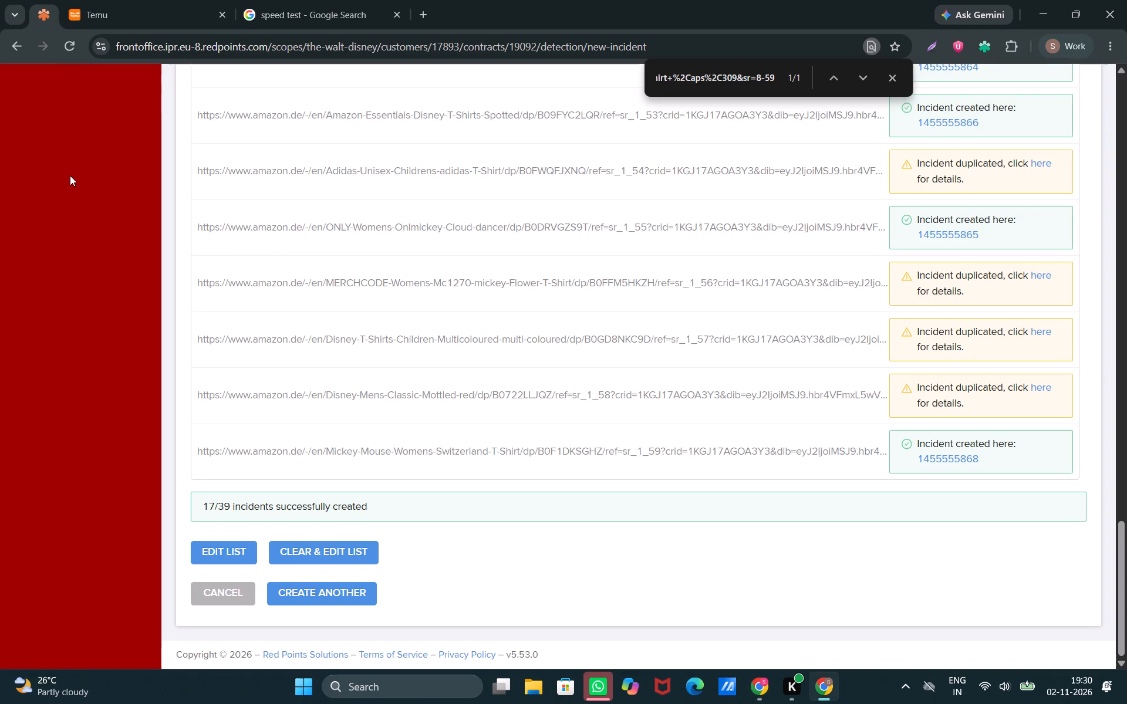
key("alt+Tab")
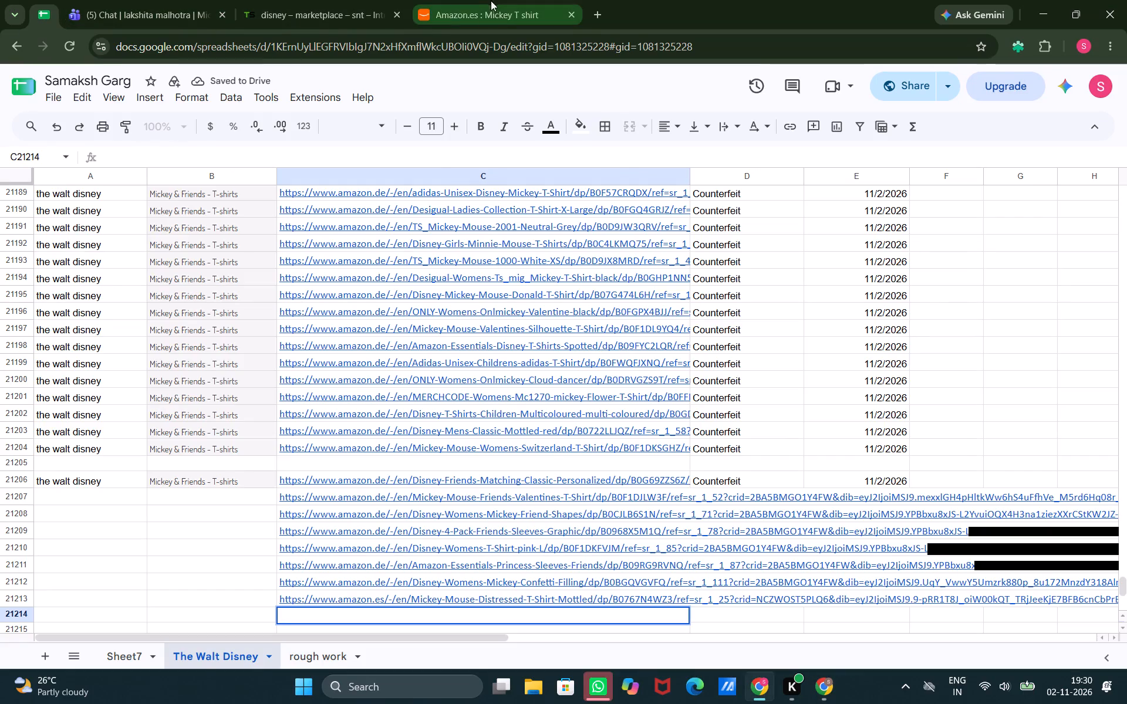
left_click_drag(488, 9, 493, 80)
left_click(927, 91)
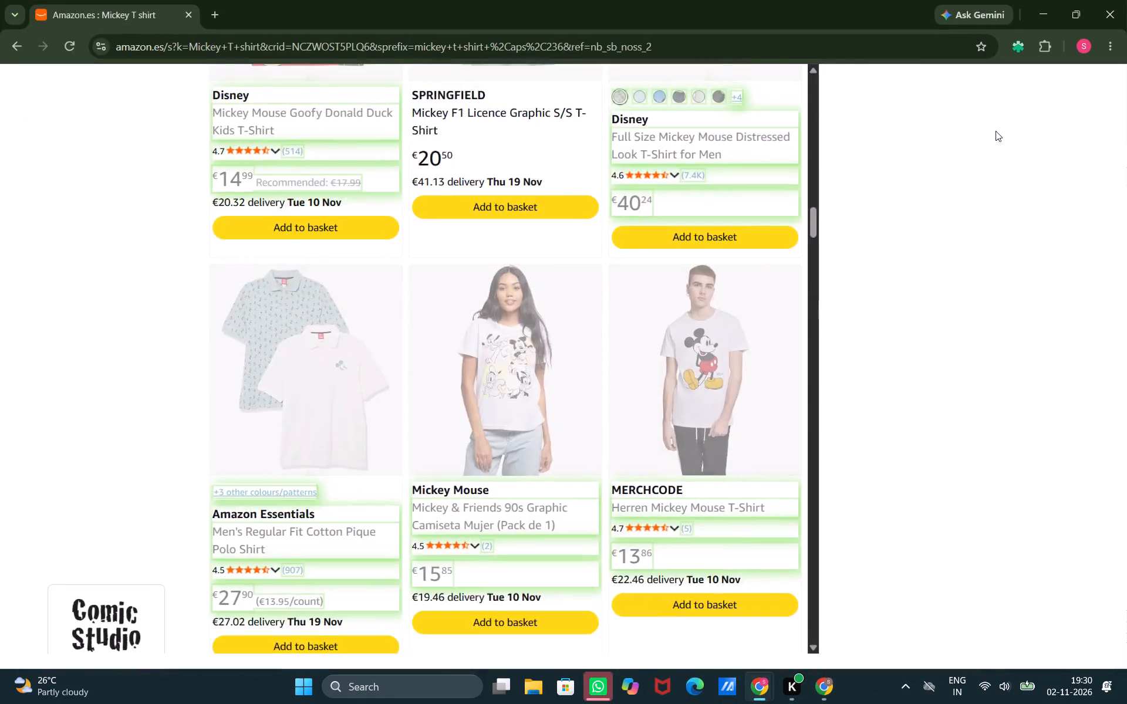
key("alt+Tab")
key("alt+Tab")
Copy the link of the unmarked red Mickey Mouse Distressed Head Vintage Silhouette Men's T-Shirt and paste it into C21214.
scroll(954, 304, "down", 4)
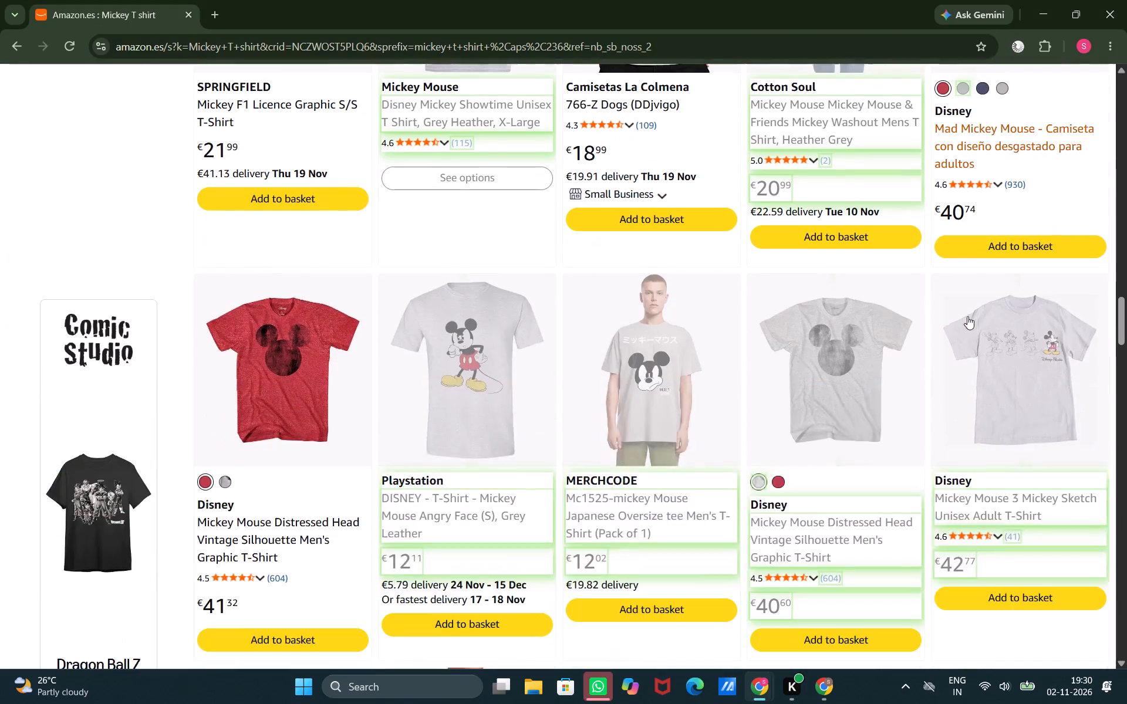
right_click(273, 515)
left_click(384, 434)
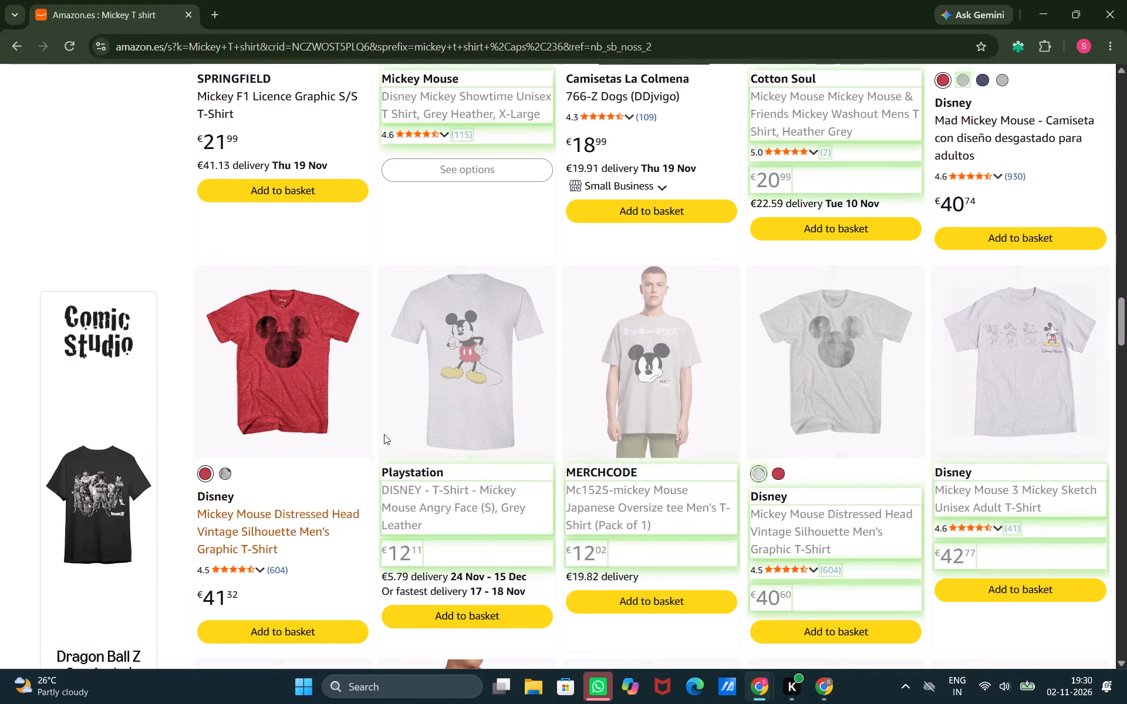
key("alt+Tab")
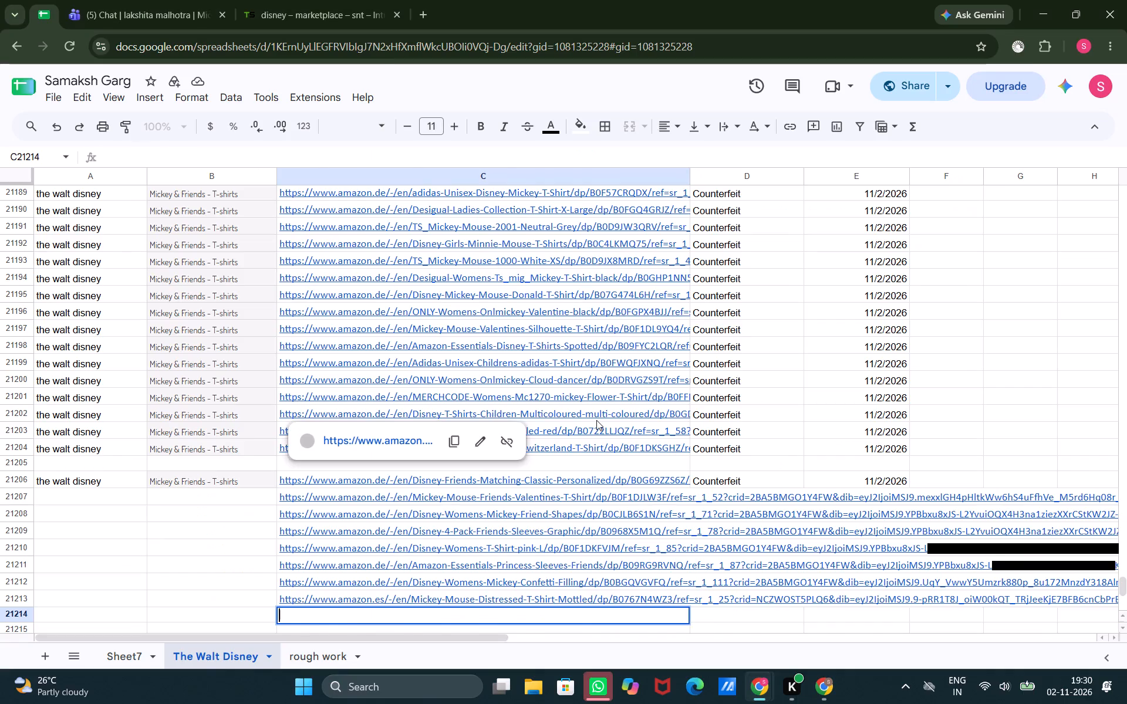
key("ctrl+v")
key("Return")
key("Return")
Find the unmarked Junk Food Mickey Mouse Old School Player Men's T-Shirt on Amazon.es and paste its link into C21215.
key("alt+Tab")
scroll(596, 420, "down", 4)
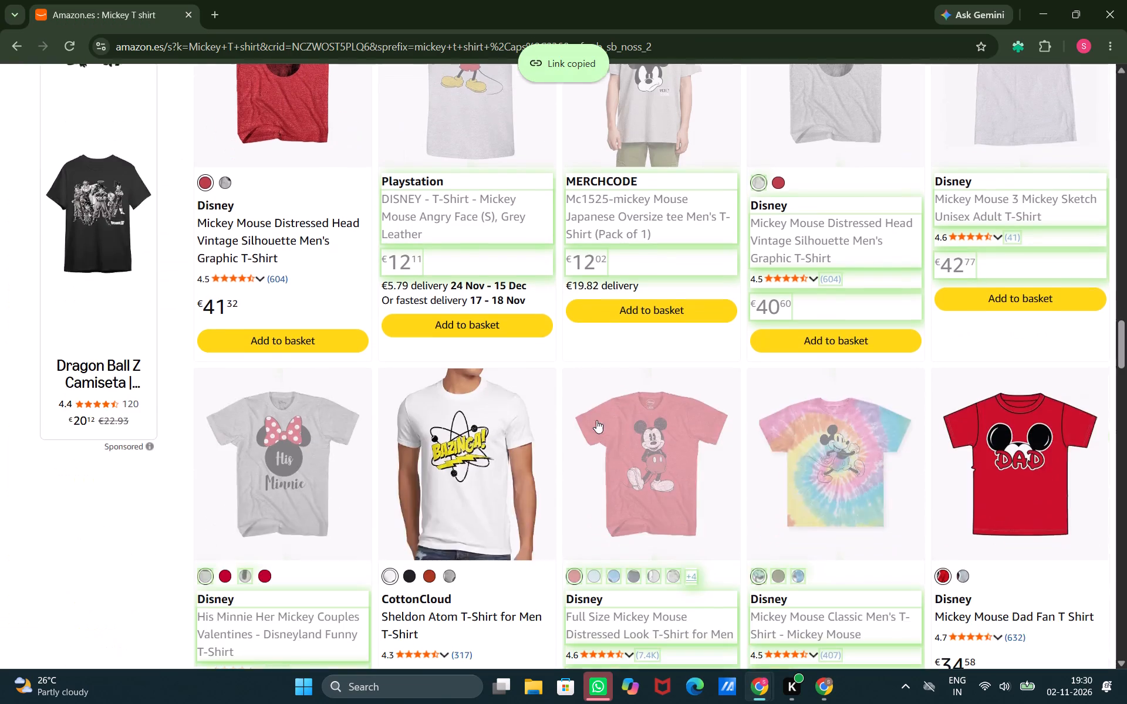
scroll(651, 434, "up", 3)
scroll(651, 434, "down", 7)
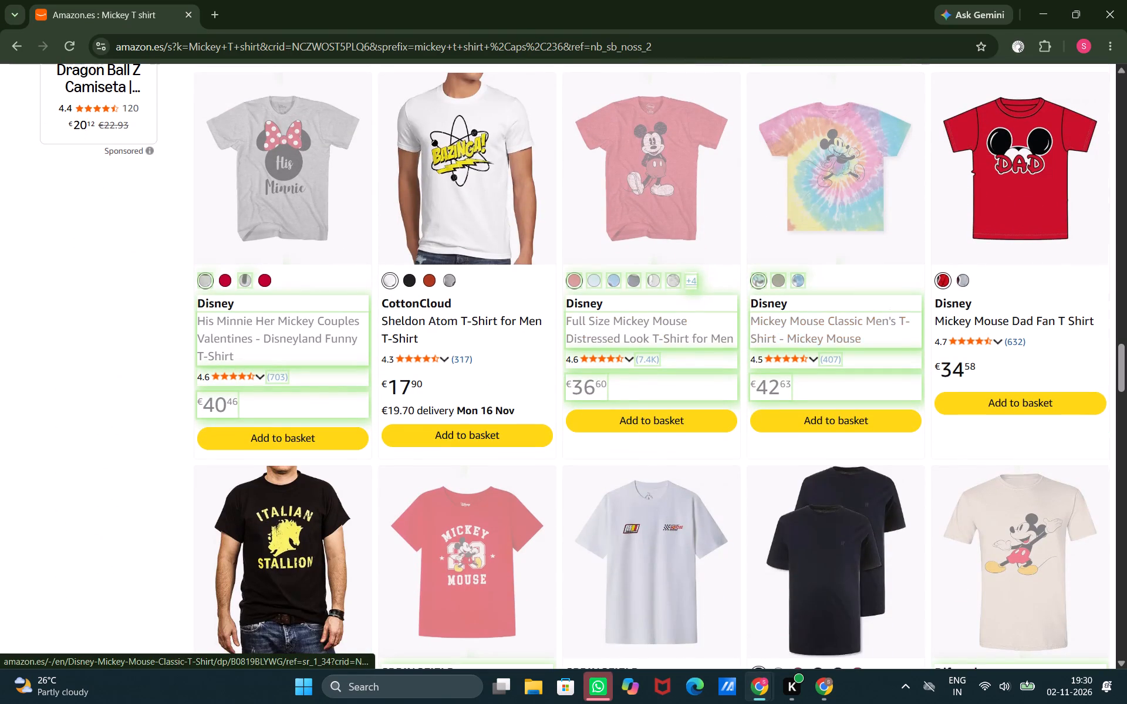
scroll(833, 340, "down", 6)
scroll(833, 340, "up", 3)
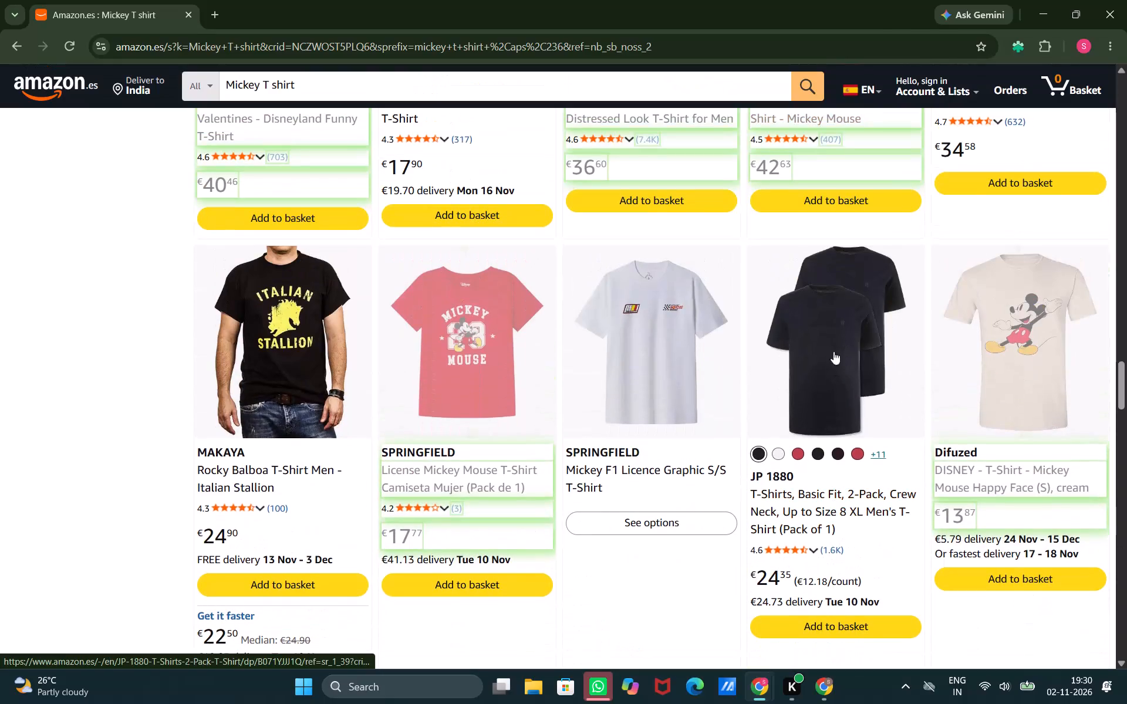
scroll(334, 425, "down", 6)
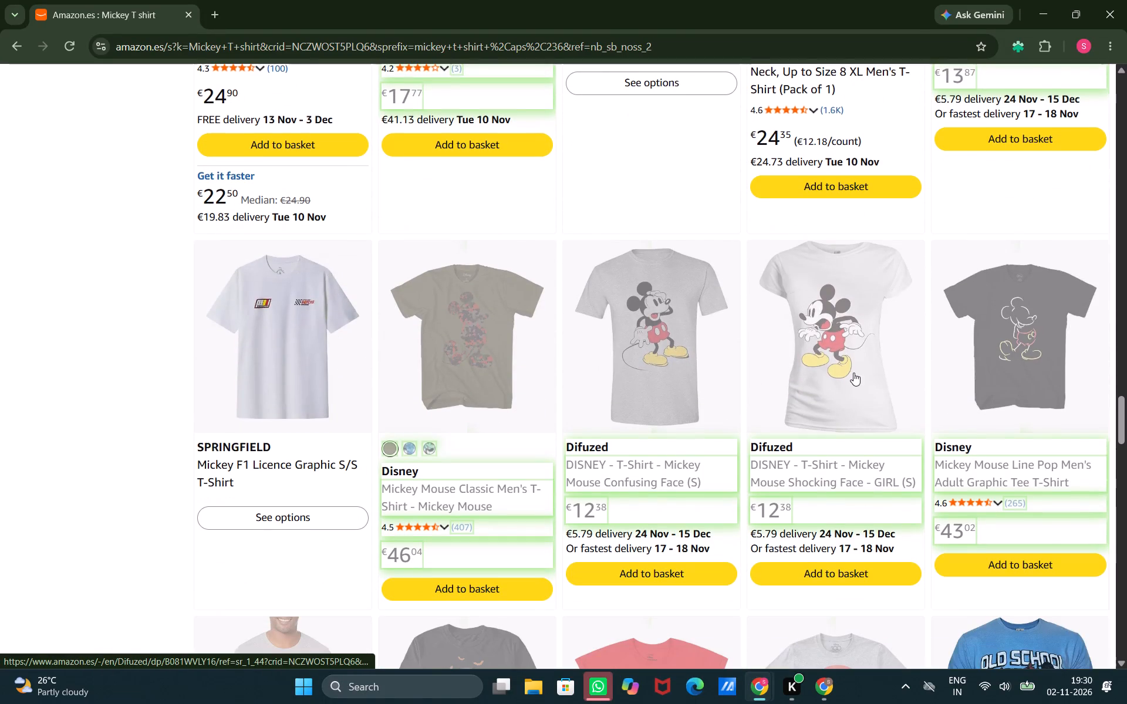
scroll(853, 373, "down", 4)
scroll(937, 397, "down", 2)
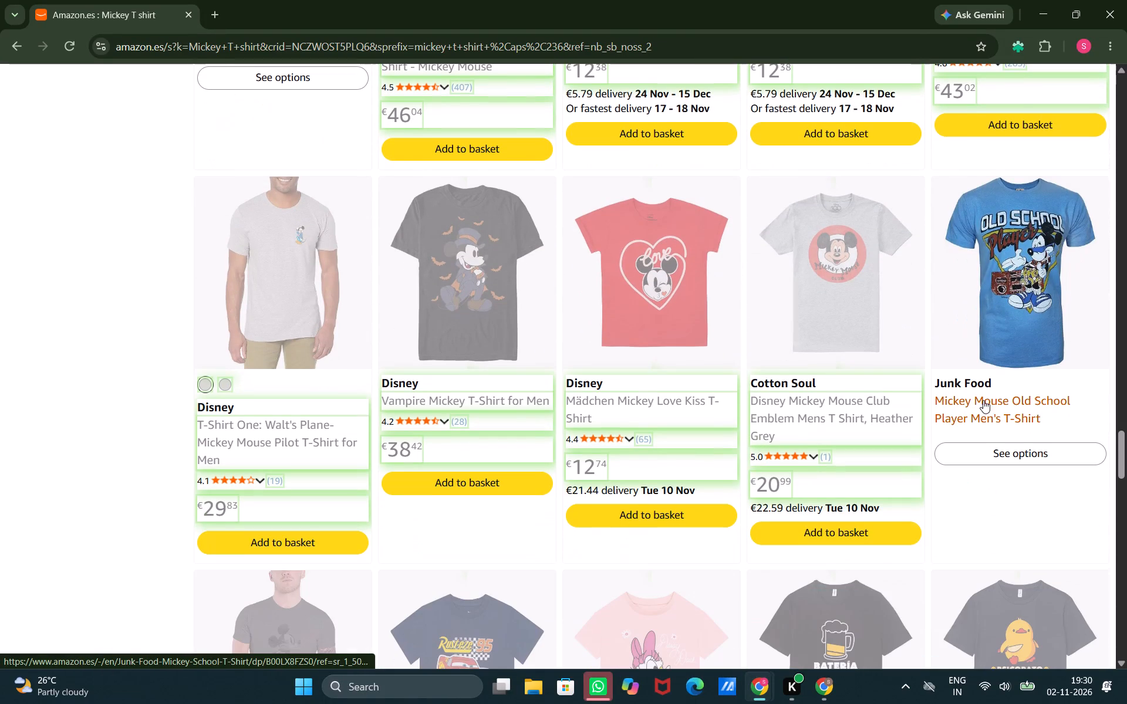
right_click(985, 404)
left_click(912, 561)
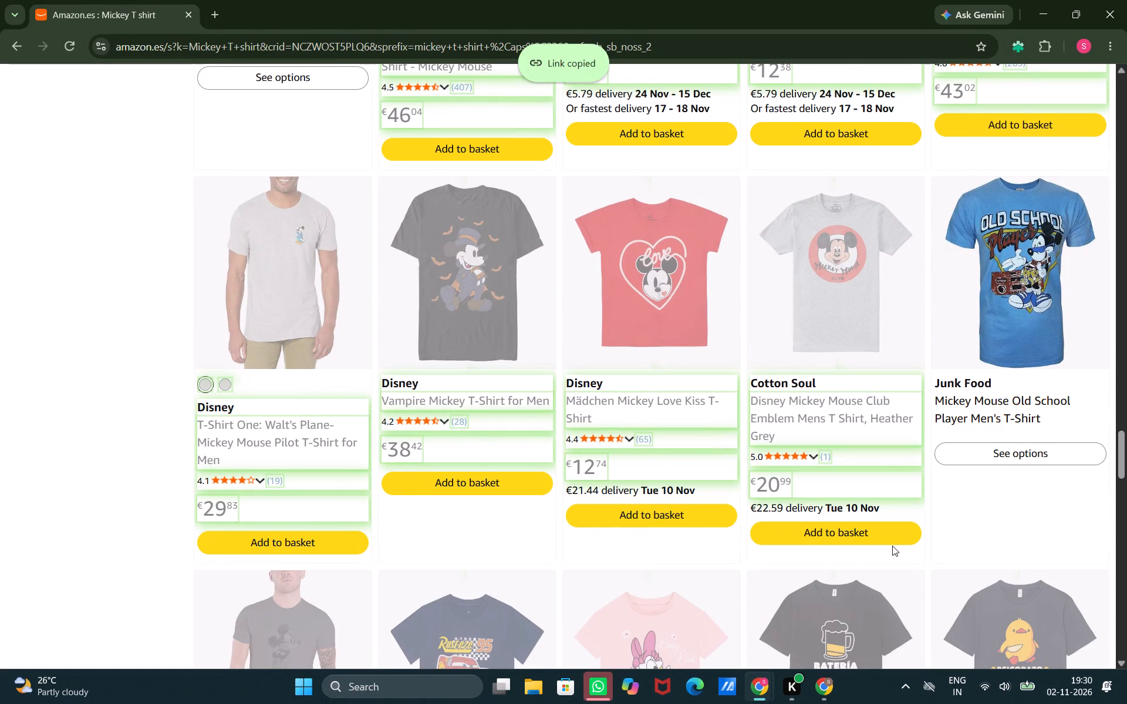
key("alt+Tab")
key("ctrl+v")
key("Return")
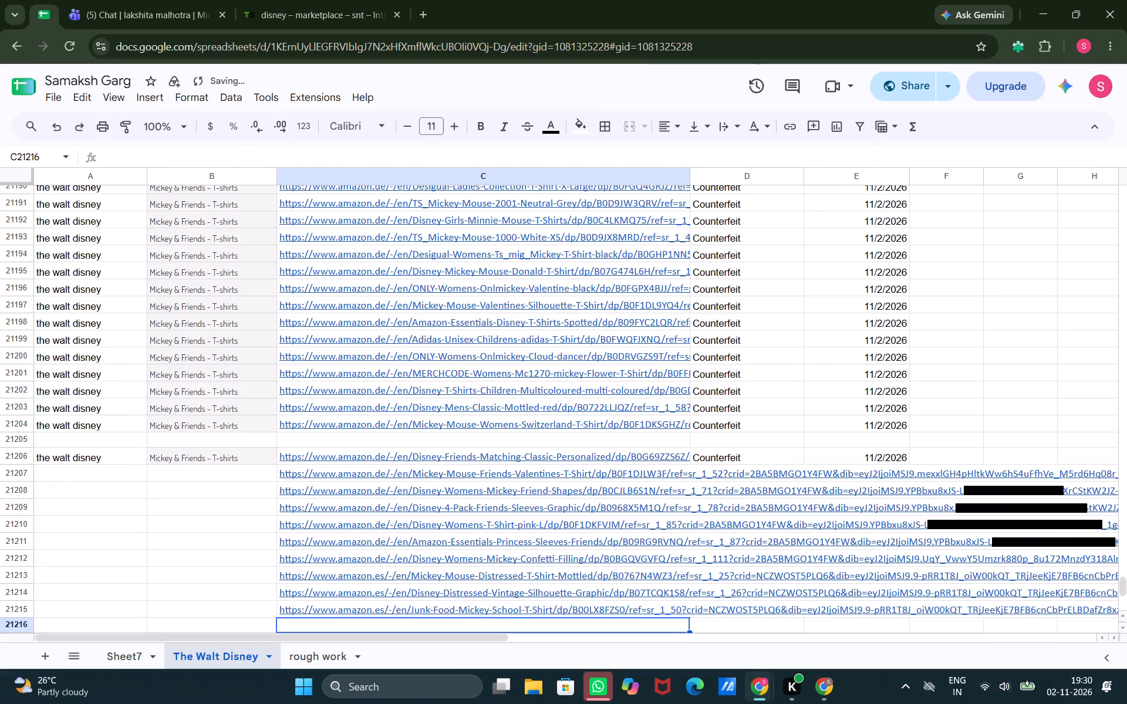
Go through the rest of the first Amazon.es results page and open results page 2.
key("alt+Tab")
scroll(893, 554, "down", 11)
scroll(778, 639, "down", 5)
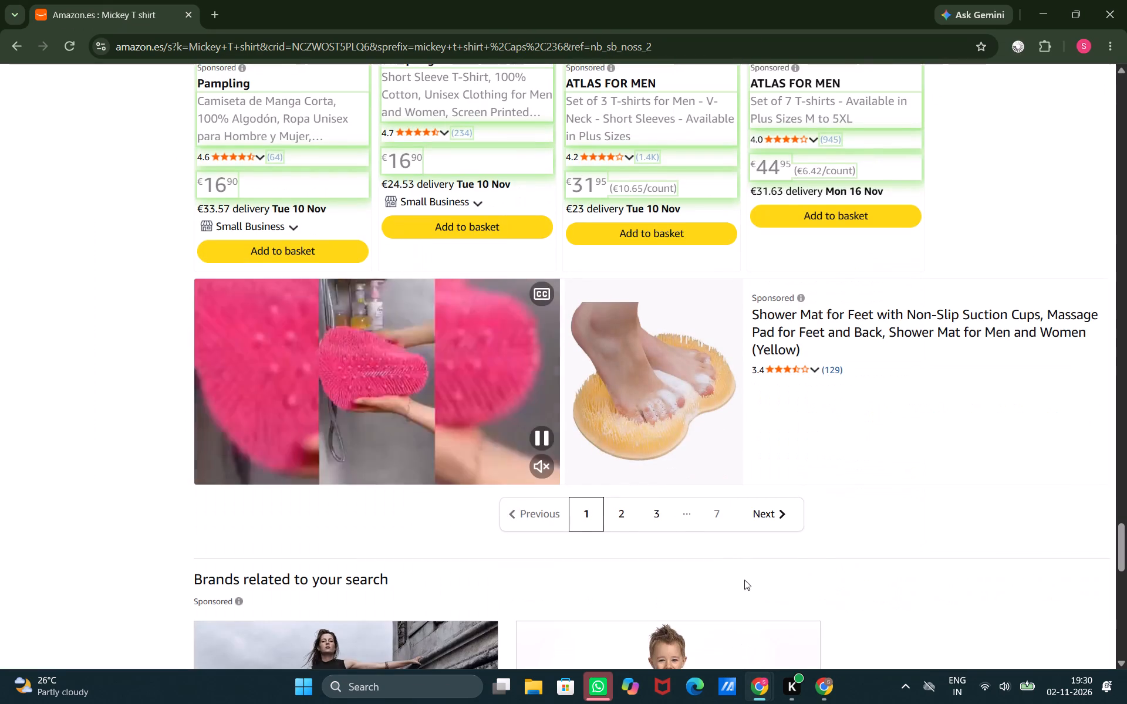
left_click(627, 521)
Find the unmarked black Mickey Mouse Line Pop Men's Adult Graphic Tee on page 2 and paste its link into C21216.
scroll(430, 561, "down", 4)
scroll(413, 566, "up", 3)
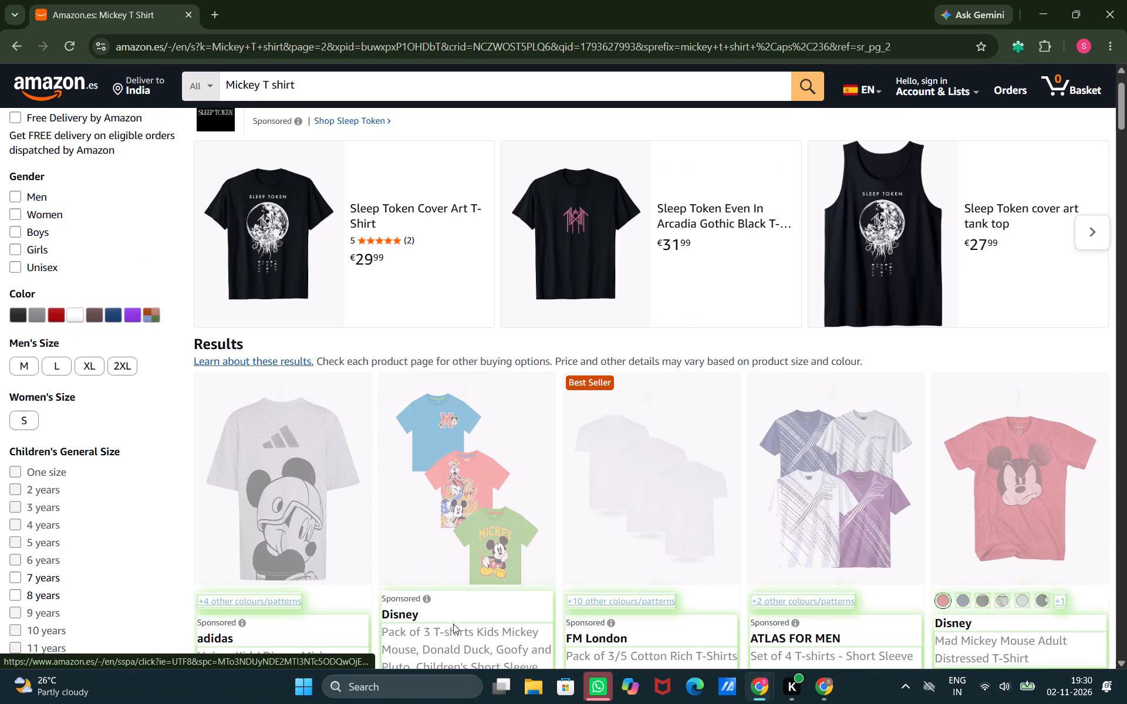
scroll(844, 631, "down", 5)
scroll(834, 541, "down", 3)
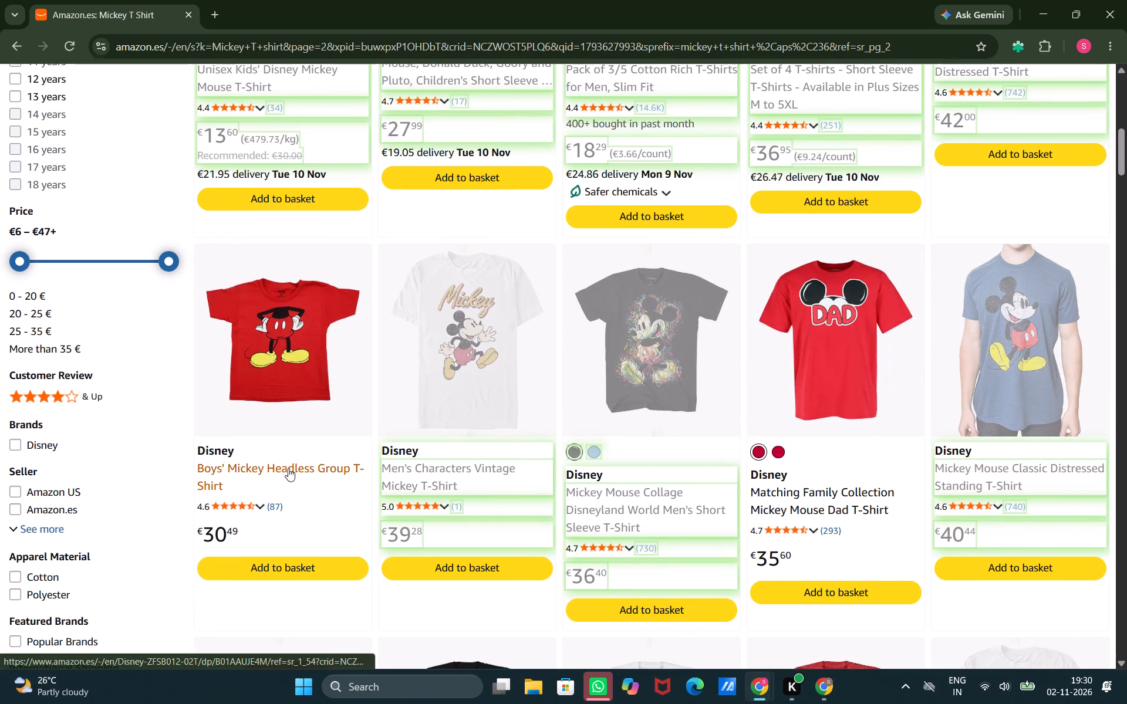
scroll(288, 468, "down", 4)
right_click(470, 585)
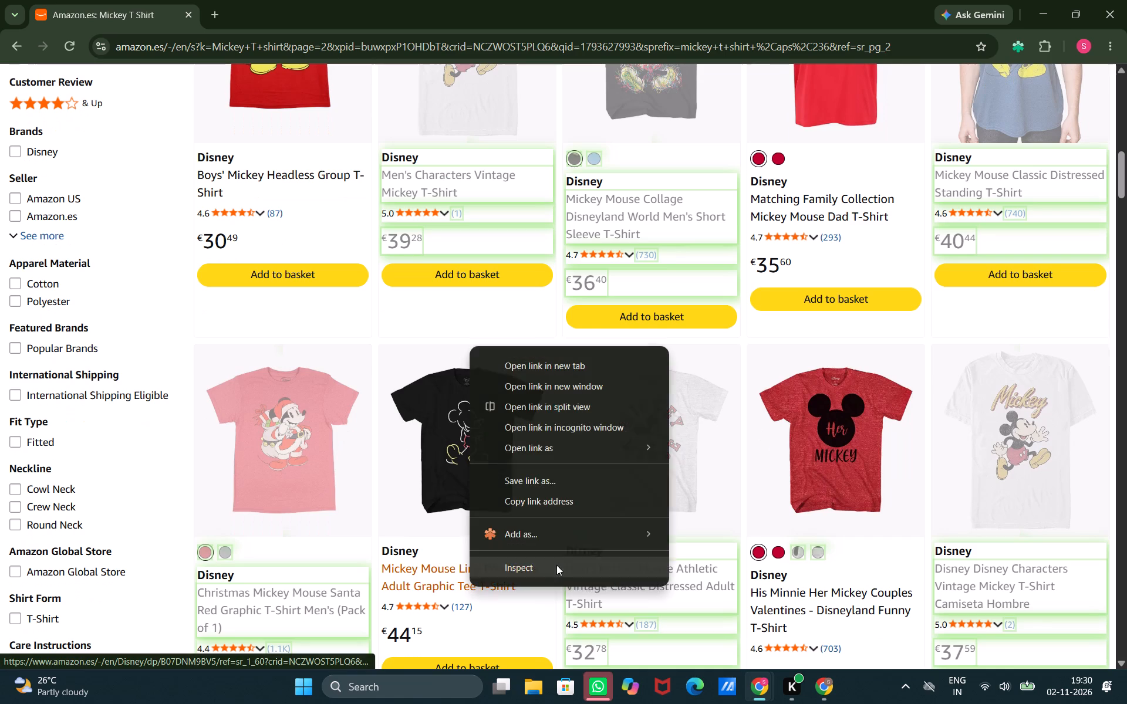
left_click(557, 511)
key("alt+Tab")
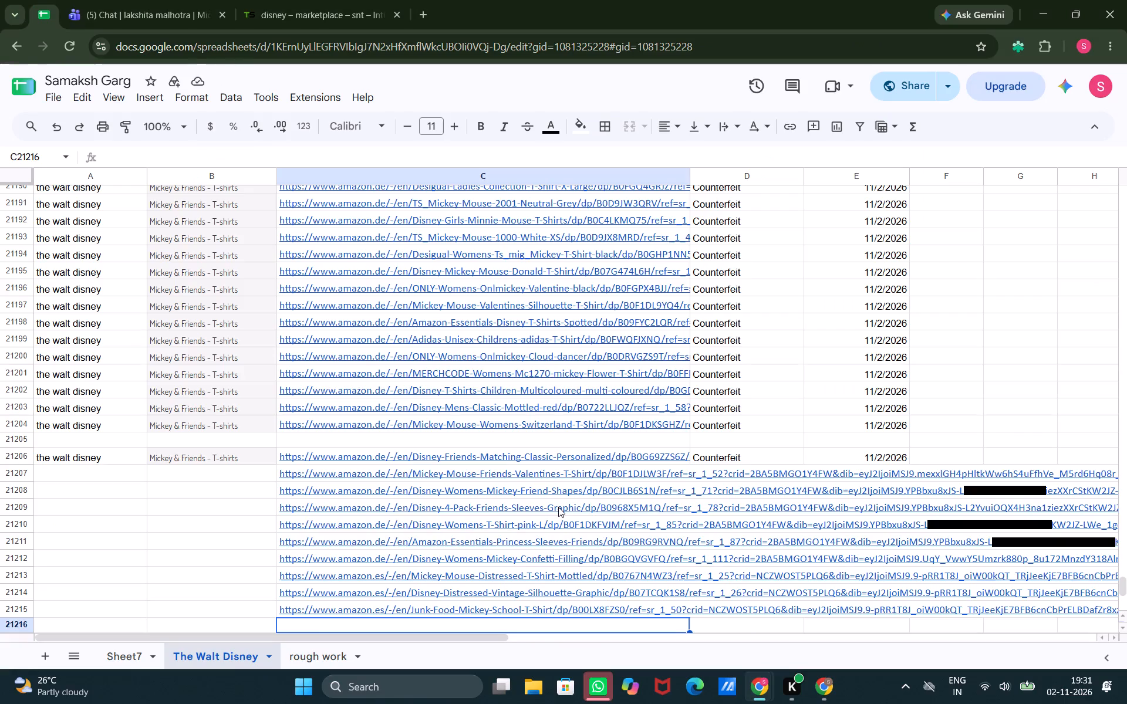
key("ctrl+v")
key("Return")
Copy the link of the unmarked red His Minnie Her Mickey Couples Valentines T-Shirt and paste it into C21217.
key("alt+Tab")
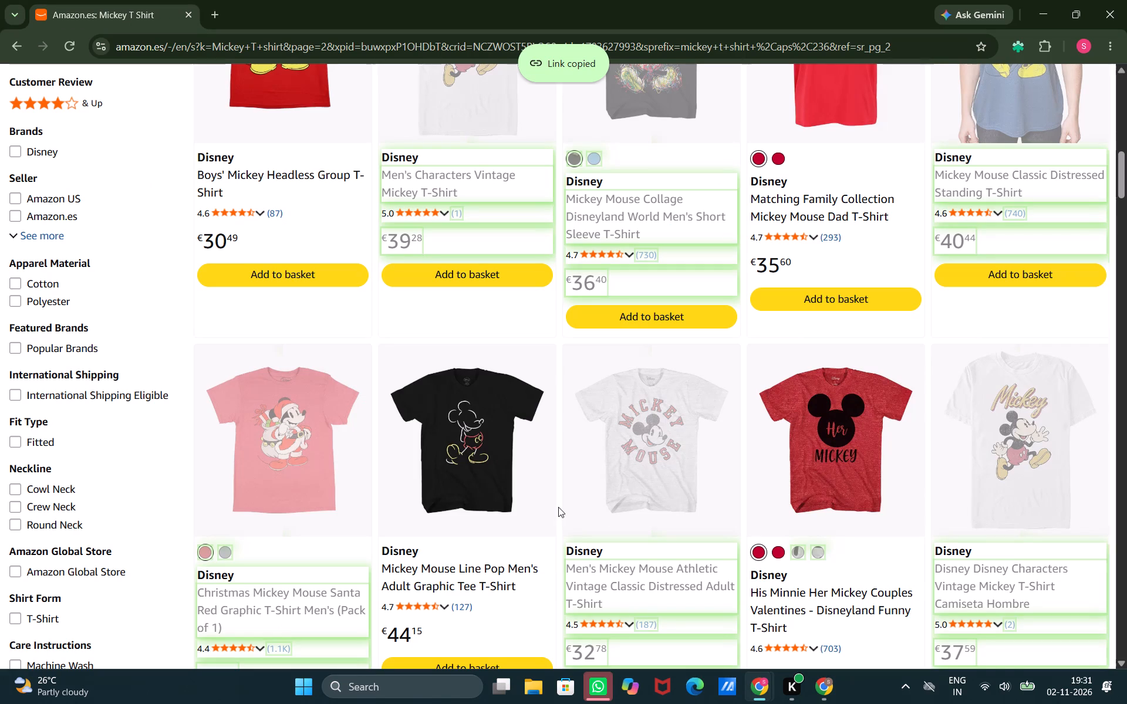
right_click(886, 605)
left_click(927, 520)
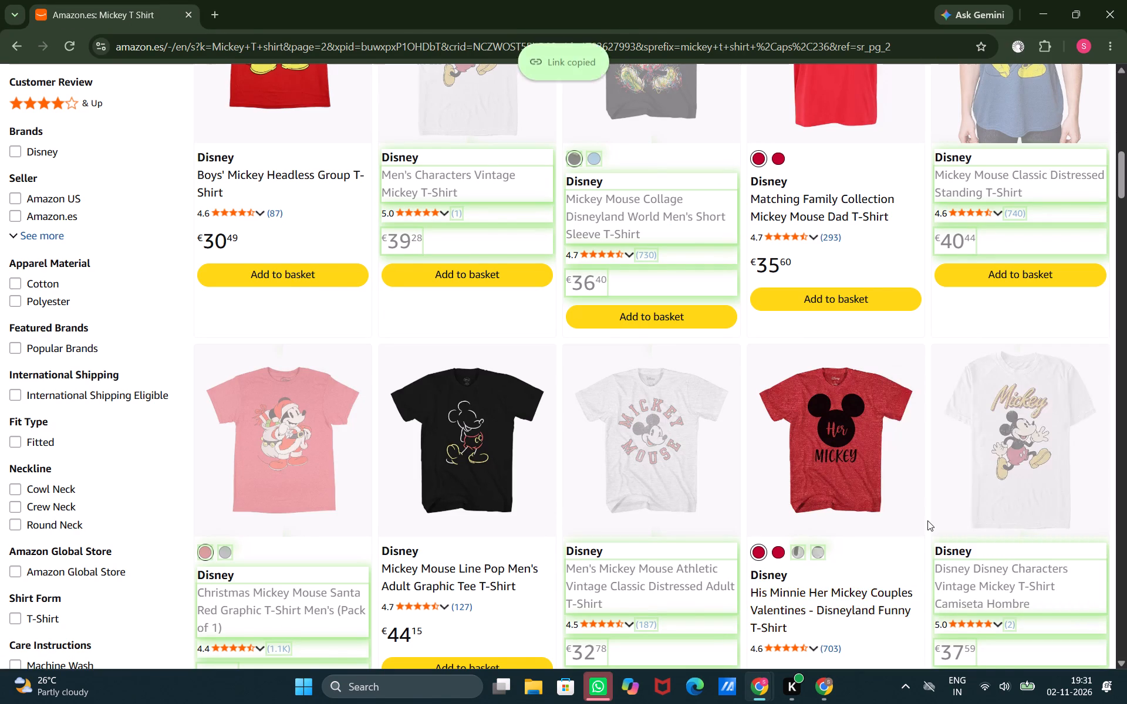
key("alt+Tab")
key("Return")
key("ctrl+v")
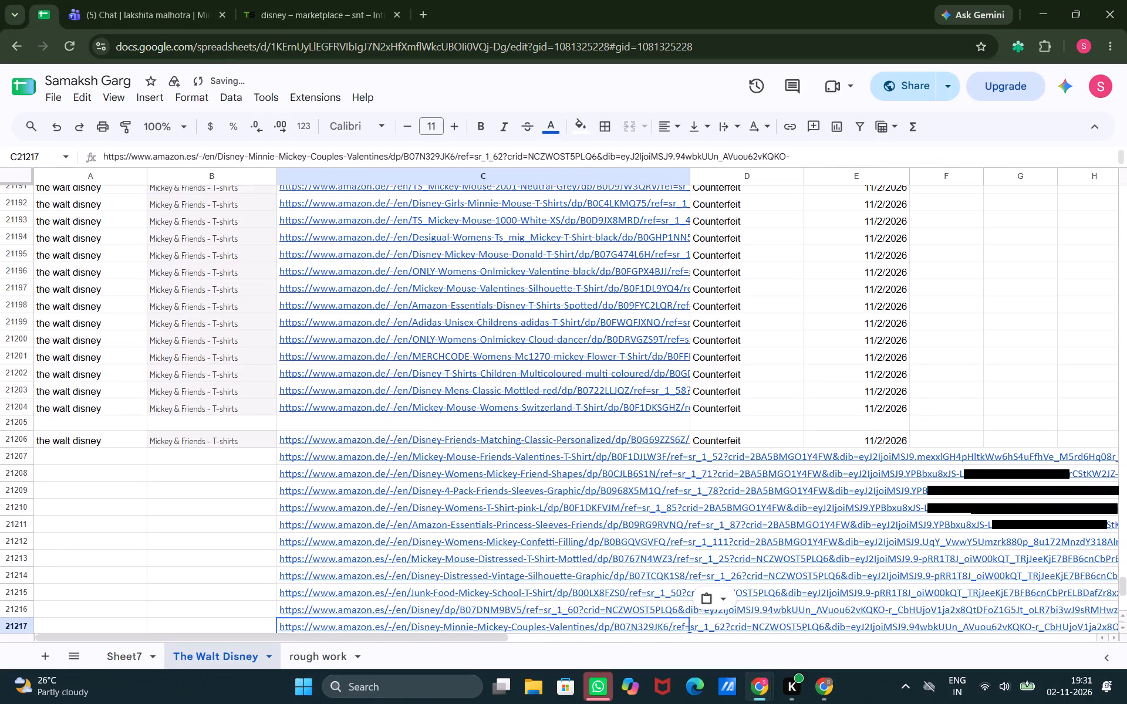
key("Return")
key("Return")
key("Return")
Find the unmarked red Disneyland Adult Valentines Couples T-Shirt with the Best Dad Ever print and paste its link into C21218.
key("alt+Tab")
scroll(930, 516, "down", 7)
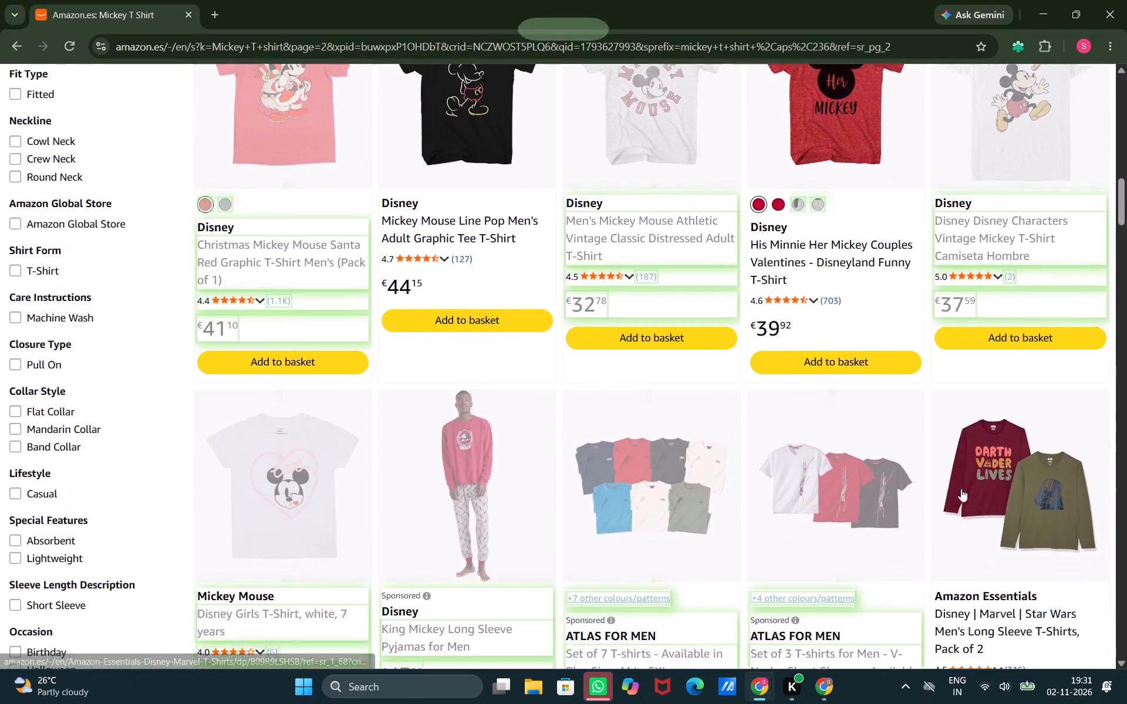
scroll(884, 405, "down", 4)
scroll(1031, 417, "down", 4)
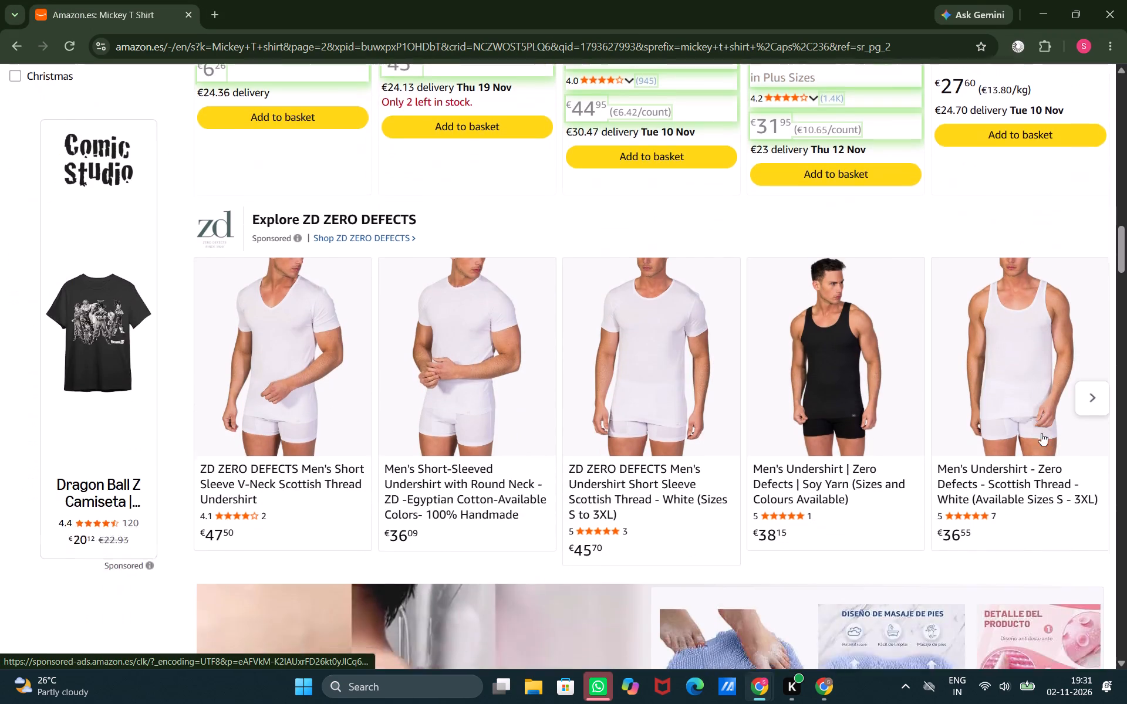
scroll(1044, 438, "down", 7)
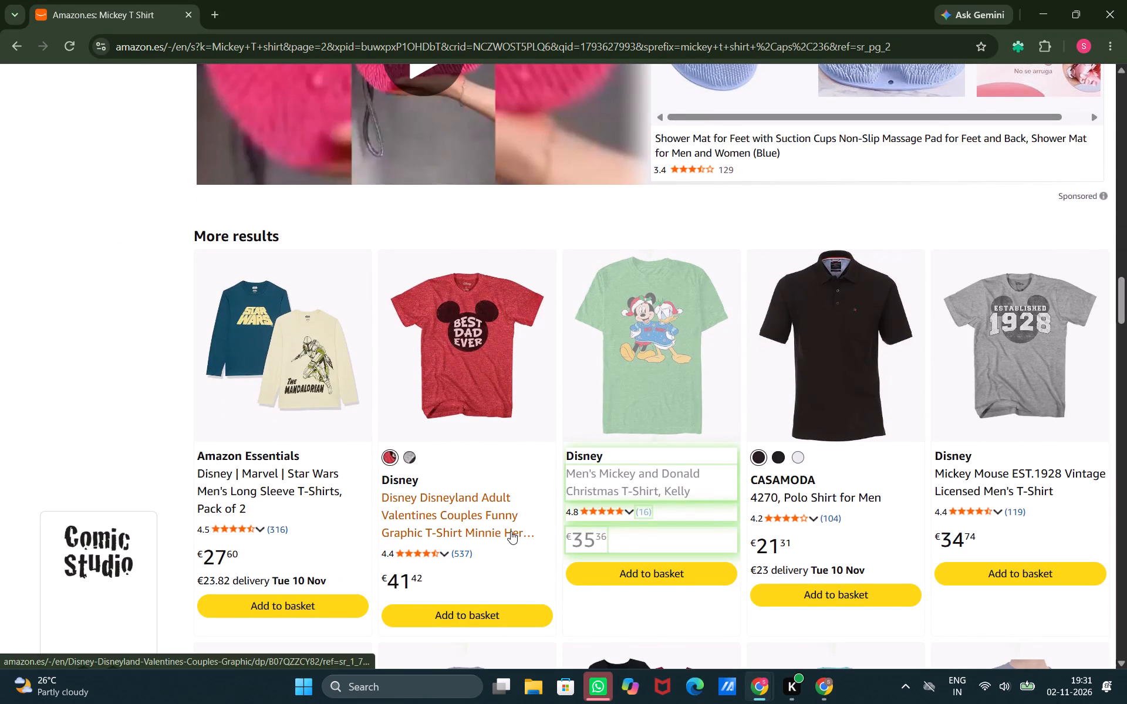
right_click(511, 531)
left_click(588, 452)
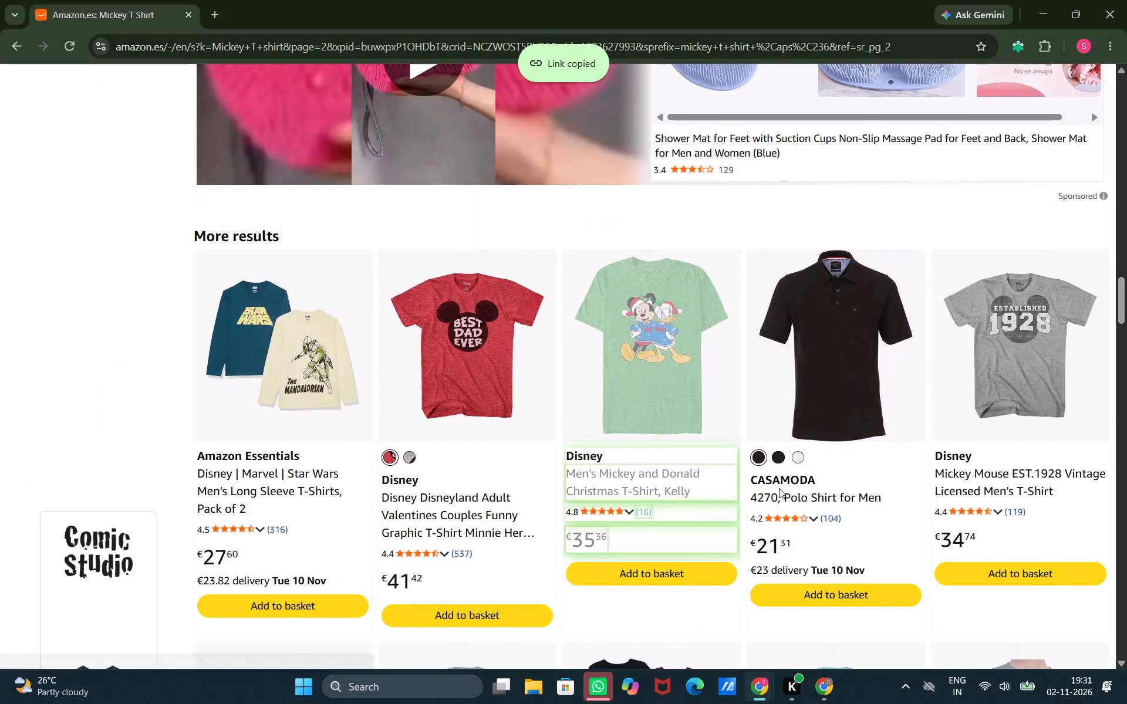
key("alt+Tab")
key("ctrl+v")
key("Return")
Copy the link of the unmarked grey Mickey Mouse EST.1928 Vintage Licensed Men's T-Shirt and paste it into C21219.
key("alt+Tab")
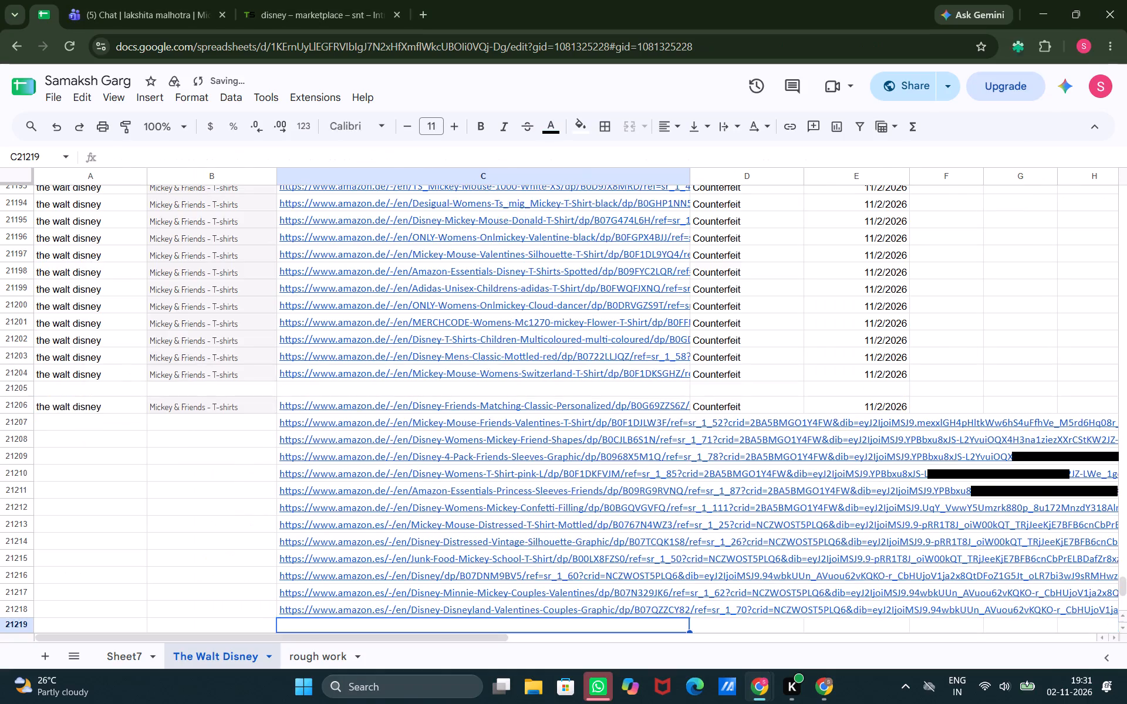
right_click(977, 479)
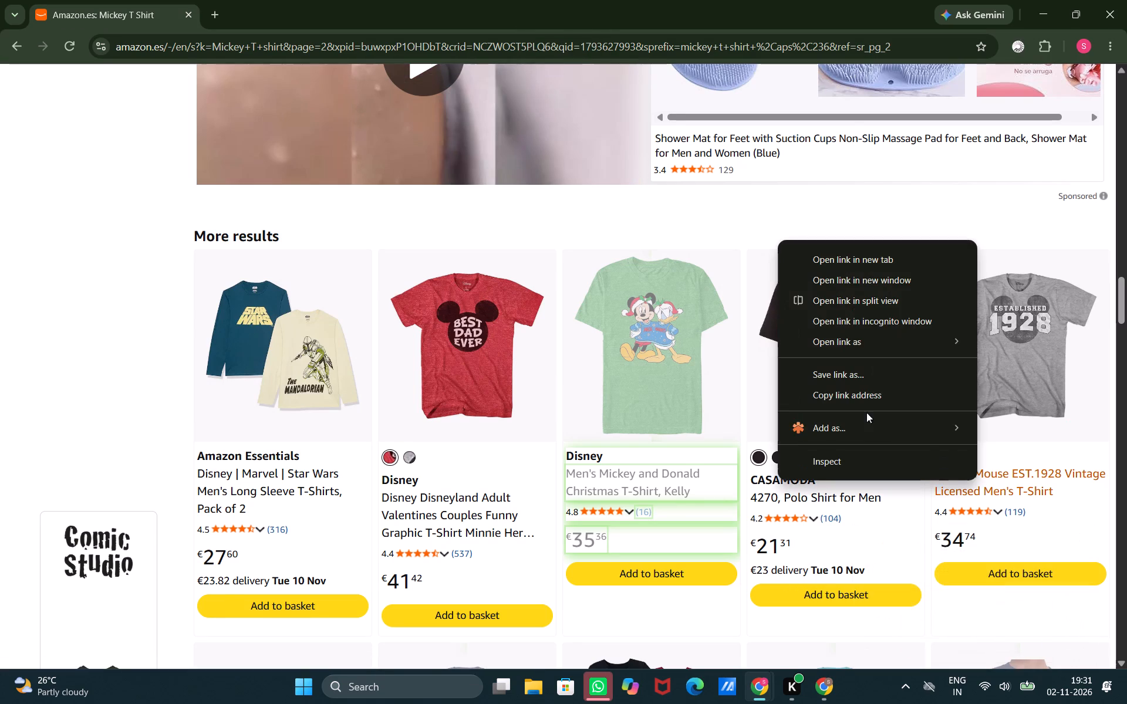
left_click(858, 398)
key("alt+Tab")
key("ctrl+v")
key("Return")
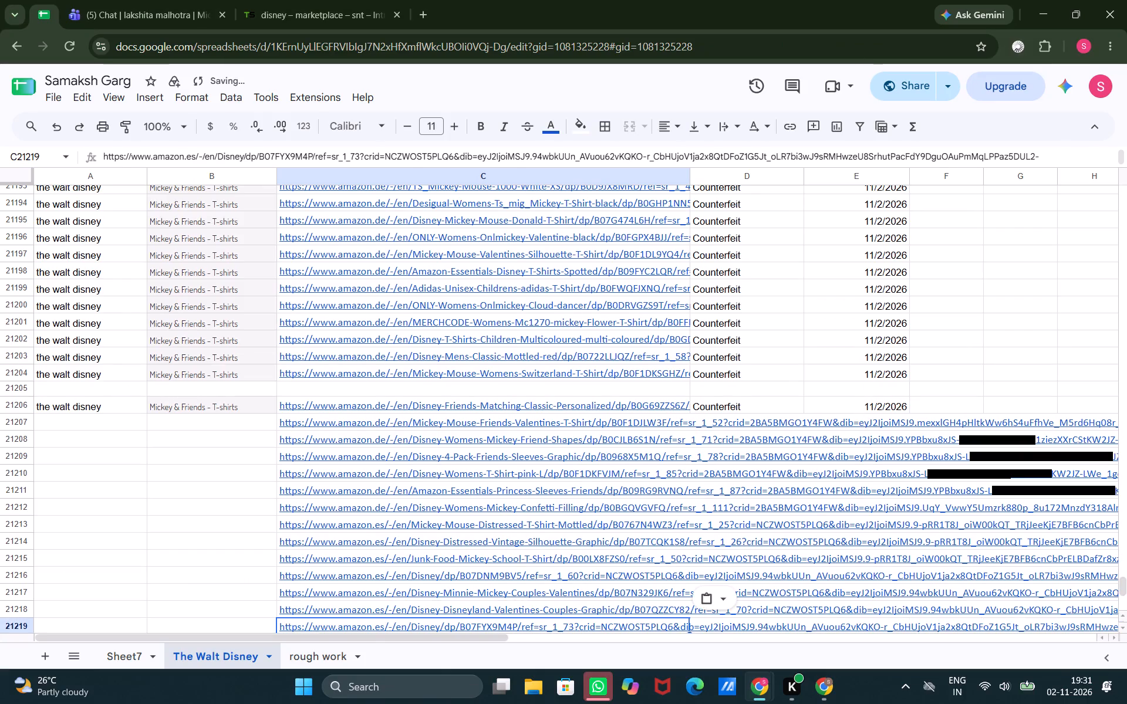
Find the unmarked Mickey Classic Fall Wreath Logo Girls T-Shirt, Navy Blue, Medium on page 2 and paste its link into C21220.
key("alt+Tab")
scroll(814, 434, "down", 6)
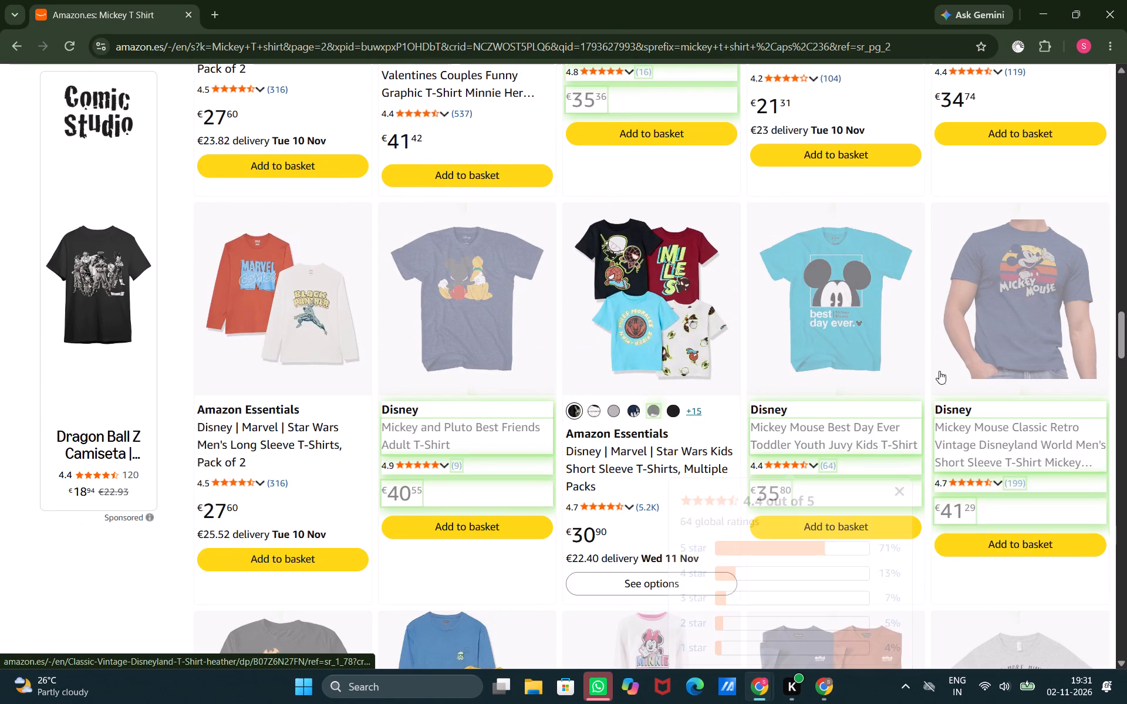
scroll(737, 378, "down", 4)
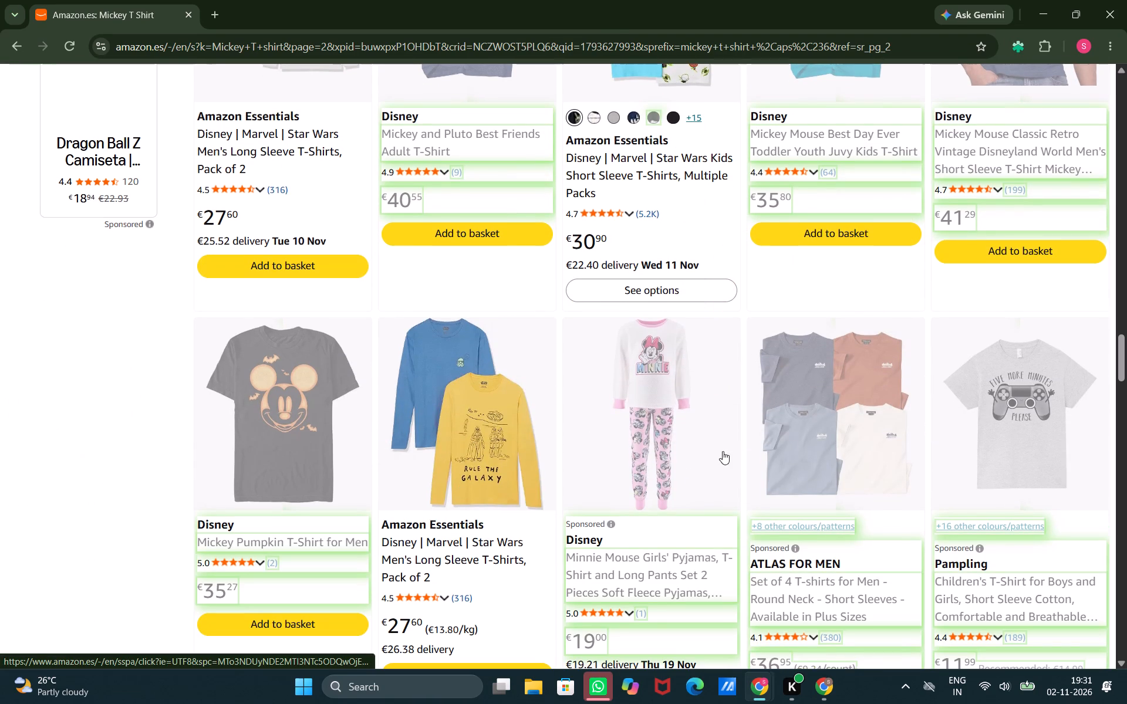
scroll(889, 436, "down", 7)
scroll(489, 457, "down", 5)
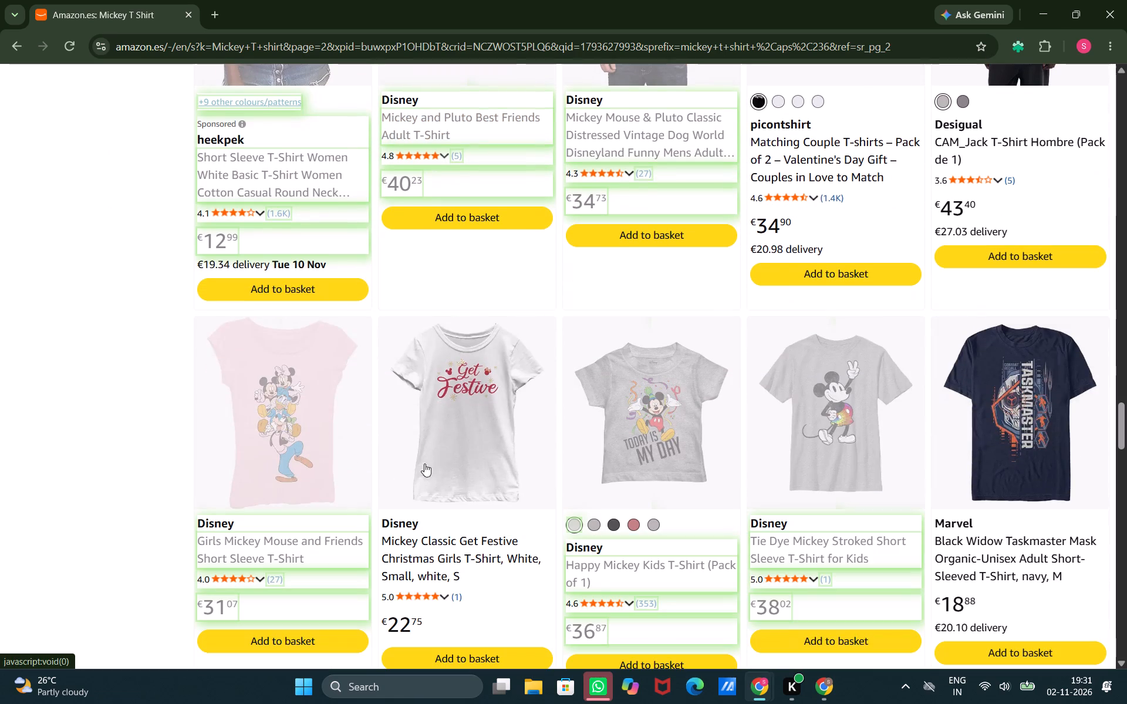
scroll(976, 422, "down", 6)
scroll(281, 440, "down", 5)
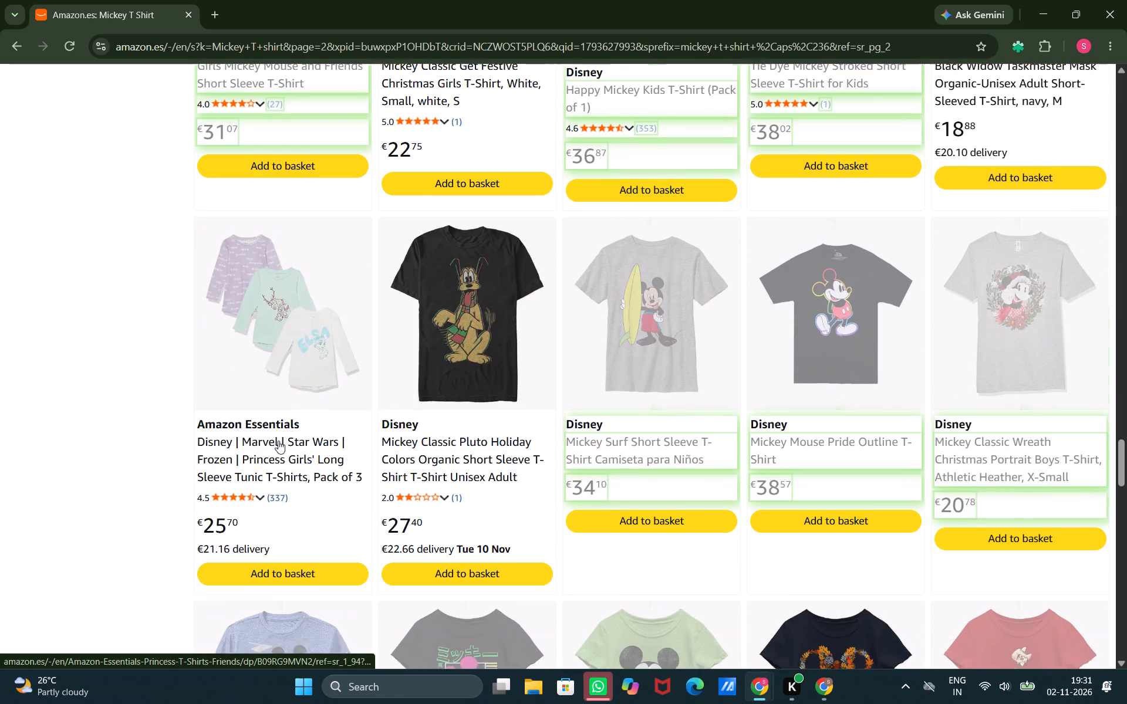
scroll(1081, 403, "down", 5)
scroll(1084, 407, "up", 4)
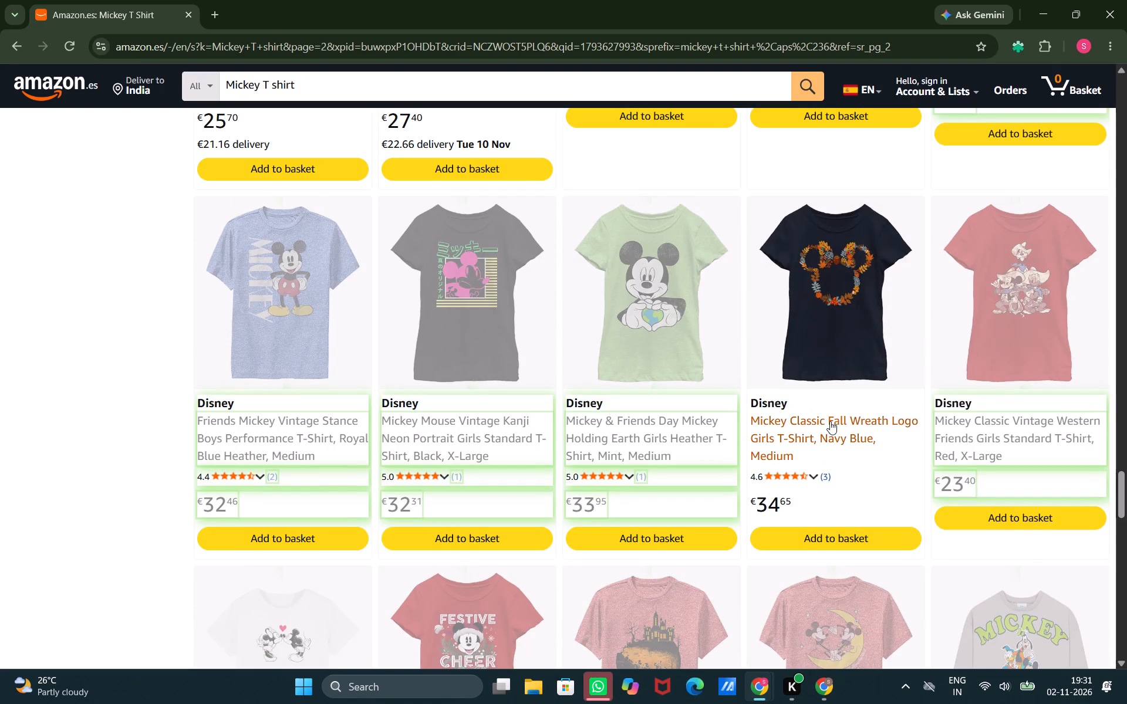
right_click(830, 421)
left_click(924, 592)
left_click(919, 583)
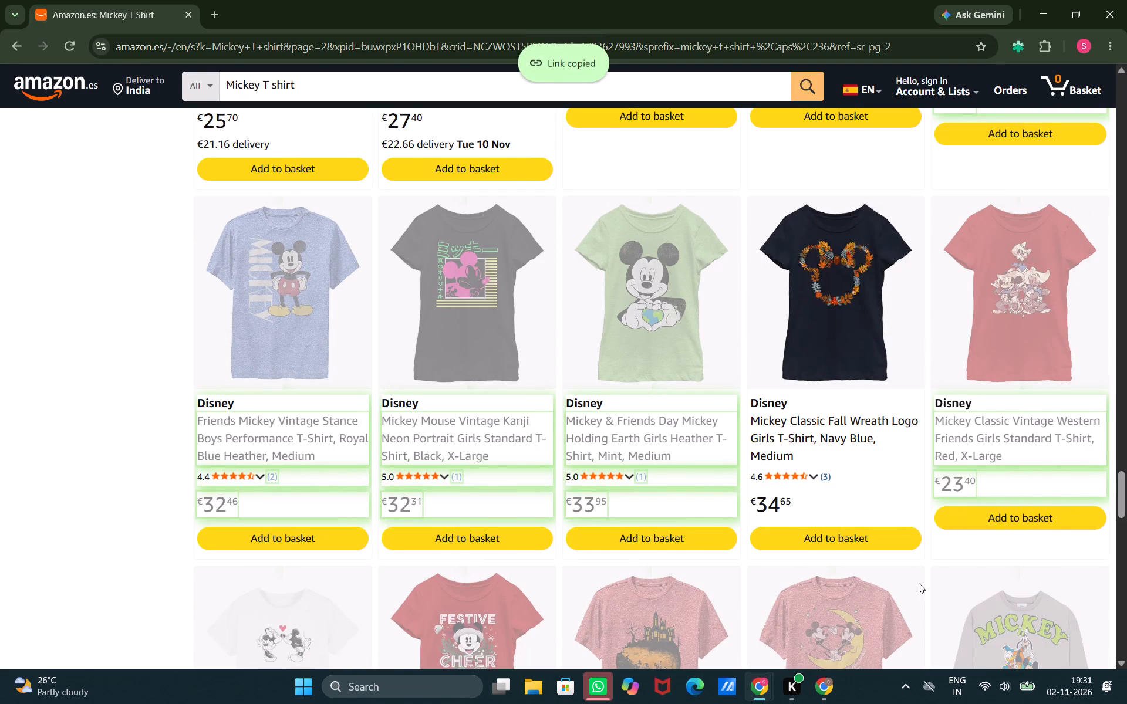
key("alt+Tab")
key("Return")
key("Return")
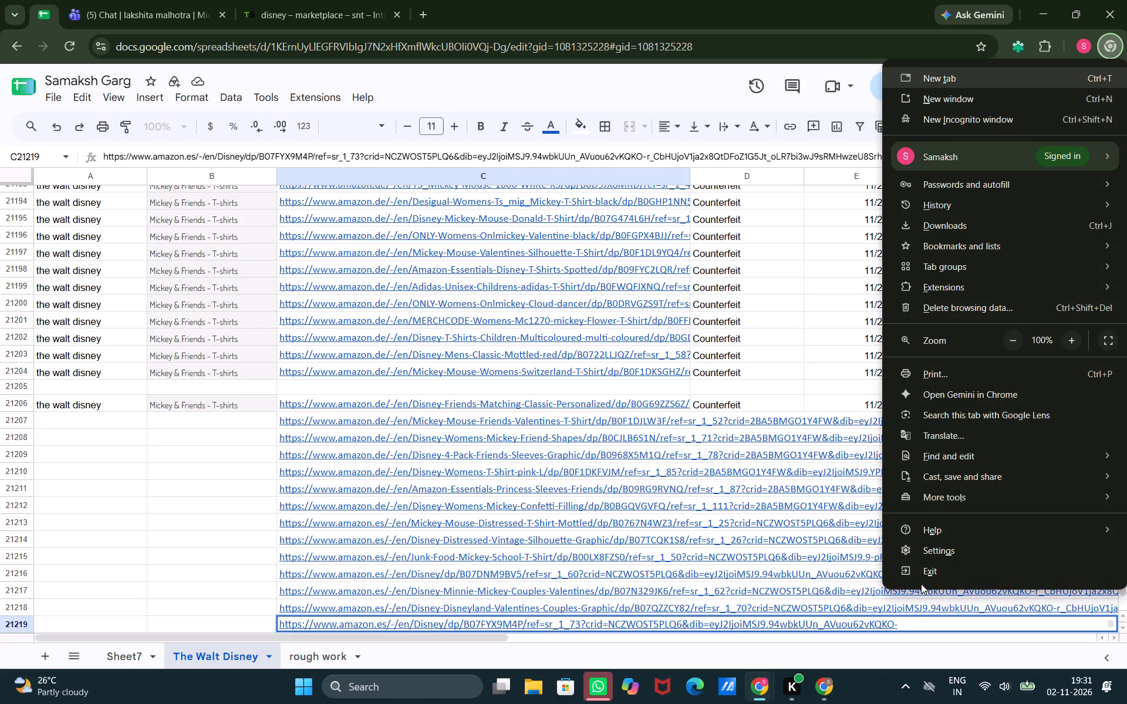
left_click(575, 591)
key("Down")
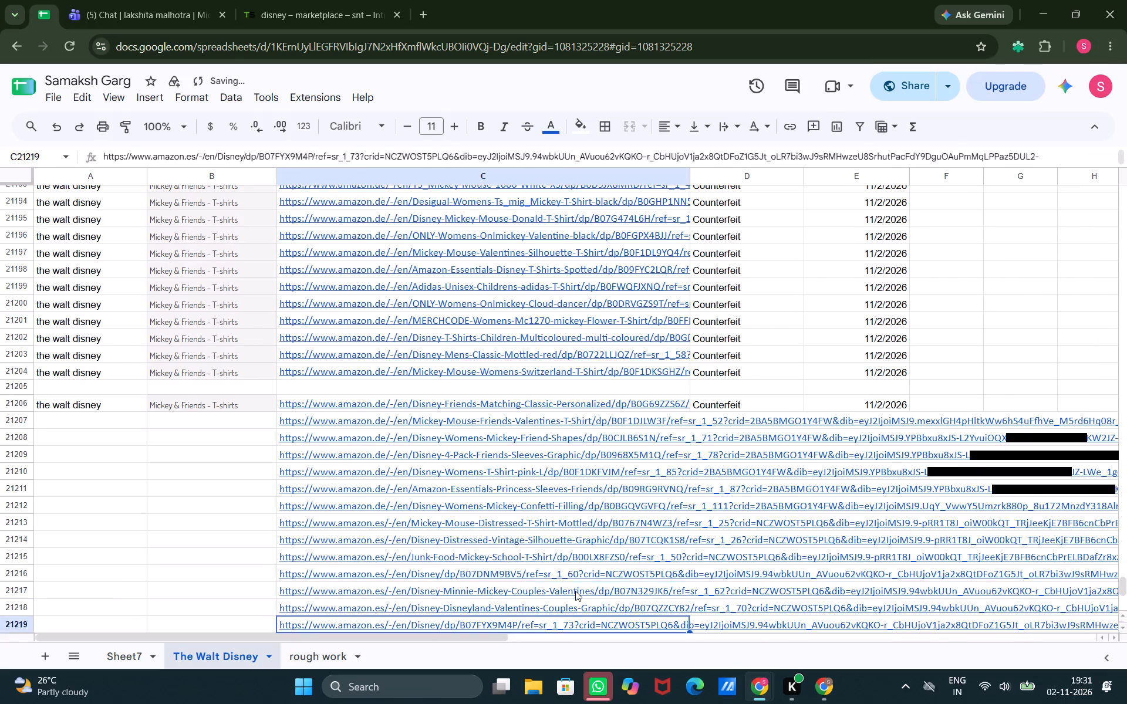
key("Down")
key("Down")
key("ctrl+v")
key("Return")
key("Return")
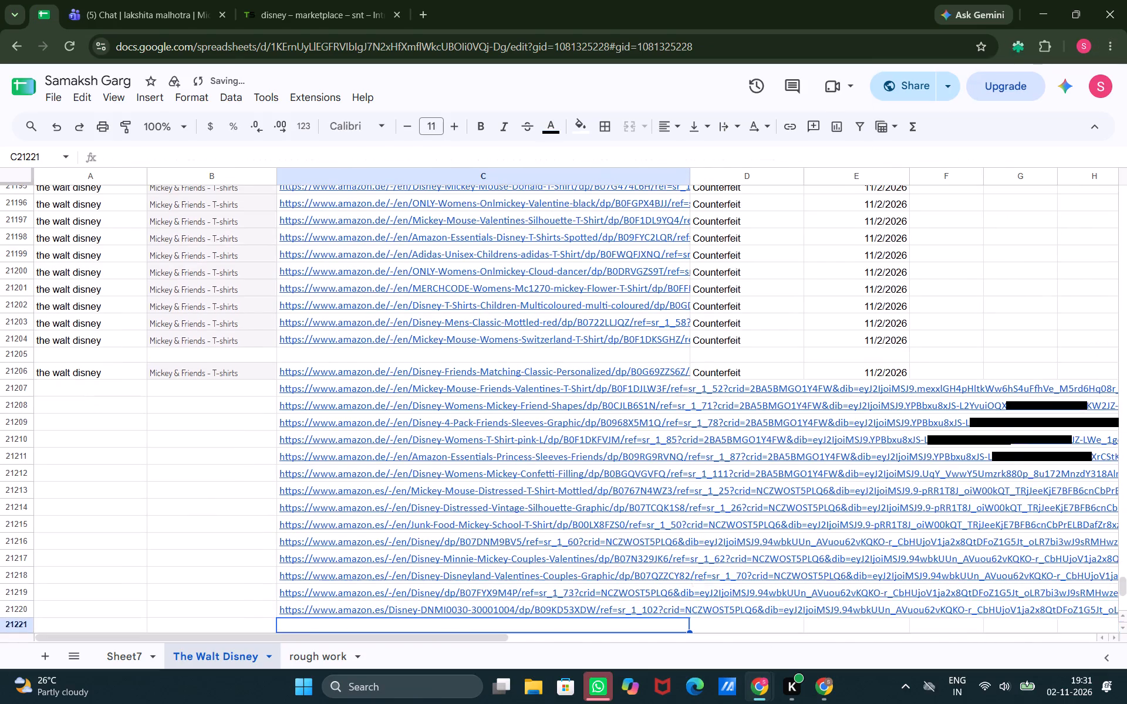
On results page 3, copy the link of the unmarked Mickey & Minnie to The Moon & Back Boys T-Shirt and paste it into C21221.
key("alt+Tab")
scroll(575, 591, "down", 4)
scroll(795, 507, "down", 8)
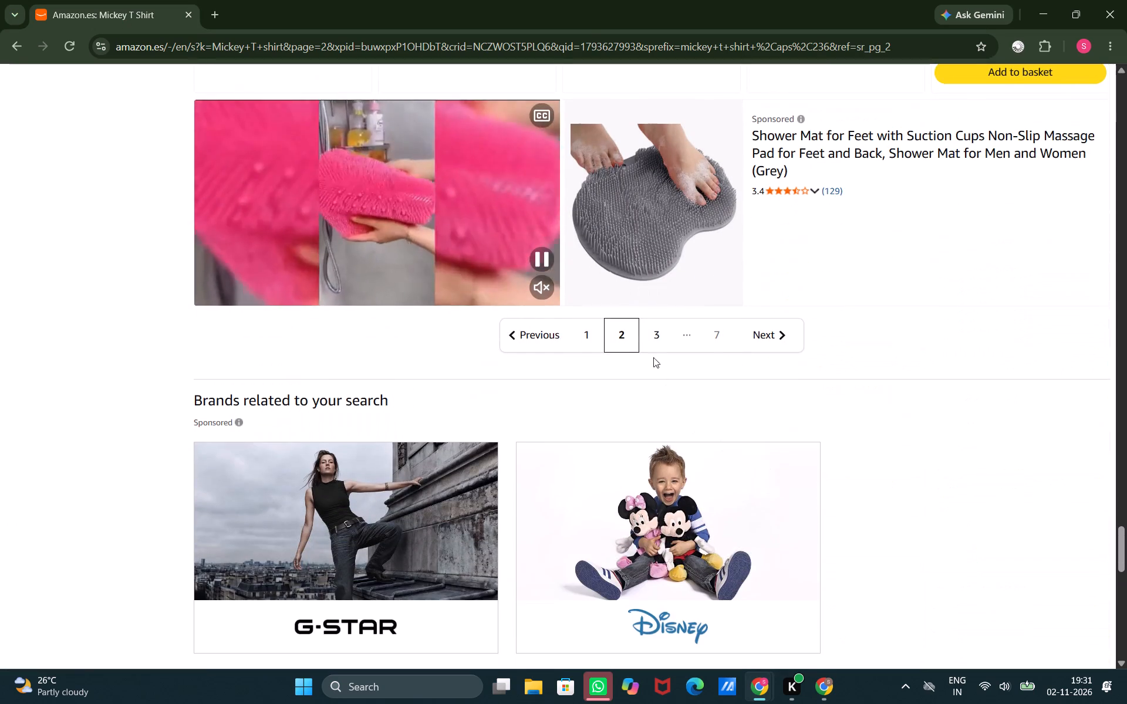
left_click(649, 343)
scroll(678, 501, "down", 5)
scroll(500, 461, "up", 3)
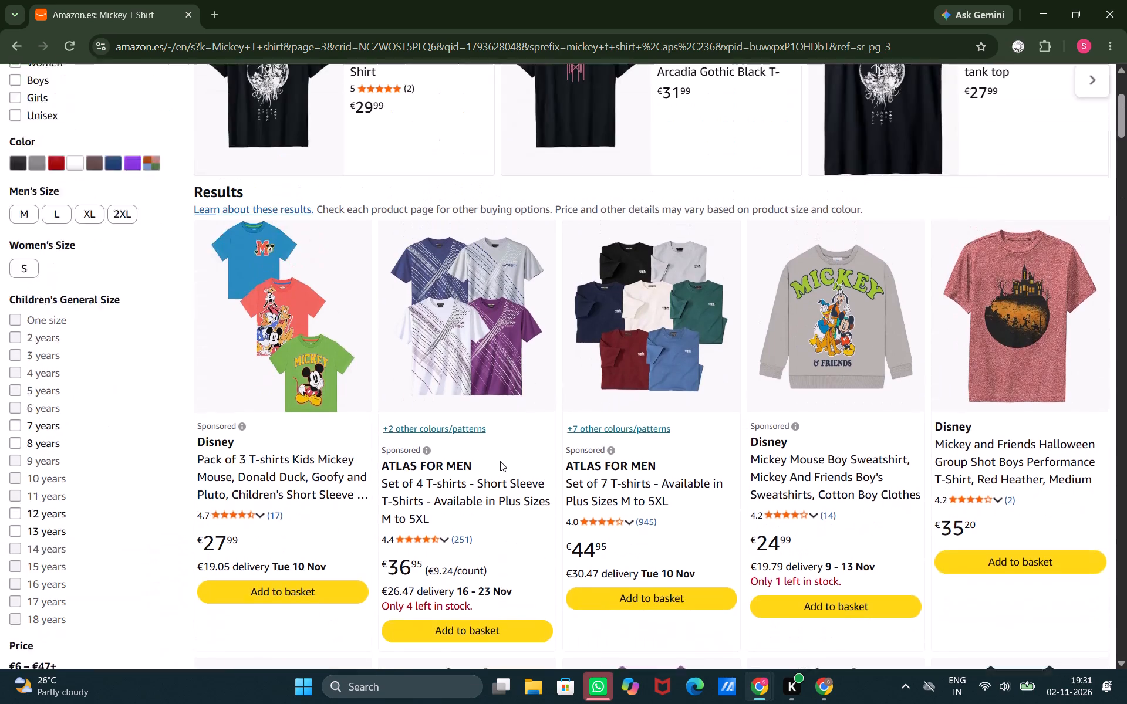
scroll(968, 476, "down", 5)
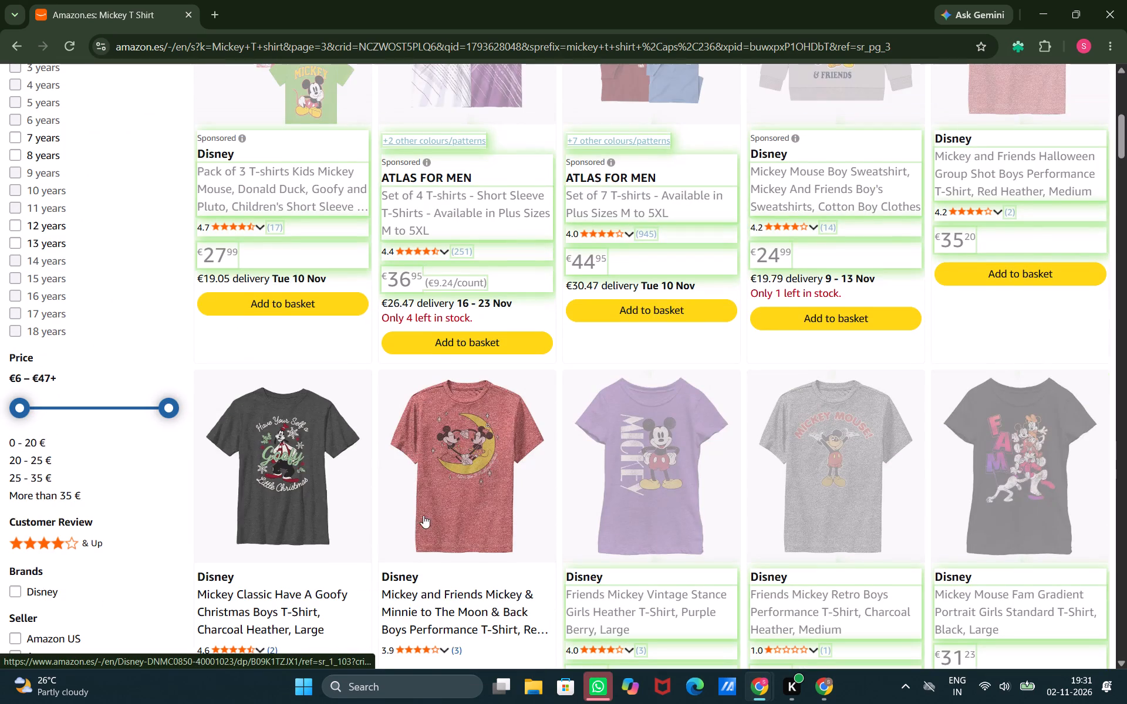
scroll(414, 518, "down", 2)
right_click(463, 482)
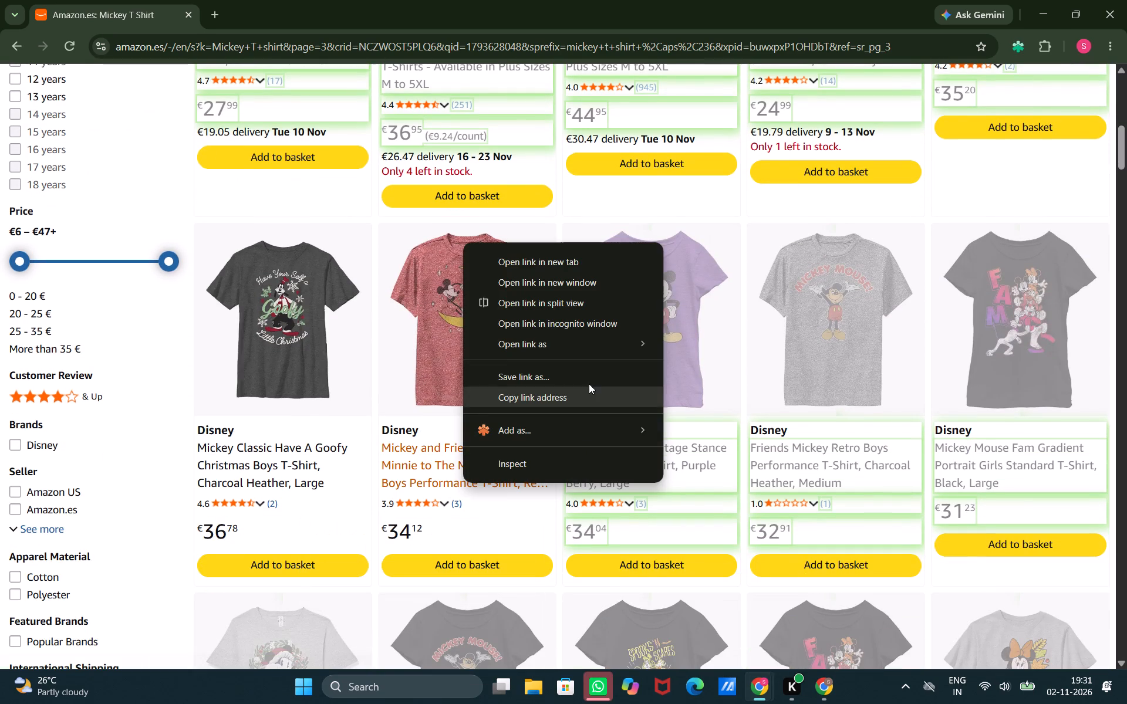
left_click(585, 391)
key("alt+Tab")
key("ctrl+v")
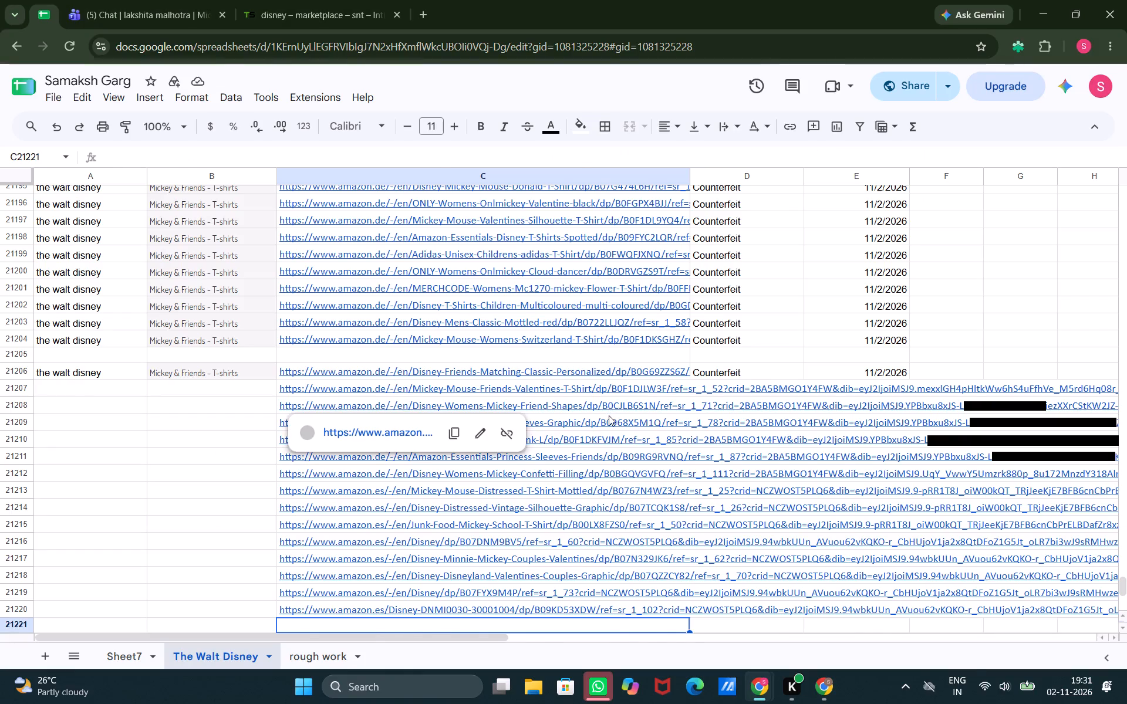
key("Return")
key("Return")
key("Return")
Find the unmarked Mickey Classic Christmas Lights Logo Fill Girls T-Shirt, Green Apple, Small and paste its link into C21222.
key("alt+Tab")
scroll(609, 416, "down", 4)
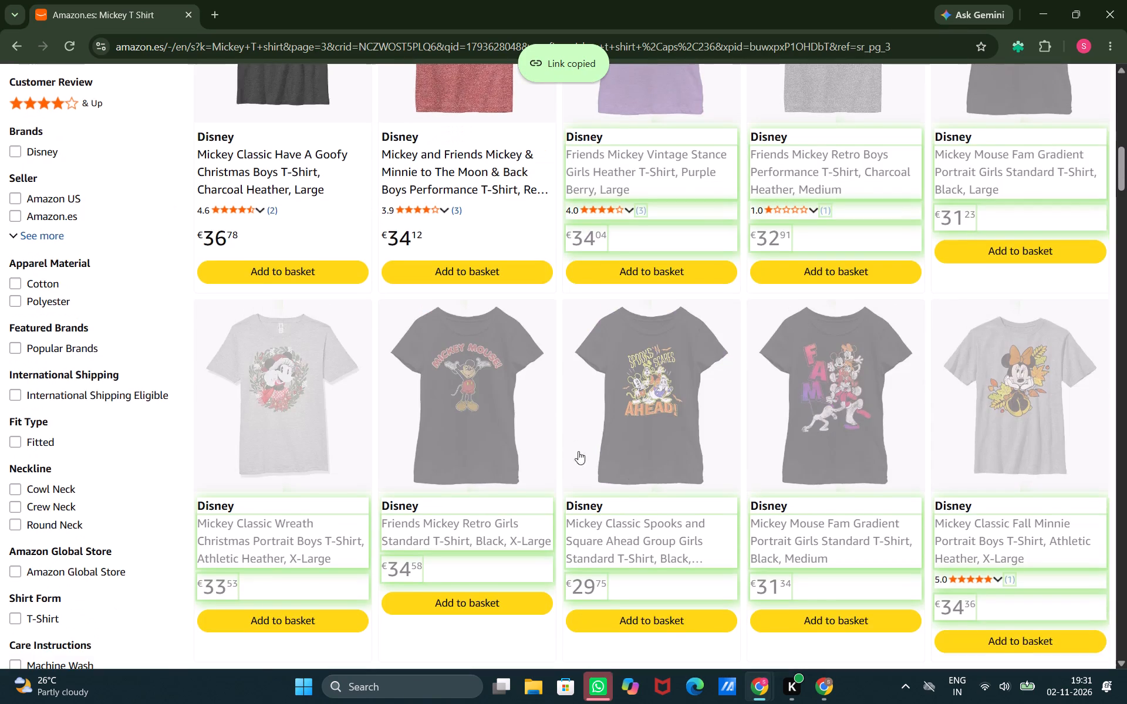
scroll(626, 463, "down", 5)
scroll(374, 431, "down", 6)
scroll(458, 430, "up", 5)
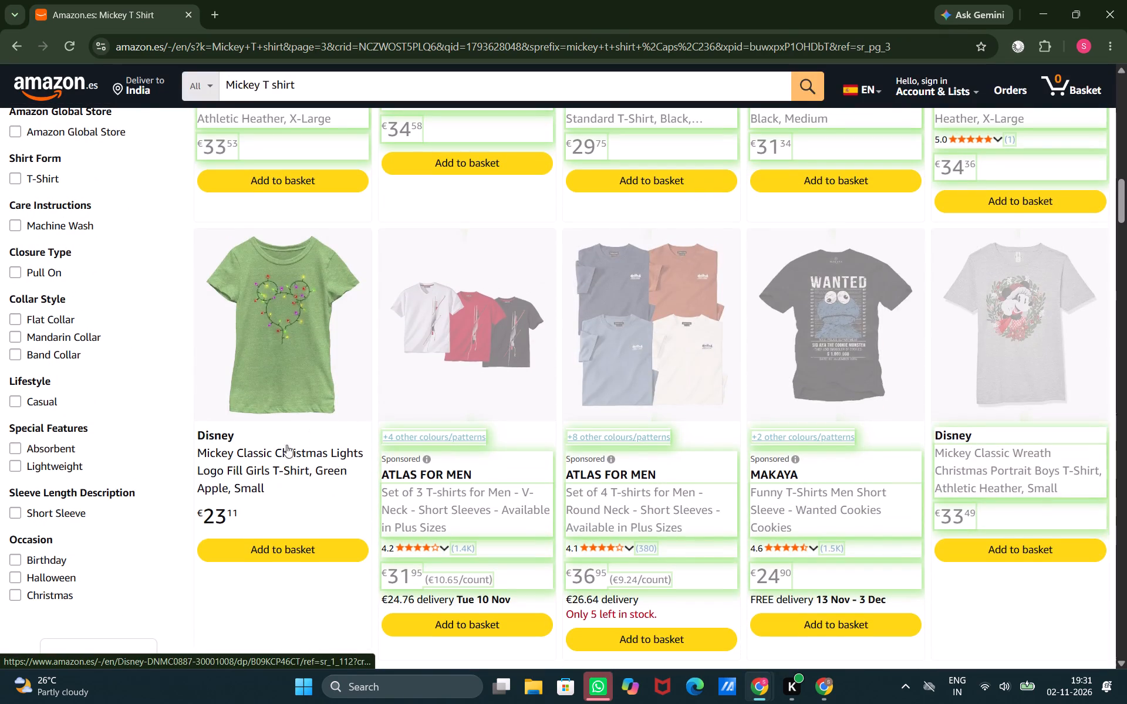
scroll(308, 444, "down", 8)
scroll(308, 444, "up", 1)
scroll(308, 444, "down", 8)
scroll(309, 444, "up", 9)
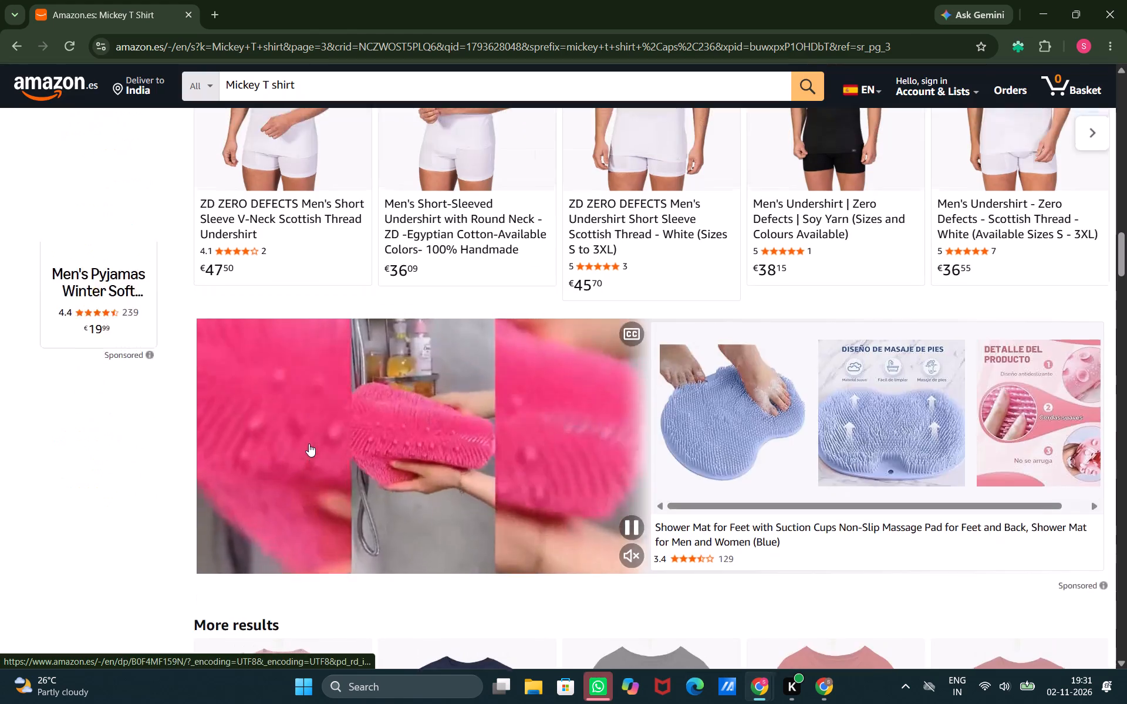
scroll(309, 444, "up", 2)
scroll(309, 375, "up", 4)
right_click(285, 447)
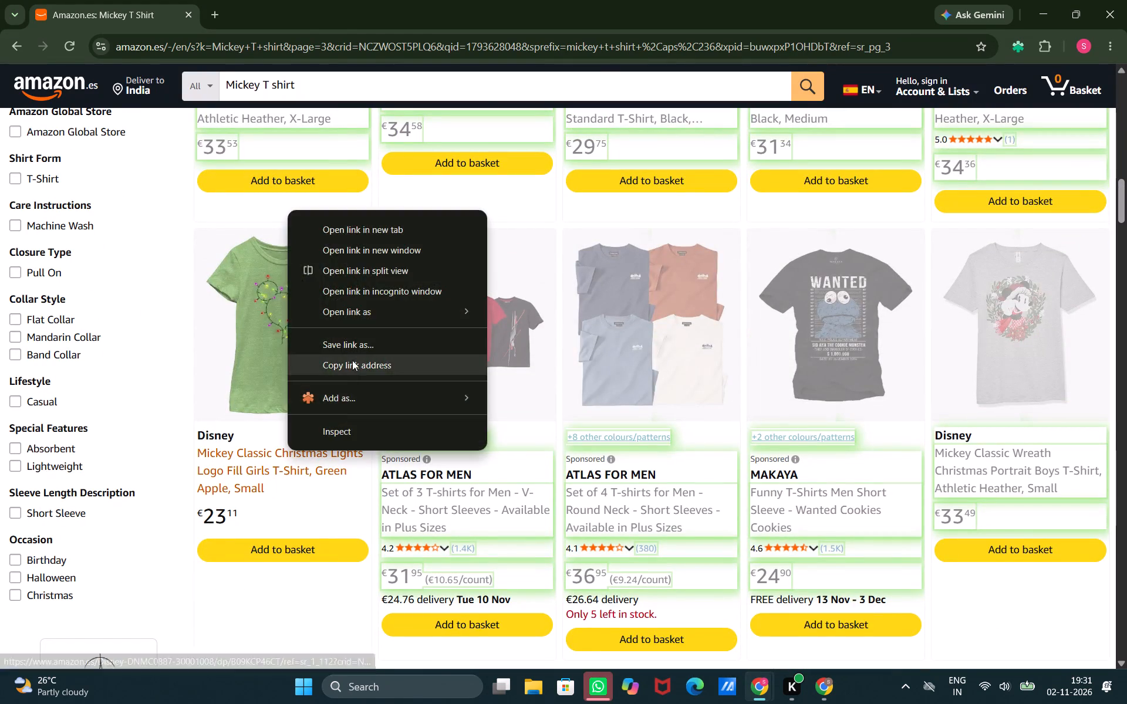
left_click(352, 360)
key("alt+Tab")
key("ctrl+v")
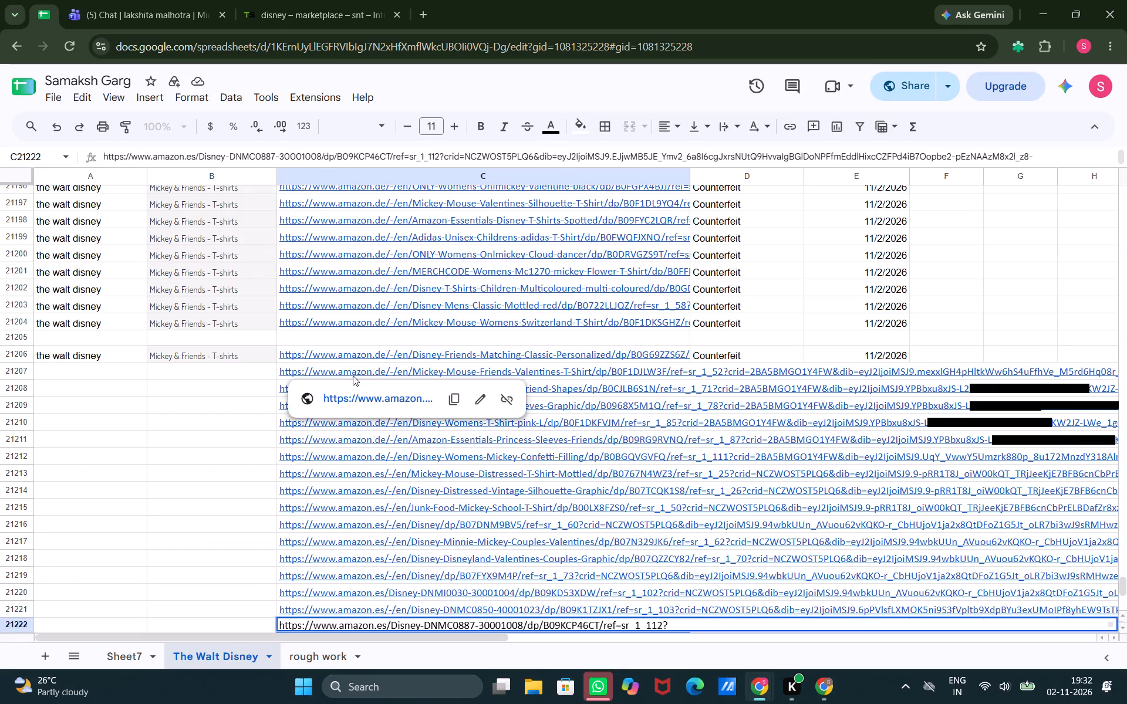
key("Return")
key("Return")
Copy the link of the unmarked unisex child Mickey Classic Fall Wreath Logo Boys T-shirt, Navy Blue, X-Small US and paste it into C21223.
key("alt+Tab")
scroll(364, 380, "down", 14)
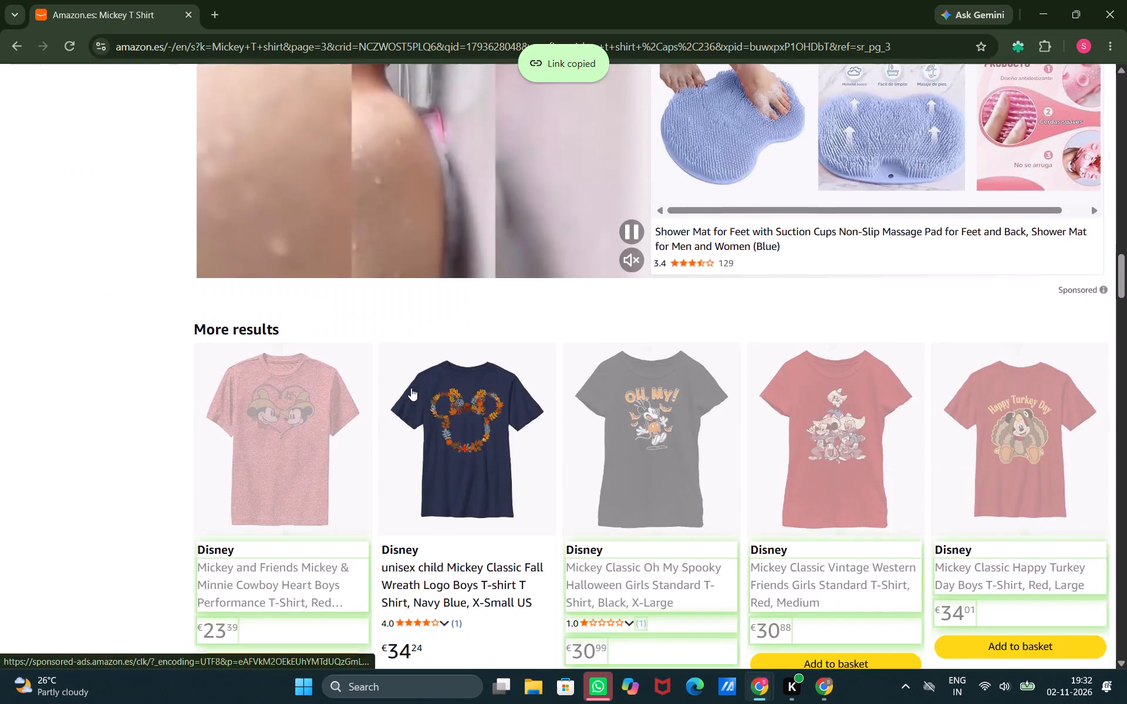
scroll(411, 388, "down", 3)
right_click(492, 354)
left_click(531, 508)
key("alt+Tab")
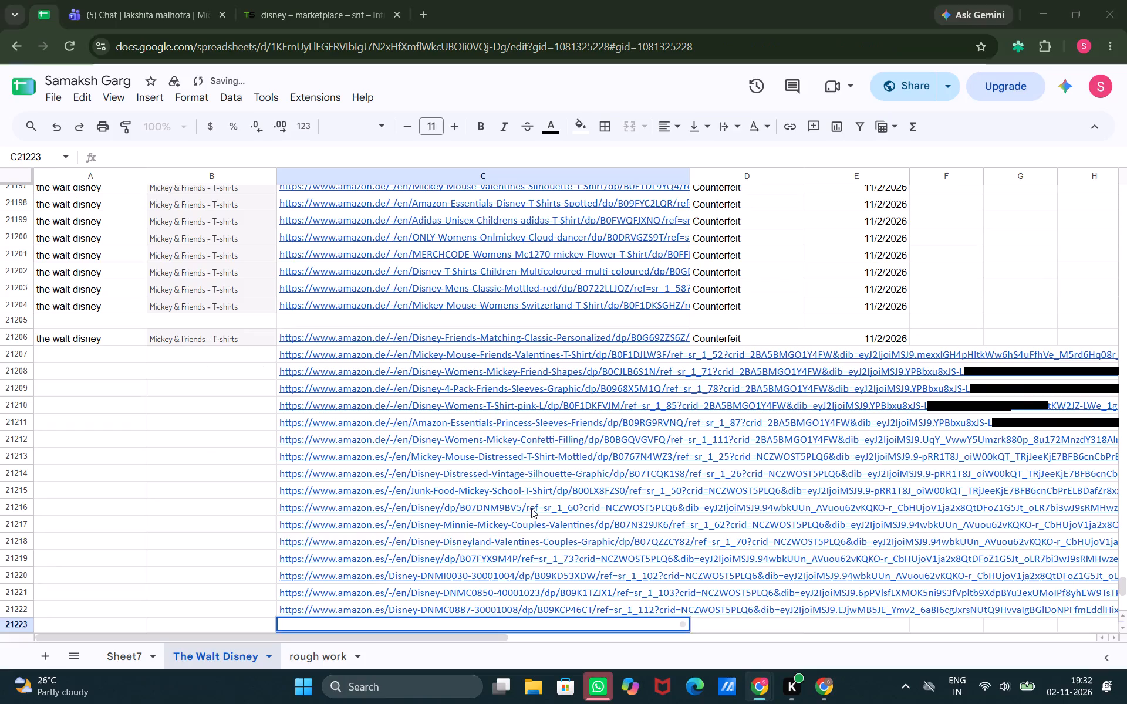
key("ctrl+v")
key("Return")
key("Return")
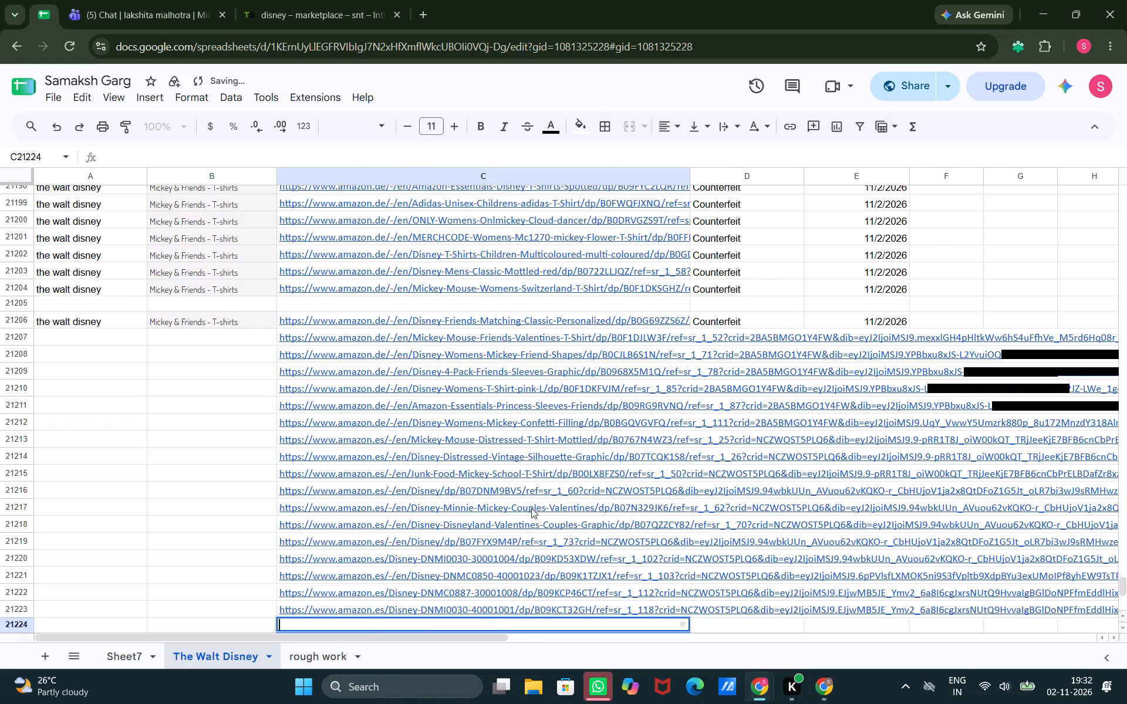
Copy the link of the unmarked Mickey Classic Fall Minnie Give Thanks Boys T-Shirt, Athletic Heather, X-Small and paste it into C21224.
key("alt+Tab")
scroll(531, 508, "down", 8)
right_click(511, 500)
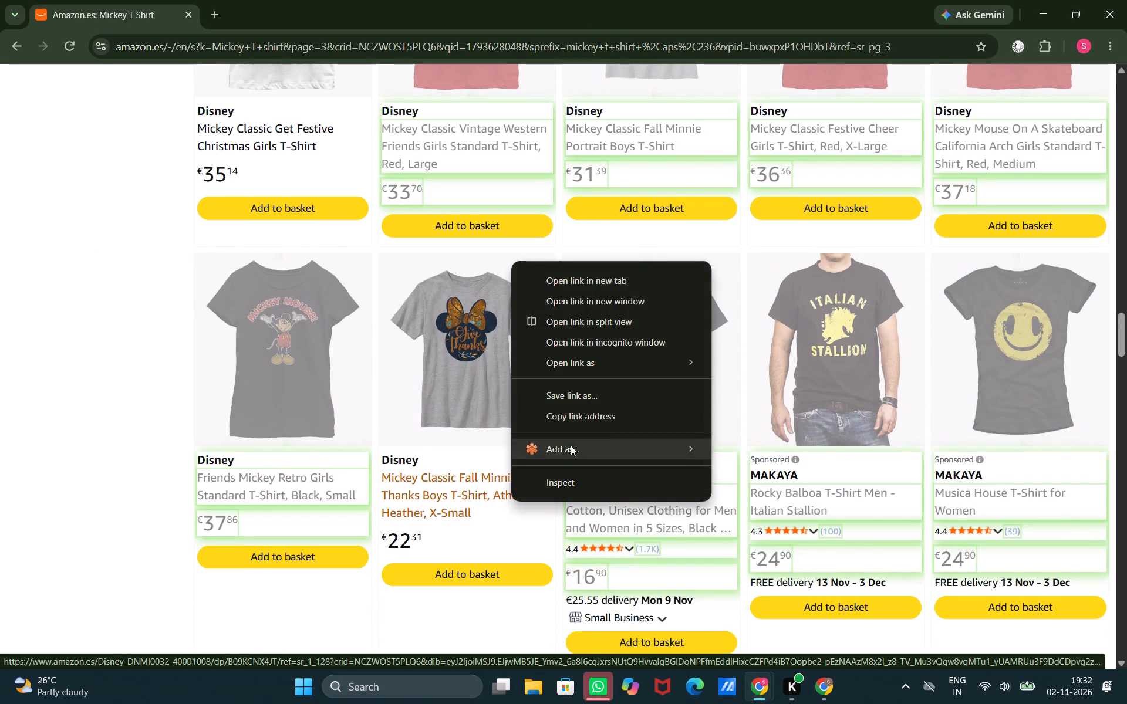
left_click(568, 426)
key("alt+Tab")
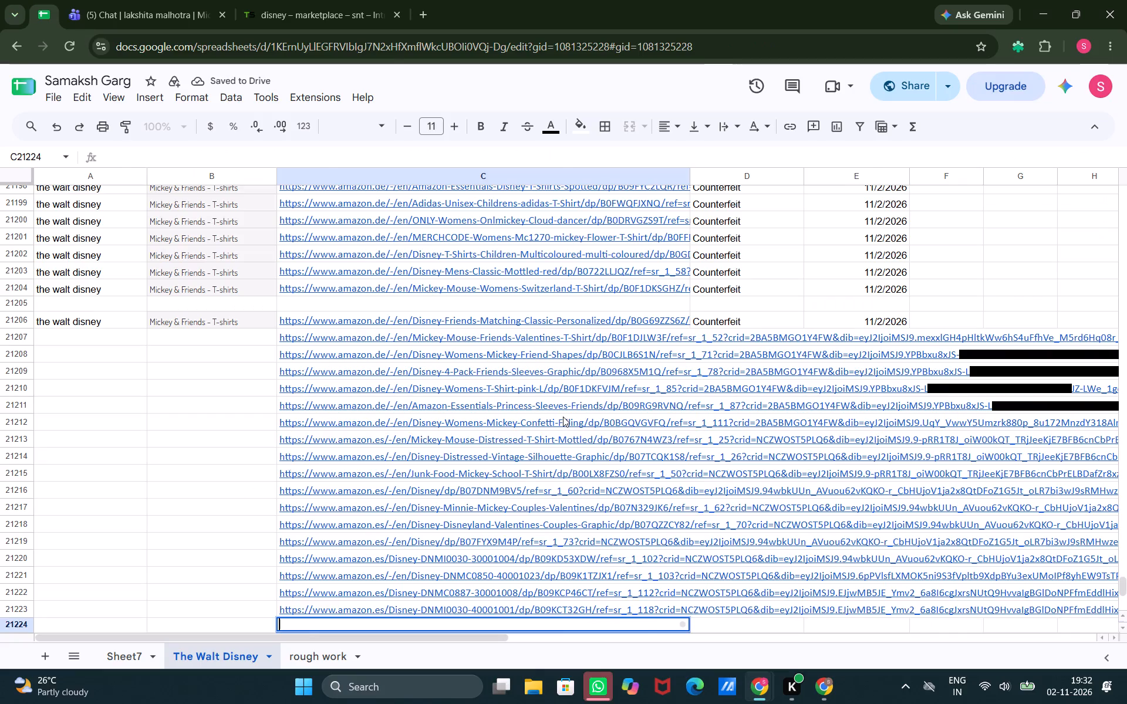
key("ctrl+v")
key("Return")
Find the unmarked green Mickey Classic Christmas Lights Logo Fill Girls shirt further down page 3 and paste its link into C21225.
key("alt+Tab")
scroll(563, 417, "down", 5)
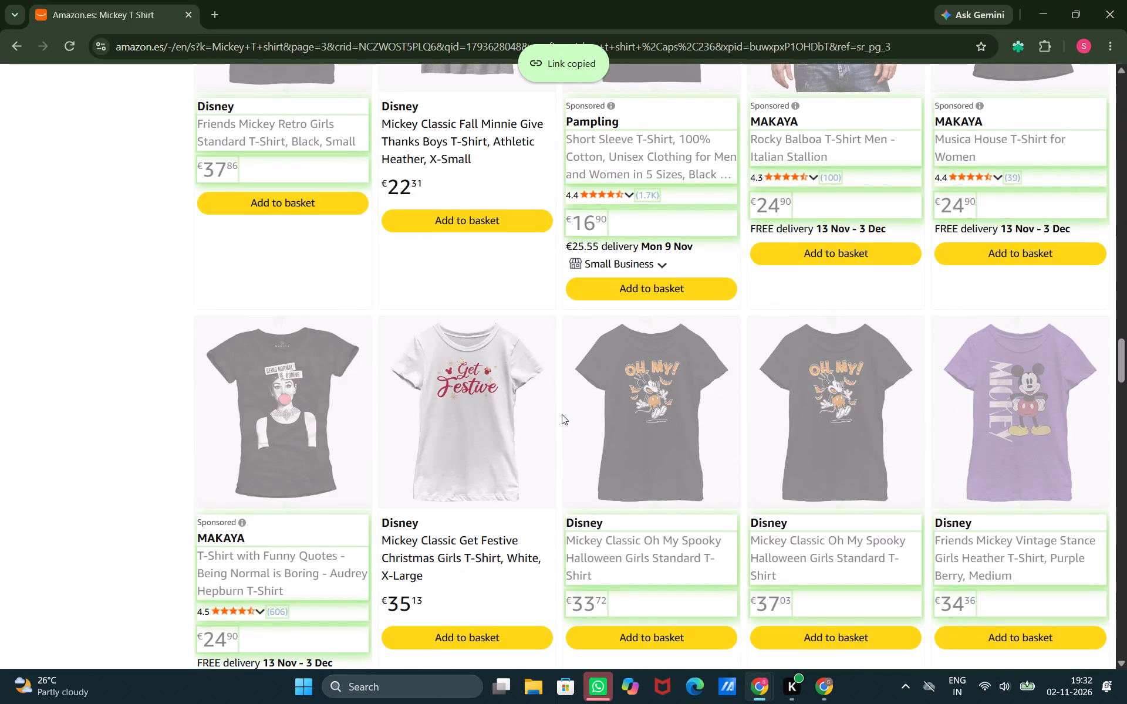
scroll(998, 398, "down", 5)
scroll(1126, 391, "down", 3)
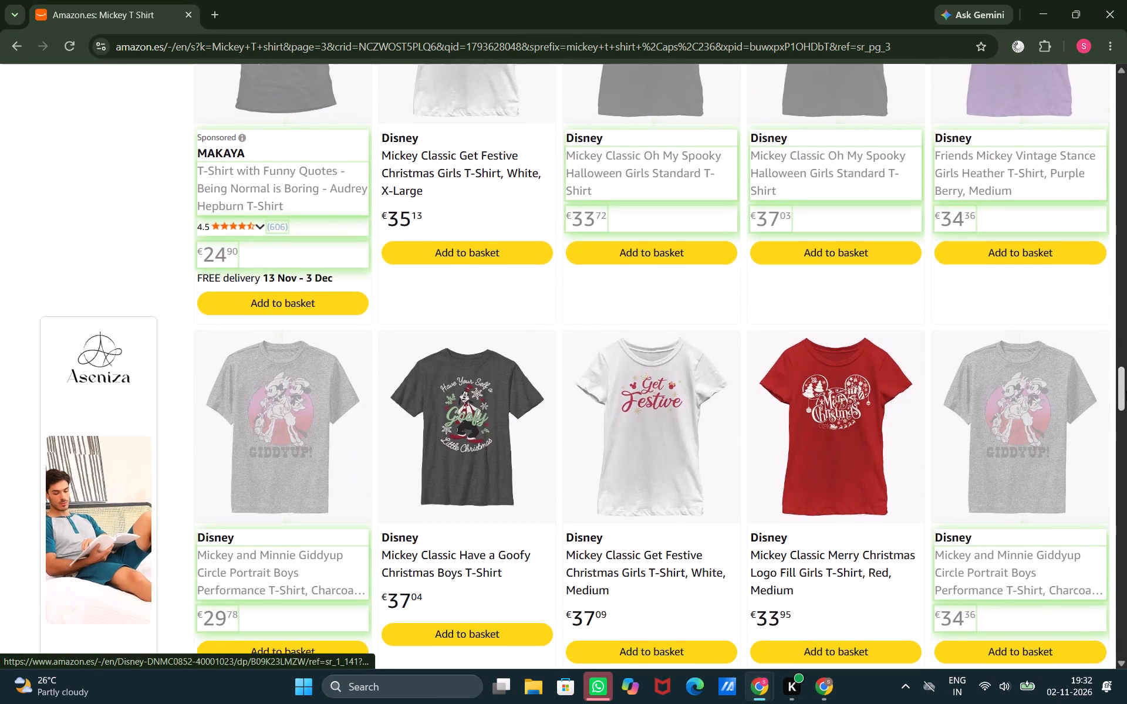
scroll(1126, 391, "down", 2)
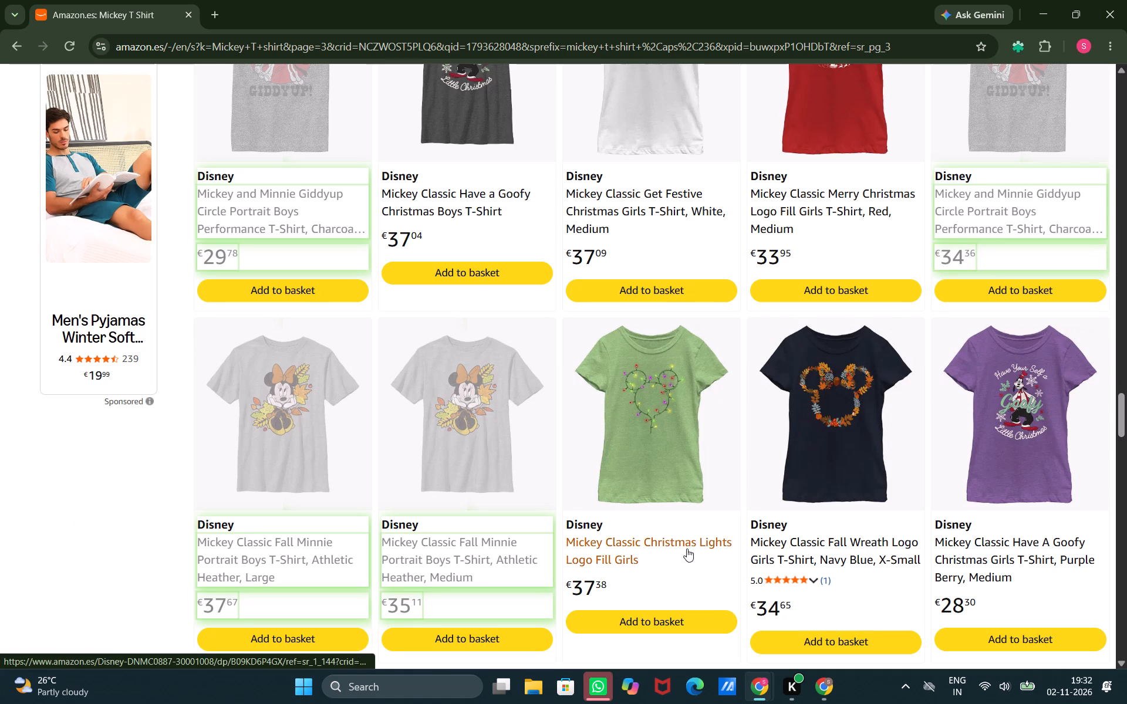
right_click(687, 549)
left_click(785, 461)
key("alt+Tab")
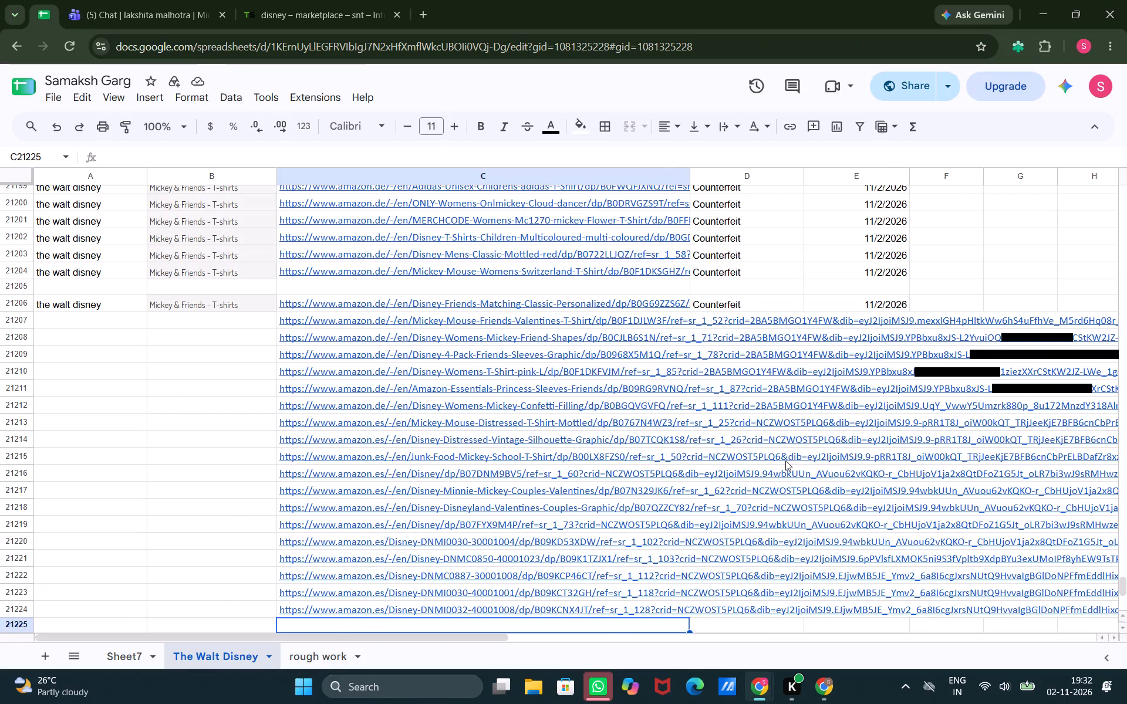
key("ctrl+v")
key("Return")
key("Return")
Copy the link of the unmarked Mickey Classic Fall Wreath Logo Girls T-Shirt, Navy Blue, X-Small and paste it into C21226.
key("alt+Tab")
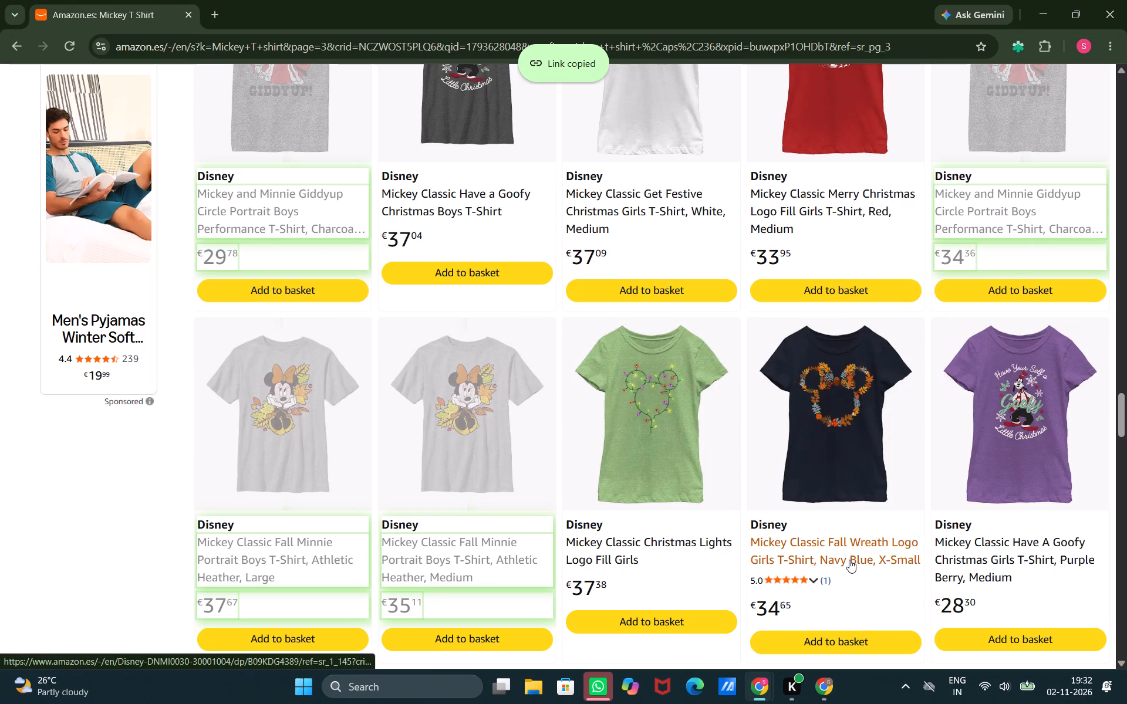
right_click(849, 560)
left_click(902, 479)
key("alt+Tab")
key("ctrl+v")
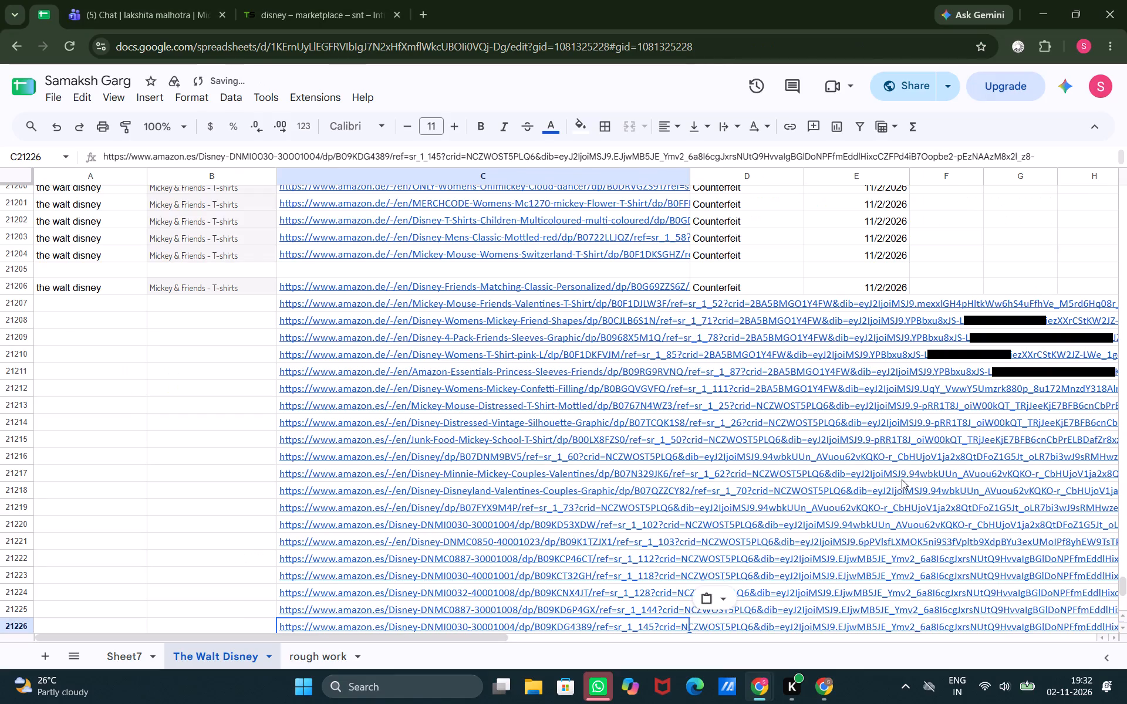
key("Return")
key("Return")
key("Return")
Check the remaining listings on page 3 of the Amazon.es results and open page 4.
key("alt+Tab")
scroll(896, 469, "down", 8)
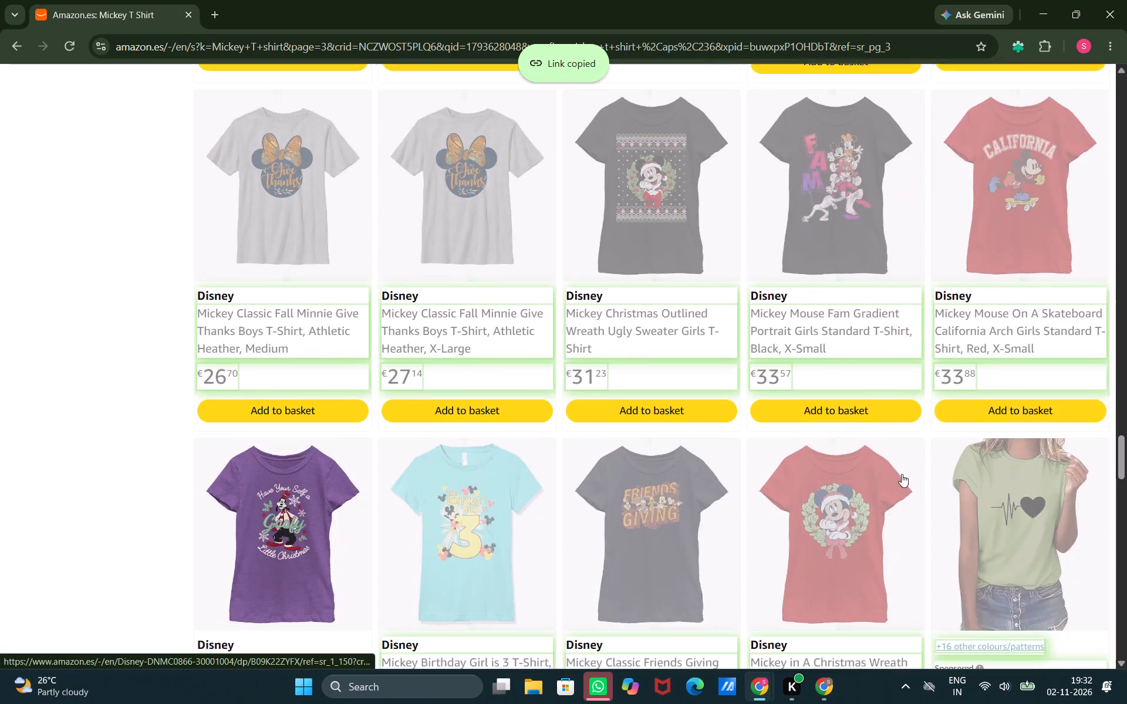
scroll(902, 474, "down", 12)
scroll(906, 488, "up", 3)
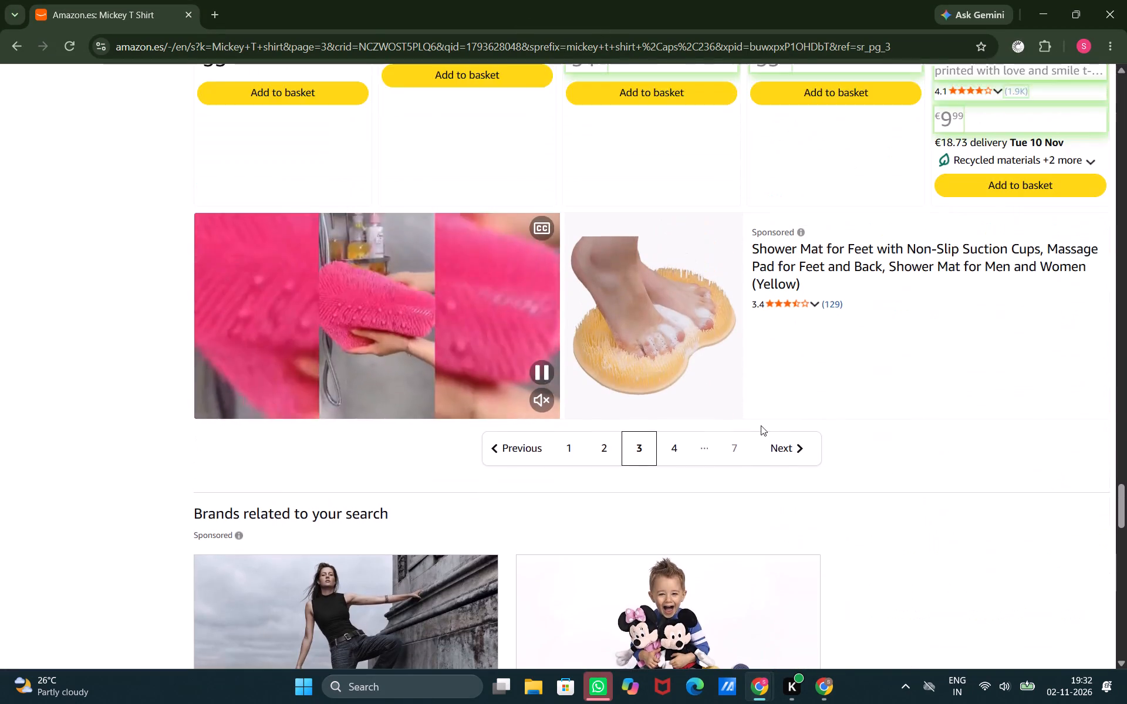
left_click(681, 453)
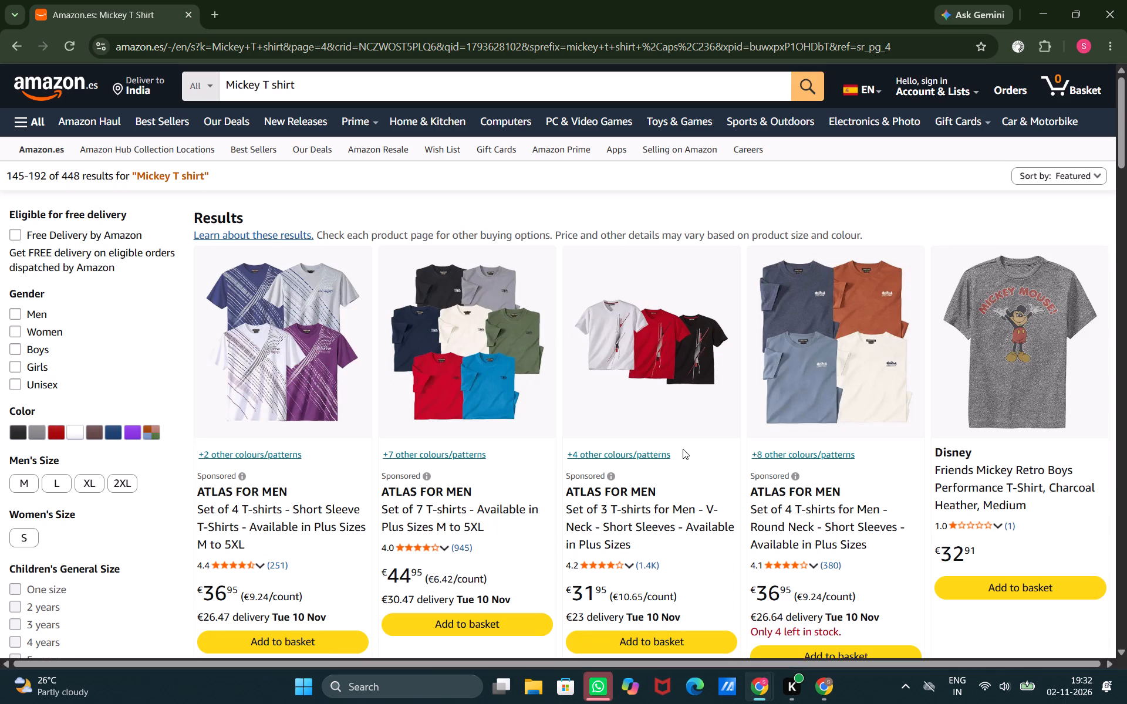
Copy the link of the unmarked Mickey Classic Fall Wreath Logo Girls T-Shirt, Navy Blue, X-Large and paste it into C21227.
scroll(931, 507, "down", 5)
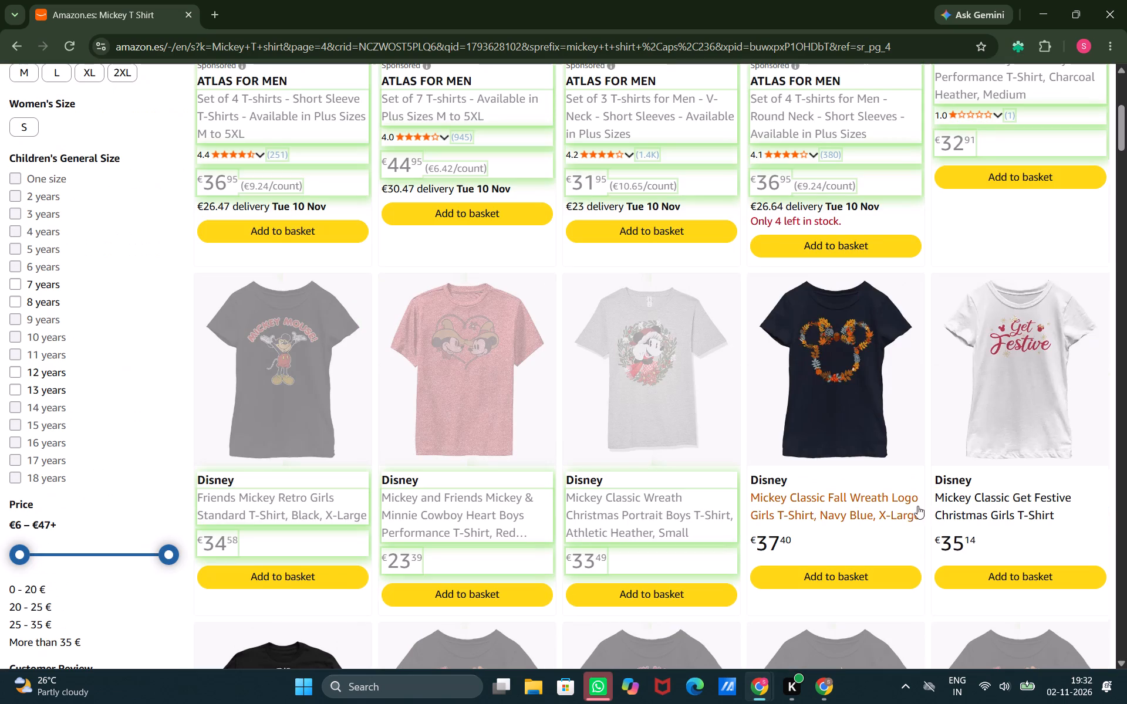
right_click(883, 487)
right_click(853, 519)
left_click(921, 440)
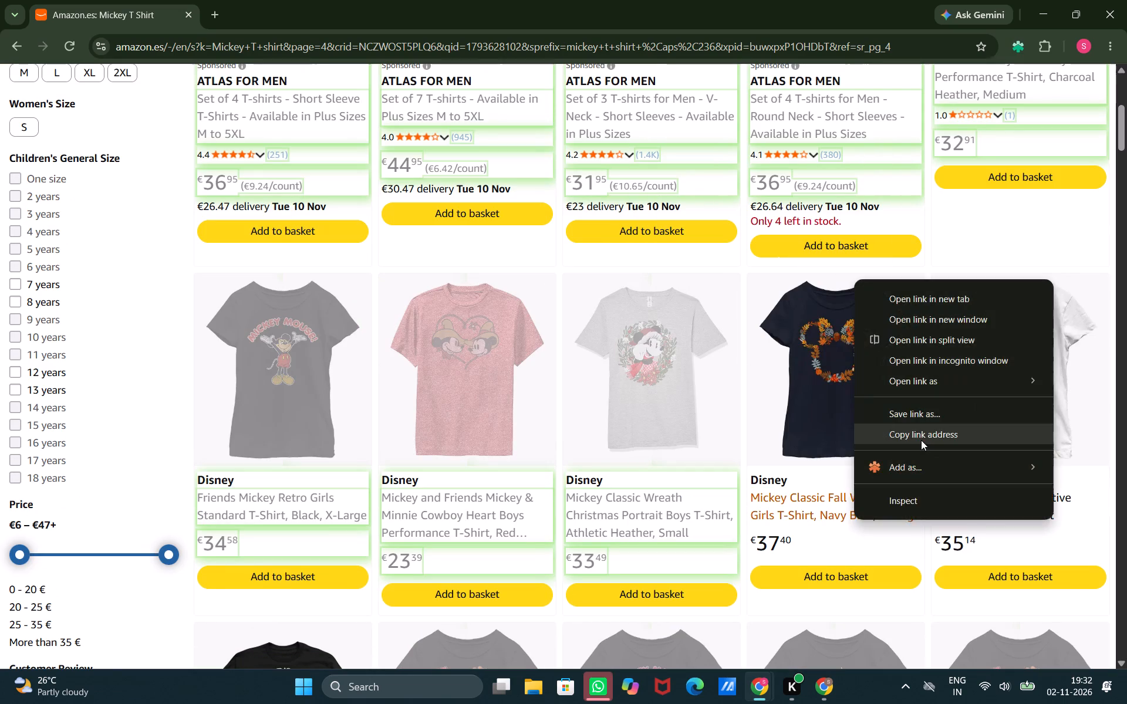
key("alt+Tab")
key("ctrl+v")
key("Return")
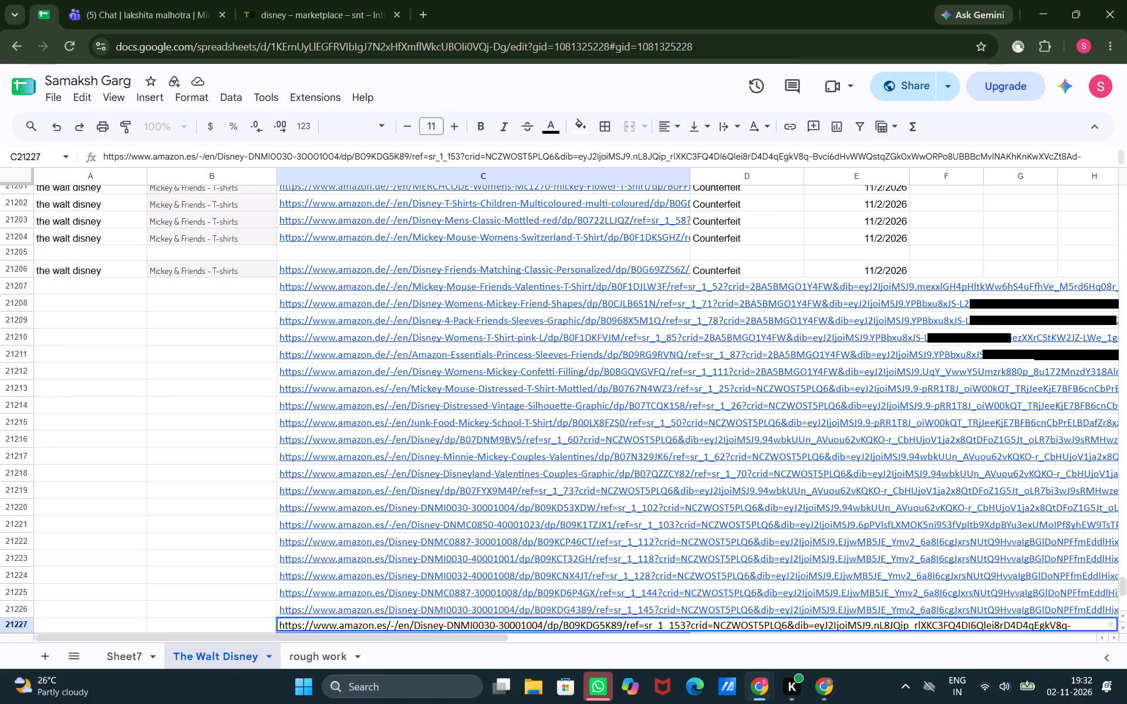
Copy the link of the unmarked unisex child Mickey Classic Fall Wreath Logo Boys T-shirt, Navy Blue, X-Small US on page 4 and paste it into C21228.
key("alt+Tab")
scroll(923, 440, "down", 5)
scroll(406, 488, "down", 5)
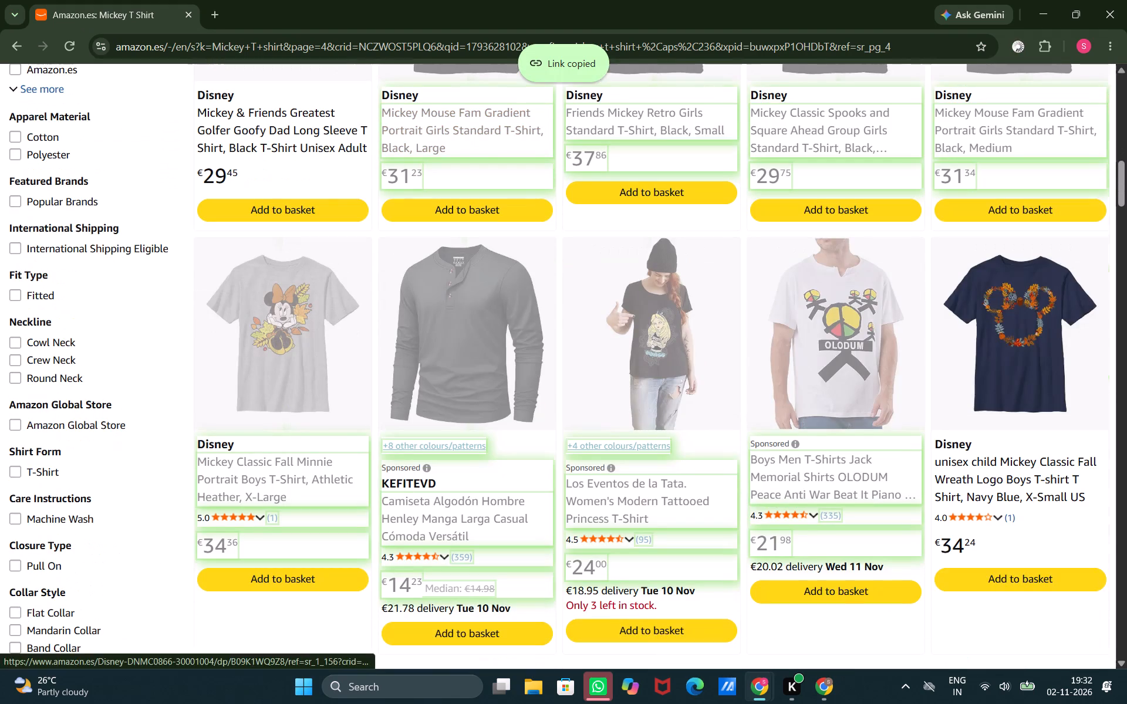
right_click(991, 485)
left_click(895, 408)
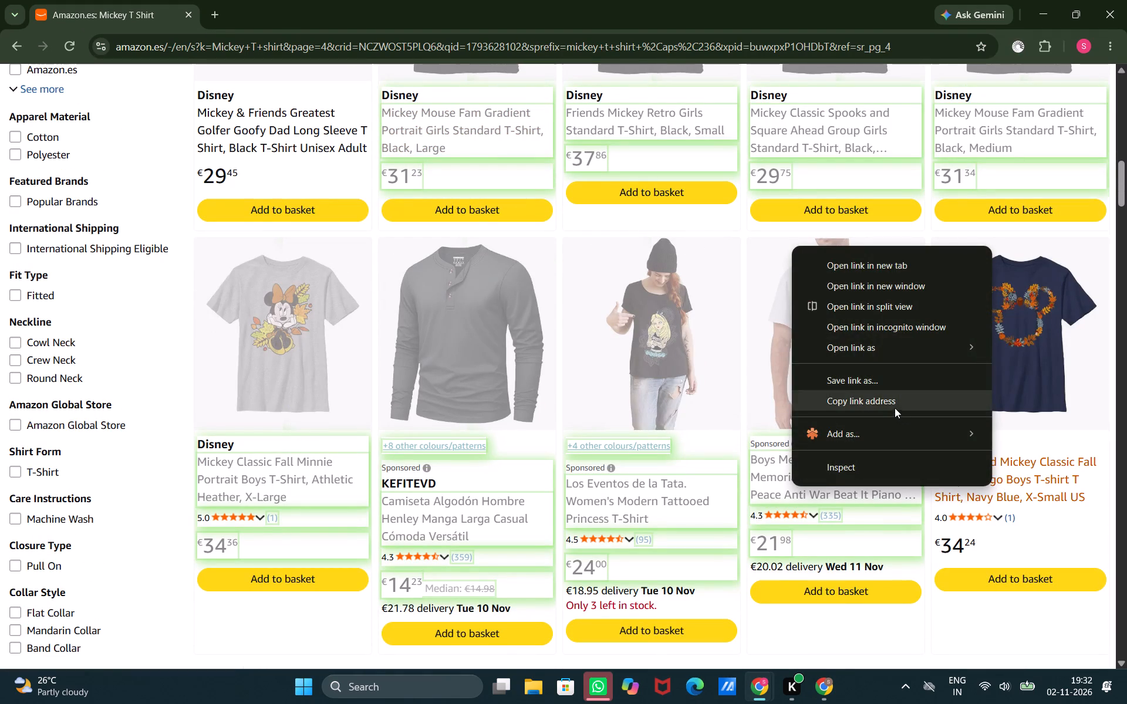
key("Tab")
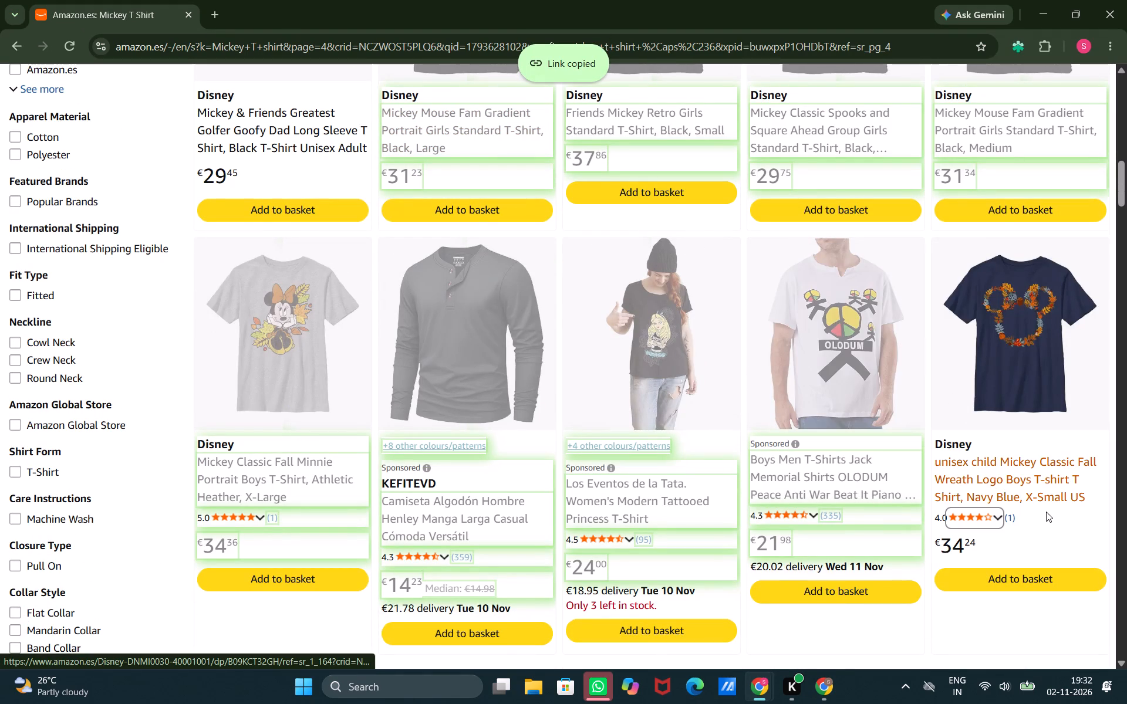
right_click(1040, 483)
left_click(959, 390)
key("alt+Tab")
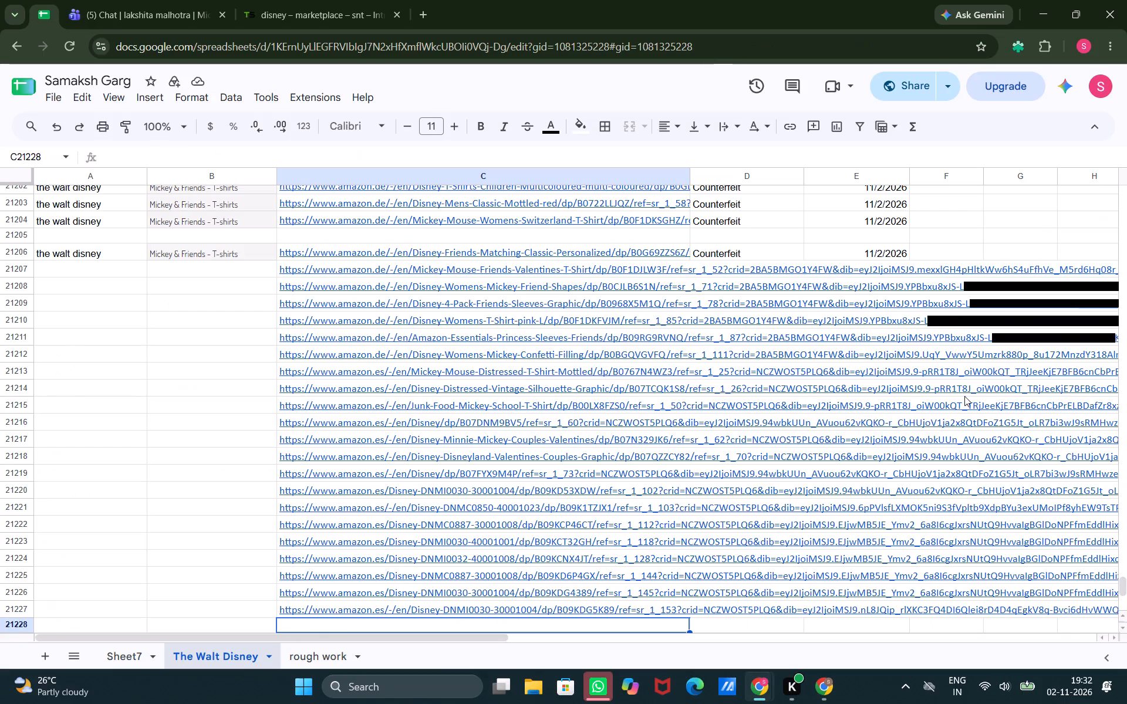
key("ctrl+v")
key("Return")
key("Return")
Find the unmarked Mickey Classic Fall Minnie Give Thanks Boys T-Shirt, Athletic Heather, X-Small further down page 4 and paste its link into C21229.
key("alt+Tab")
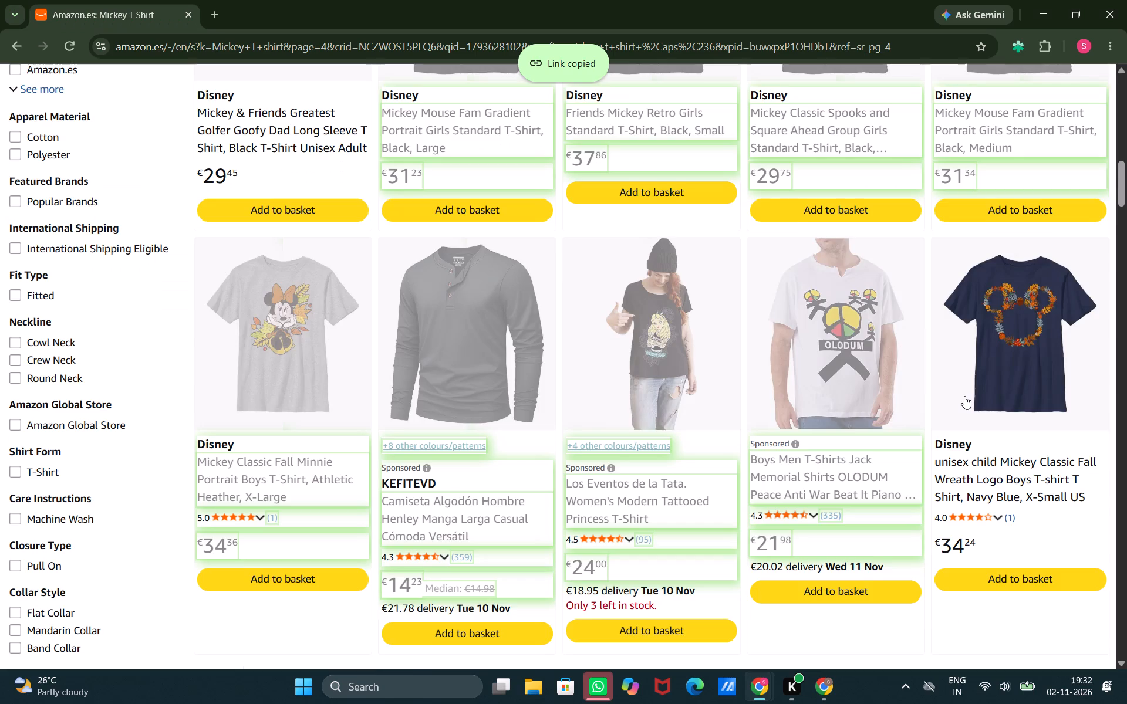
scroll(964, 396, "down", 6)
scroll(663, 425, "down", 6)
scroll(464, 469, "down", 5)
scroll(464, 469, "up", 2)
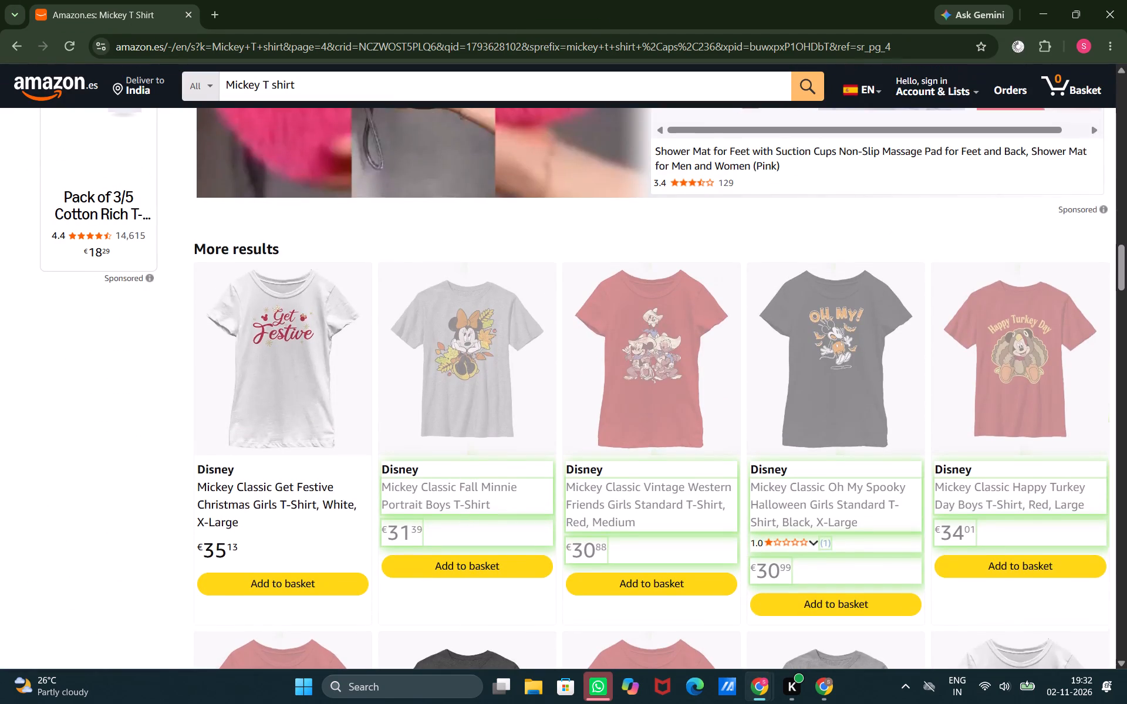
scroll(972, 415, "down", 6)
right_click(842, 412)
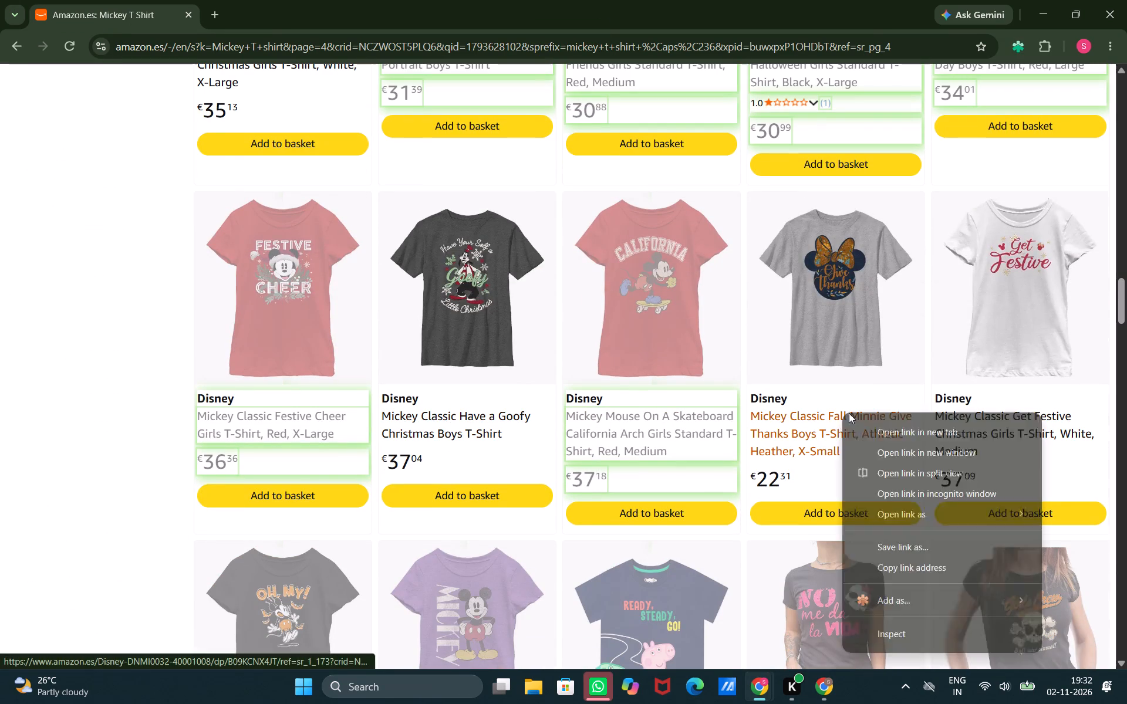
left_click(908, 557)
key("alt+Tab")
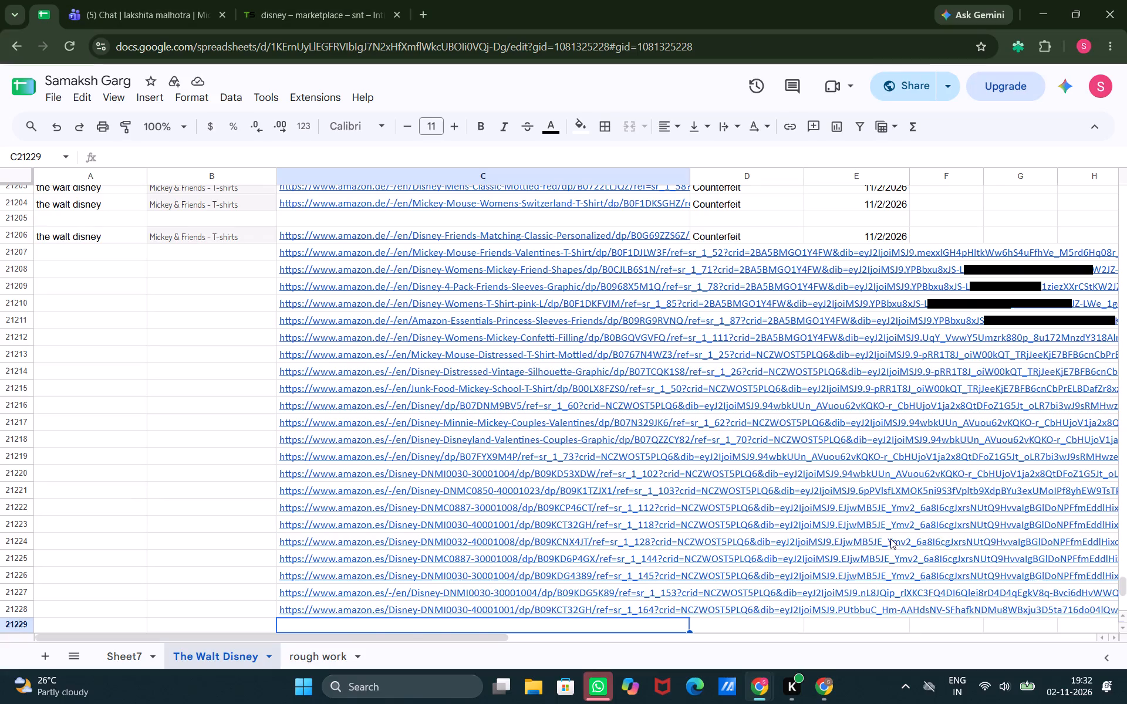
key("ctrl+v")
key("Return")
key("Return")
Find the unmarked Mickey Classic Fall Wreath Logo Girls T-Shirt, Navy Blue, X-Small on page 4 and paste its link into C21230.
key("alt+Tab")
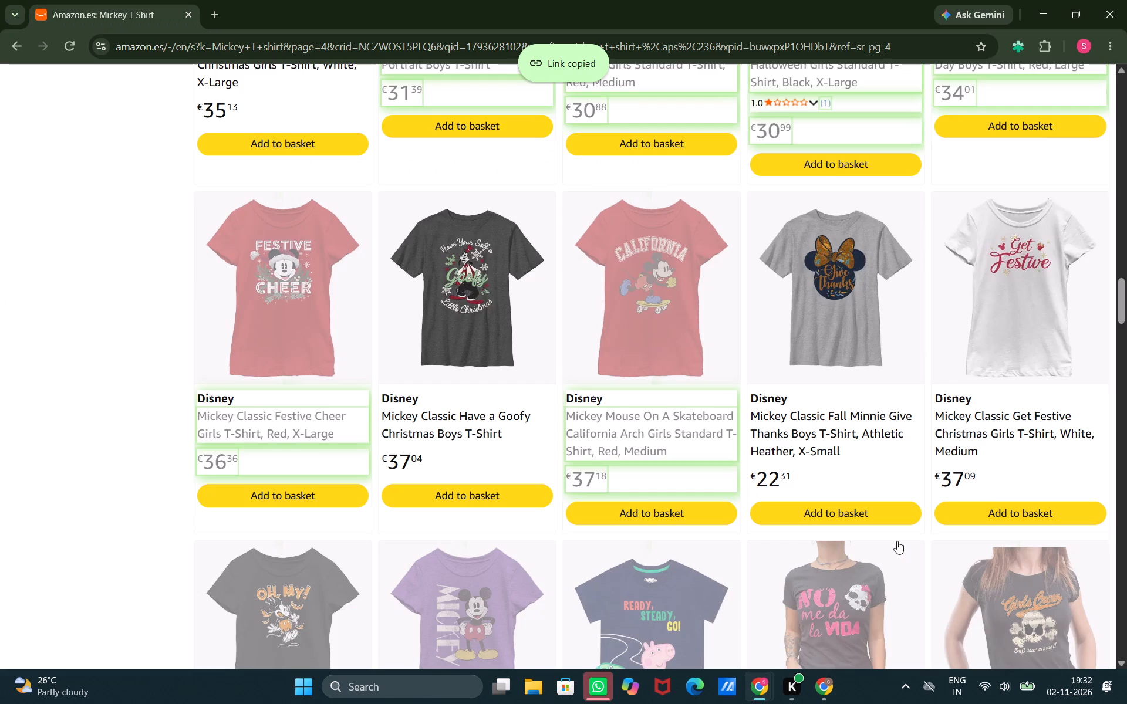
scroll(897, 541, "down", 6)
scroll(299, 313, "down", 4)
scroll(1005, 302, "down", 6)
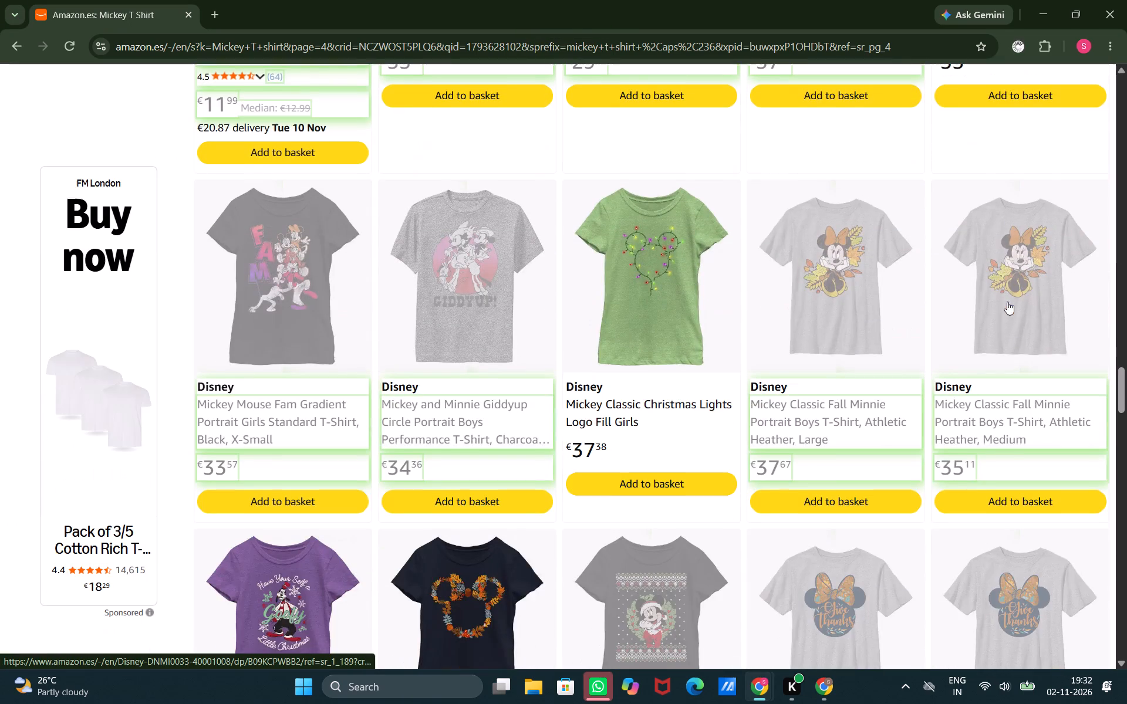
scroll(1013, 309, "up", 5)
scroll(1013, 309, "down", 9)
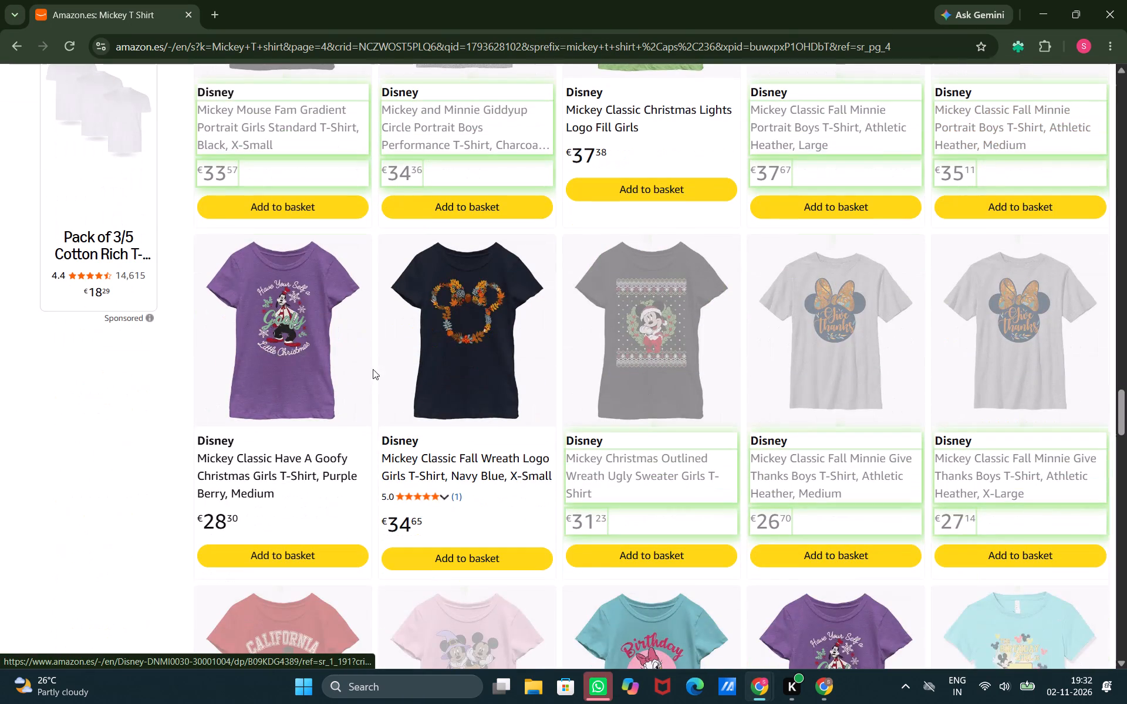
right_click(446, 485)
left_click(530, 409)
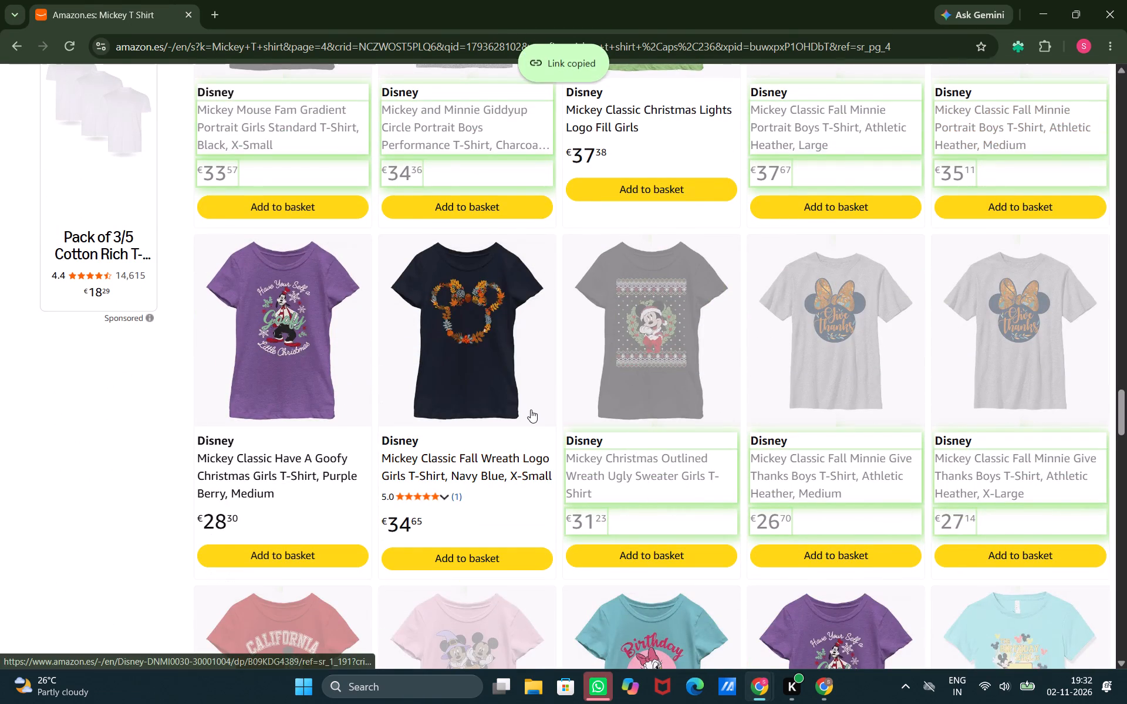
key("alt+Tab")
key("ctrl+v")
key("Return")
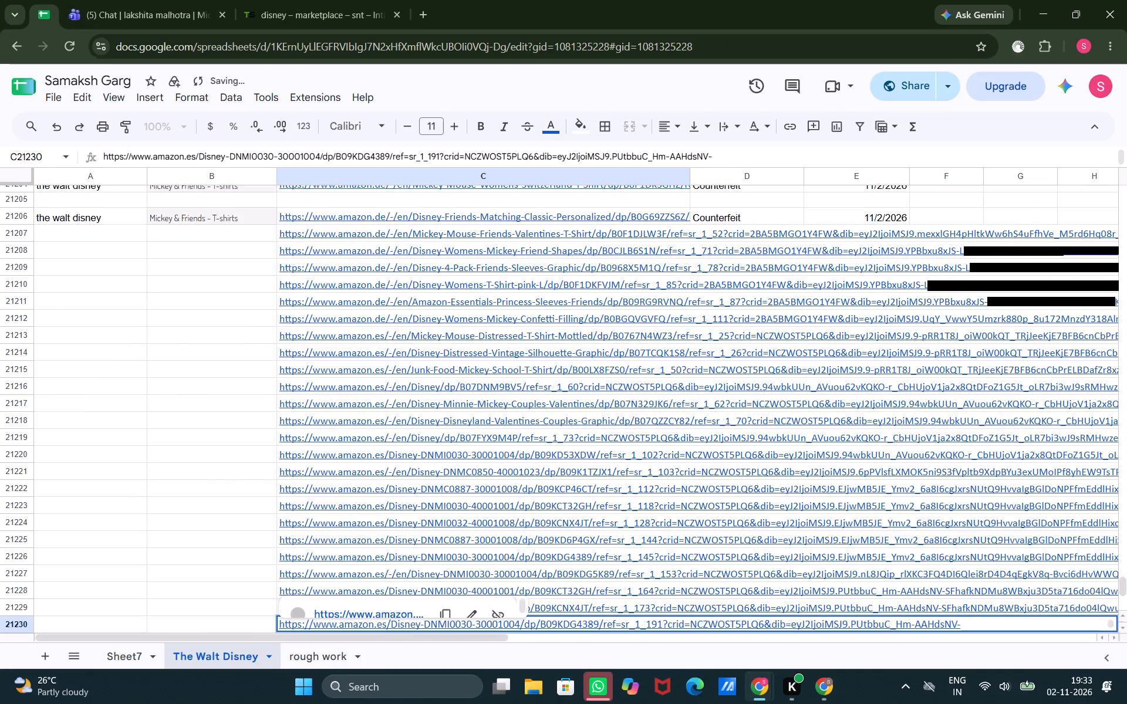
key("Return")
Copy the link of the unmarked purple Halloween Minnie Spider Web Logo Girls T-Shirt near the end of page 4 and paste it into C21231.
key("alt+Tab")
scroll(529, 405, "down", 5)
scroll(912, 316, "down", 5)
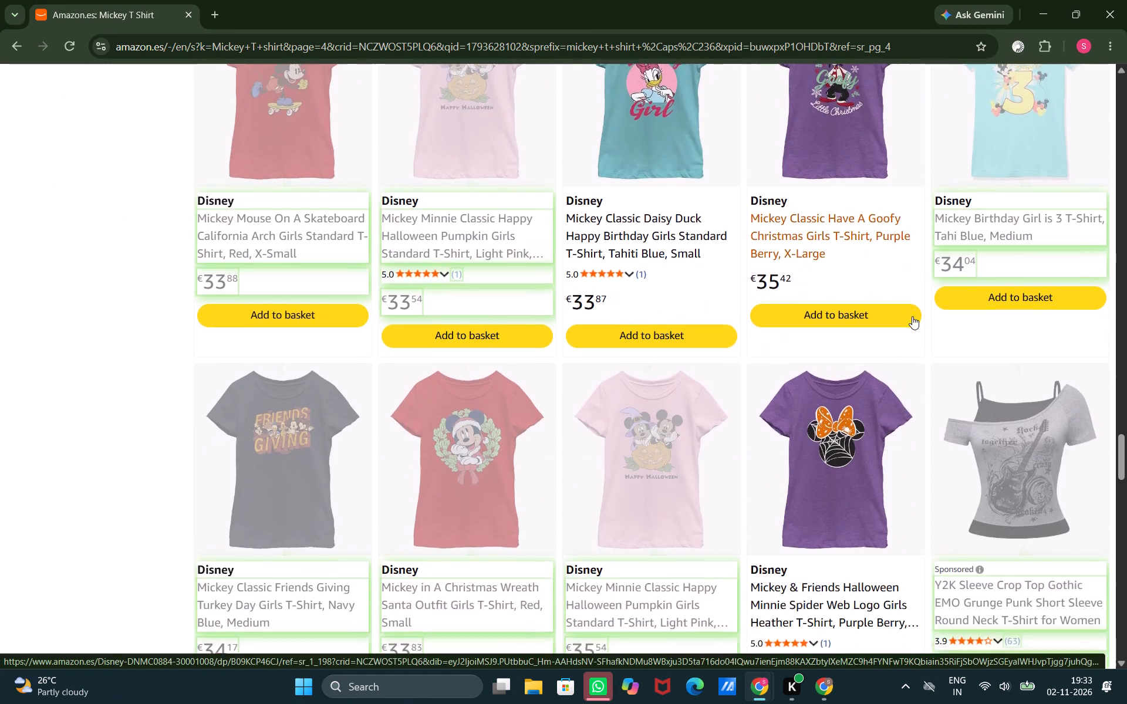
scroll(912, 316, "down", 1)
right_click(789, 375)
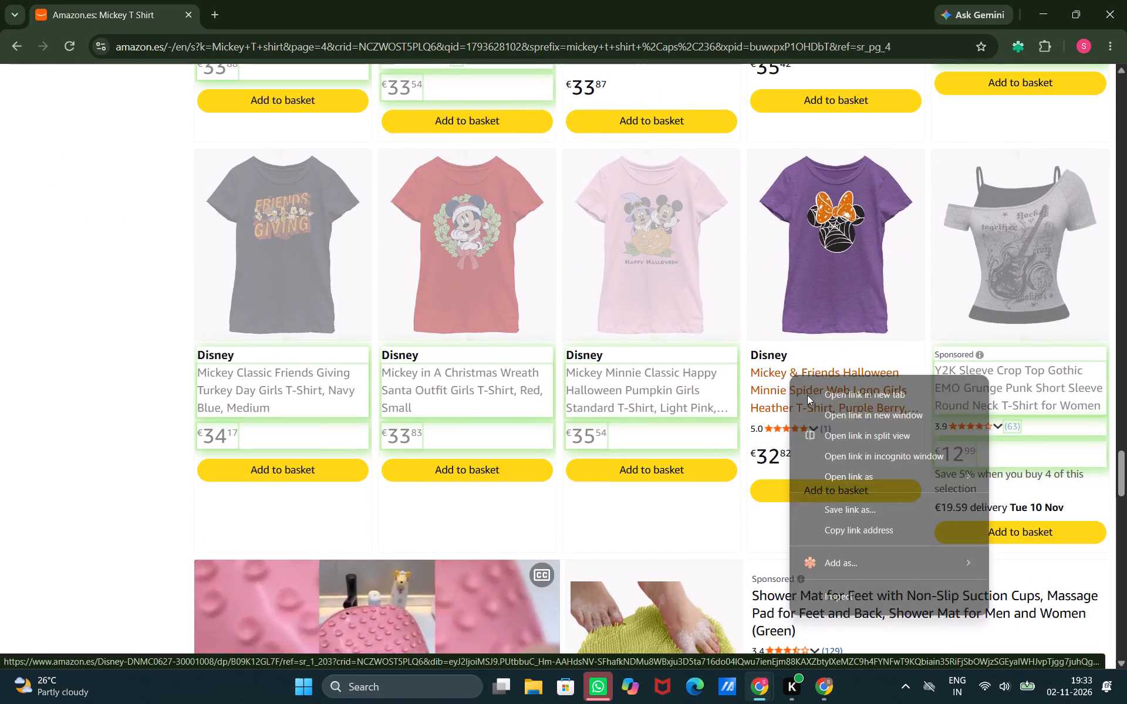
left_click(891, 534)
key("alt+Tab")
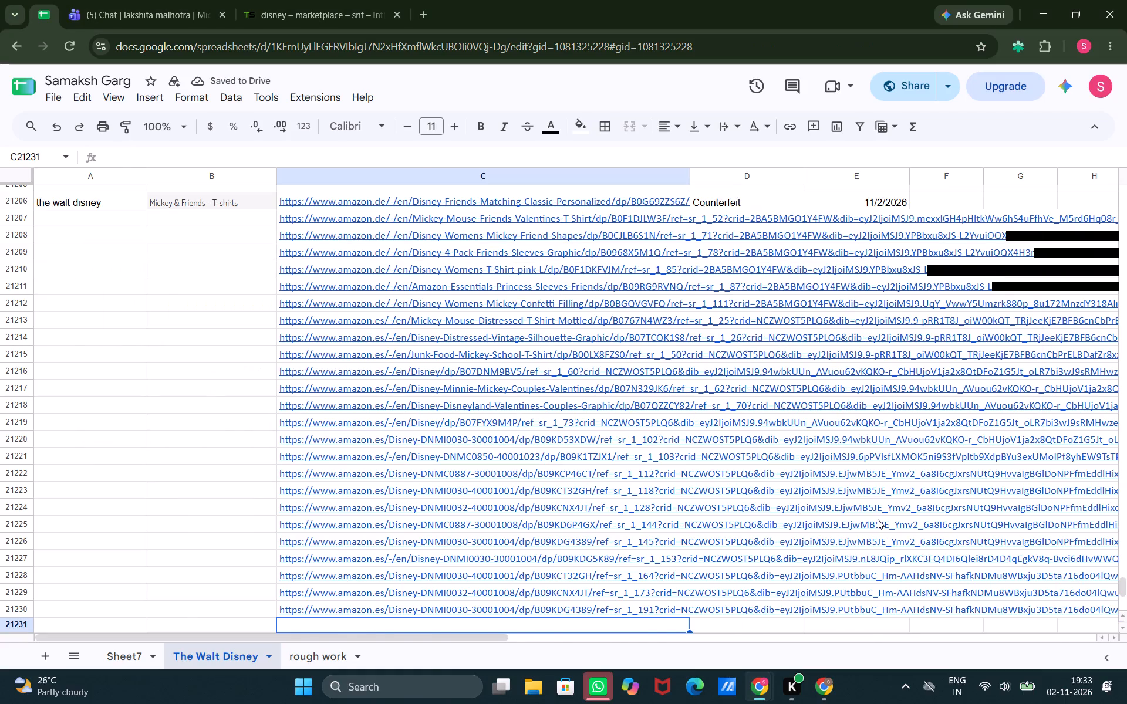
key("ctrl+v")
key("Return")
key("Return")
Open page 5 of the Amazon.es results for Mickey T shirt.
key("alt+Tab")
scroll(834, 489, "down", 7)
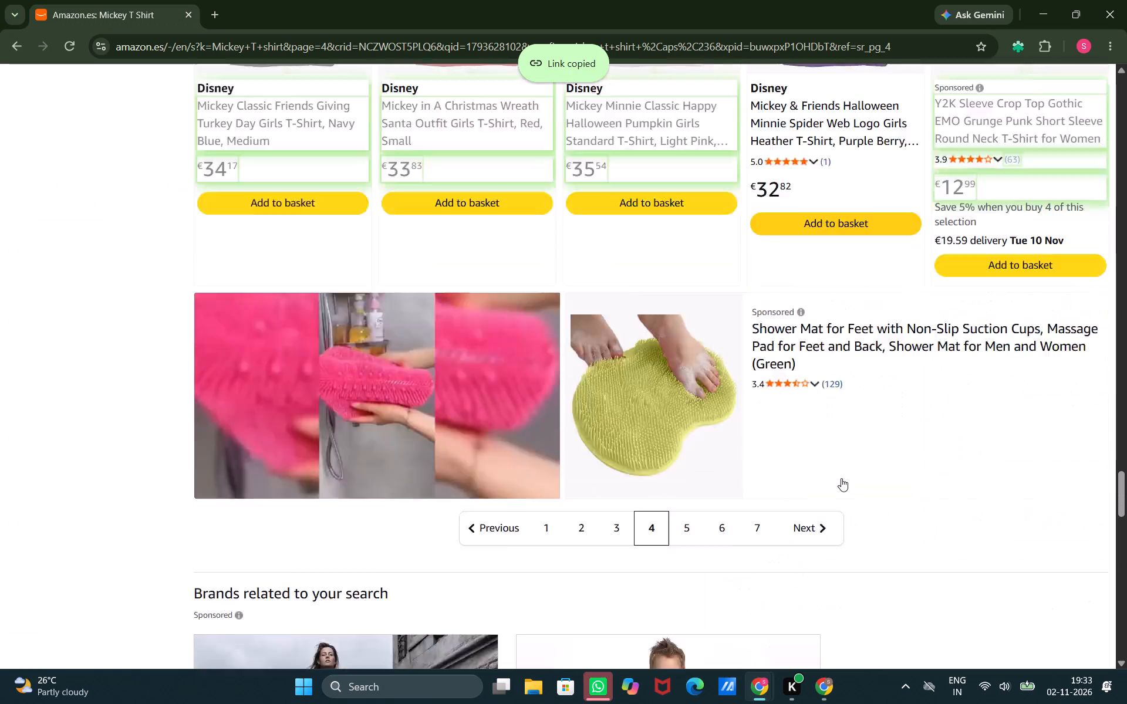
left_click(674, 280)
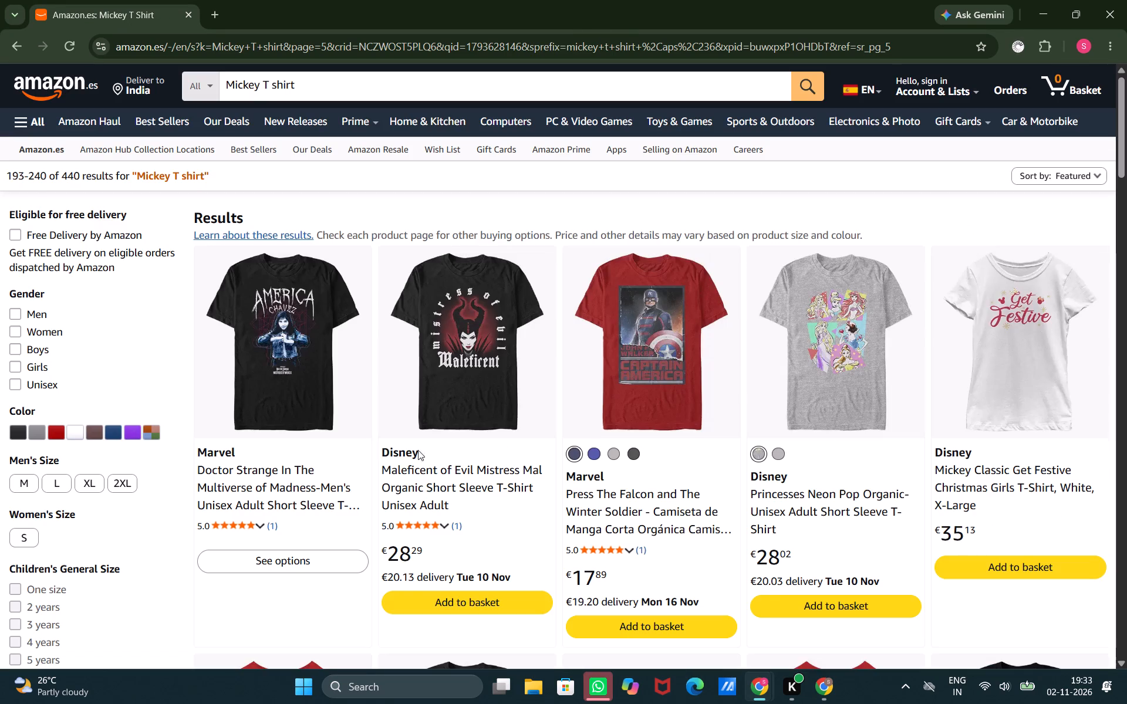
Find the unmarked Mickey Classic Fall Wreath Logo Girls T-Shirt, Navy Blue, X-Small on page 5 and paste its link into C21232.
scroll(1072, 373, "down", 6)
scroll(1074, 375, "up", 5)
scroll(1074, 375, "down", 3)
scroll(728, 396, "down", 4)
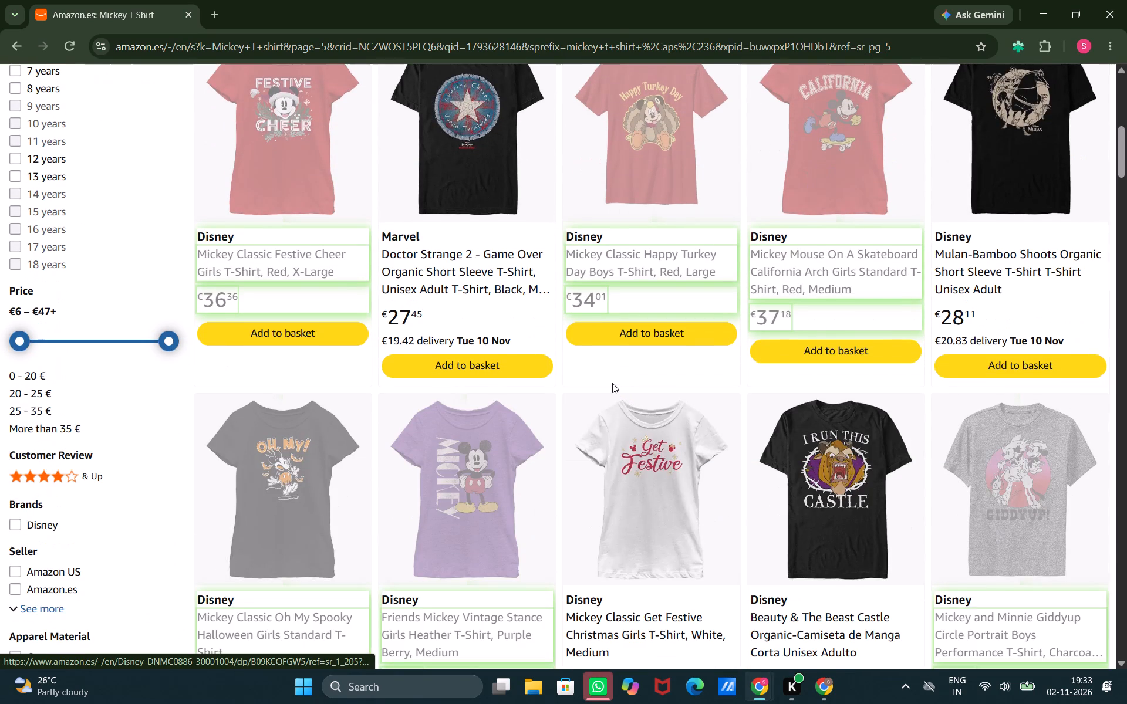
scroll(612, 383, "down", 6)
scroll(1062, 355, "down", 4)
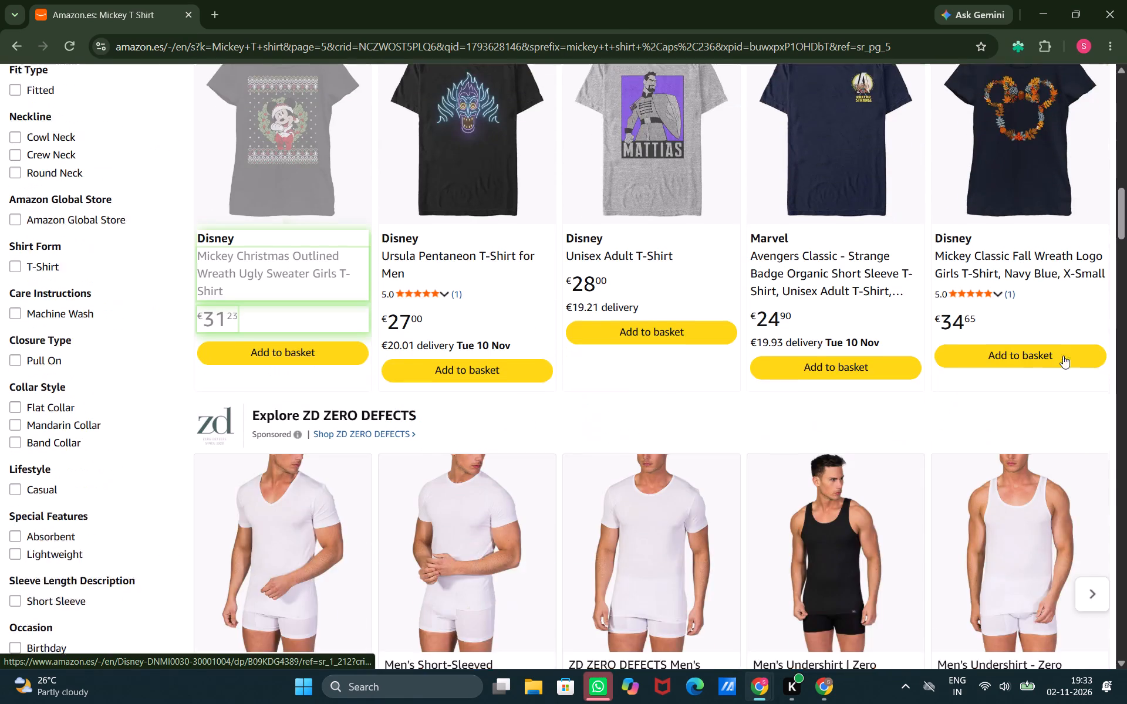
scroll(1061, 356, "up", 2)
right_click(992, 377)
right_click(997, 413)
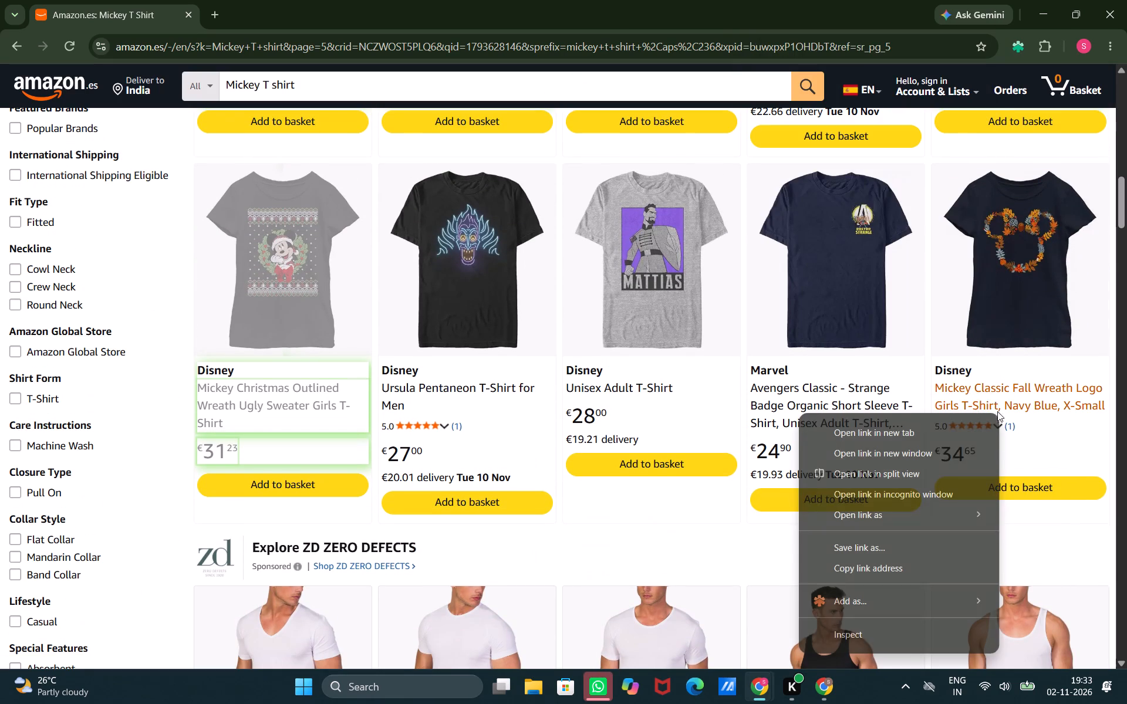
left_click(882, 563)
key("alt+Tab")
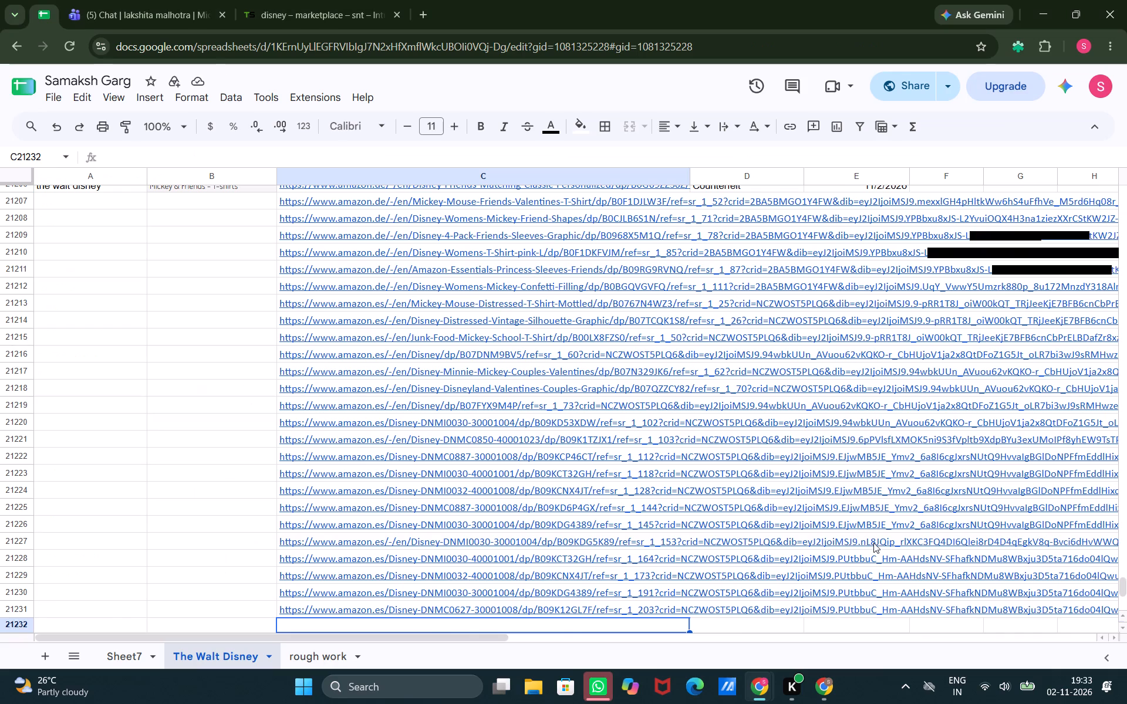
key("ctrl+v")
key("Return")
key("Return")
Find the unmarked Mickey Classic Merry Christmas Logo Fill Girls T-Shirt, Red, Medium on page 5 and paste its link into C21233.
key("alt+Tab")
scroll(870, 538, "down", 5)
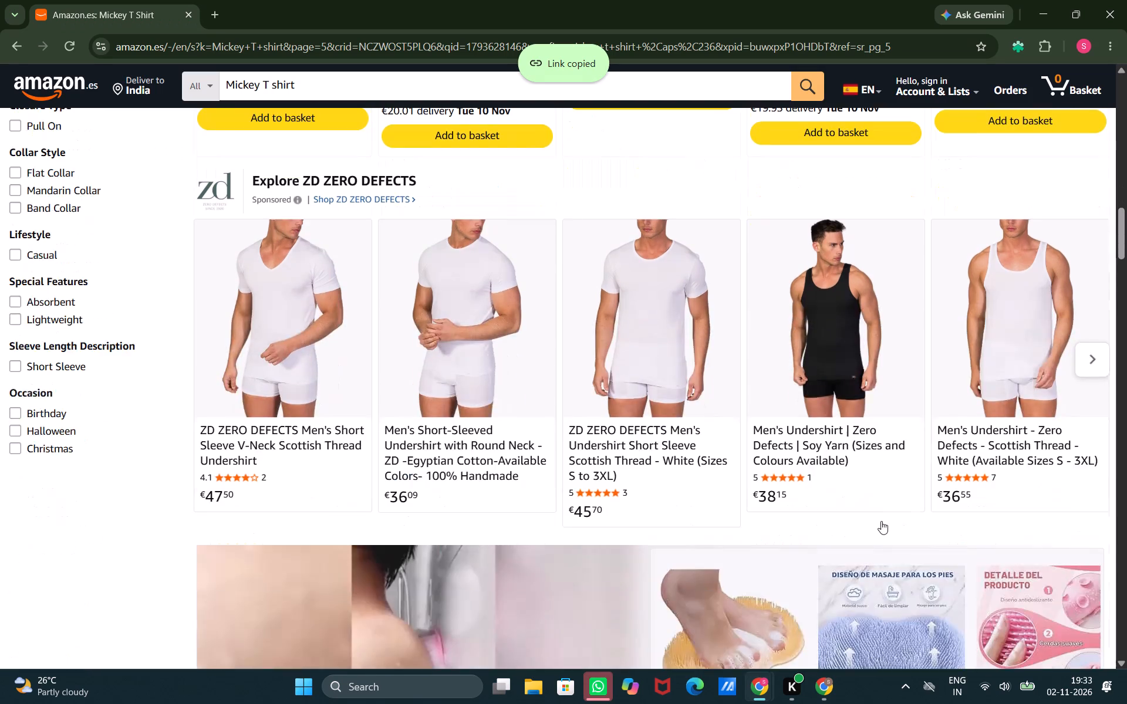
scroll(868, 516, "down", 11)
scroll(846, 498, "up", 2)
scroll(1094, 429, "down", 5)
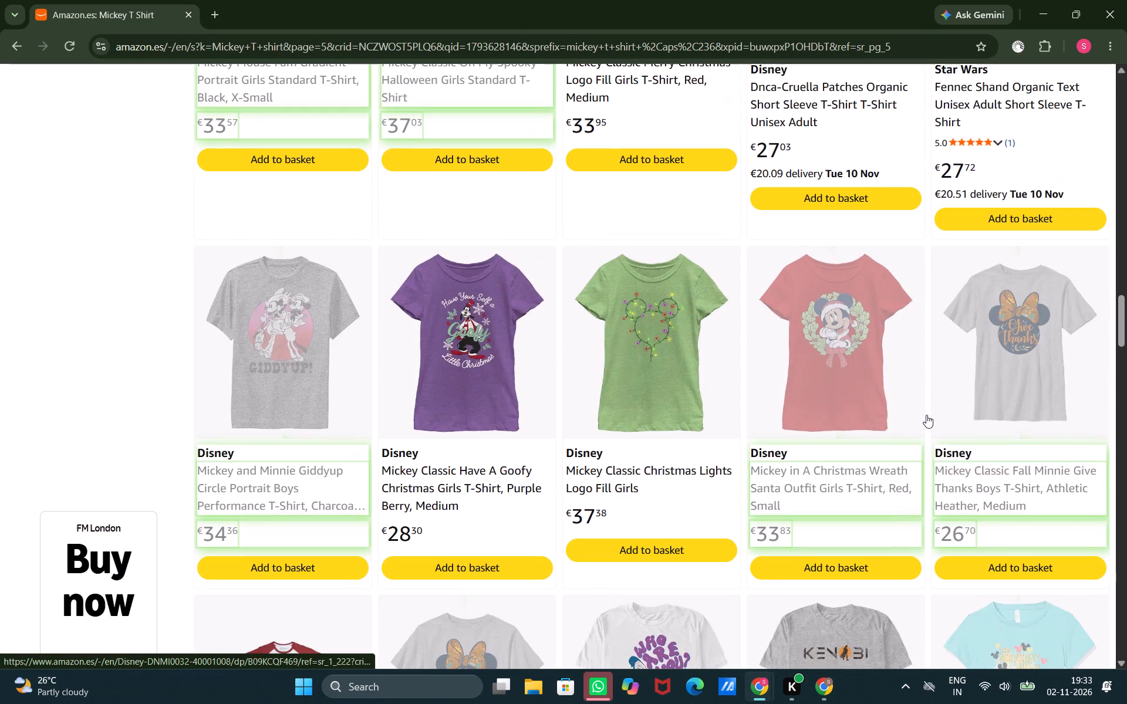
scroll(436, 356, "up", 6)
scroll(436, 356, "down", 7)
scroll(437, 357, "up", 6)
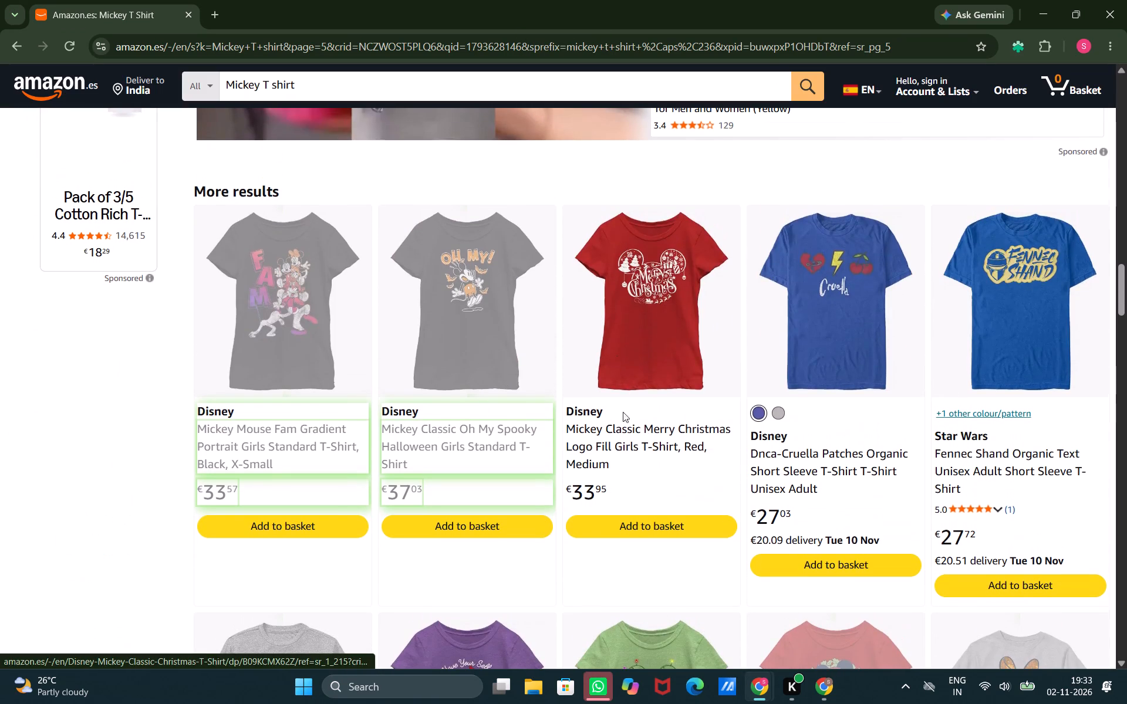
right_click(624, 434)
left_click(726, 353)
key("alt+Tab")
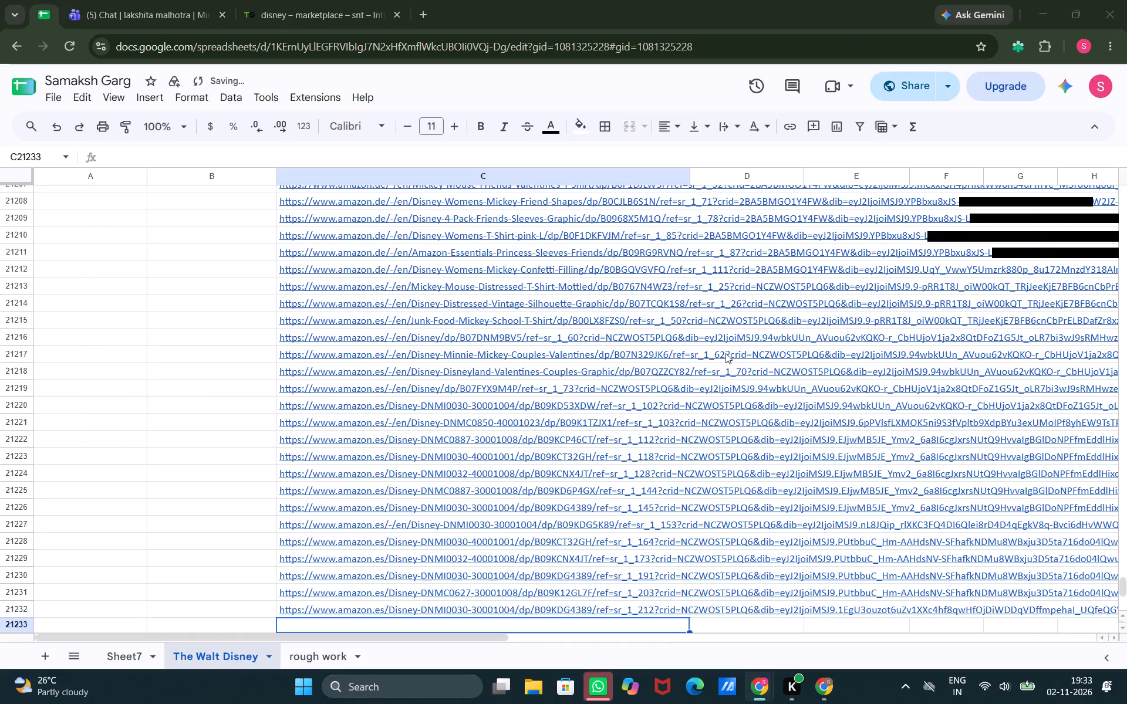
key("ctrl+v")
key("Return")
key("Return")
Find the unmarked purple Halloween Minnie Spider Web Logo Girls T-Shirt at the end of page 5 and paste its link into column C's next empty cell.
key("alt+Tab")
scroll(727, 352, "down", 7)
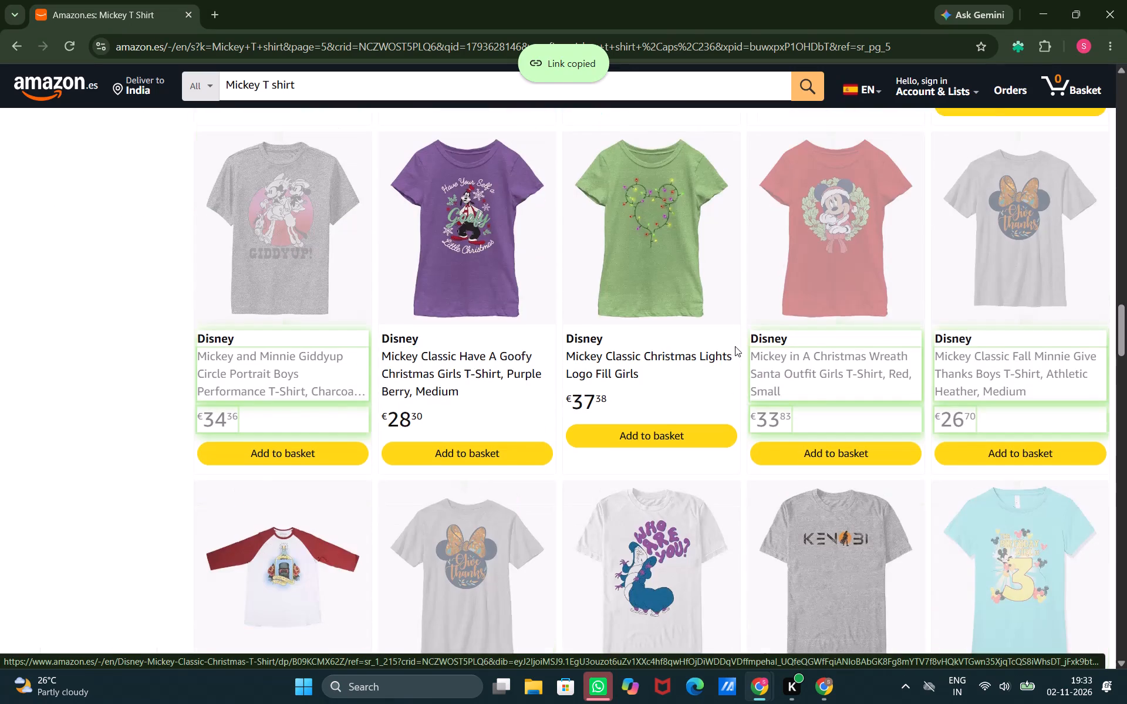
scroll(415, 318, "down", 4)
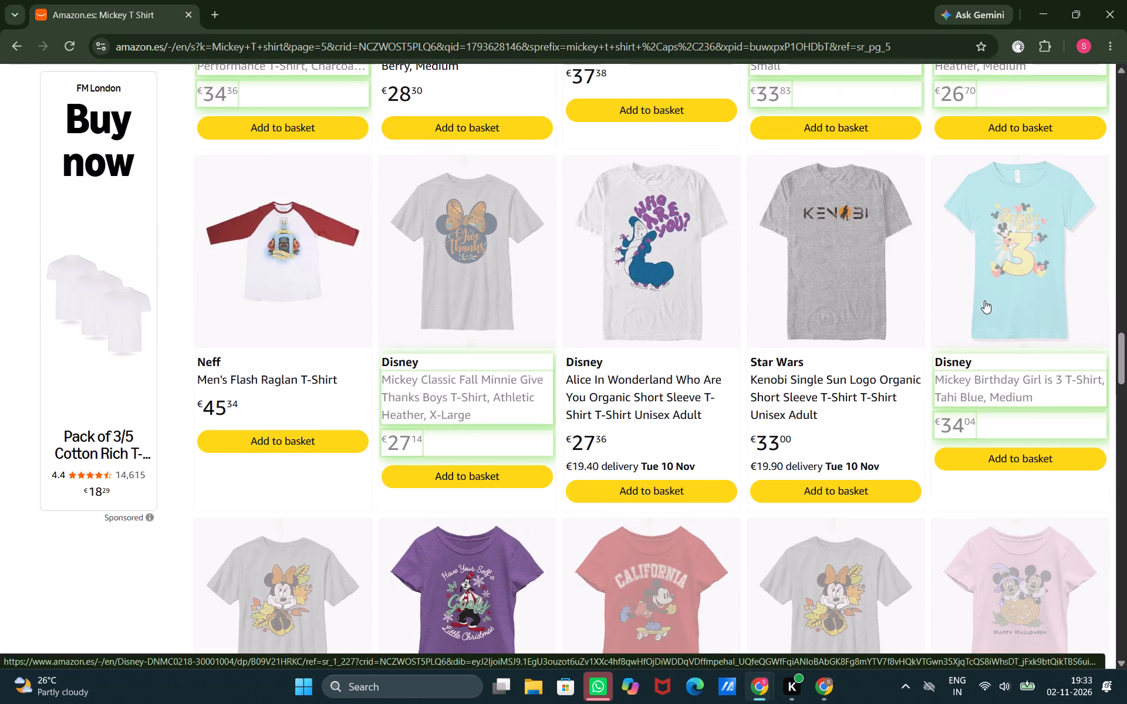
scroll(984, 300, "down", 4)
scroll(394, 334, "down", 5)
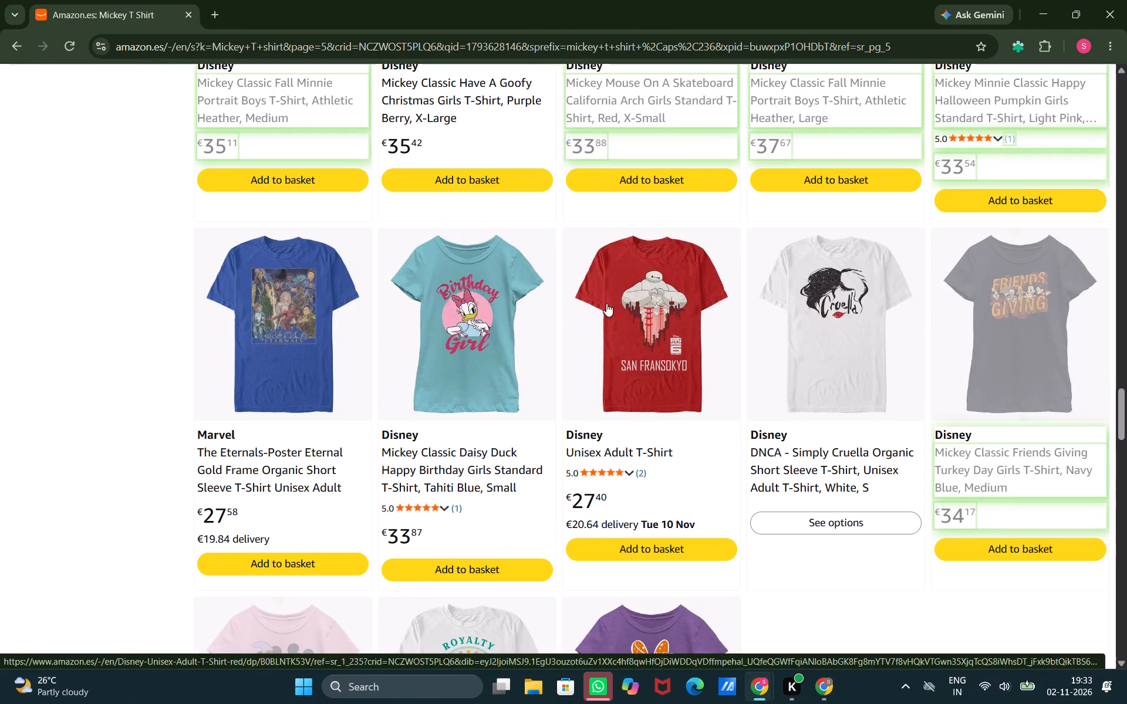
scroll(947, 304, "down", 5)
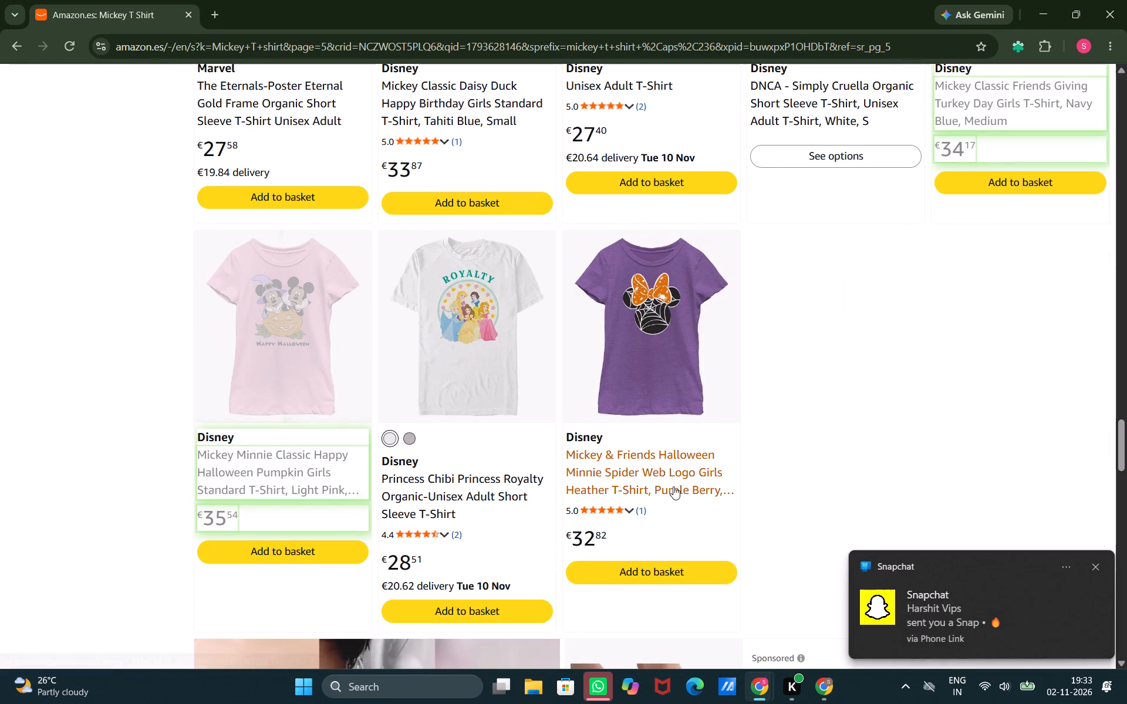
right_click(674, 490)
left_click(739, 404)
key("alt+Tab")
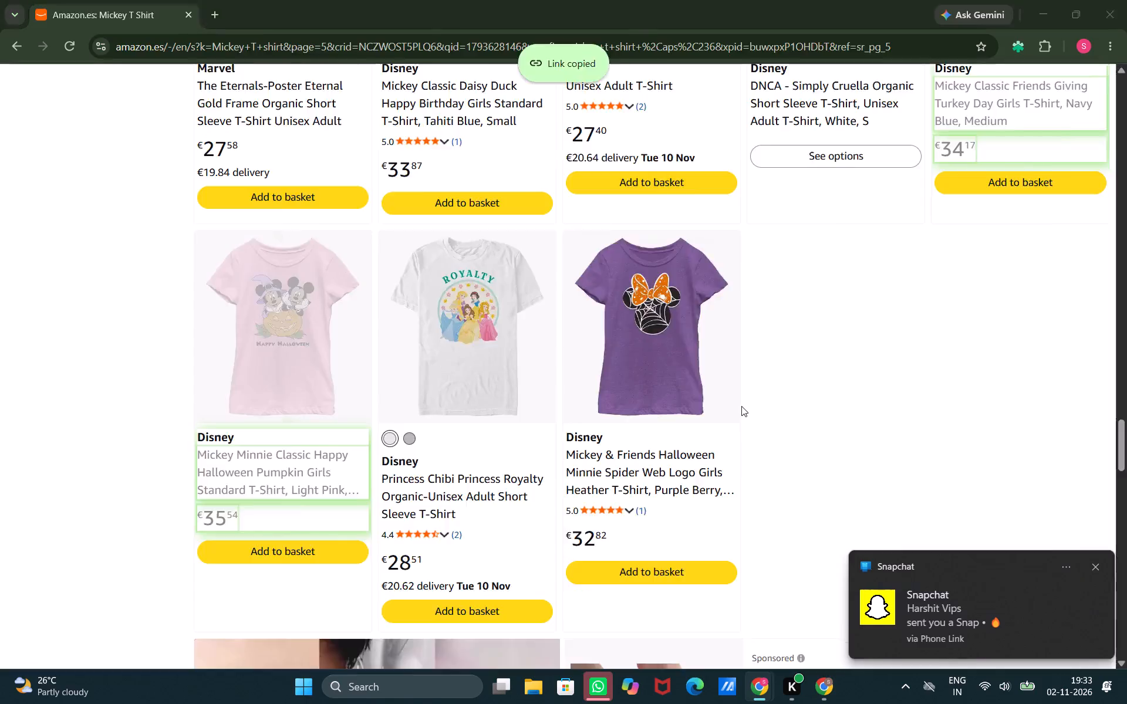
key("ctrl+v")
key("Return")
key("Return")
Open page 6 of the Amazon.es results for Mickey T shirt.
key("alt+Tab")
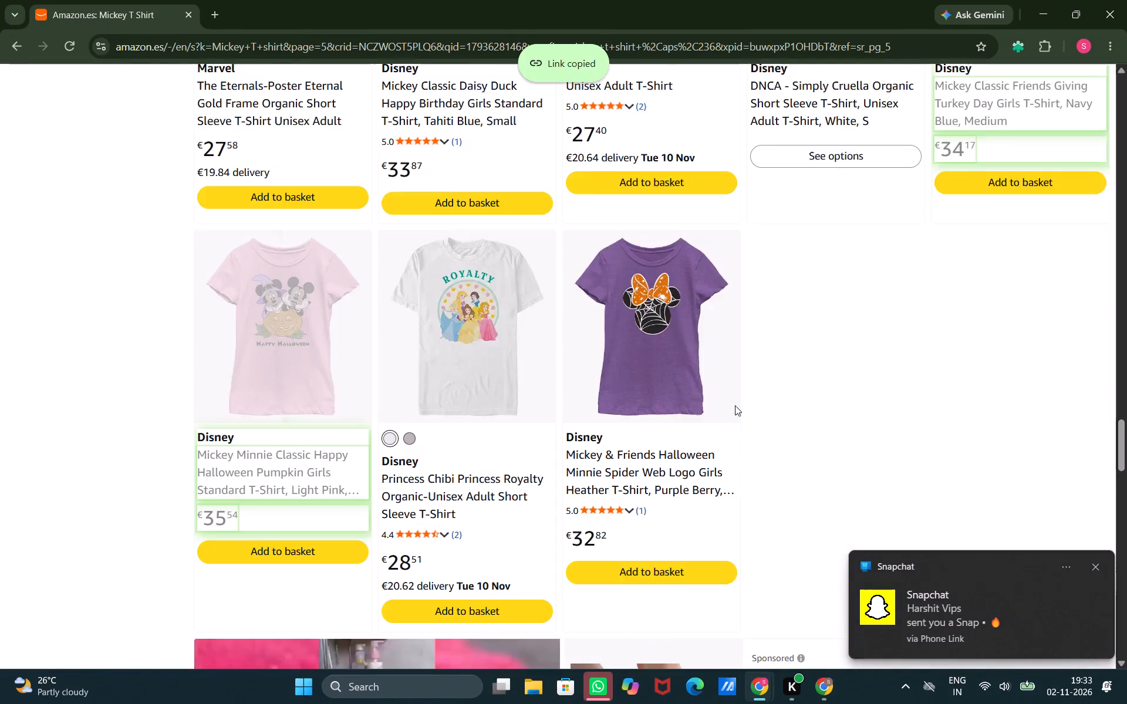
scroll(791, 356, "down", 5)
left_click(695, 516)
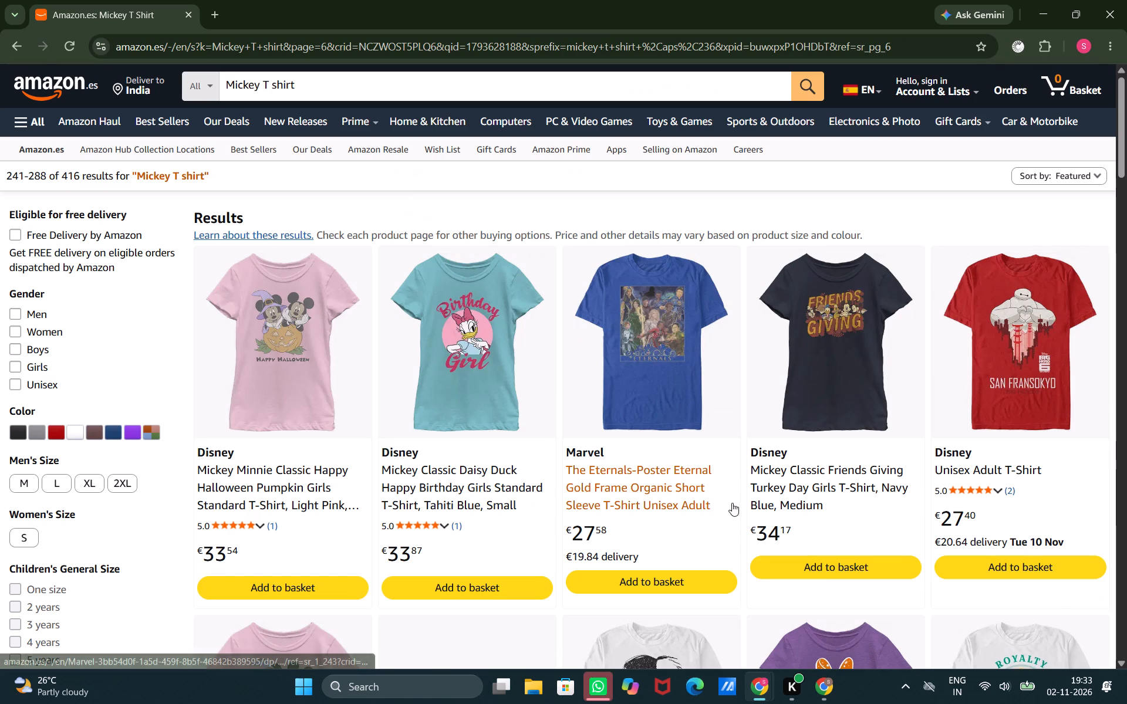
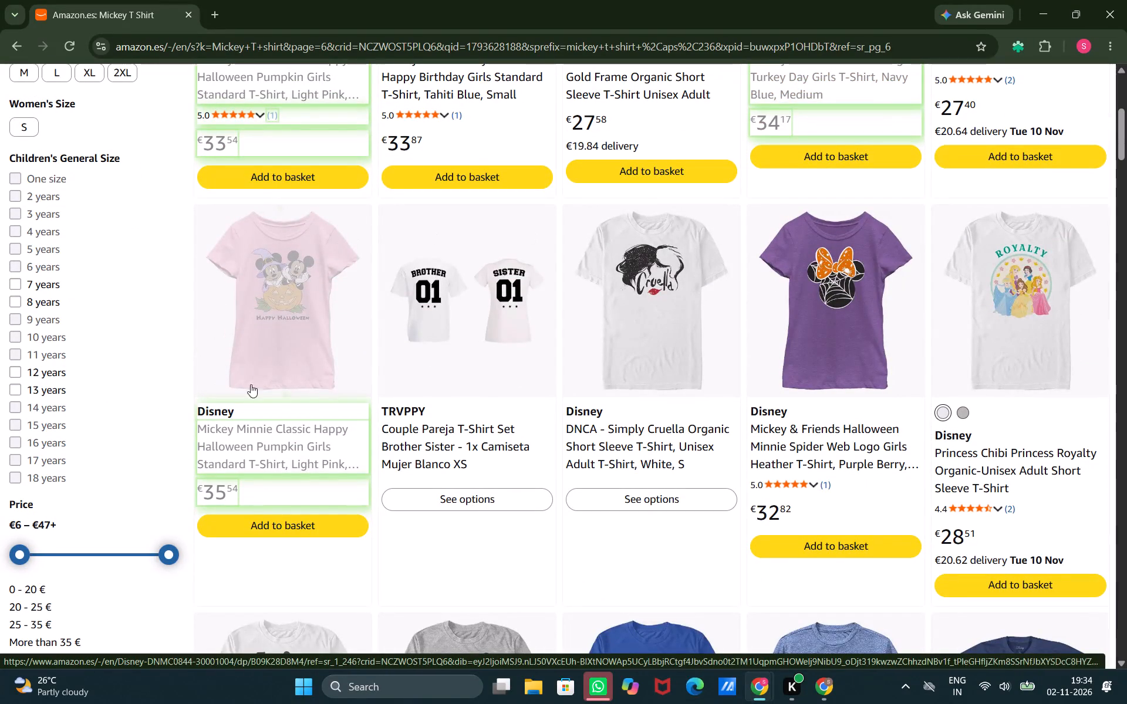
Paste the link of the unmarked Mickey & Friends Halloween Minnie Spider Web Logo Girls T-Shirt, Purple Berry, on page 6 into C21235.
right_click(866, 448)
left_click(924, 365)
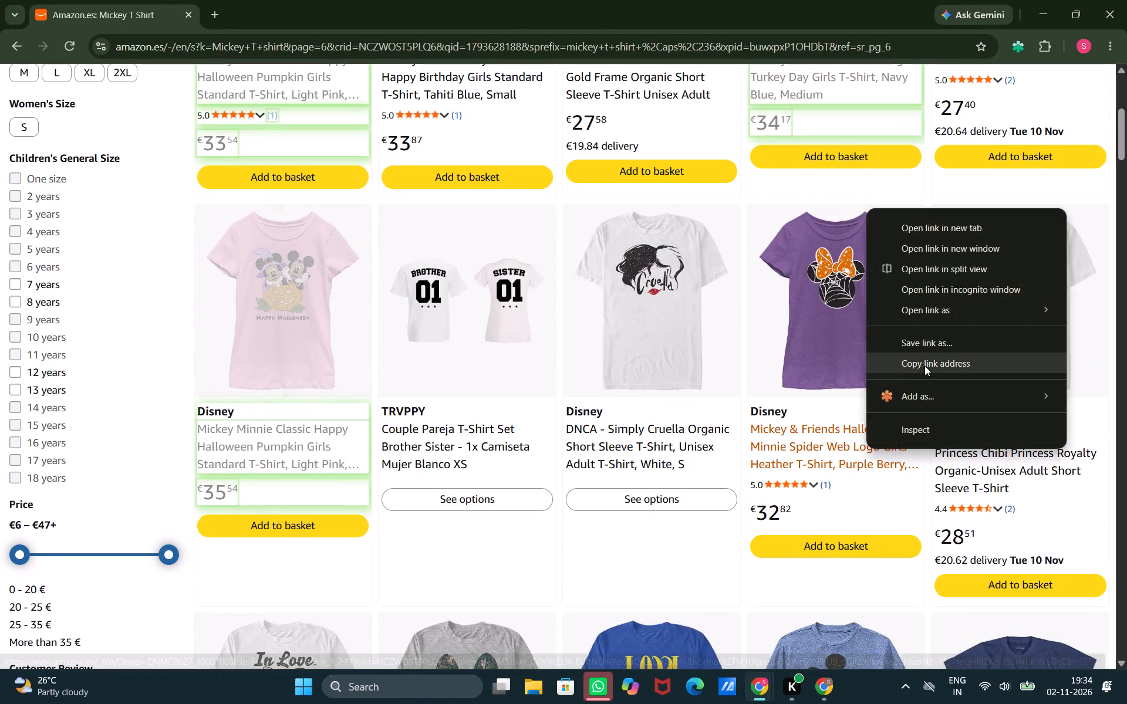
key("alt+Tab")
key("ctrl+v")
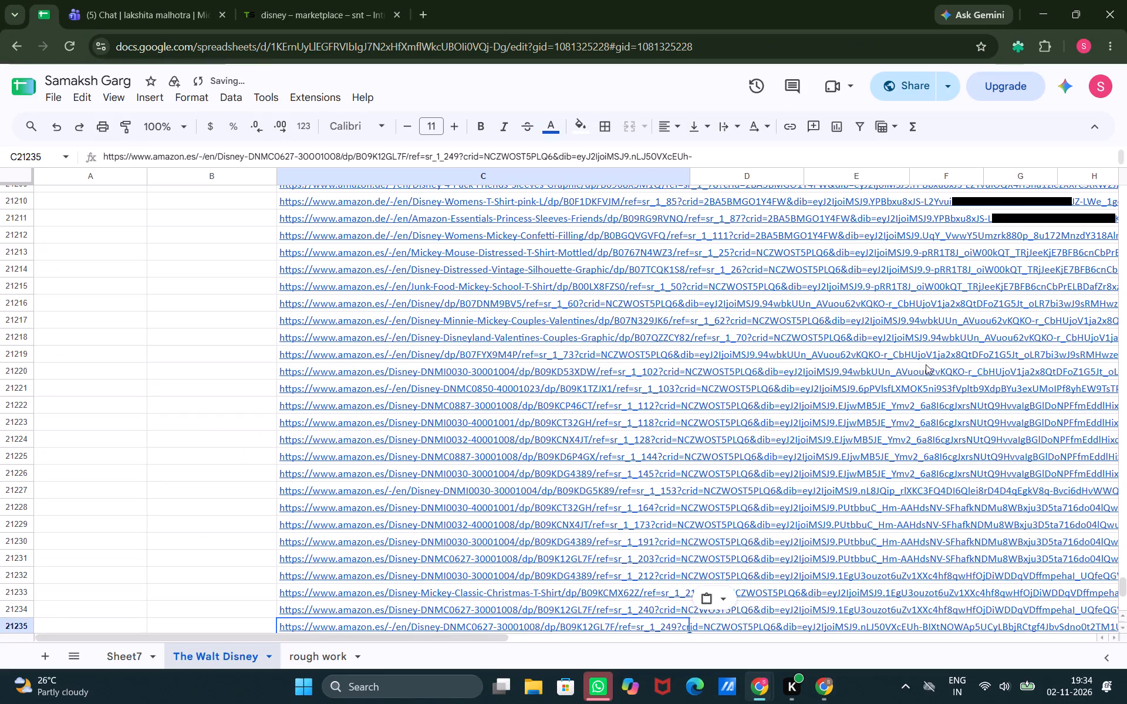
key("Return")
key("Return")
Find the unmarked Characters Traditional Mickey Boy's Performance Tee, Royal Blue Heather, Large on page 6 and paste its link into C21236.
key("alt+Tab")
scroll(886, 334, "down", 6)
right_click(822, 406)
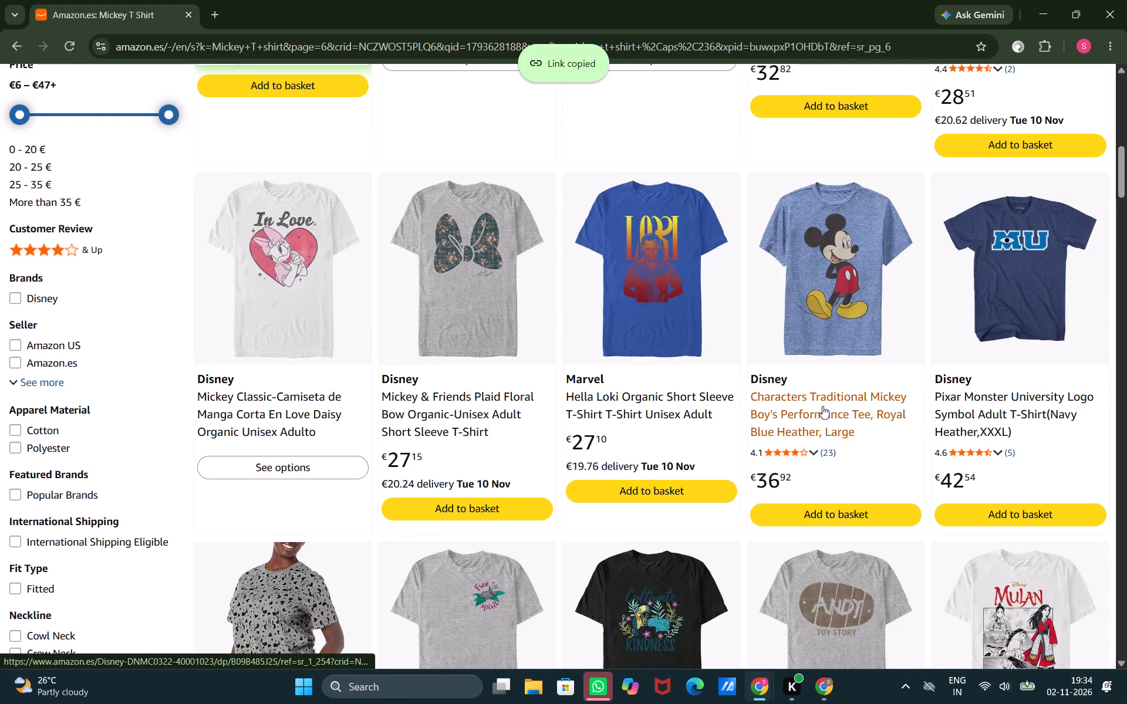
left_click(896, 563)
key("alt+Tab")
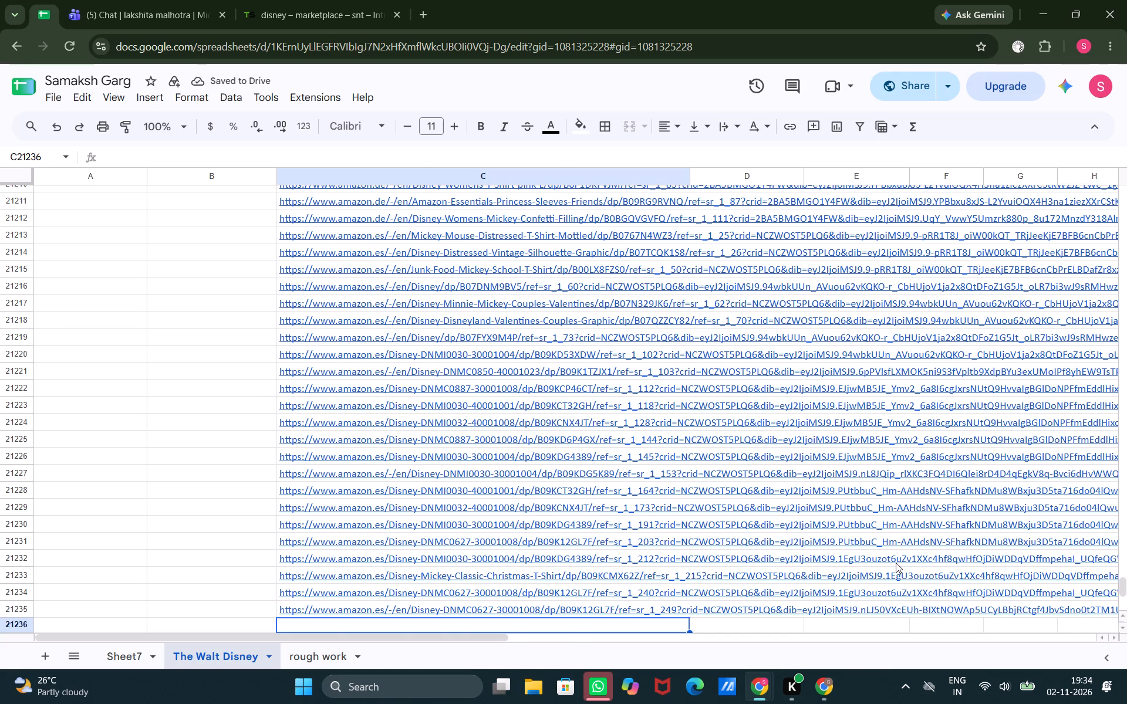
key("ctrl+v")
key("Return")
key("Return")
Find the unmarked Women's Plus Size T-Shirt Minnie Mouse All Over Print on page 6 and paste its link into C21237.
key("alt+Tab")
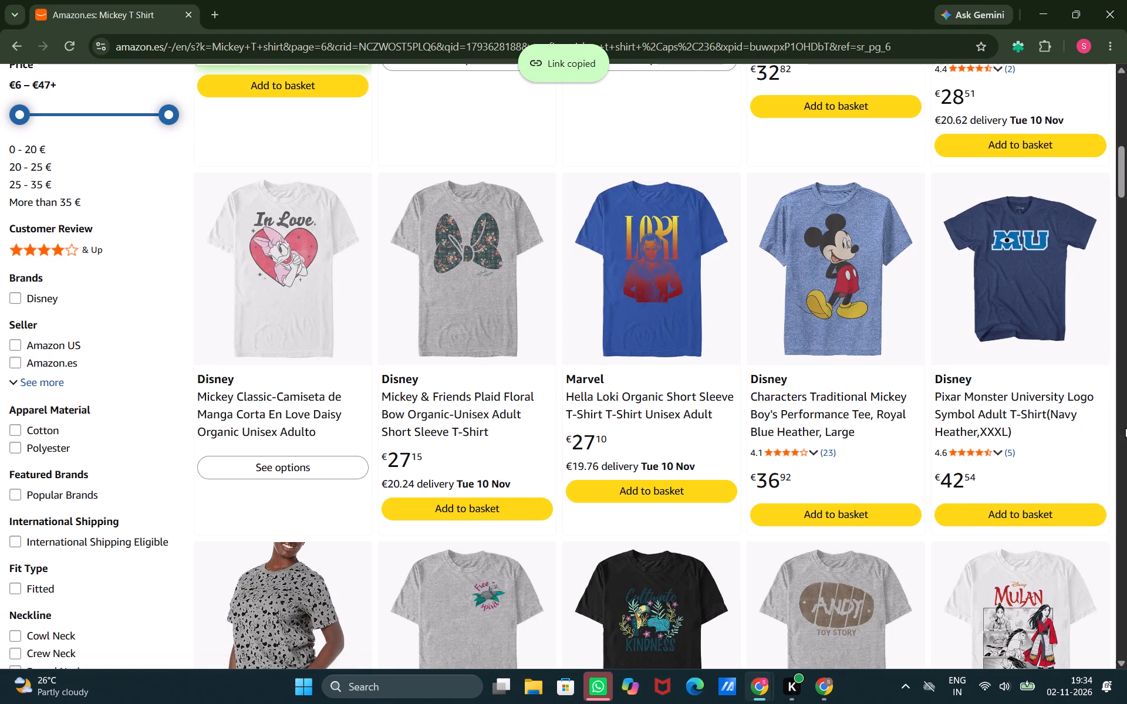
scroll(960, 365, "down", 4)
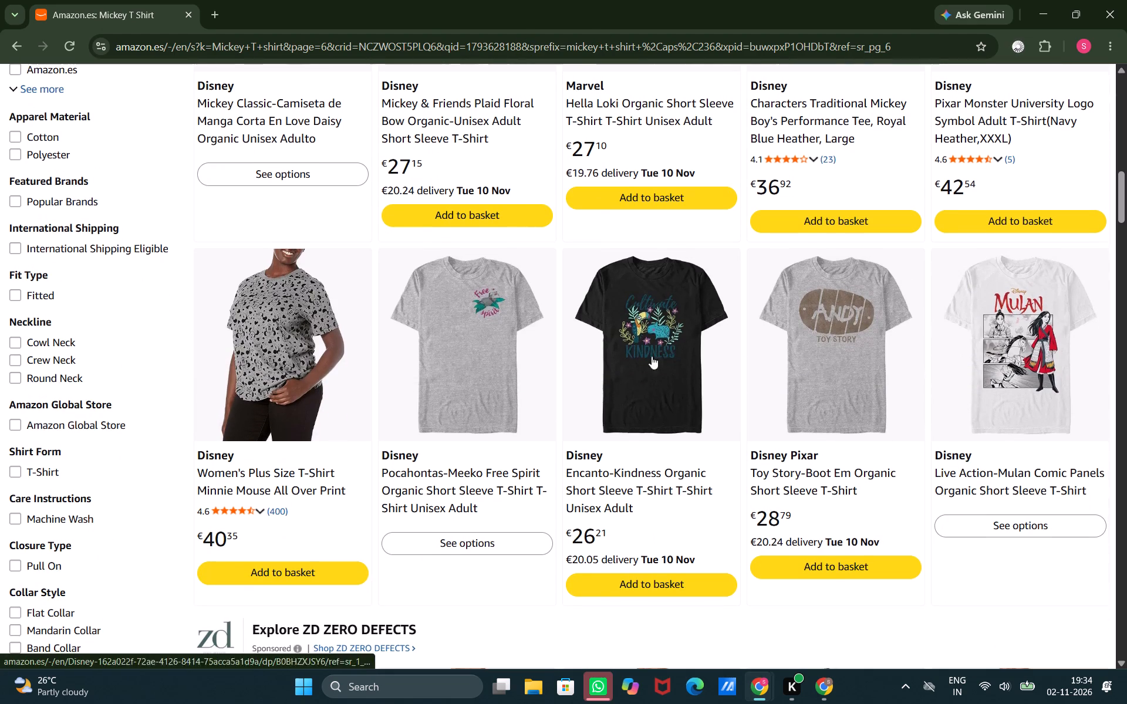
scroll(194, 389, "down", 4)
scroll(203, 404, "up", 4)
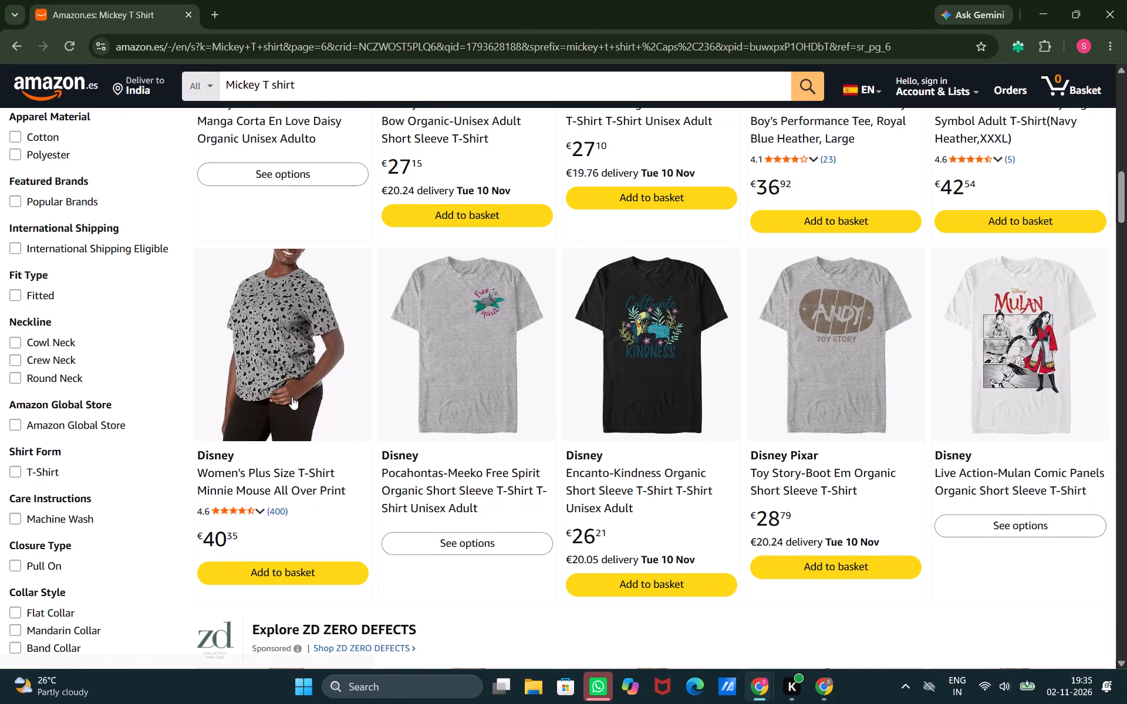
right_click(315, 480)
left_click(365, 407)
left_click(369, 400)
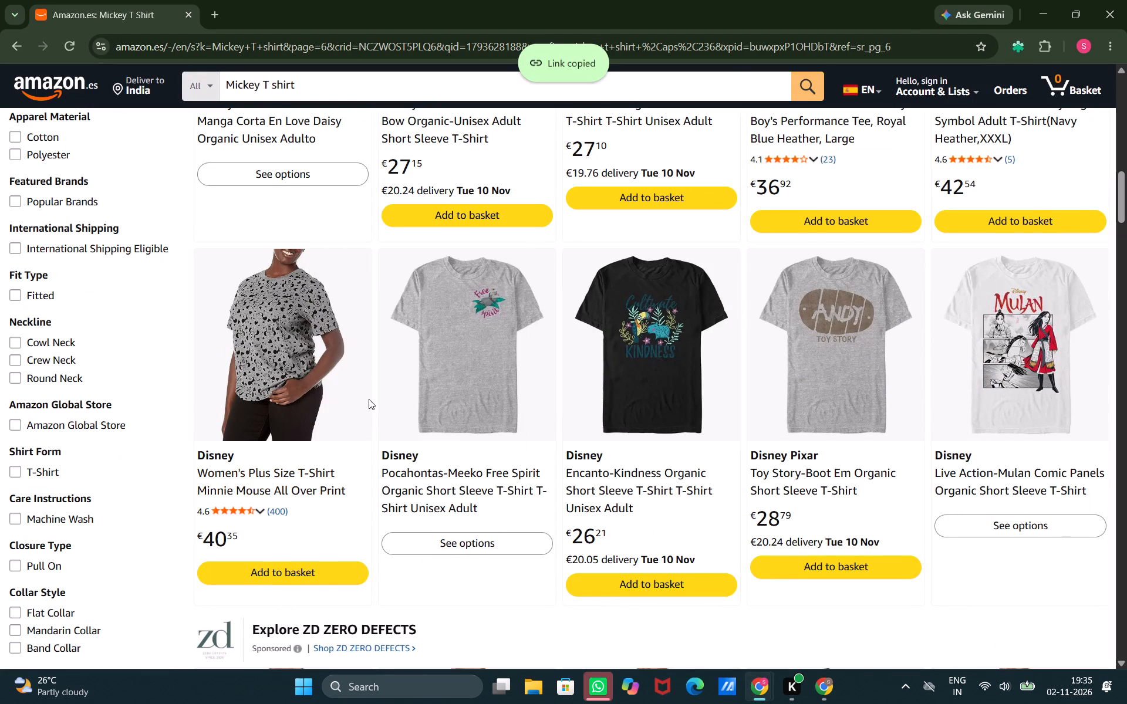
key("alt+Tab")
key("ctrl+v")
key("Return")
key("Return")
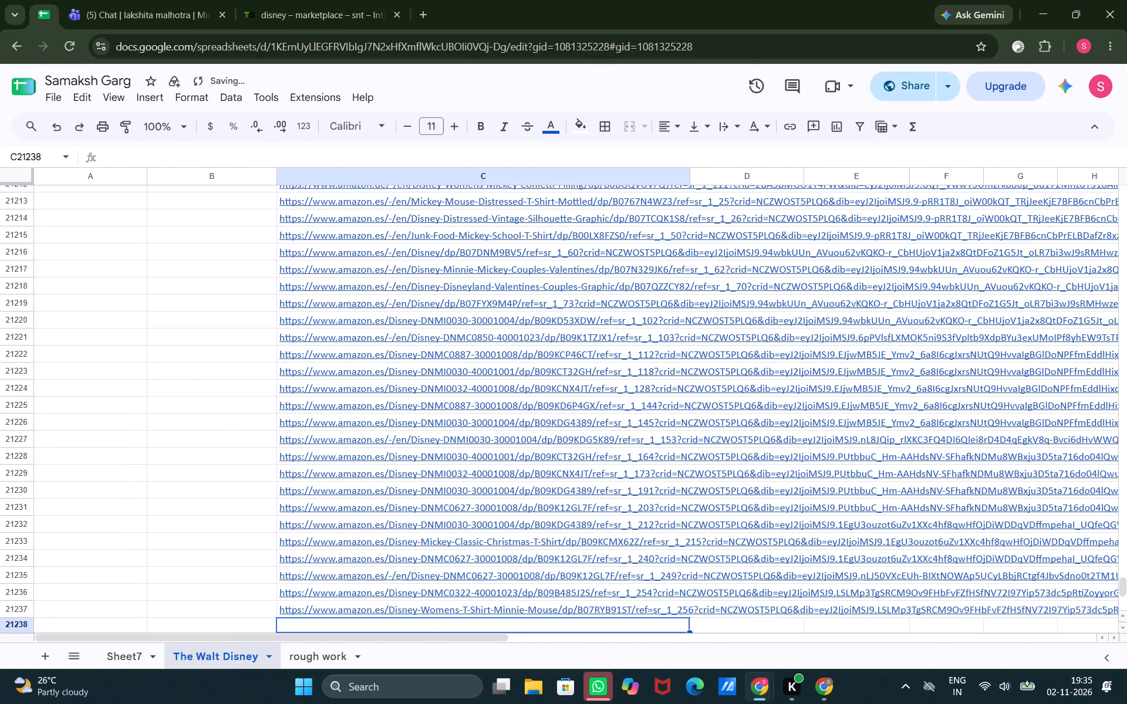
Find the unmarked Mickey Traditional T-Shirt for Men near the end of page 6 and paste its link into C21238.
key("alt+Tab")
scroll(354, 410, "down", 6)
scroll(664, 380, "down", 5)
scroll(495, 422, "down", 3)
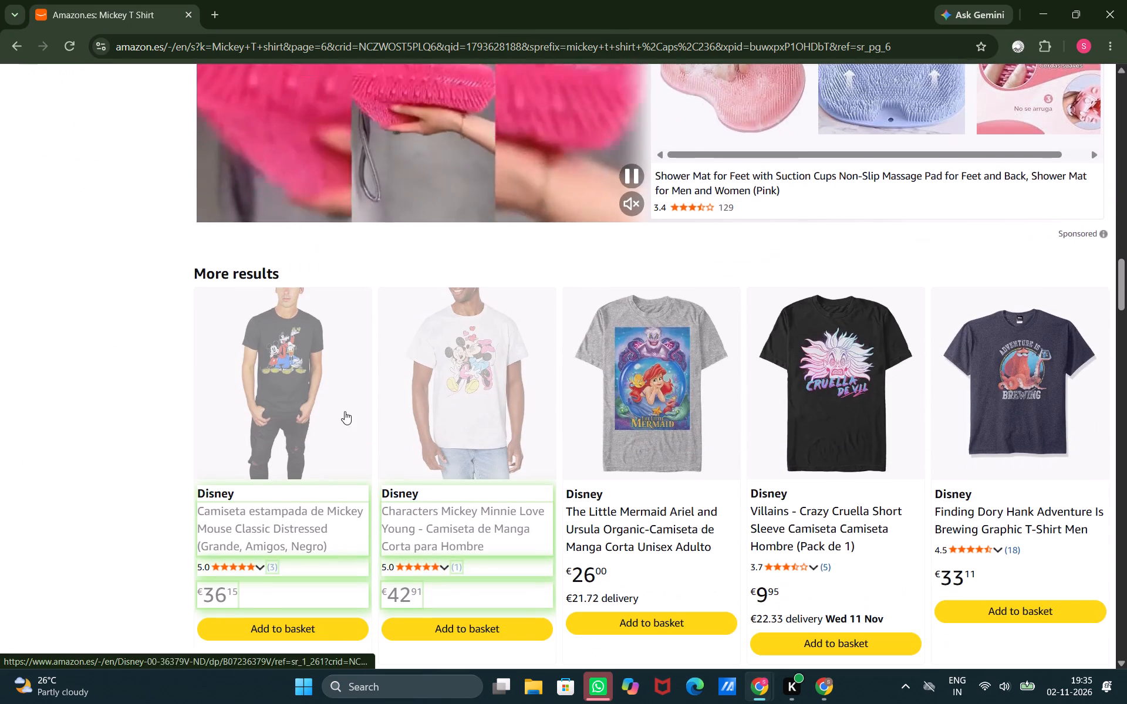
scroll(1027, 405, "down", 7)
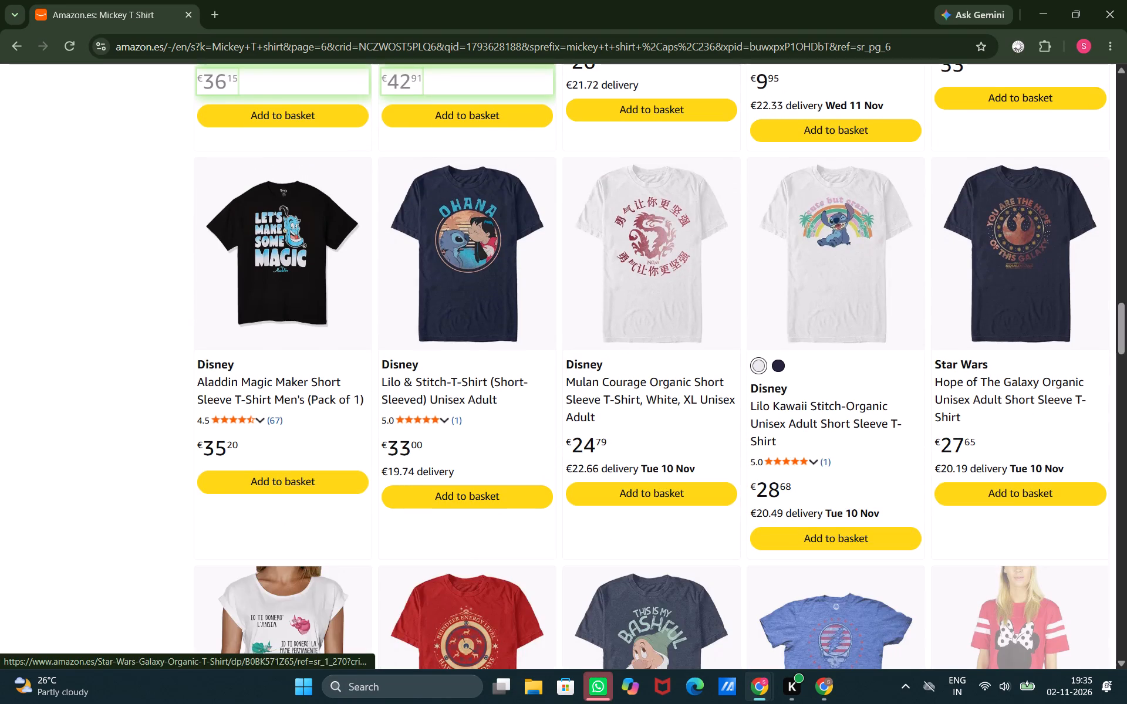
scroll(308, 340, "down", 3)
scroll(1033, 394, "down", 6)
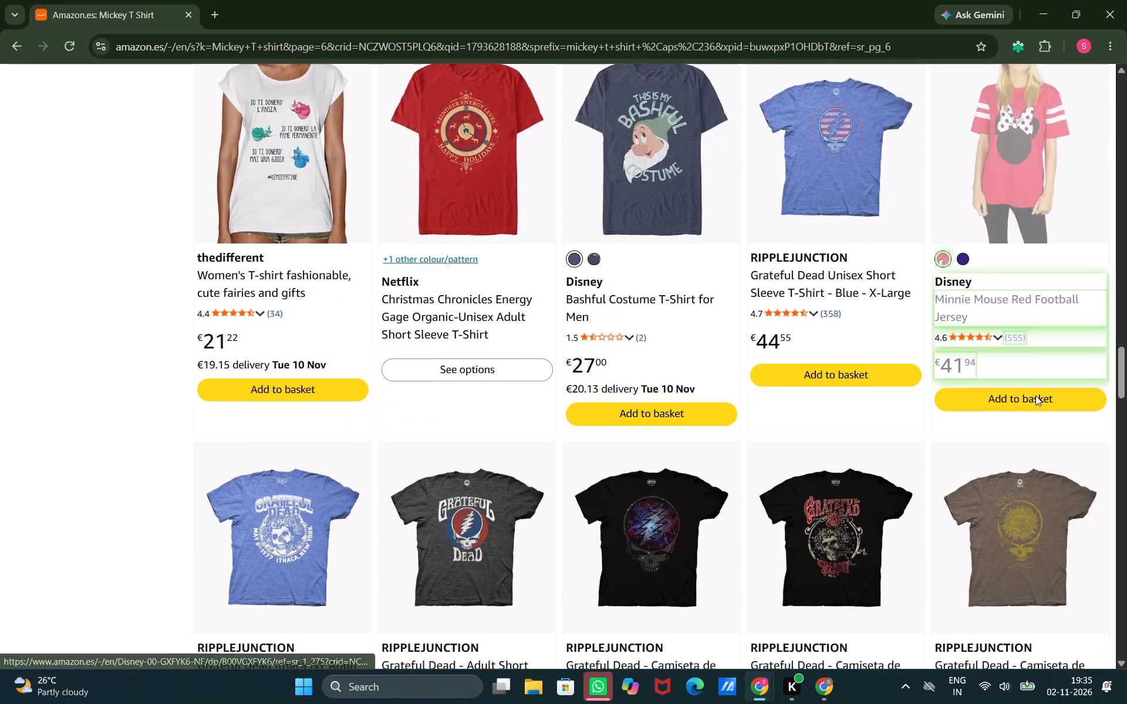
scroll(250, 421, "down", 5)
scroll(1028, 377, "down", 3)
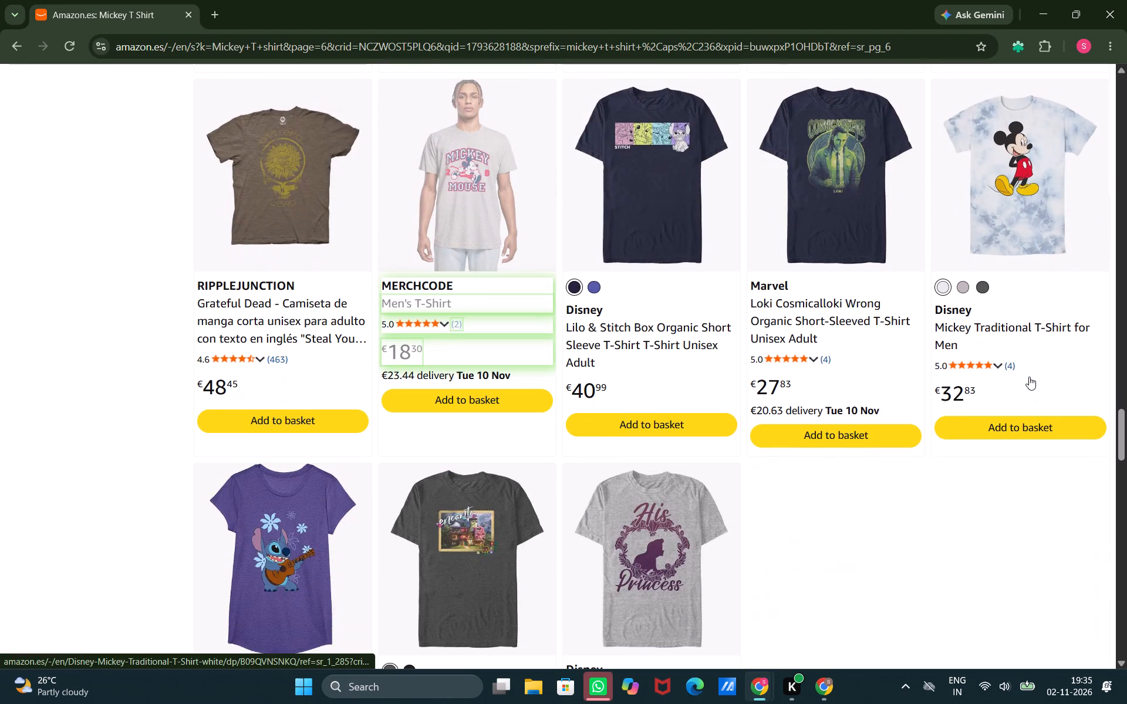
right_click(1010, 331)
left_click(960, 477)
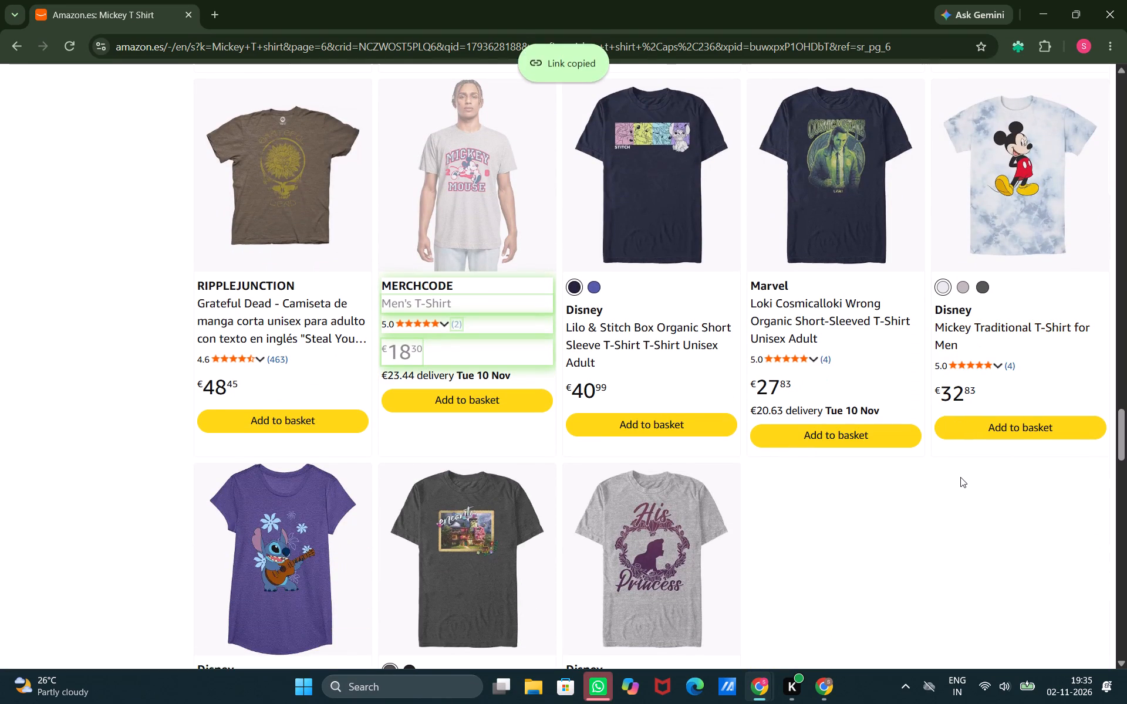
key("alt+Tab")
key("ctrl+v")
key("Return")
key("Return")
Open page 7 of the Amazon.es results for Mickey T shirt.
key("alt+Tab")
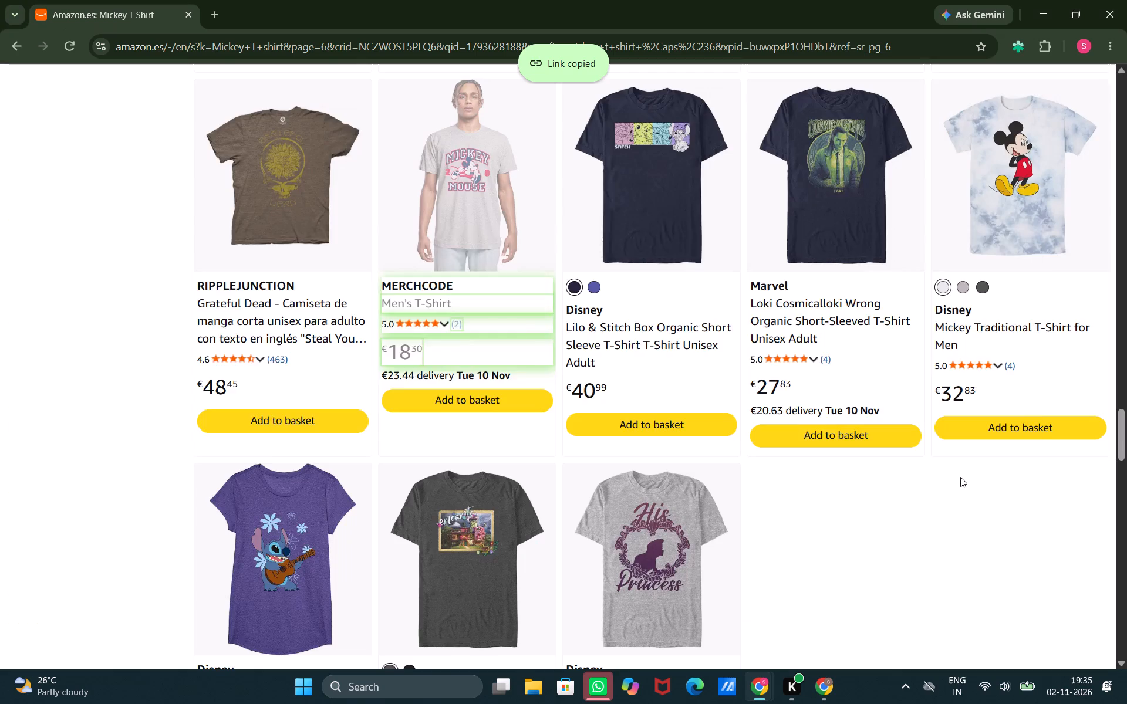
scroll(965, 456, "down", 11)
left_click(716, 257)
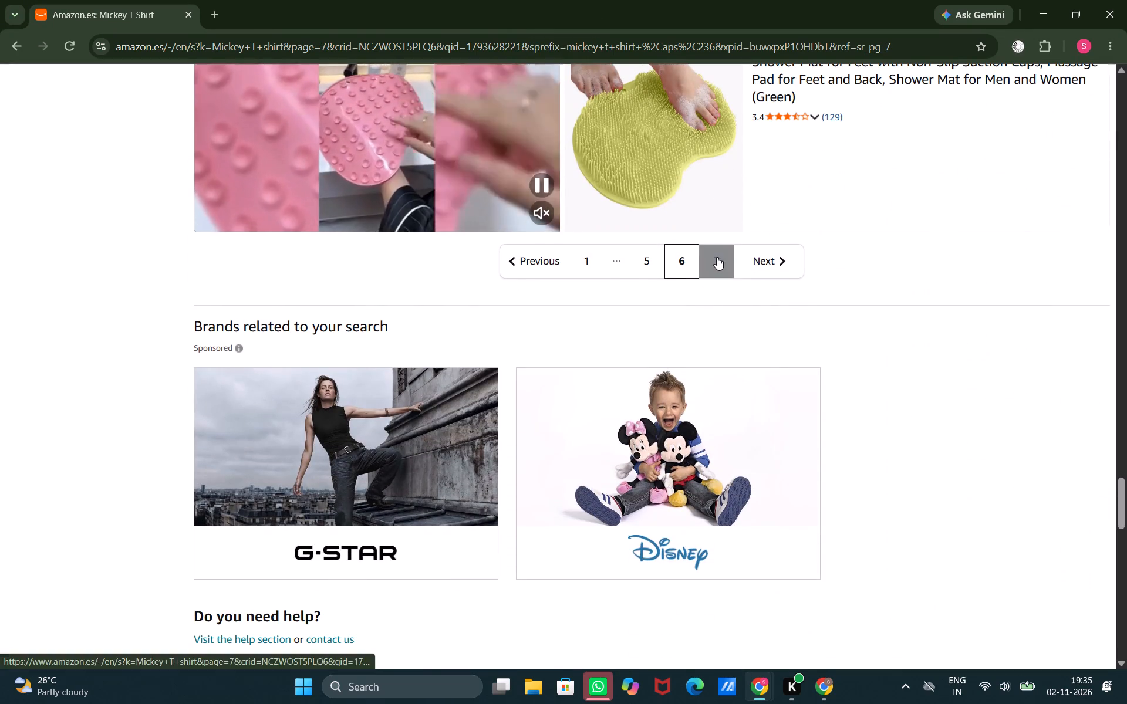
Find the unmarked Villain Group Men's Disneyland World Retro Short Sleeve T-Shirt on page 7 and paste its link into C21239.
scroll(421, 472, "down", 2)
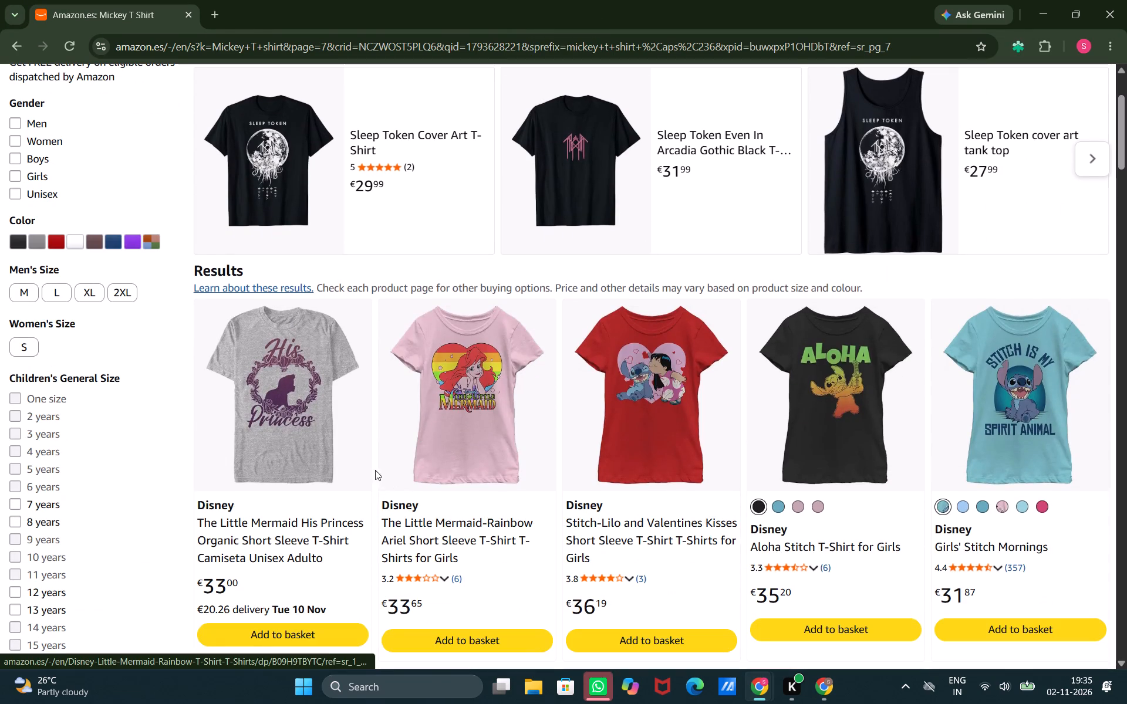
scroll(1049, 381, "down", 5)
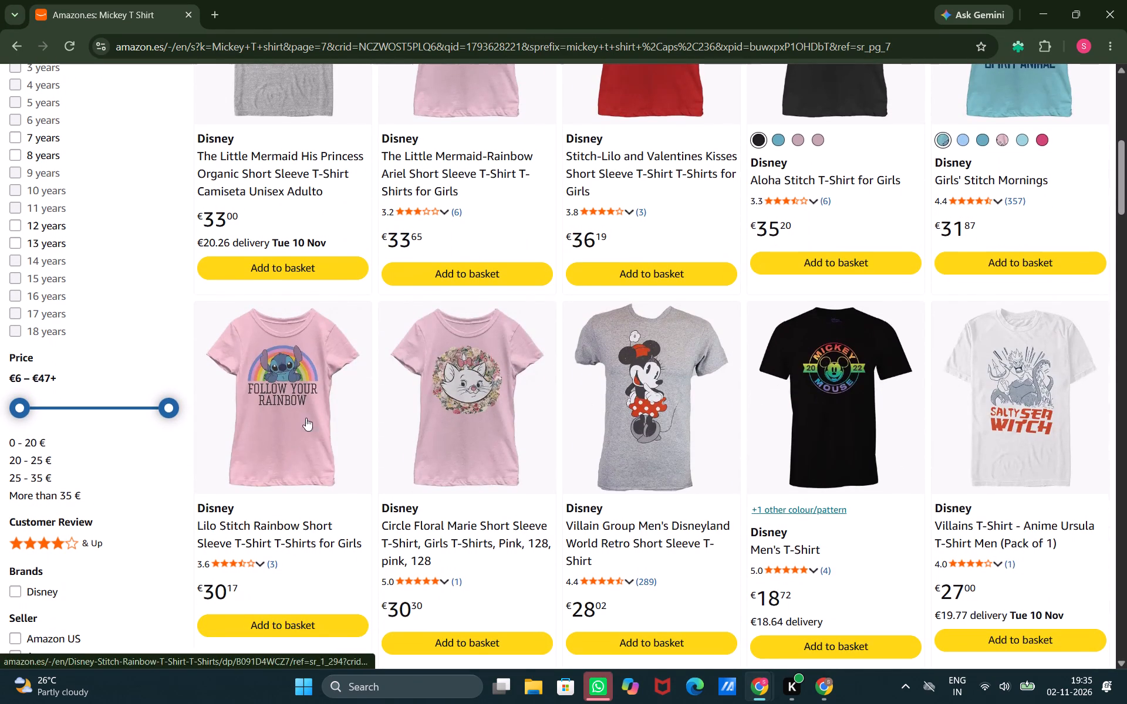
right_click(669, 536)
left_click(754, 448)
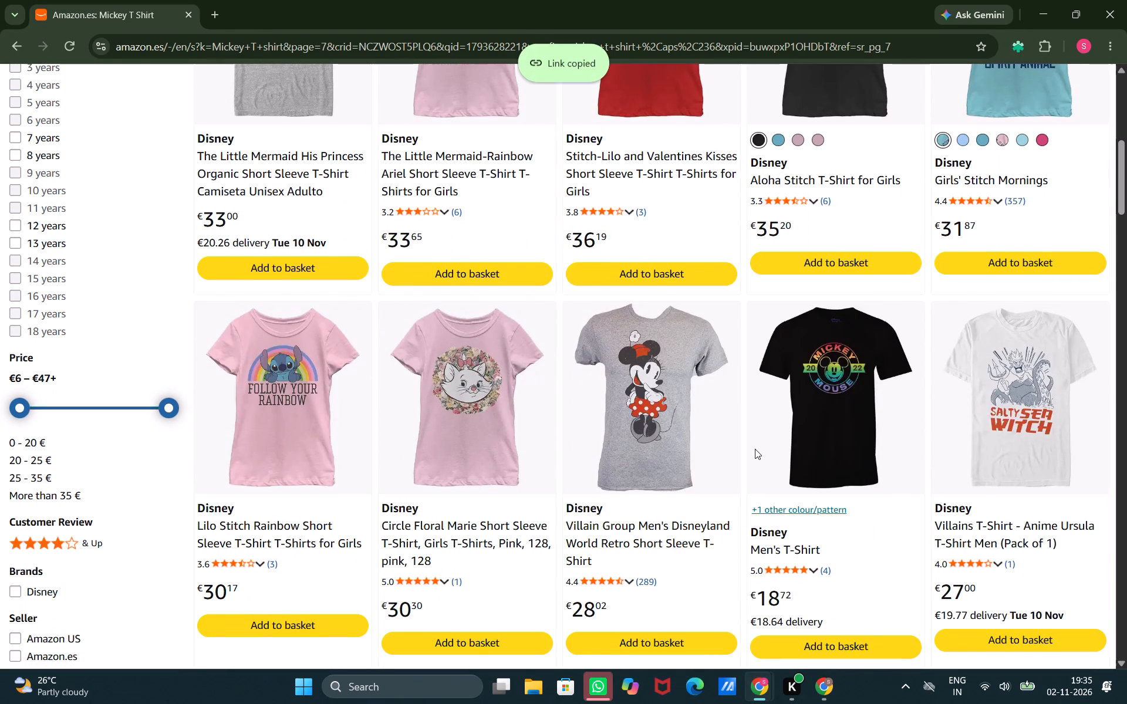
key("alt+Tab")
key("ctrl+v")
key("Return")
key("Return")
Paste the link of the unmarked black Disney Men's T-Shirt with the Mickey Mouse 2022 print on page 7 into C21240.
key("alt+Tab")
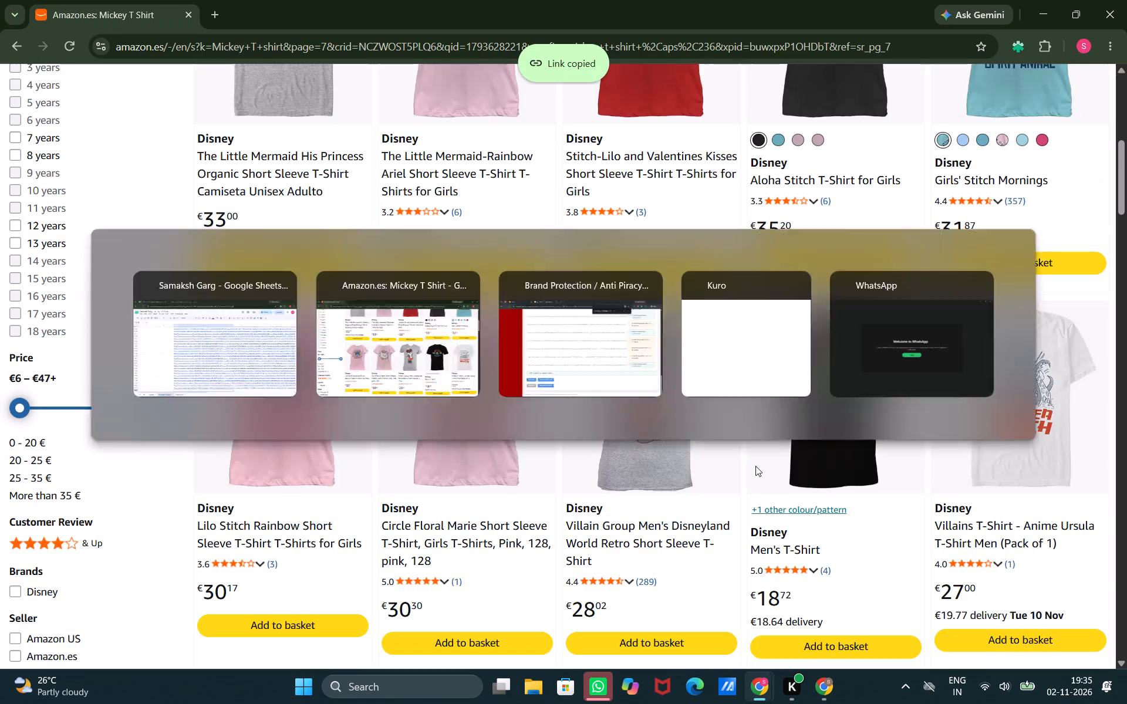
scroll(751, 461, "down", 5)
scroll(804, 448, "up", 4)
right_click(813, 433)
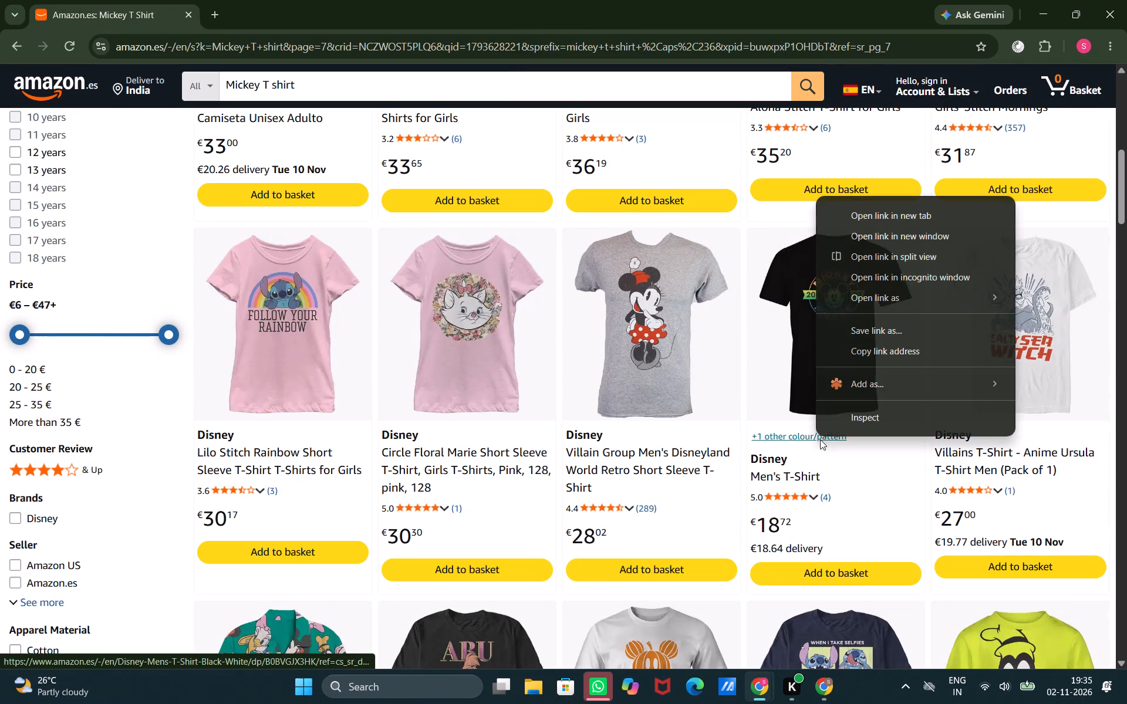
right_click(801, 475)
left_click(870, 394)
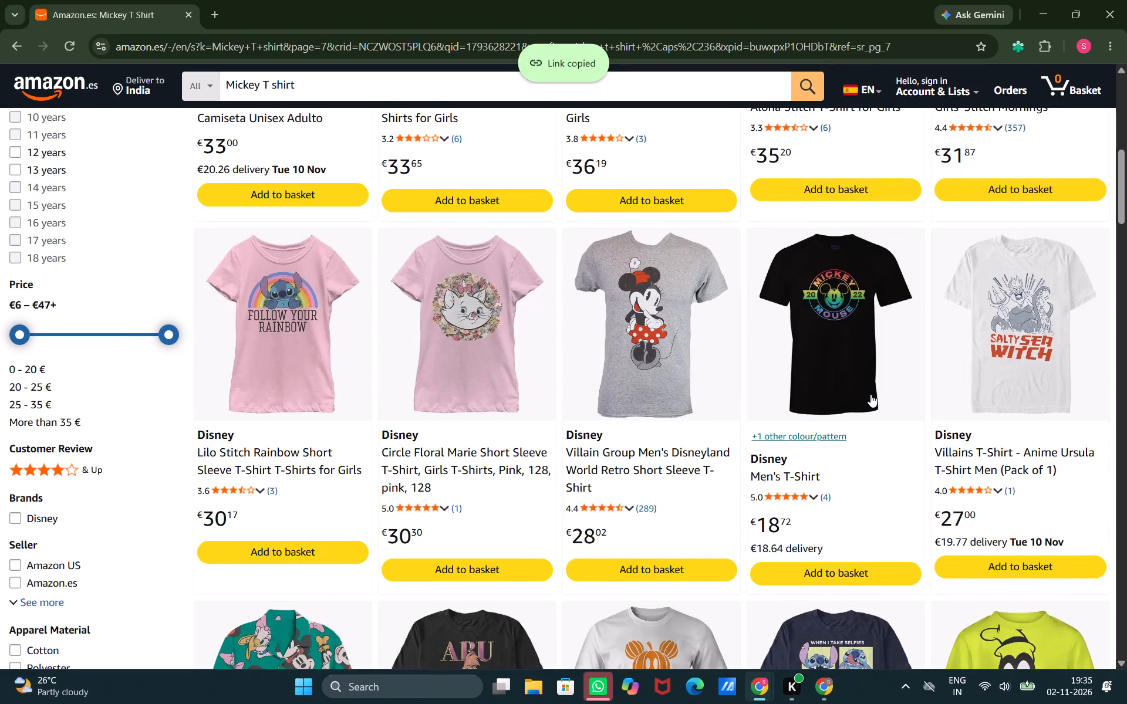
key("alt+Tab")
key("ctrl+v")
key("Return")
key("Return")
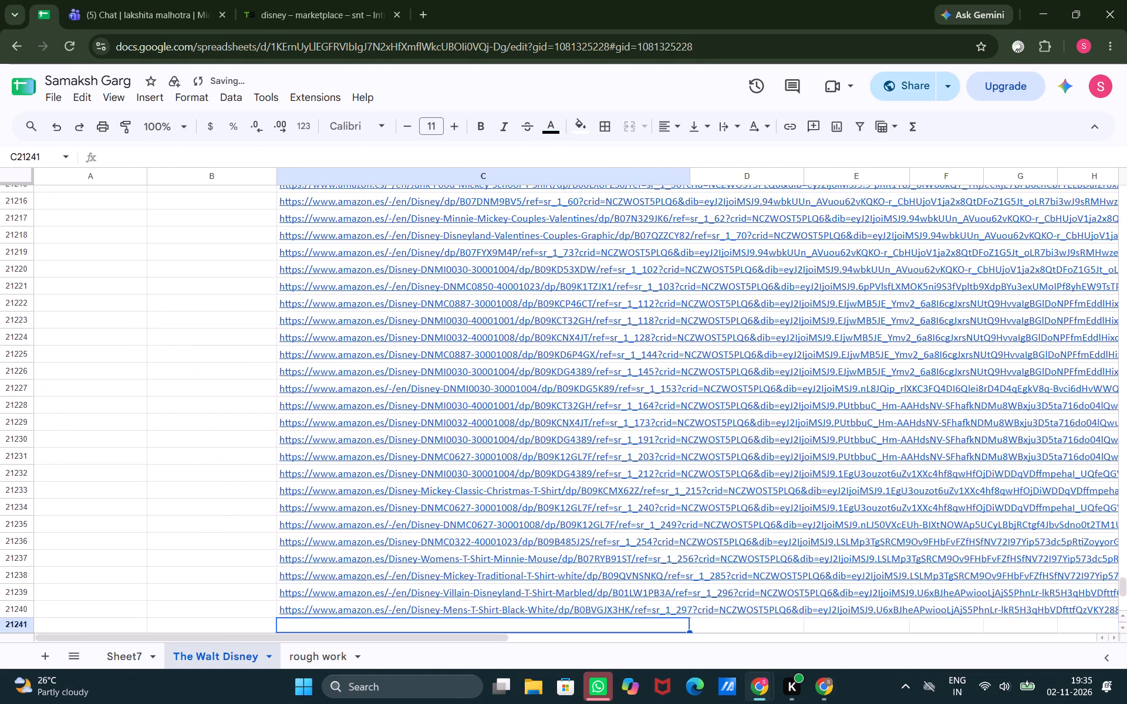
Check the remaining listings on page 7 for further unmarked Mickey & Friends T-shirts and for more result pages.
key("alt+Tab")
scroll(942, 380, "down", 4)
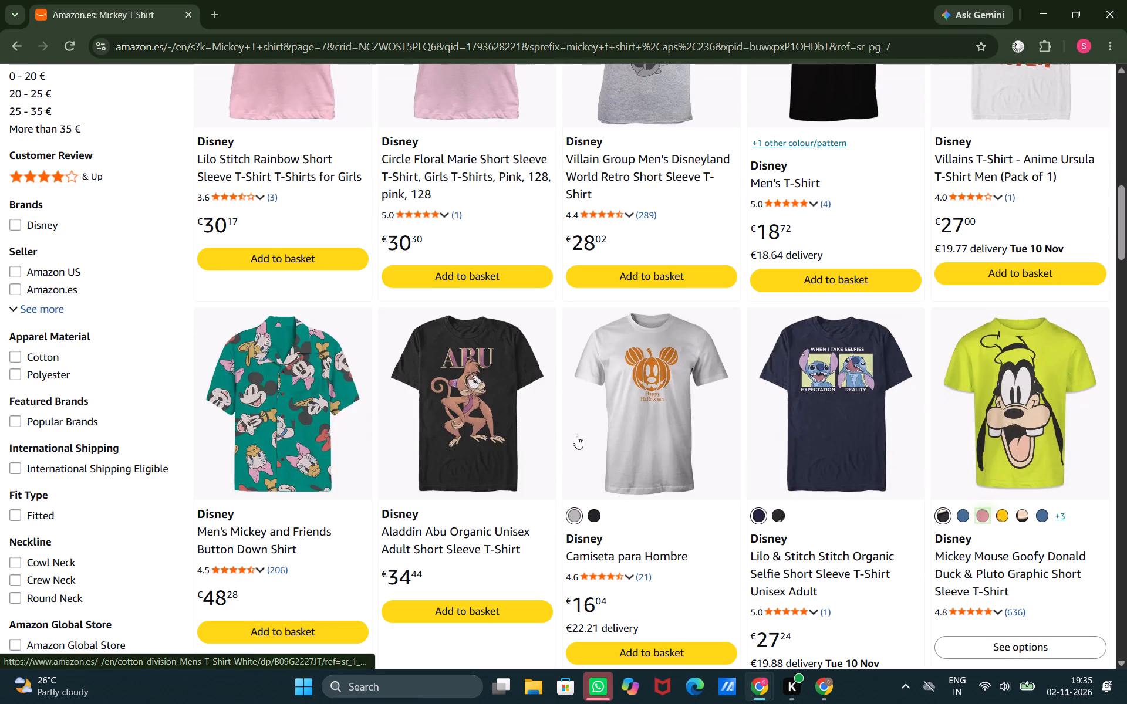
scroll(413, 431, "down", 7)
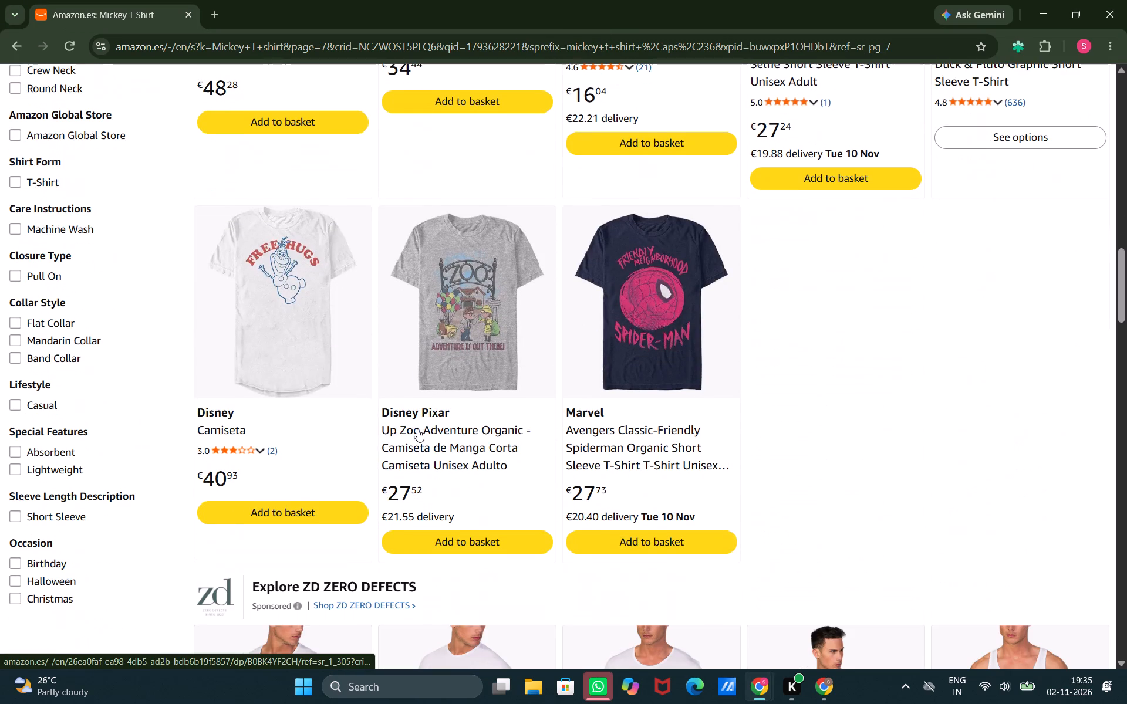
scroll(810, 360, "down", 12)
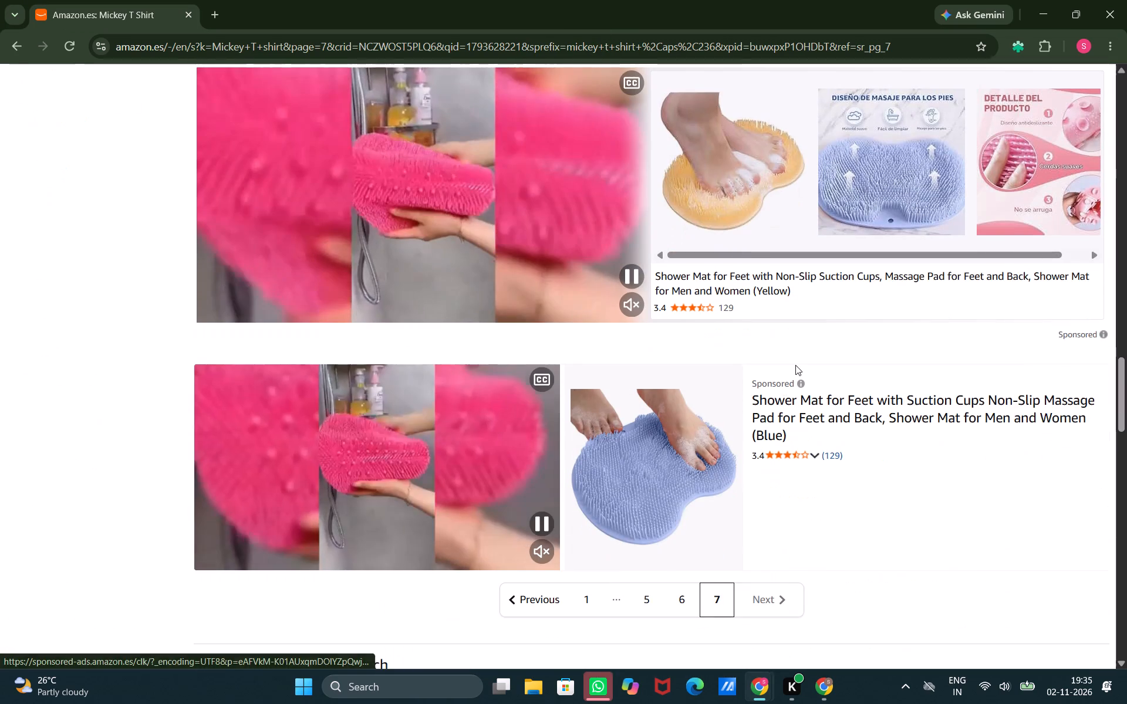
scroll(795, 365, "down", 3)
scroll(784, 501, "down", 3)
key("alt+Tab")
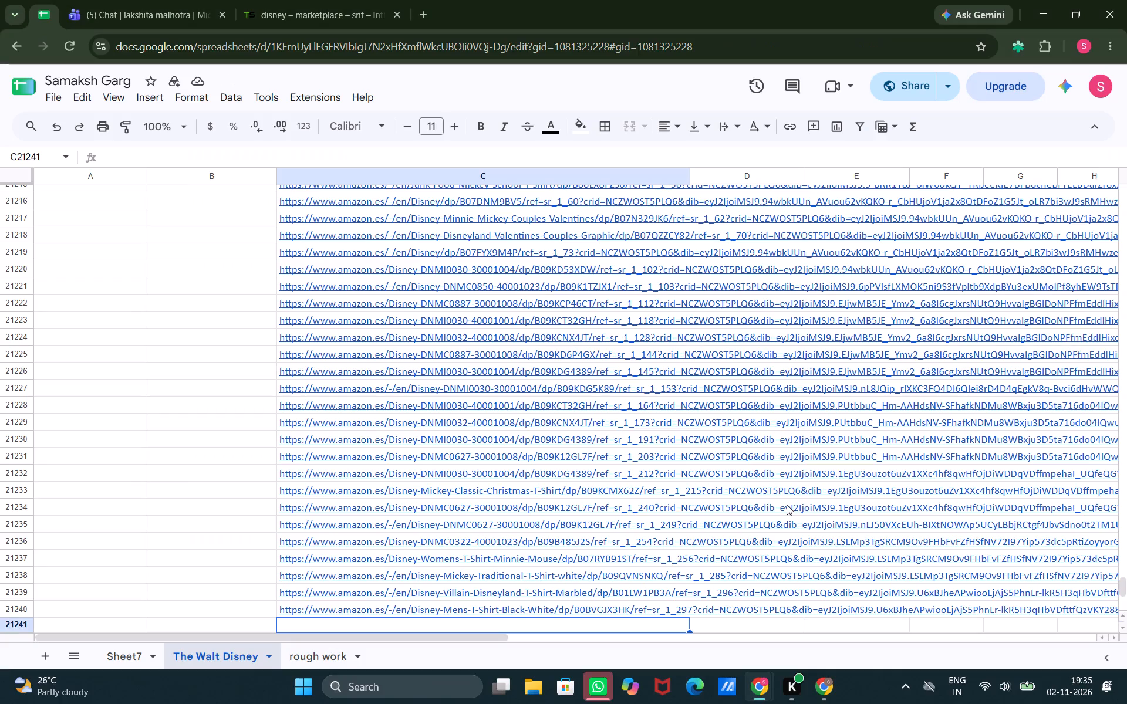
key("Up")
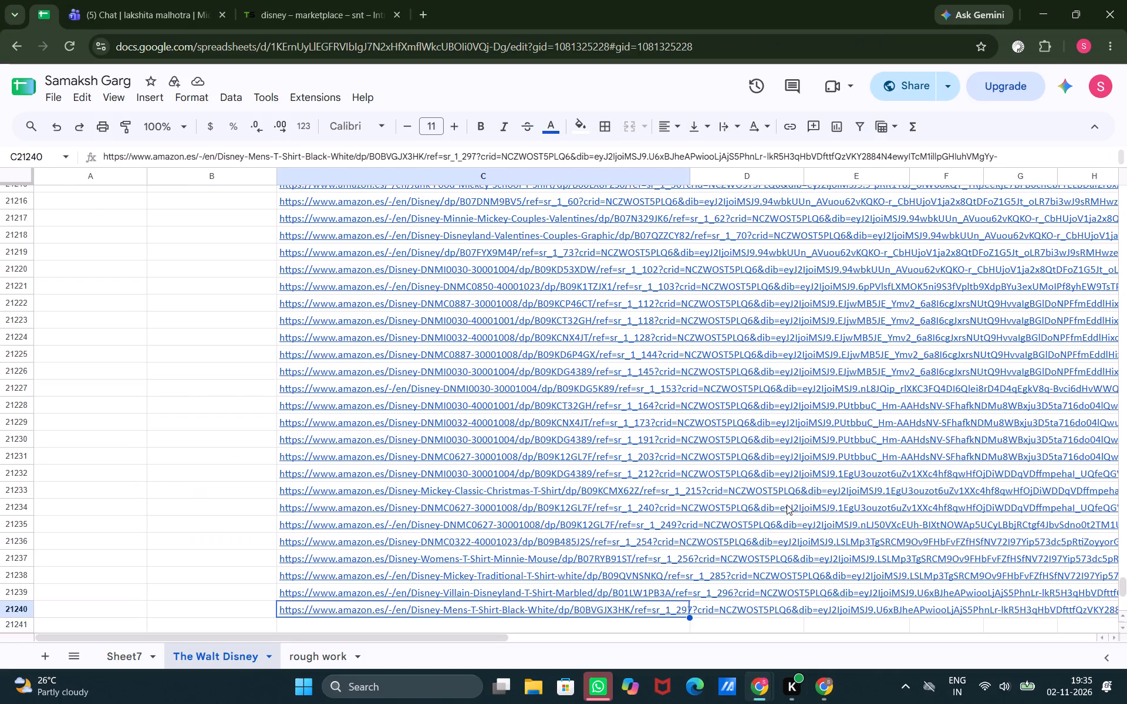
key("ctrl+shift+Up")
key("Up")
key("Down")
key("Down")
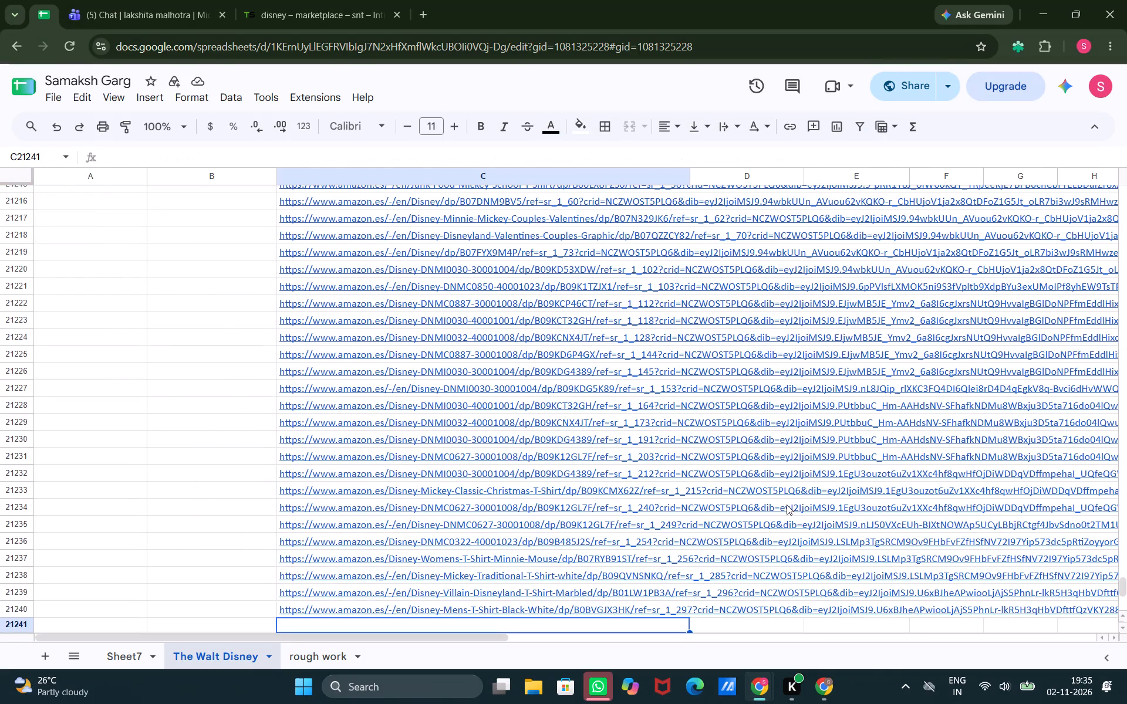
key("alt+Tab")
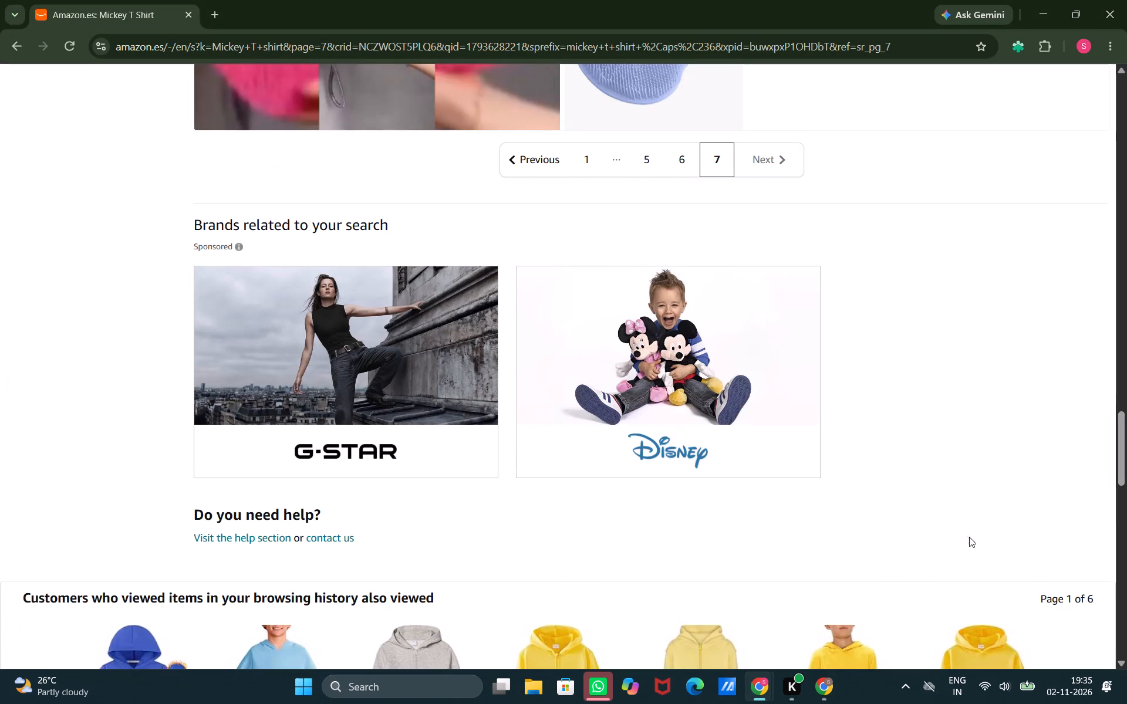
Switch to the Disney marketplace tracker and check the sites listed for Mickey & Friends – T-shirts.
key("alt+Tab")
left_click(306, 12)
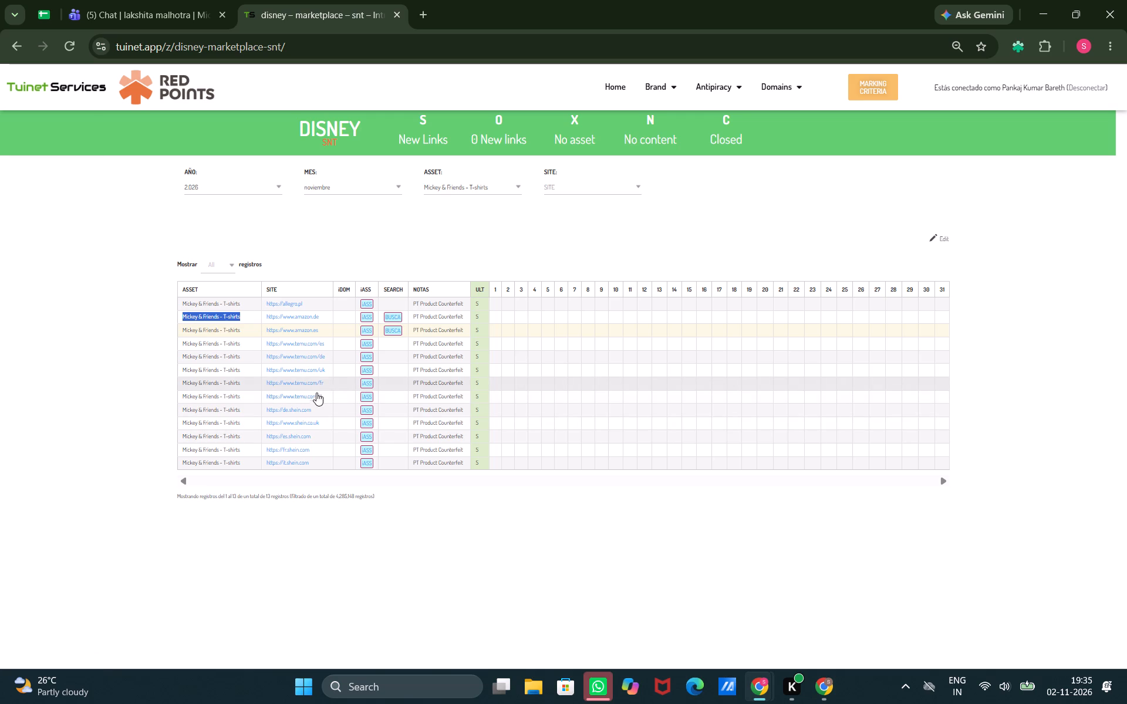
Search Google for trendyol in a new tab and open the Trendyol site.
left_click(420, 11)
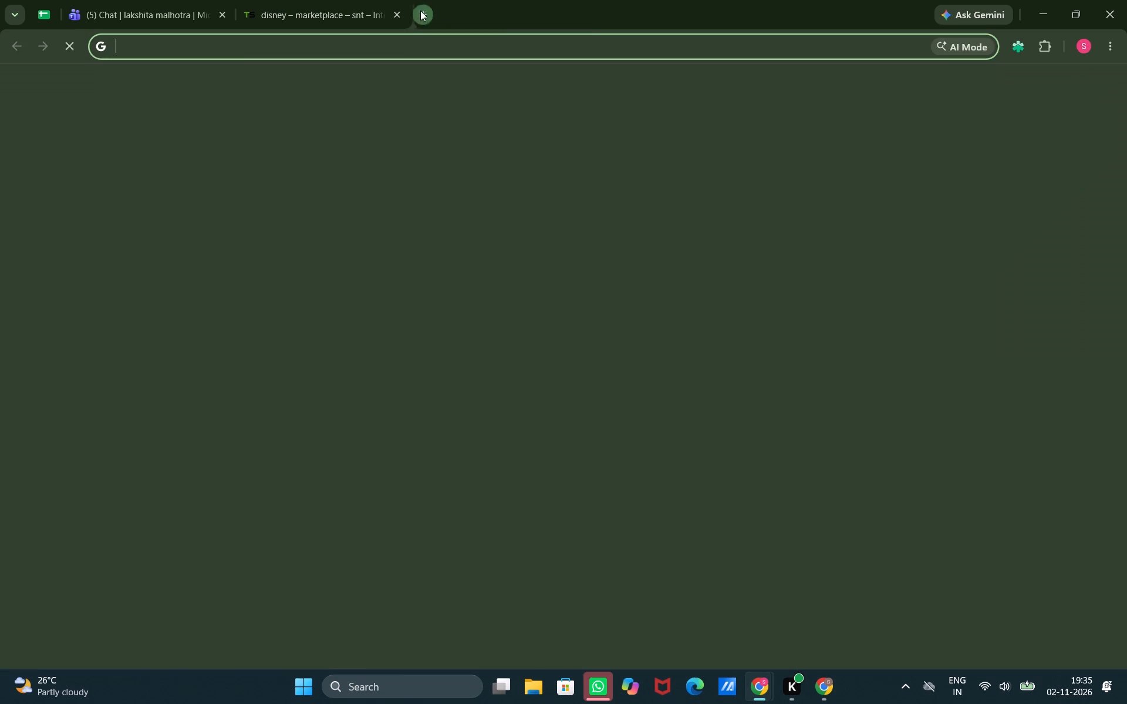
left_click(511, 290)
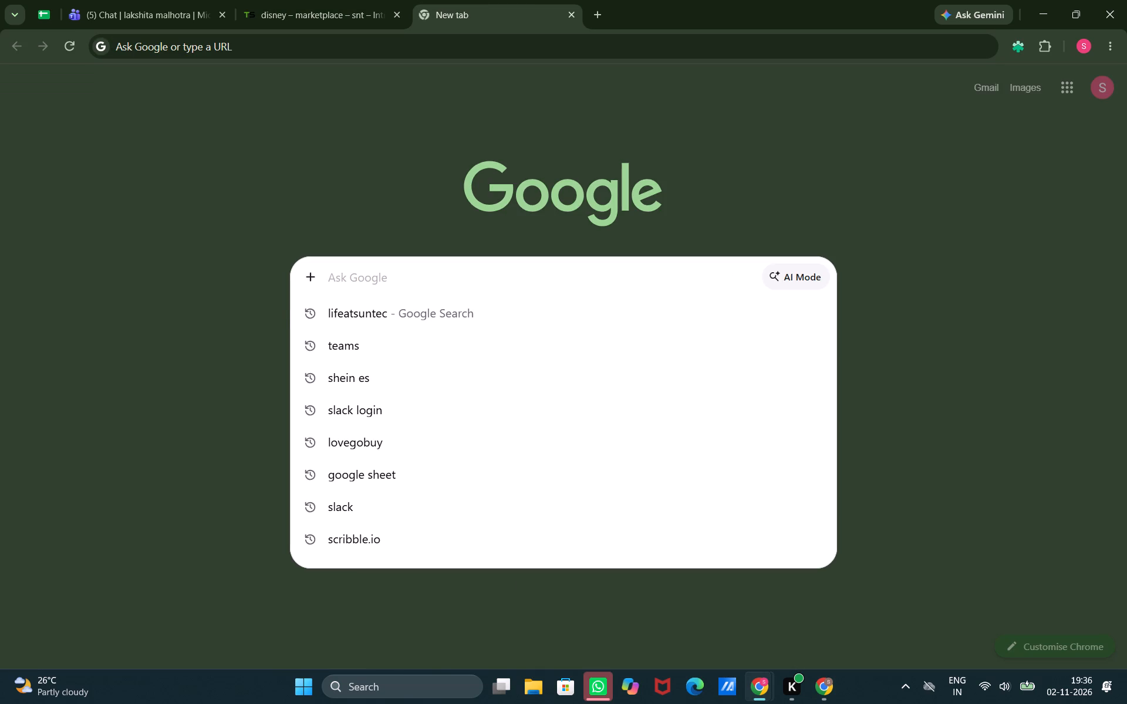
type("tr")
type("en")
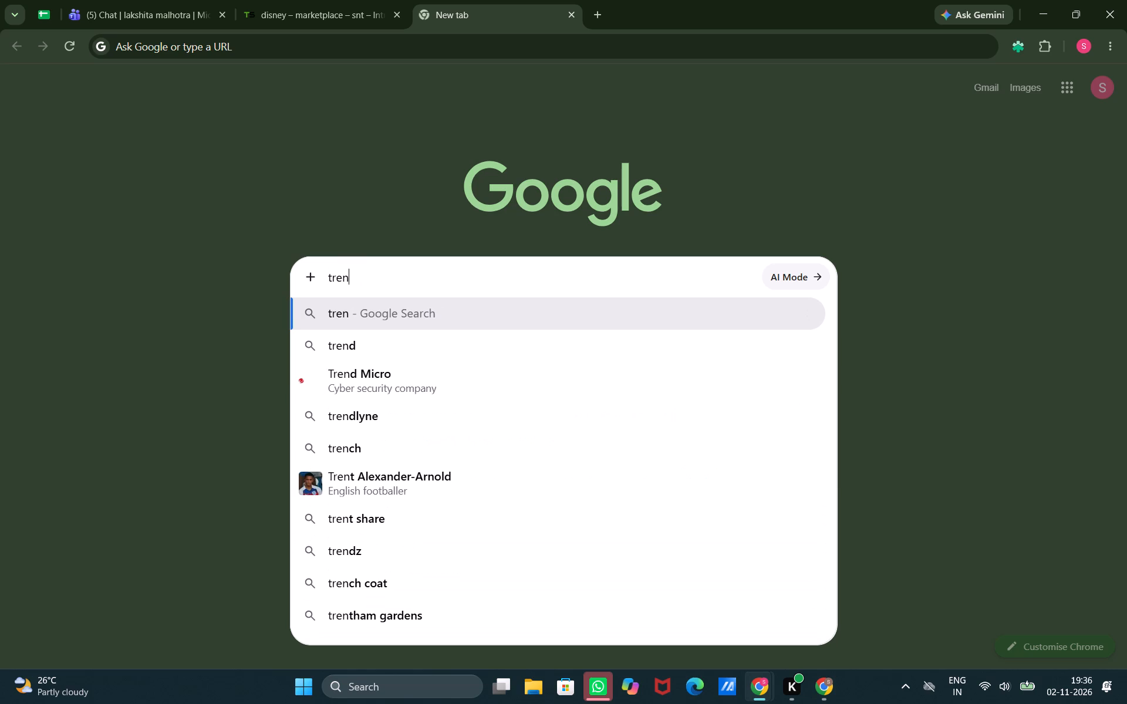
type("dy")
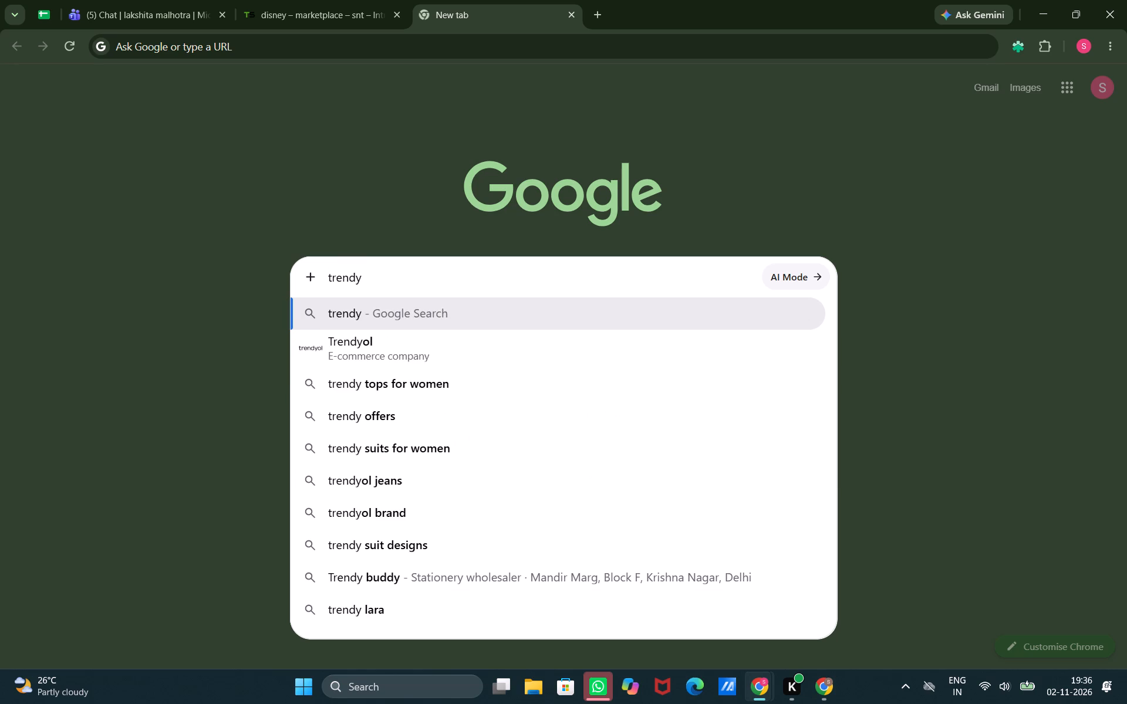
key("Down")
key("Up")
key("Down")
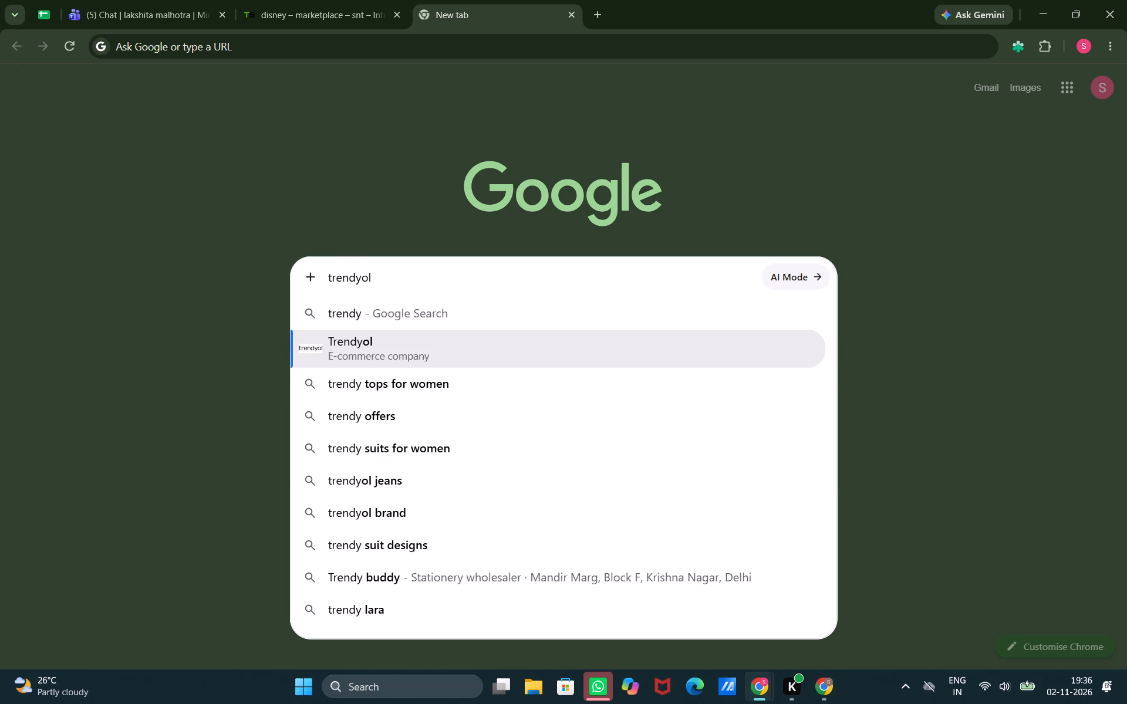
key("Return")
left_click(343, 222)
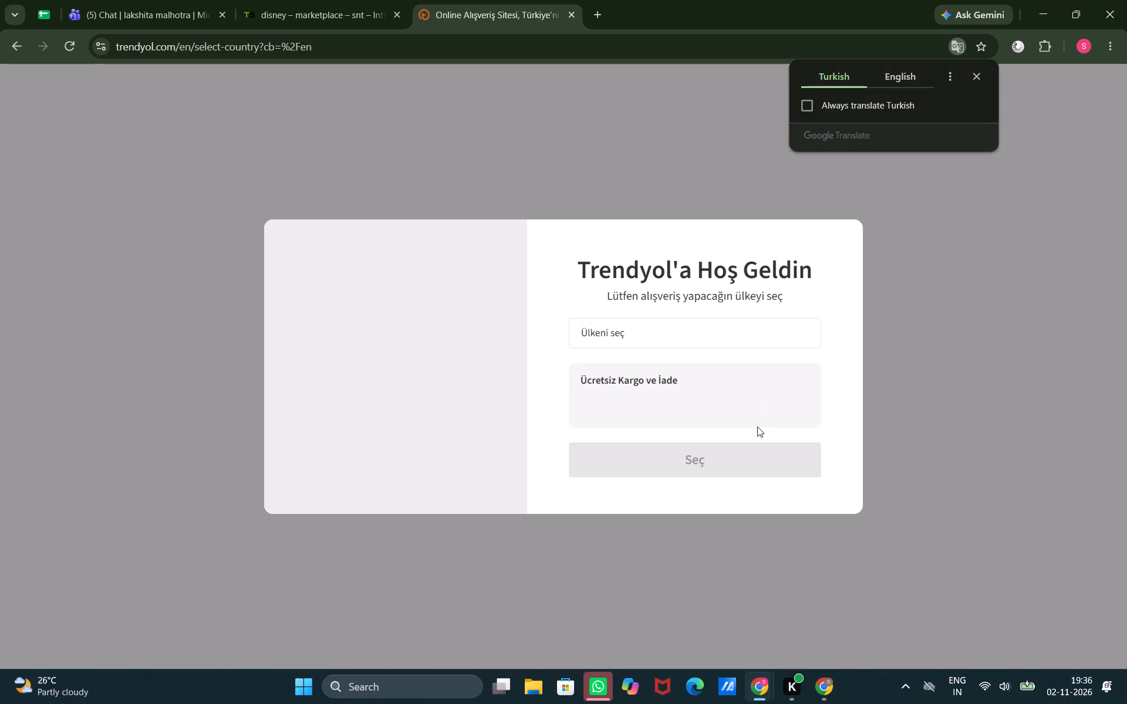
Try to translate the Trendyol welcome page to English and select Türkiye as the shopping country.
left_click(882, 73)
left_click(658, 320)
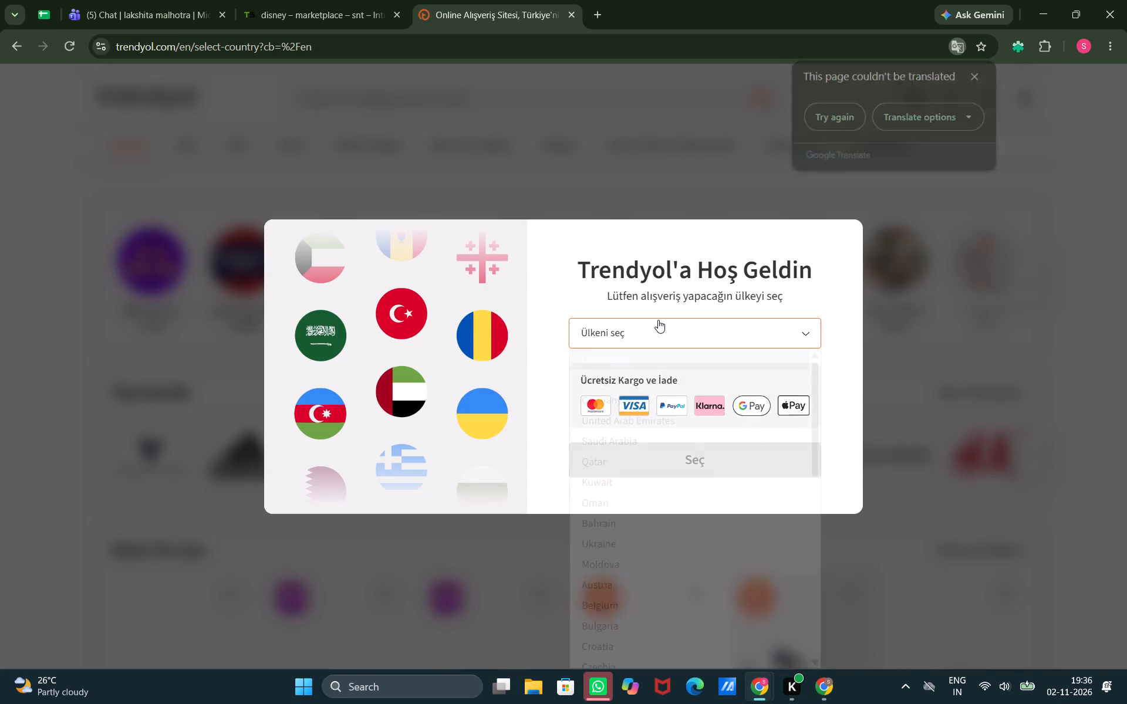
left_click(648, 379)
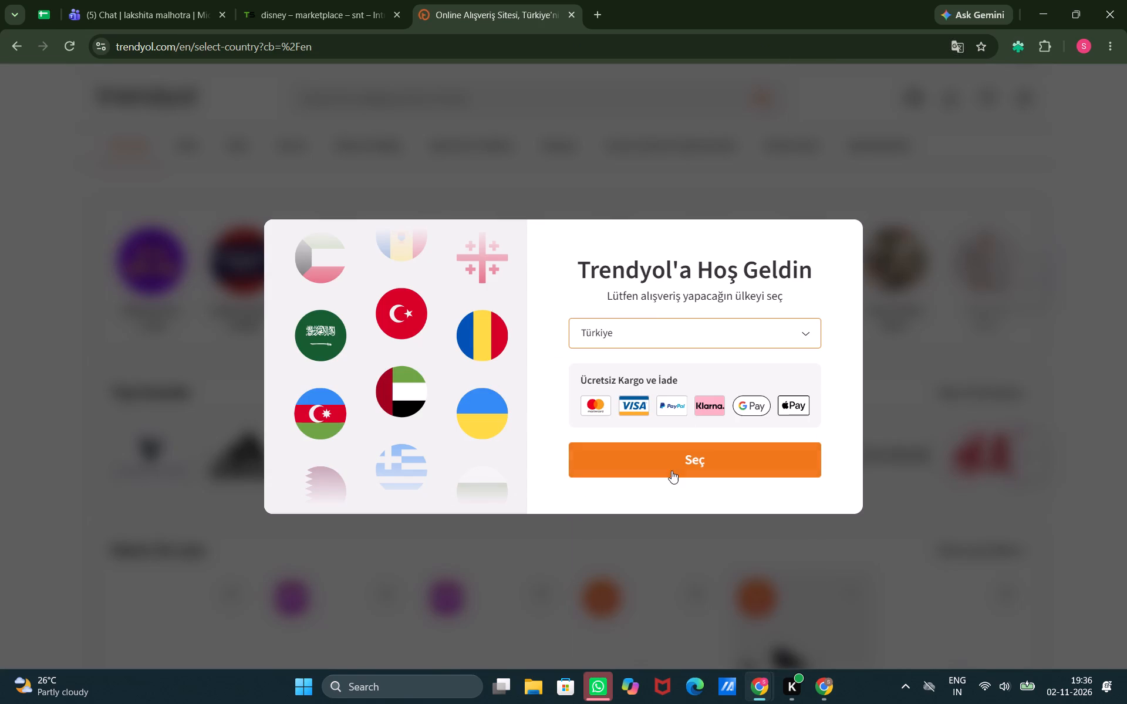
left_click(672, 471)
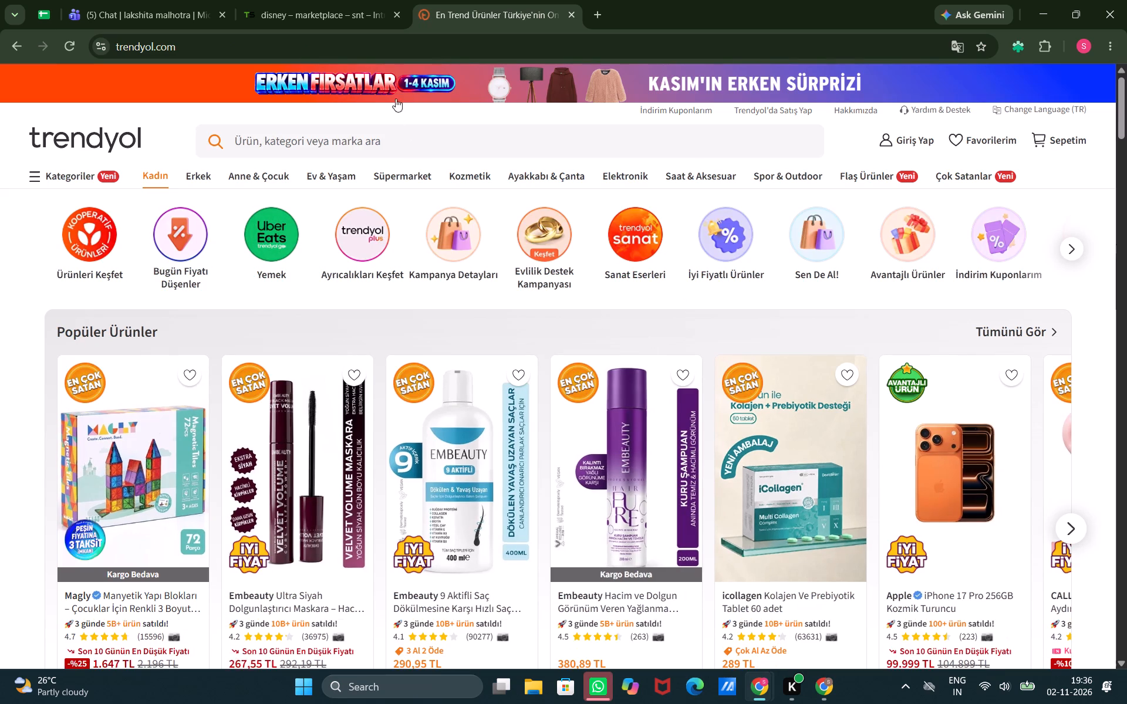
Search Trendyol for Mickey T shirt.
left_click(401, 150)
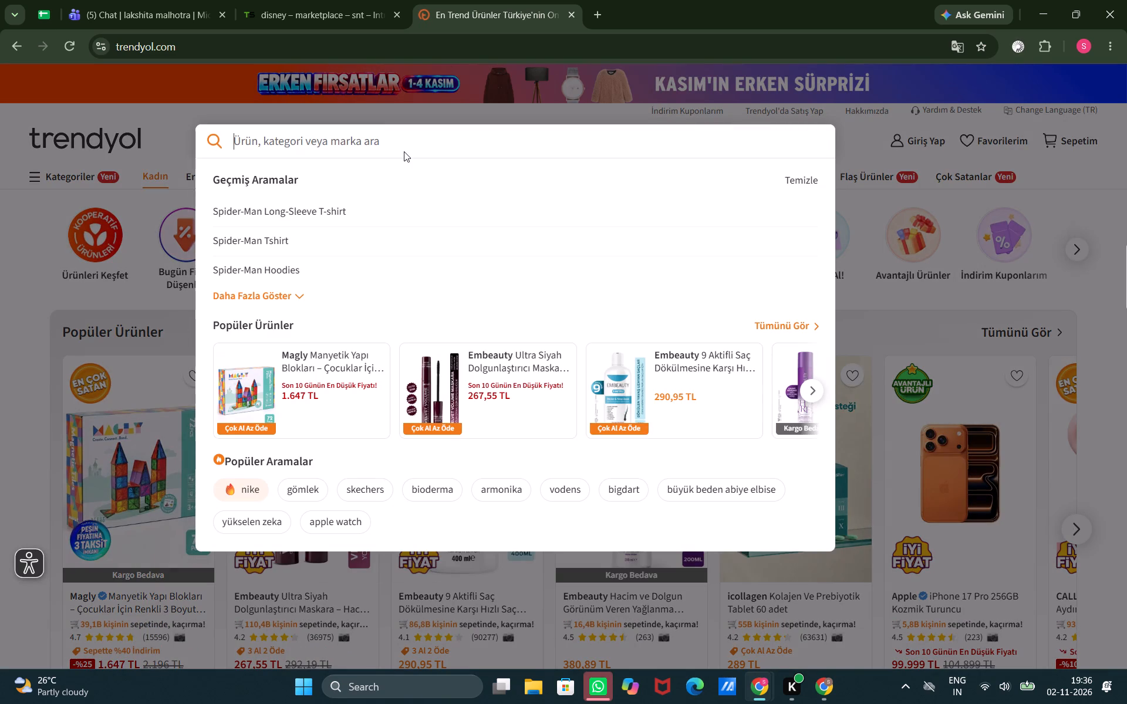
type("Mickey")
key("space")
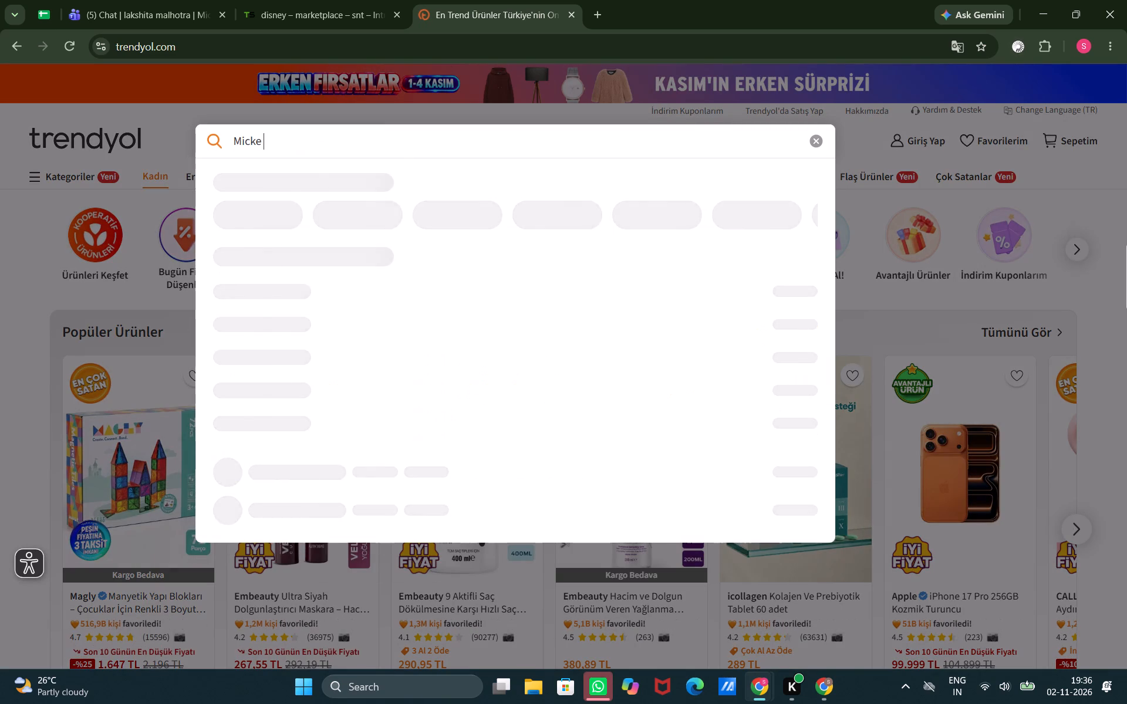
key("BackSpace")
type("y")
key("space")
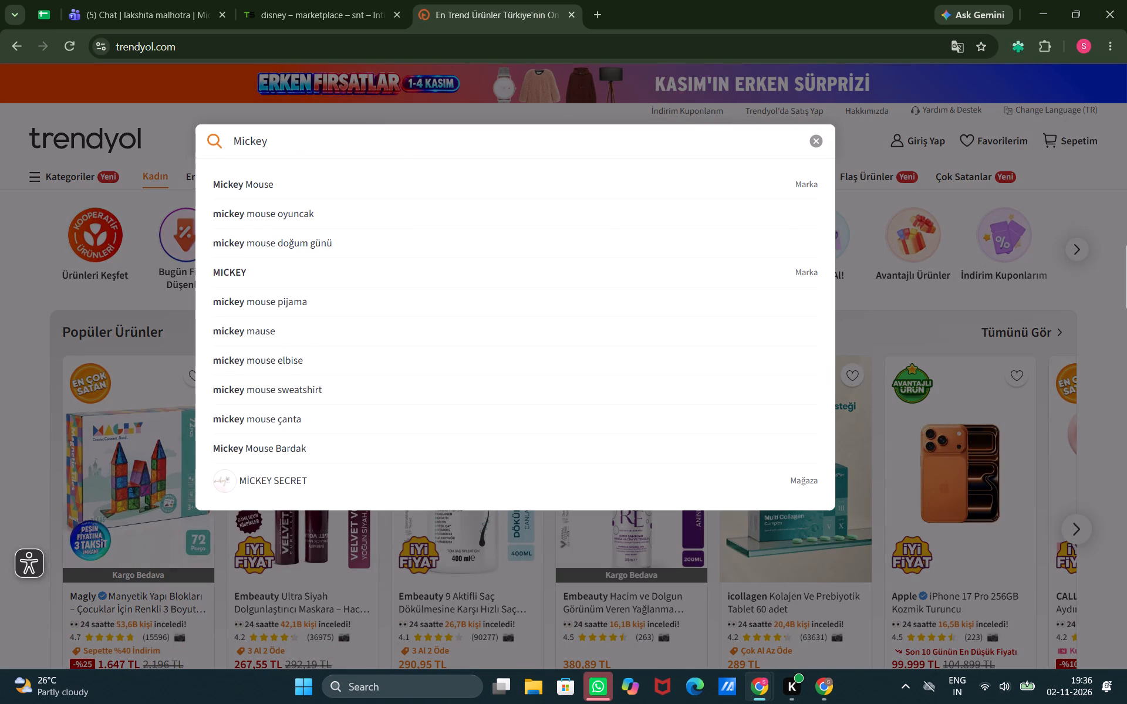
type("T shirt")
key("space")
key("Return")
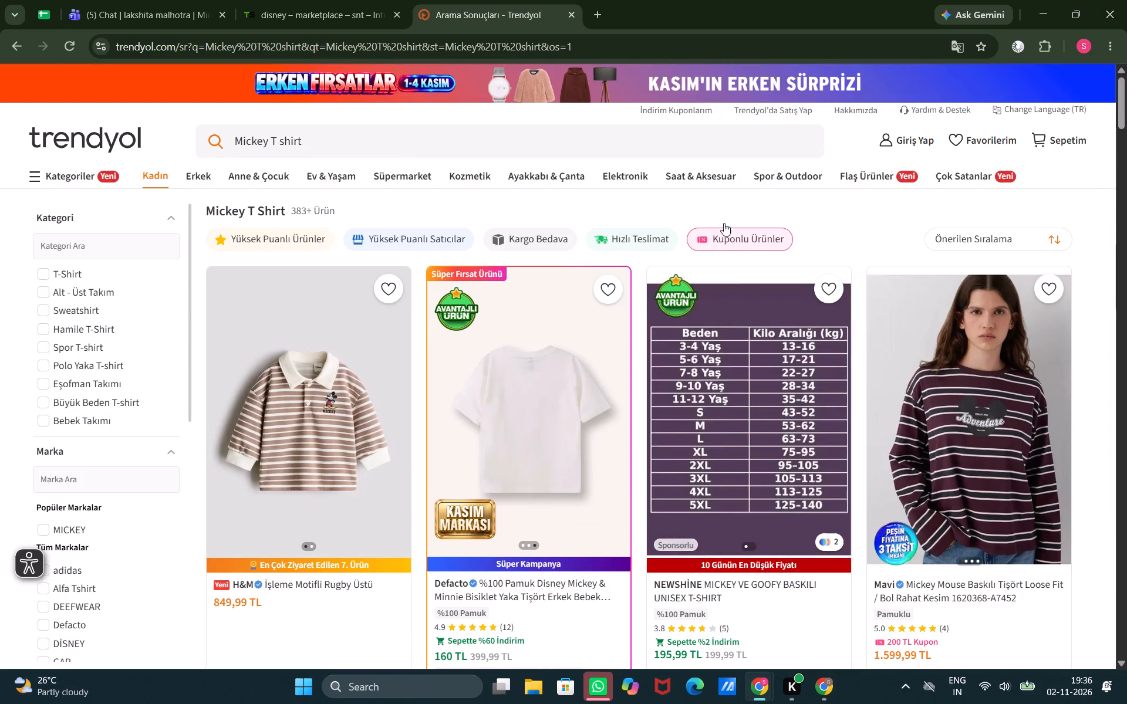
Find the unmarked Defacto Disney Mickey & Minnie long-sleeve T-shirt in the Trendyol results and paste its link into C21241 of The Walt Disney sheet.
scroll(589, 241, "down", 6)
scroll(585, 248, "up", 5)
scroll(666, 337, "down", 7)
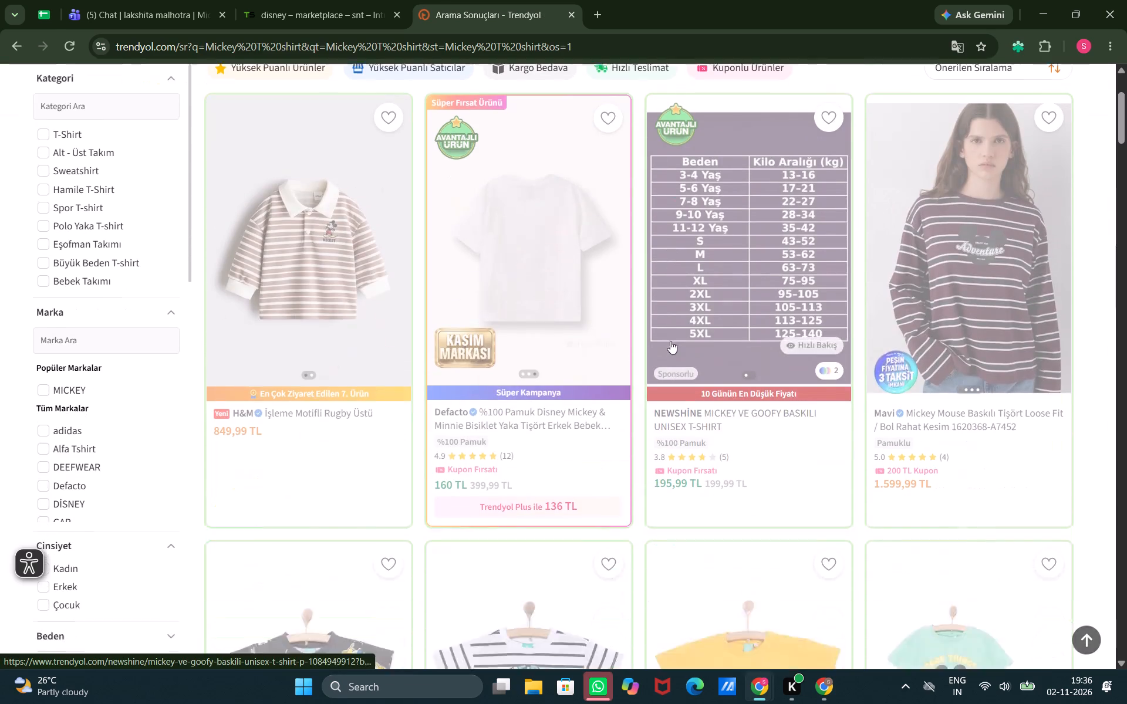
scroll(670, 340, "down", 5)
scroll(427, 280, "down", 6)
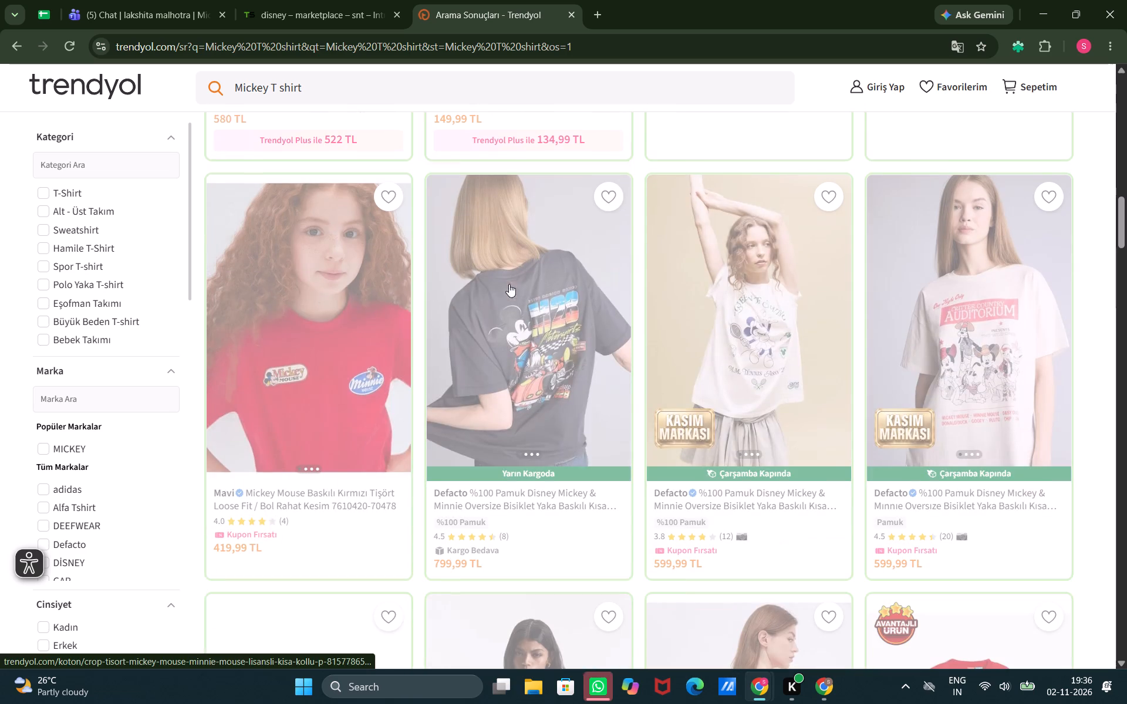
scroll(1126, 266, "down", 6)
scroll(325, 279, "down", 6)
scroll(892, 282, "down", 7)
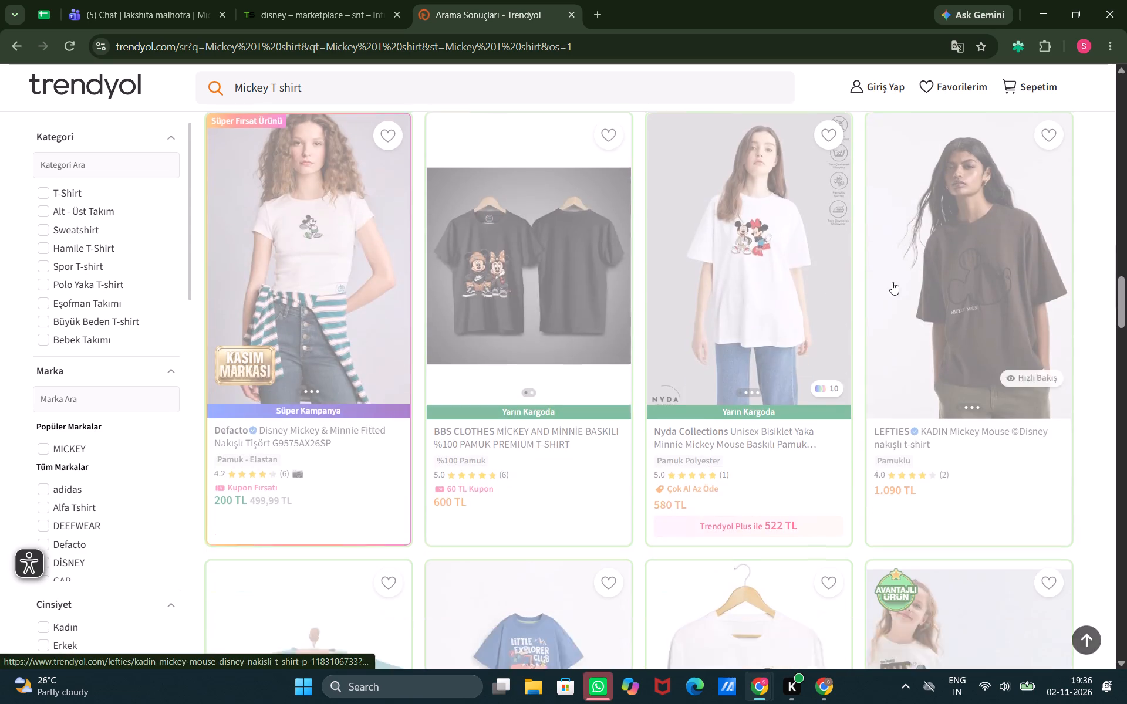
scroll(892, 282, "down", 1)
scroll(344, 269, "down", 6)
scroll(906, 256, "down", 6)
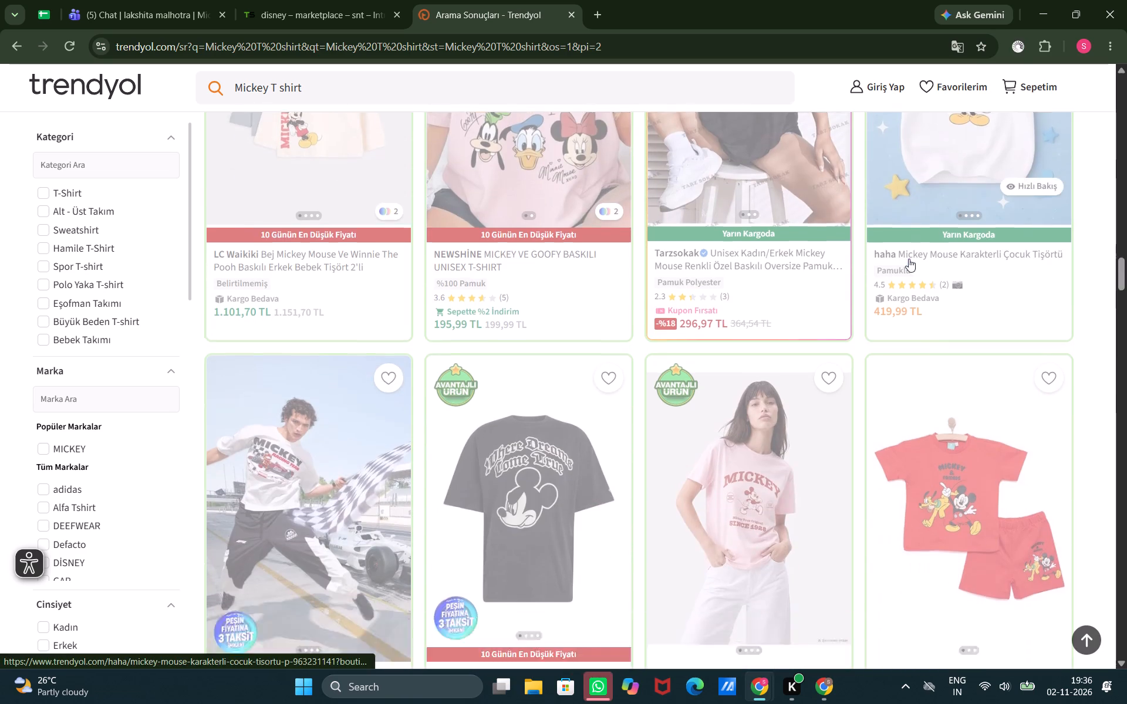
scroll(458, 255, "down", 2)
scroll(420, 285, "down", 1)
scroll(896, 305, "down", 6)
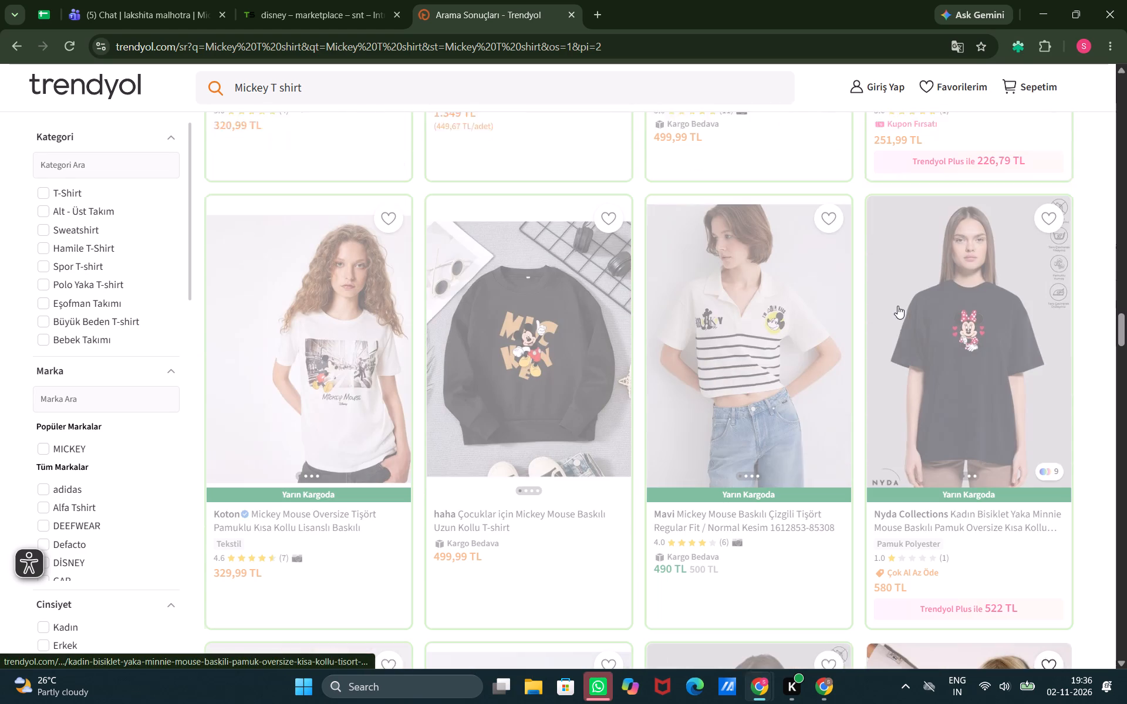
scroll(385, 287, "down", 5)
scroll(974, 351, "down", 1)
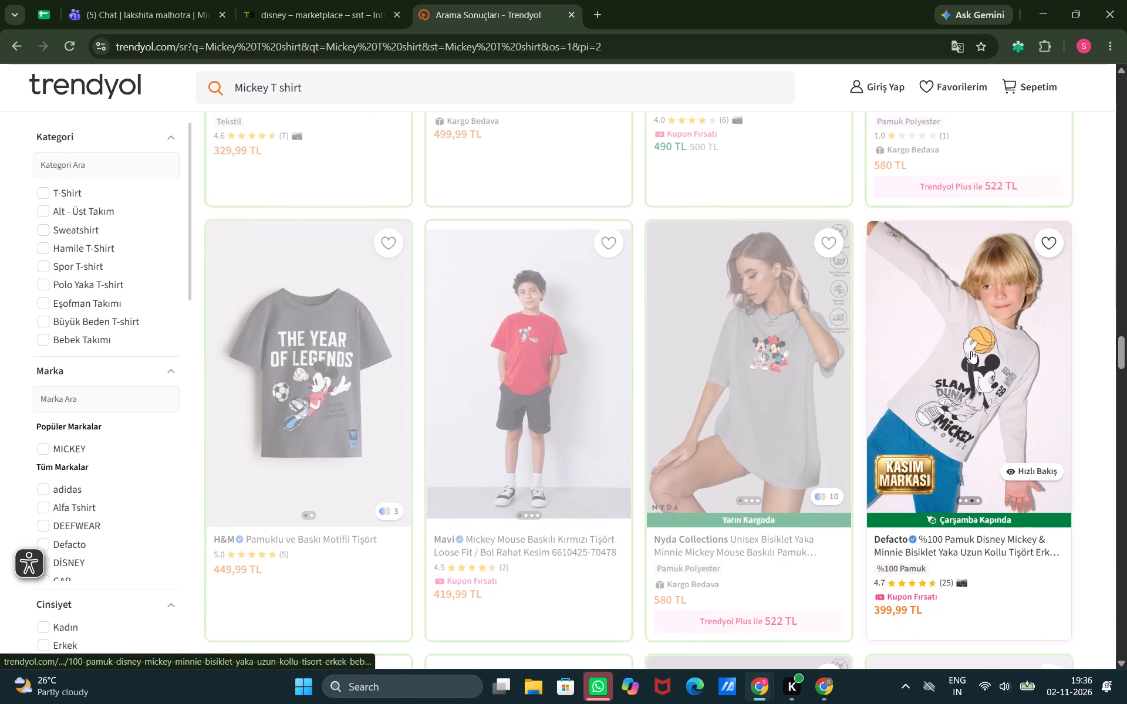
right_click(993, 504)
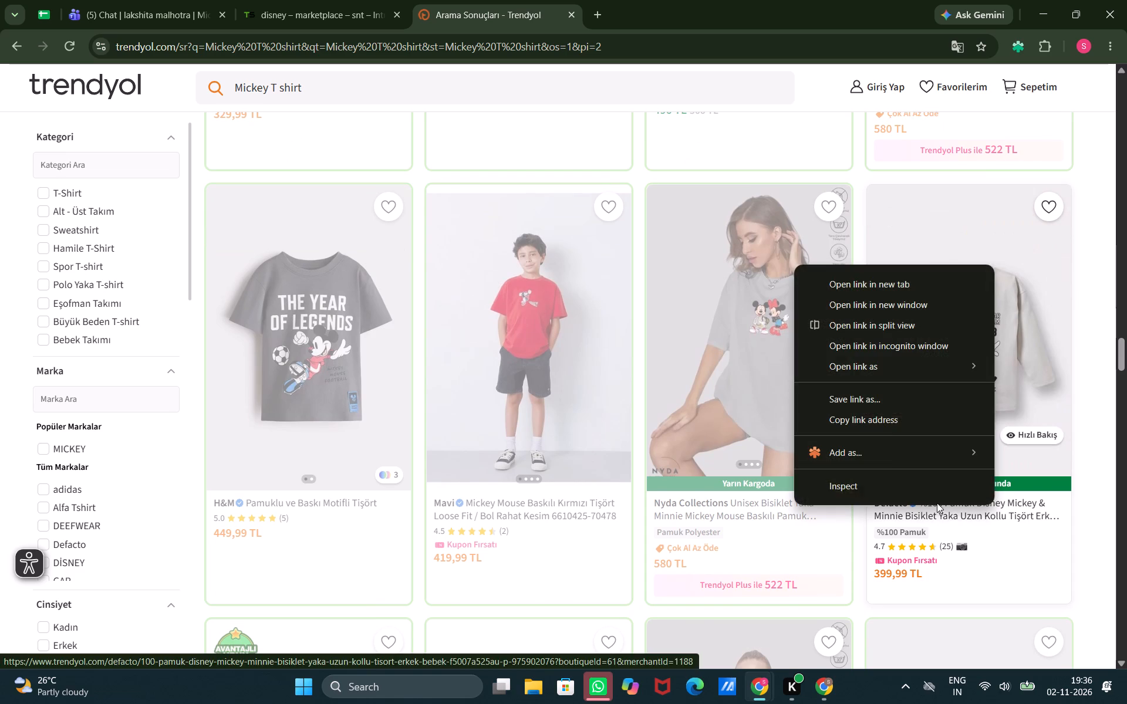
left_click(895, 413)
key("alt+Tab")
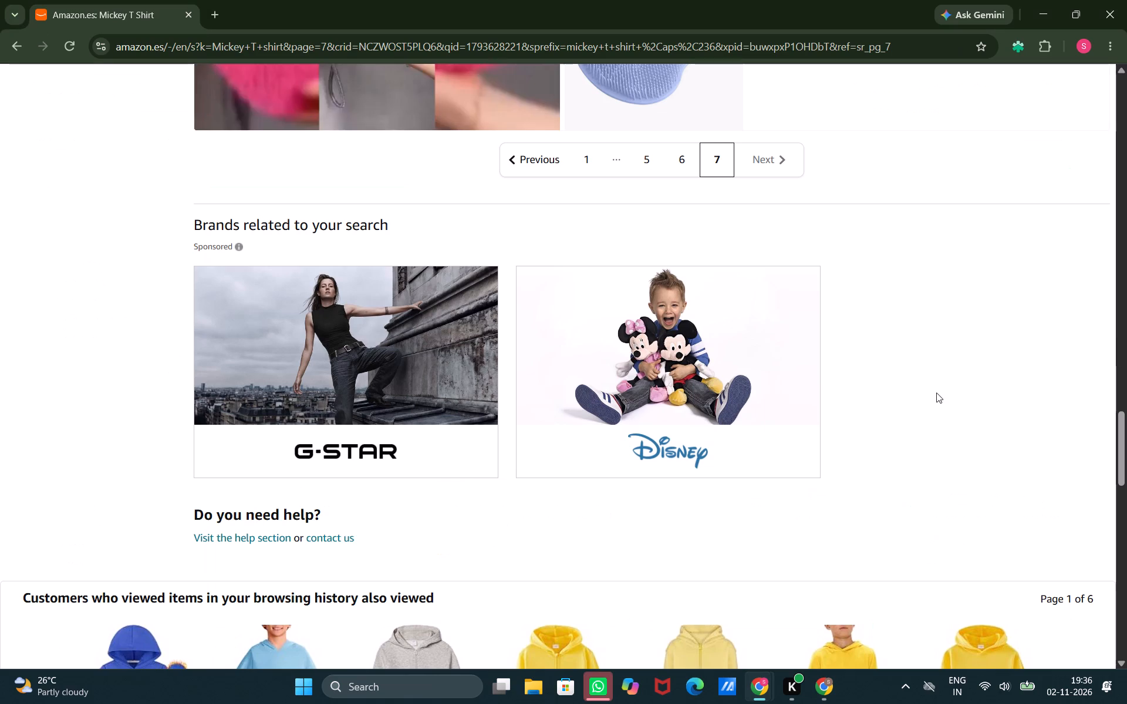
key("alt+Tab")
left_click(35, 0)
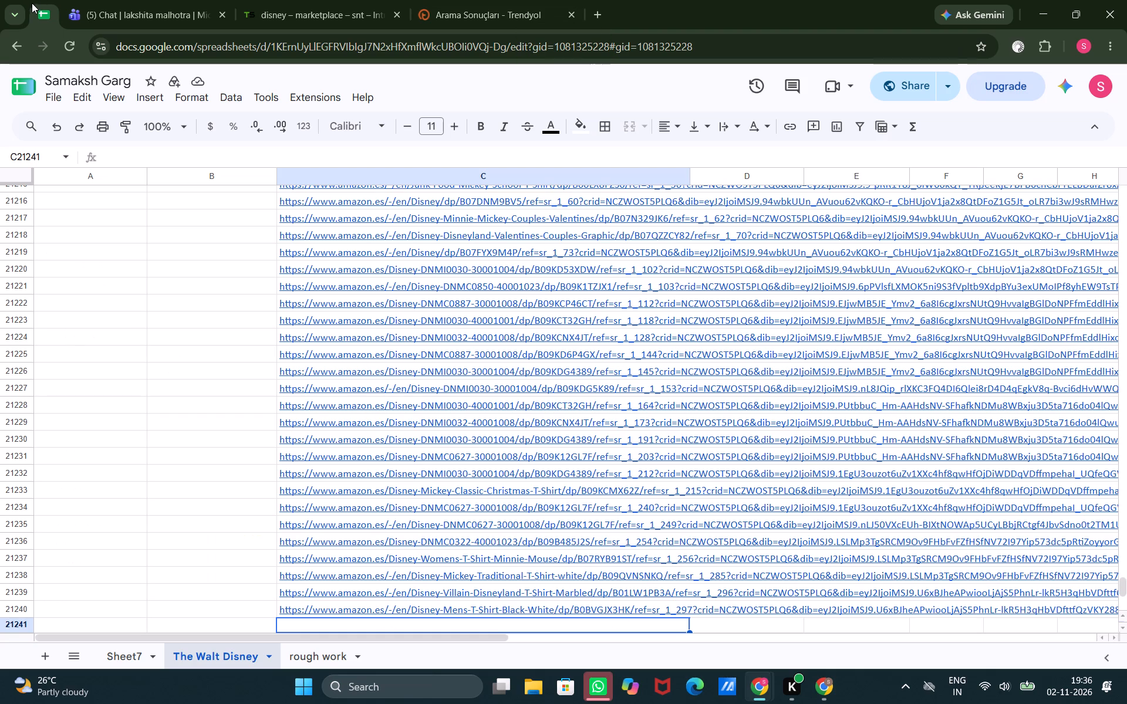
key("ctrl+v")
key("Return")
key("Return")
Find the unmarked LC Waikiki LUCKY ÖZEL 2'li Mickey Mouse baby bodysuit in the Trendyol results and paste its link into C21242.
key("alt+Tab")
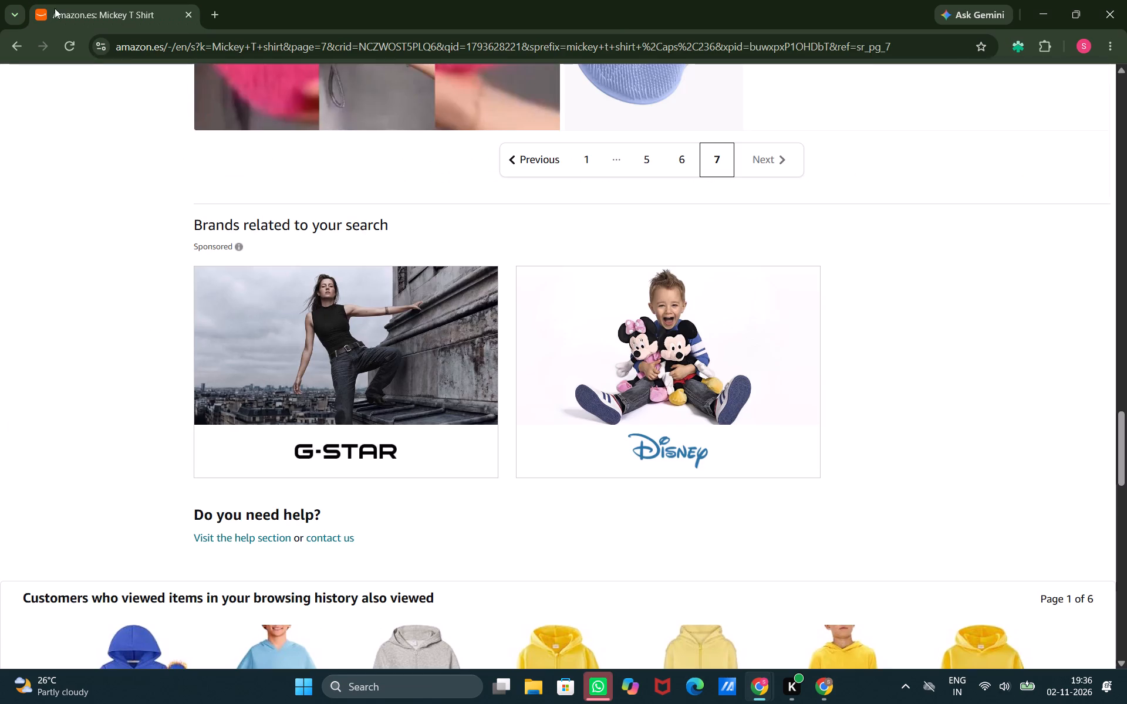
key("alt+Tab")
left_click(441, 0)
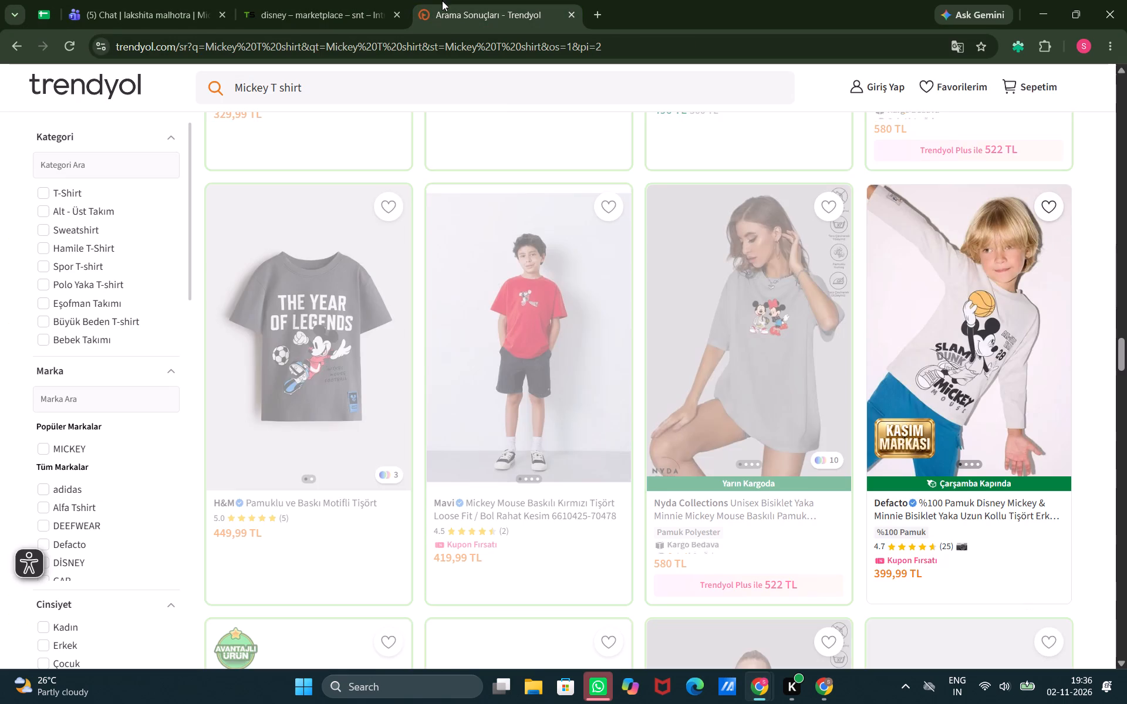
scroll(729, 217, "down", 5)
scroll(794, 215, "down", 4)
scroll(730, 283, "down", 5)
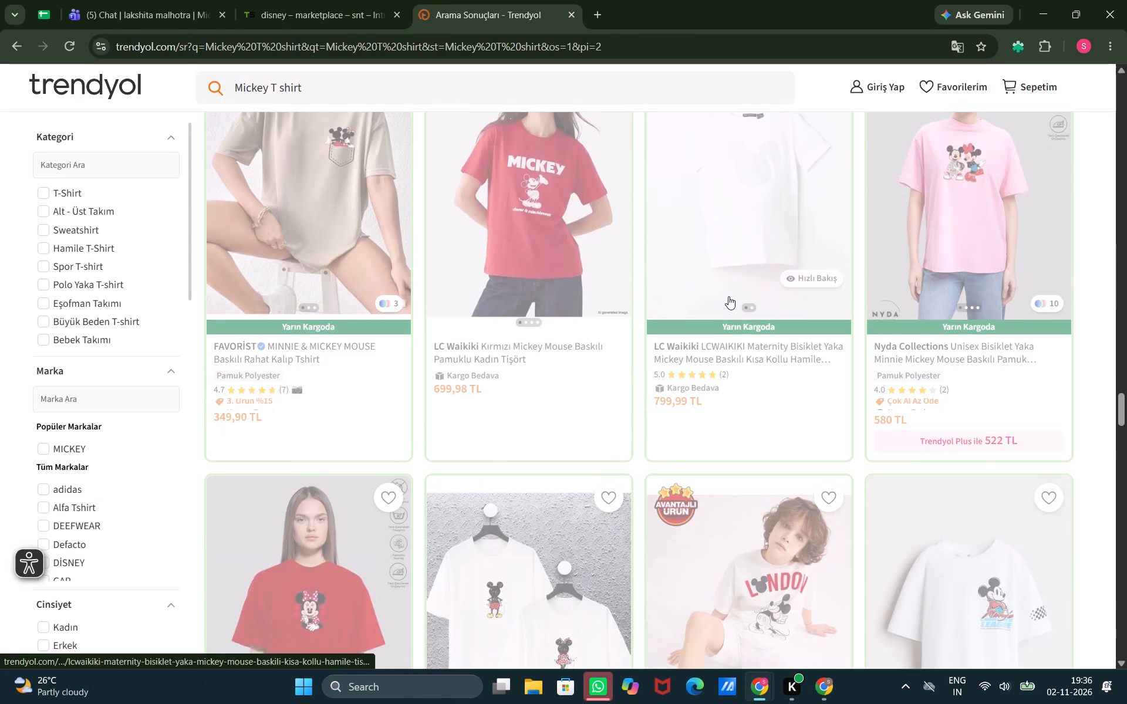
scroll(729, 295, "down", 11)
scroll(809, 239, "down", 6)
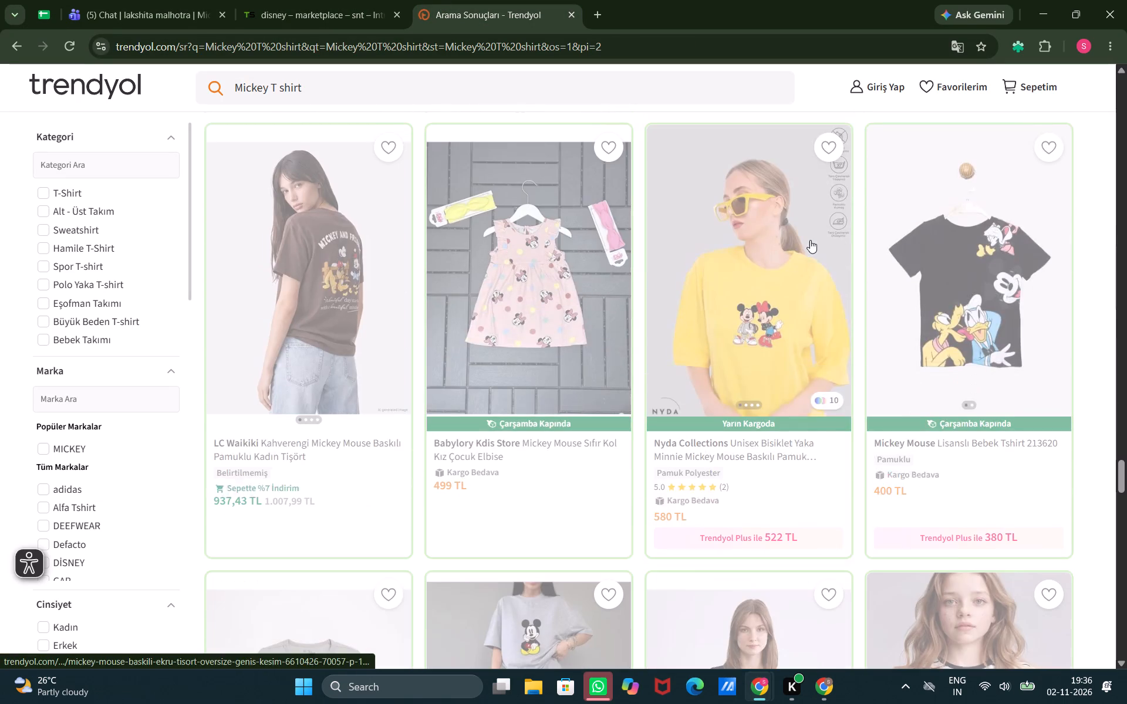
scroll(536, 281, "down", 6)
scroll(481, 277, "down", 4)
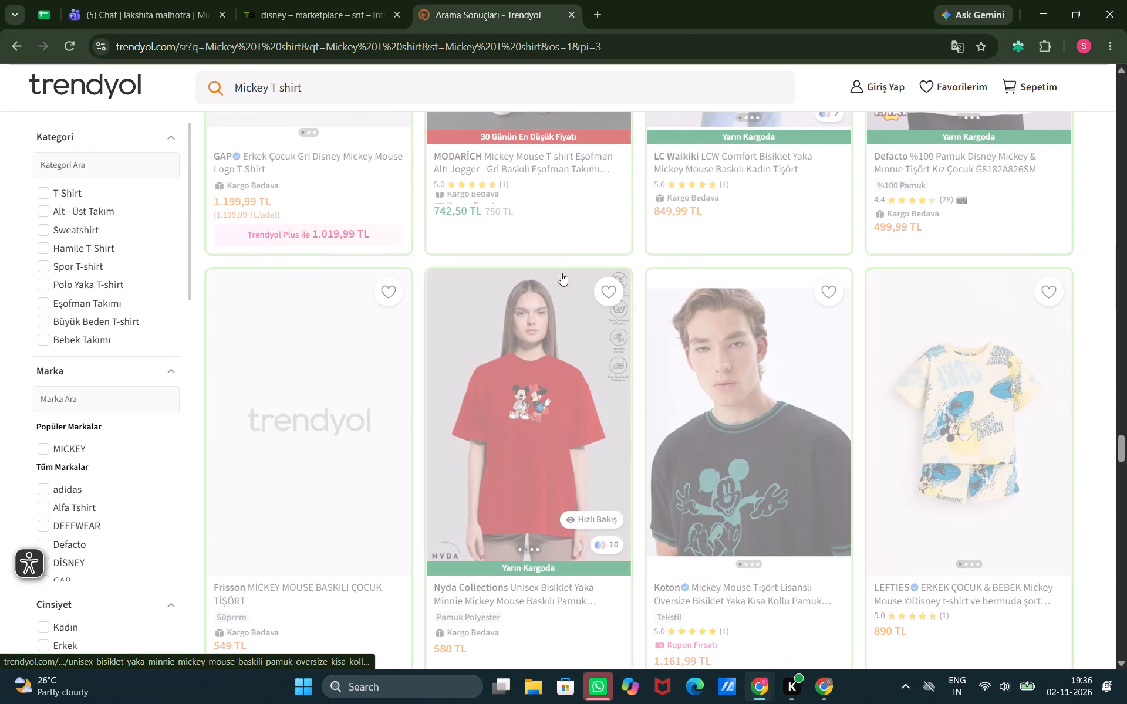
scroll(798, 367, "down", 8)
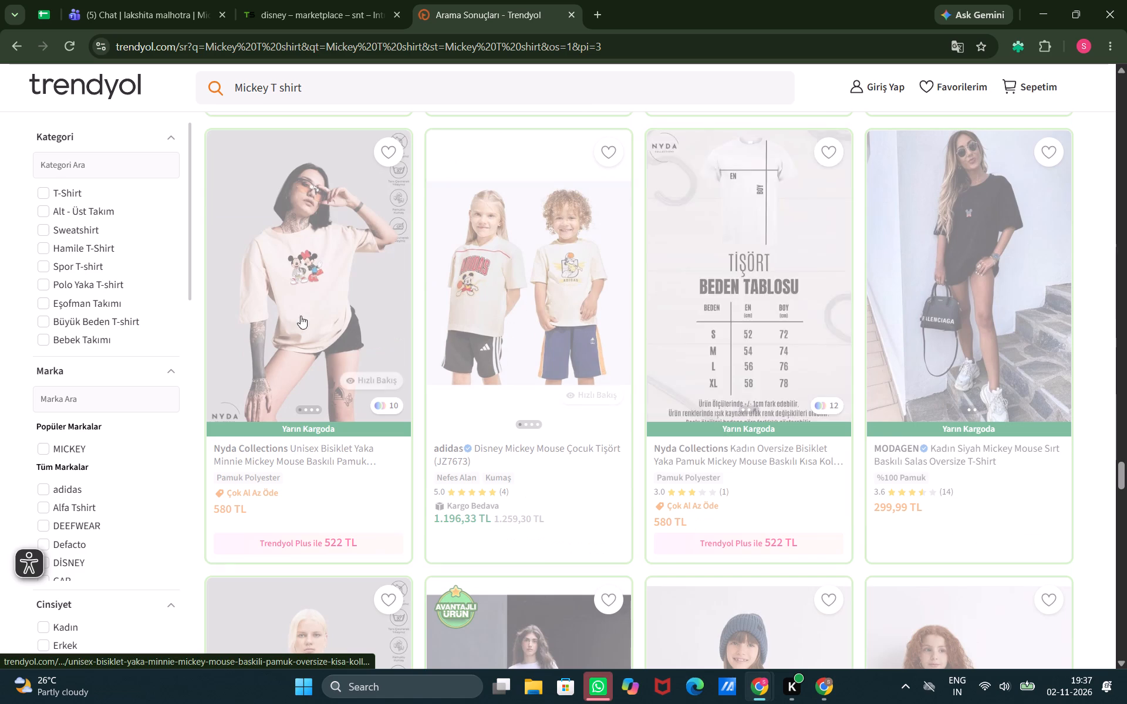
scroll(298, 316, "down", 6)
scroll(1039, 226, "down", 7)
scroll(350, 258, "down", 5)
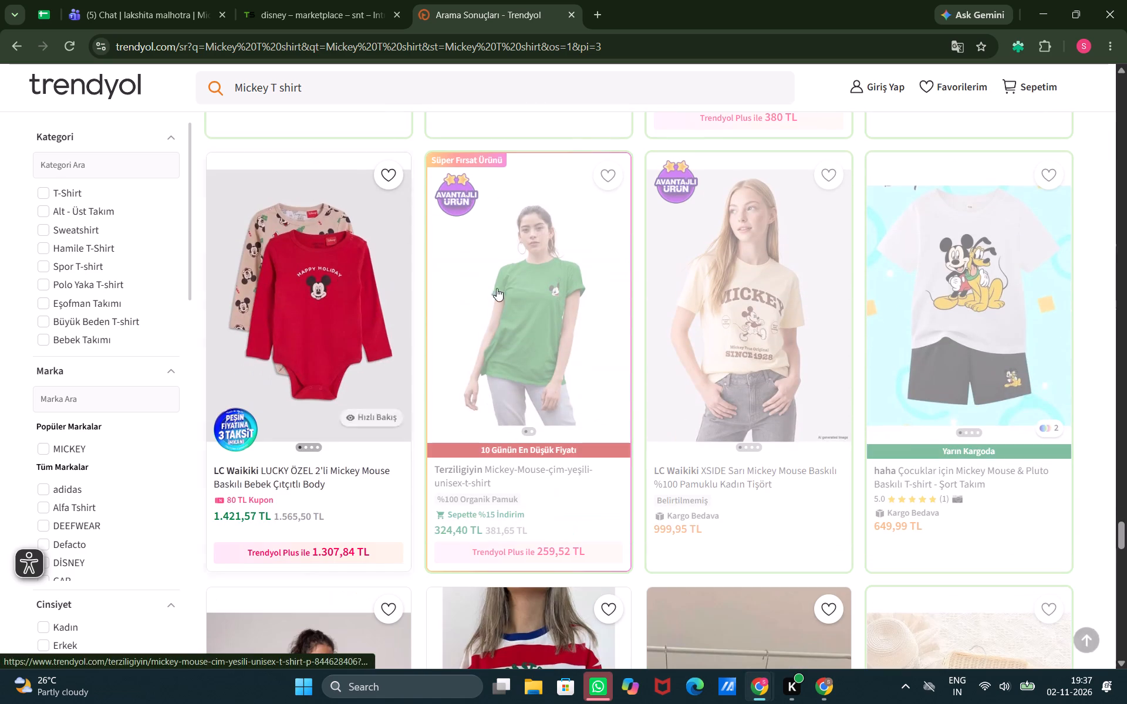
right_click(312, 475)
left_click(385, 390)
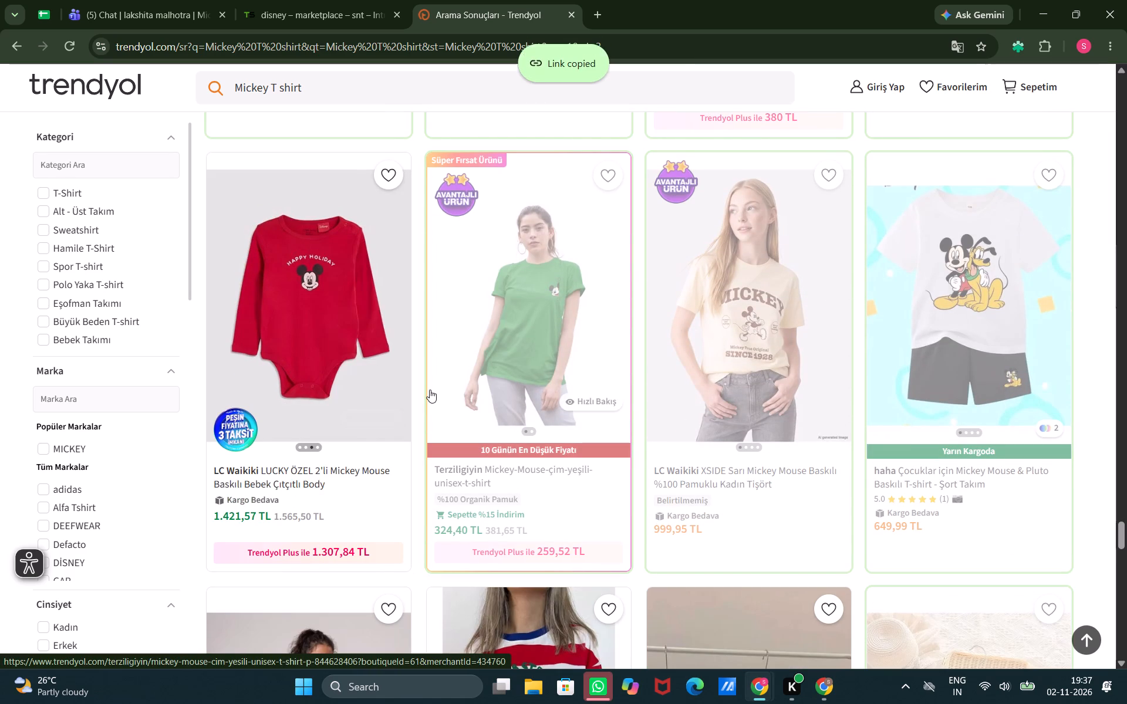
key("alt+Tab")
key("alt+Tab")
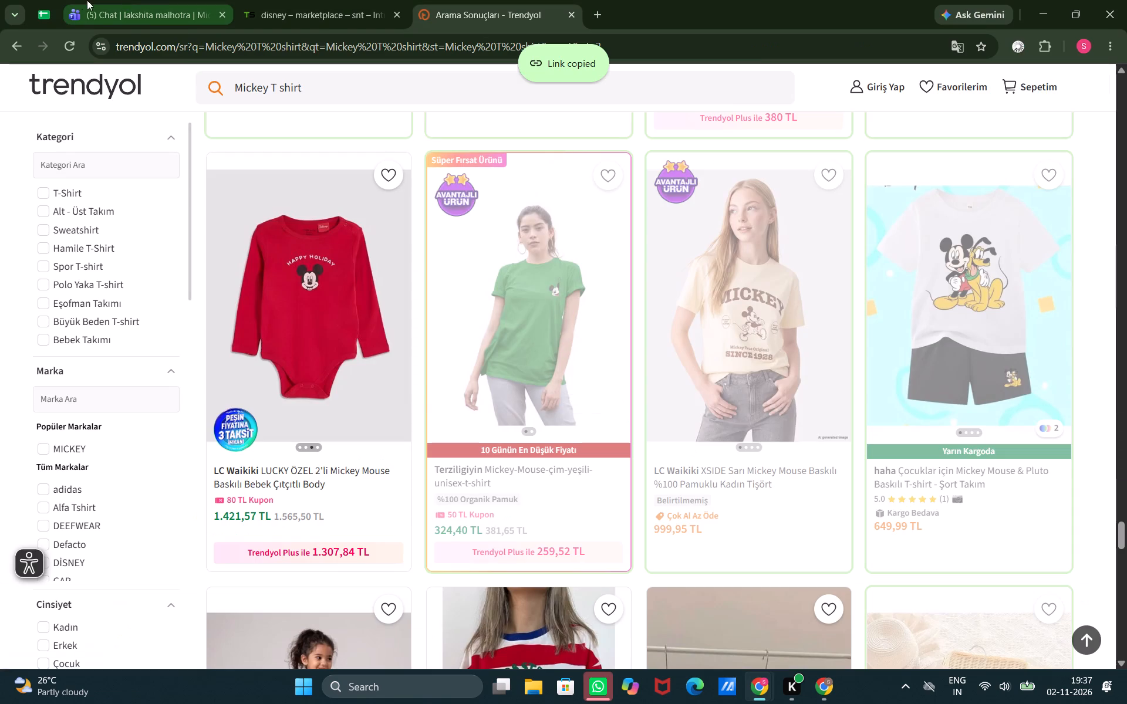
left_click(51, 0)
key("ctrl+v")
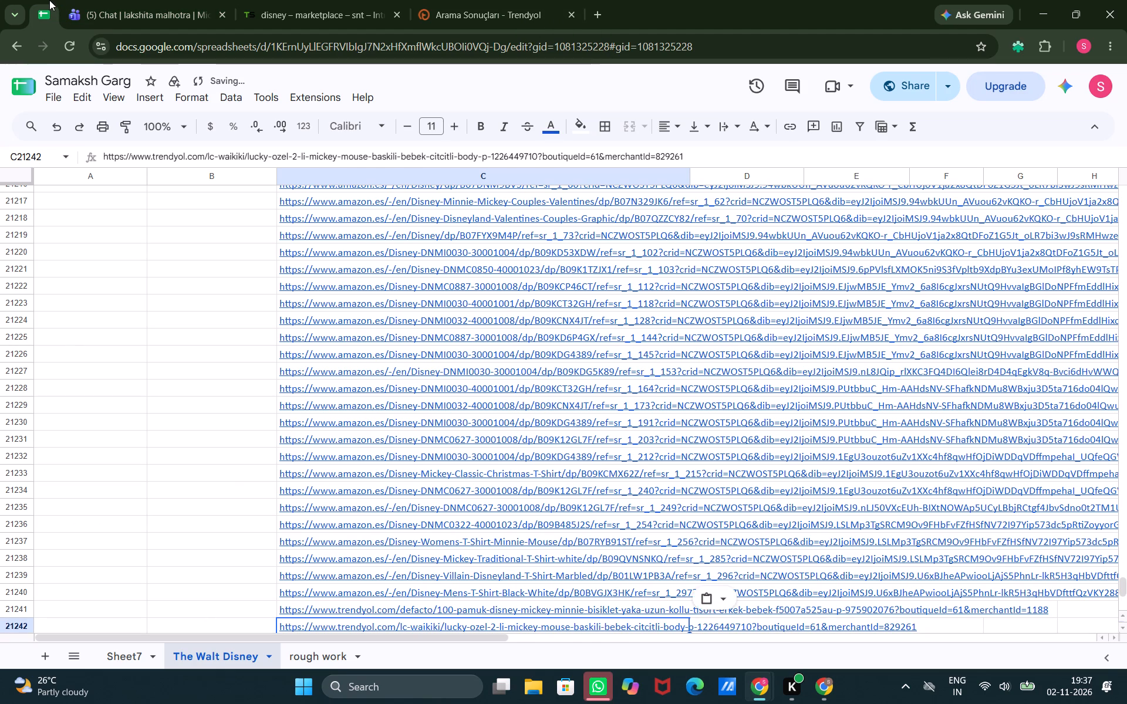
key("Return")
key("Return")
Copy the link of the unmarked VOY KİDS Mickey and Minnie girls' summer set from the Trendyol results for The Walt Disney sheet.
key("alt+Tab")
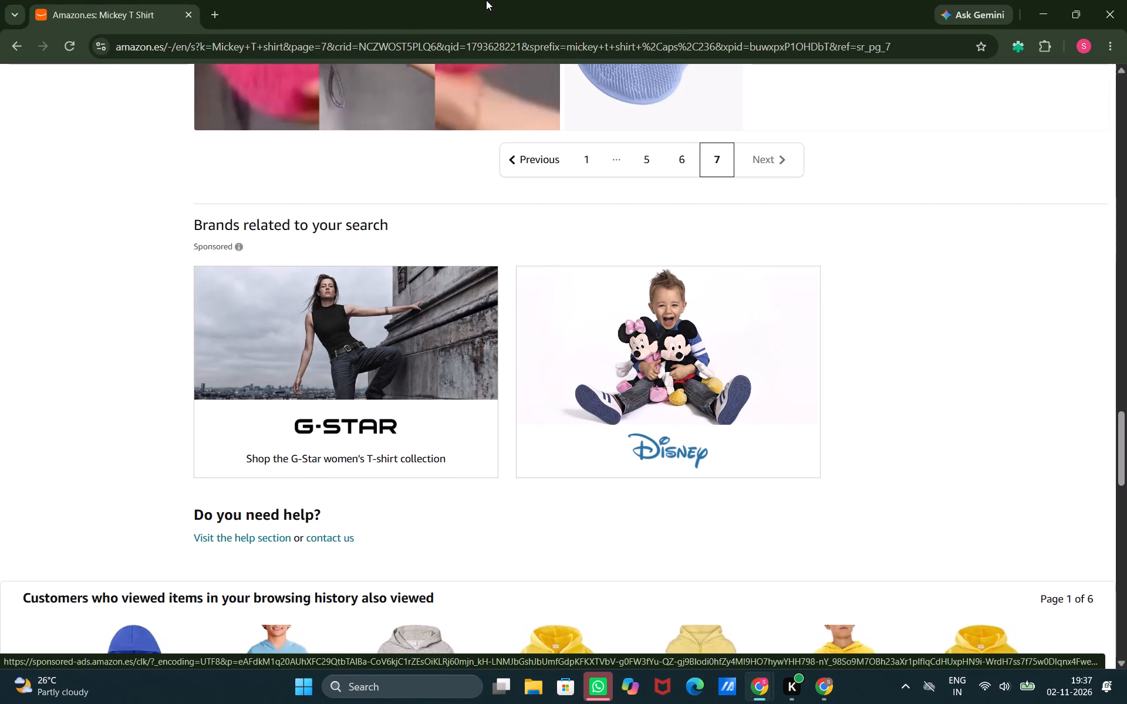
key("alt+Tab")
left_click(533, 0)
scroll(633, 192, "down", 5)
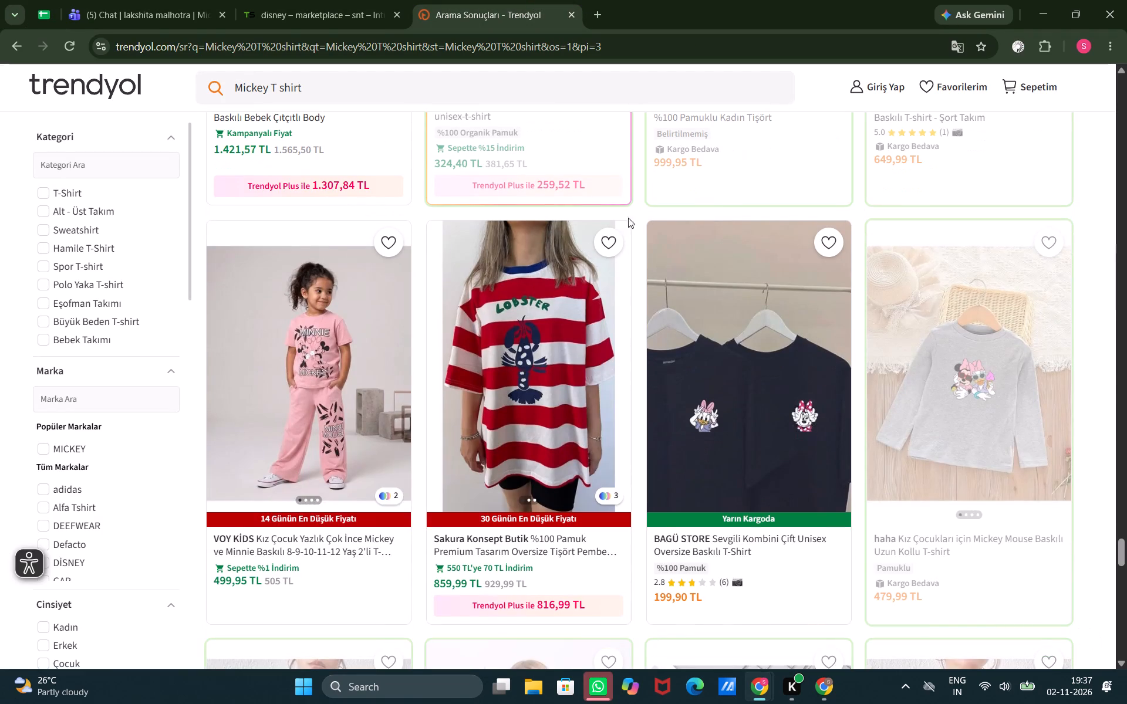
right_click(306, 556)
right_click(264, 537)
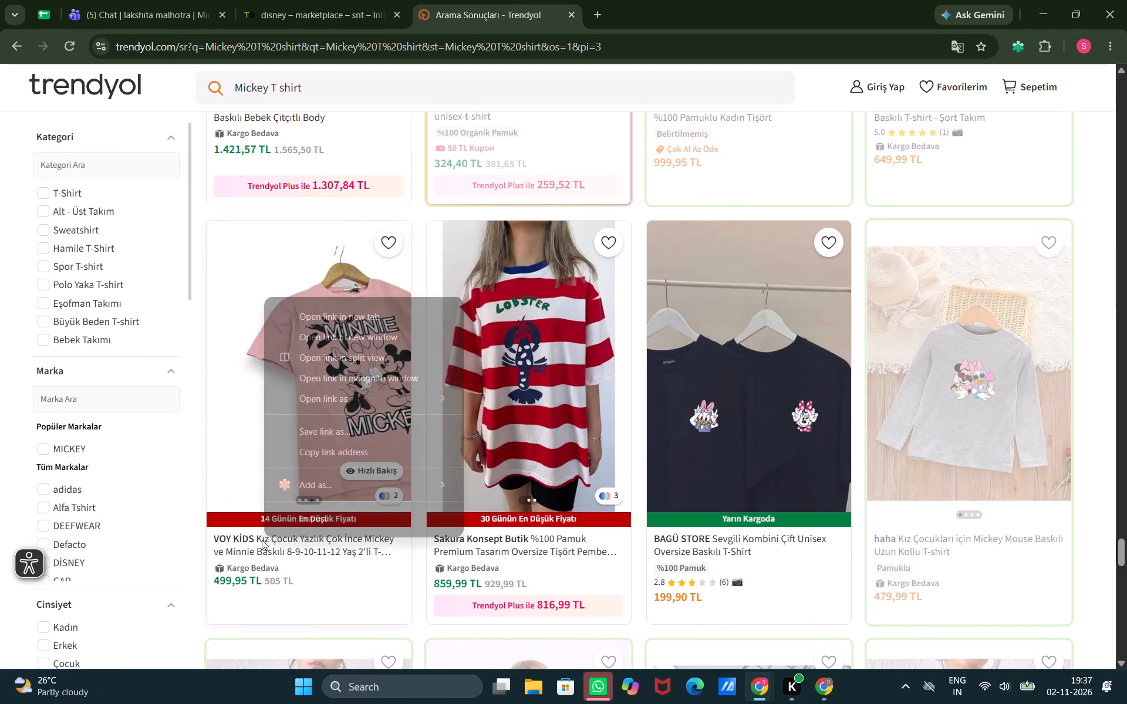
left_click(319, 452)
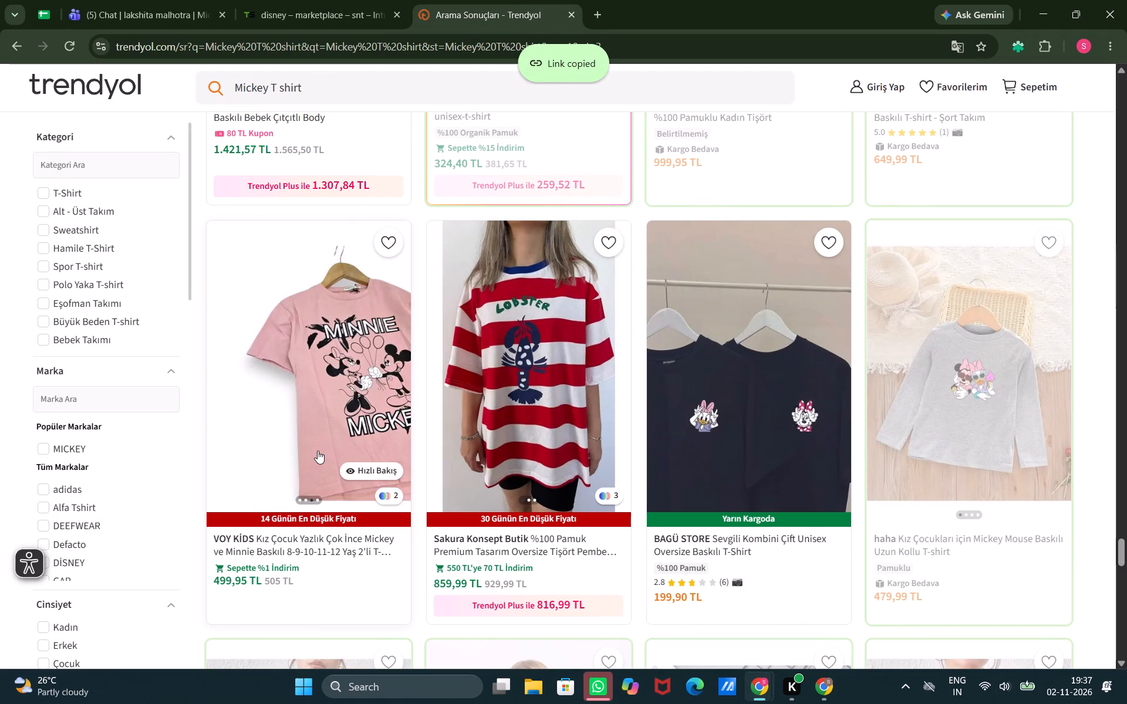
key("alt+Tab")
key("alt+Tab")
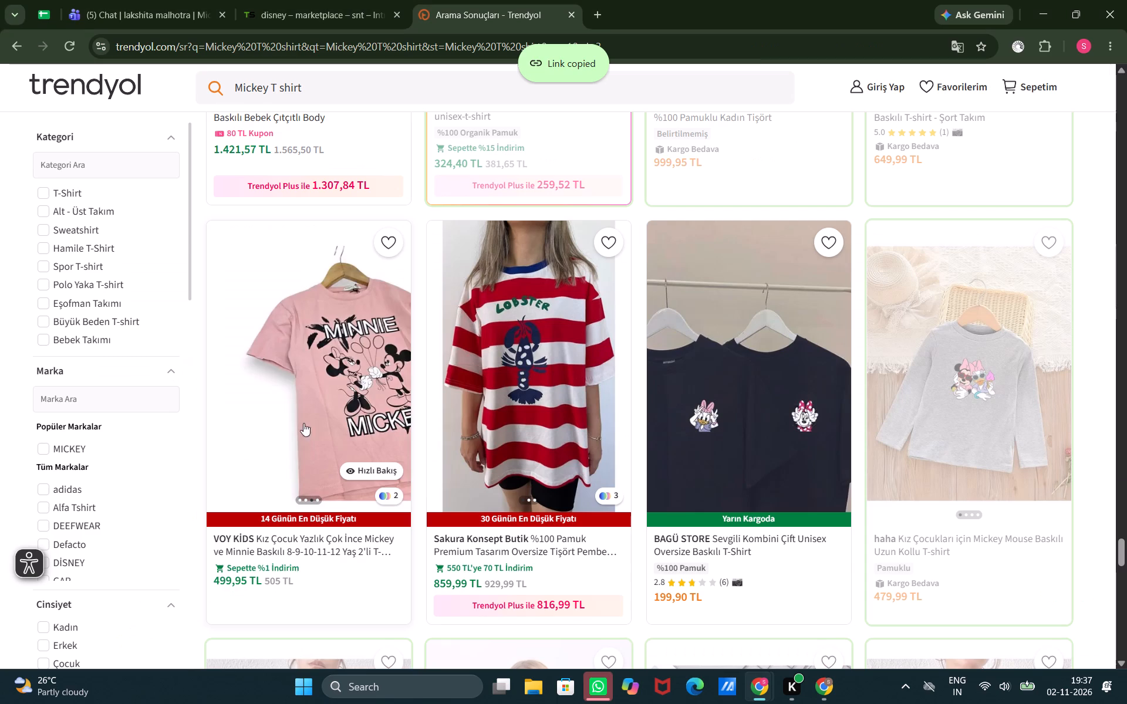
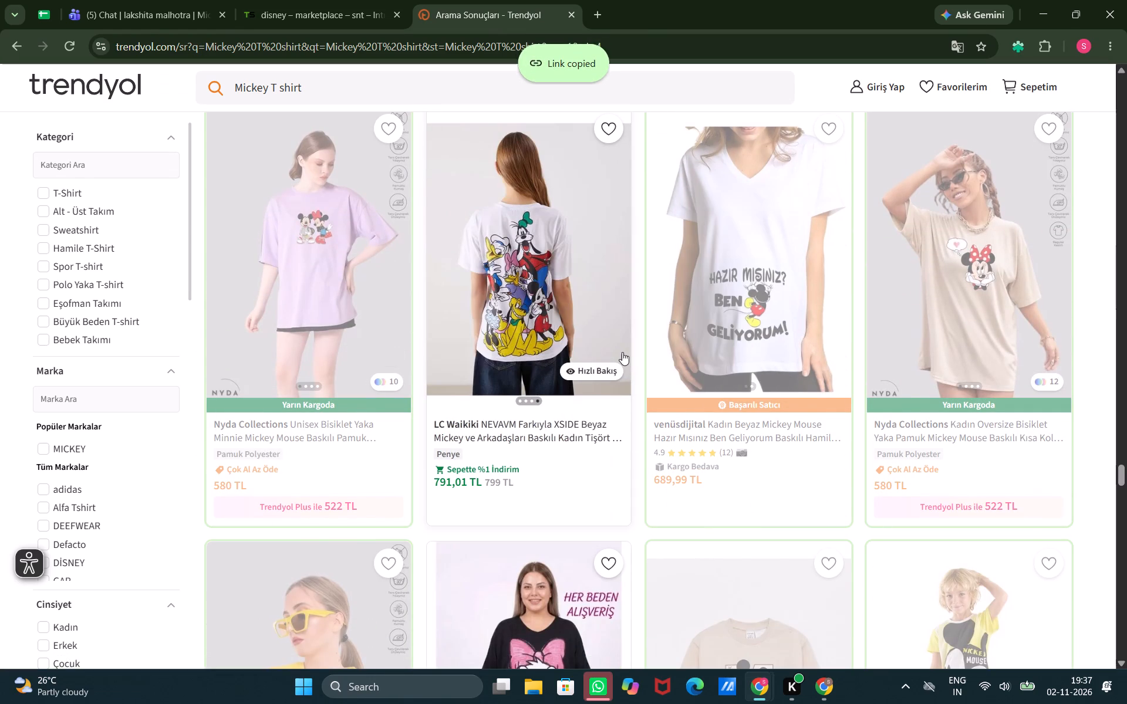
Paste the copied link of the LC Waikiki XSIDE Mickey ve Arkadaşları women's T-shirt into C21245 of The Walt Disney sheet.
key("ctrl+Tab")
key("ctrl+v")
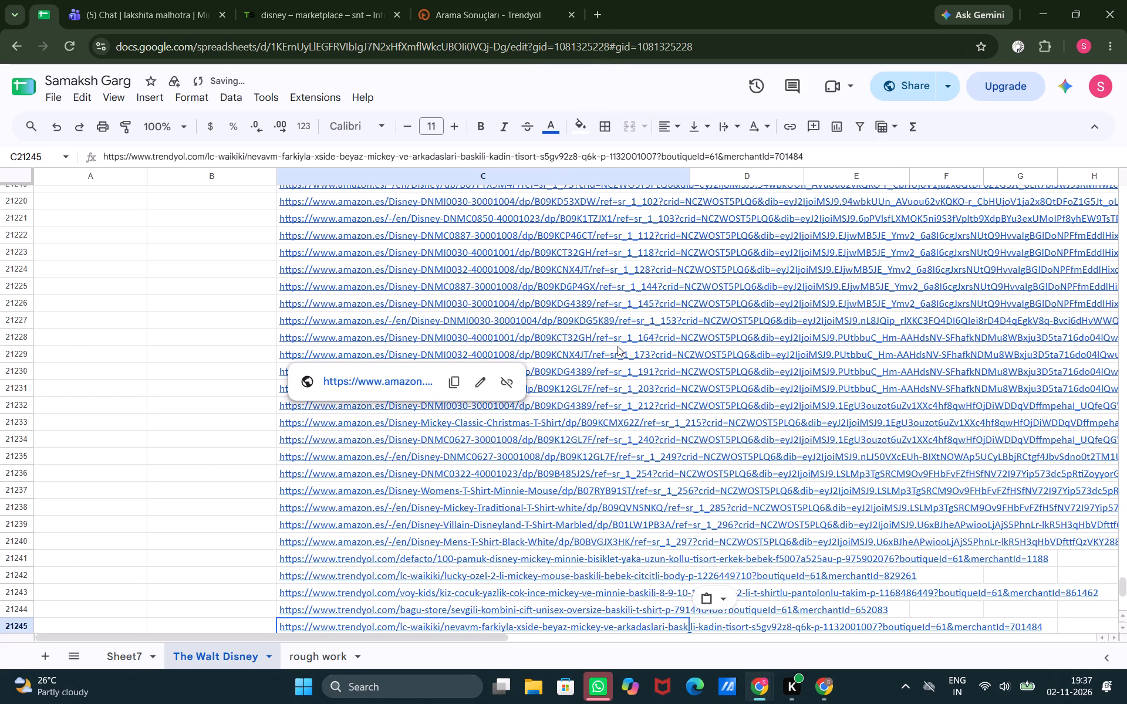
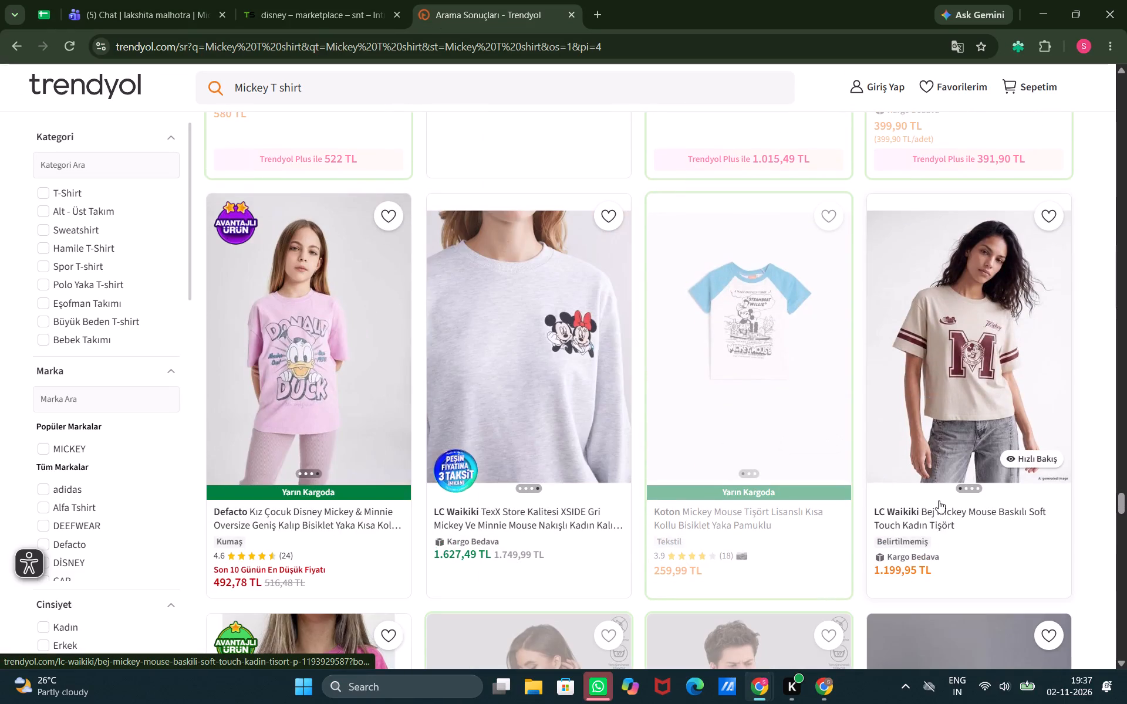
Copy the link of the LC Waikiki Bej Mickey Mouse Baskılı Soft Touch women's T-shirt listing on Trendyol.
right_click(942, 516)
left_click(904, 442)
left_click(901, 436)
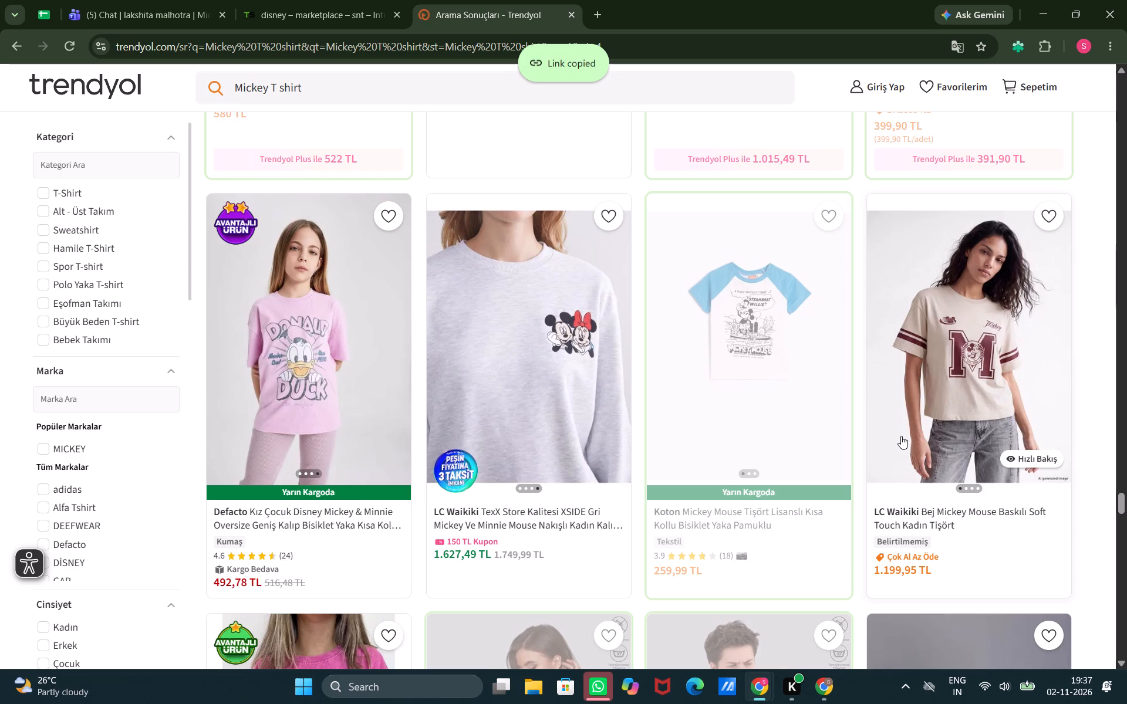
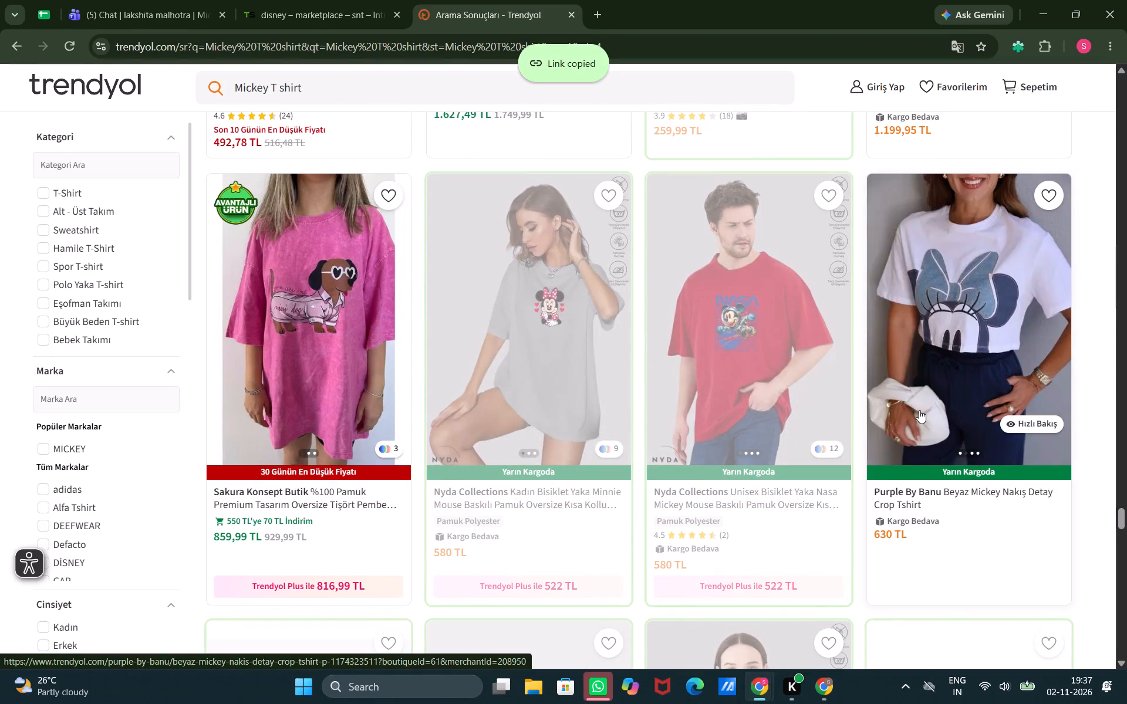
Paste the copied Purple By Banu Beyaz Mickey Nakış Detay Crop Tshirt link into the next empty column C cell of The Walt Disney sheet.
key("ctrl+Tab")
key("ctrl+v")
key("Return")
key("Return")
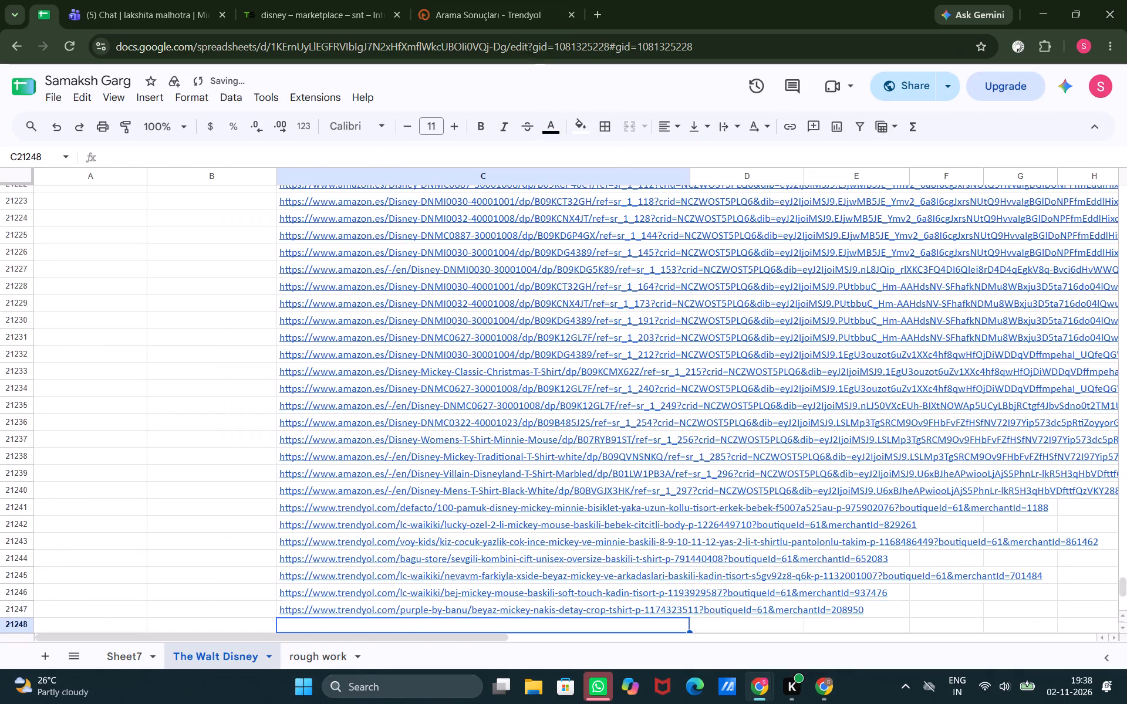
Log the link of Trendyol's unmarked LC Waikiki "LCW Bisiklet Yaka Mickey ve Arkadaşları Baskılı" women's T-shirt in cell C21248 of The Walt Disney sheet.
key("ctrl+Tab")
key("ctrl+Tab")
key("ctrl+Tab")
scroll(1009, 344, "down", 5)
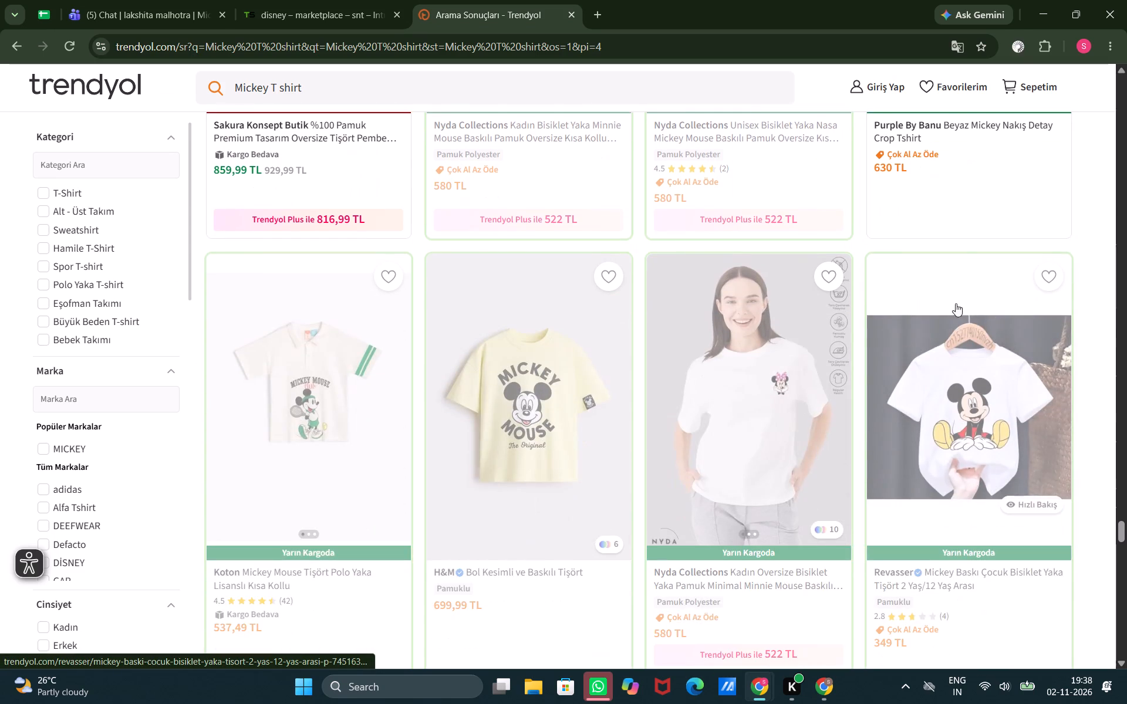
scroll(947, 304, "down", 3)
scroll(390, 262, "down", 5)
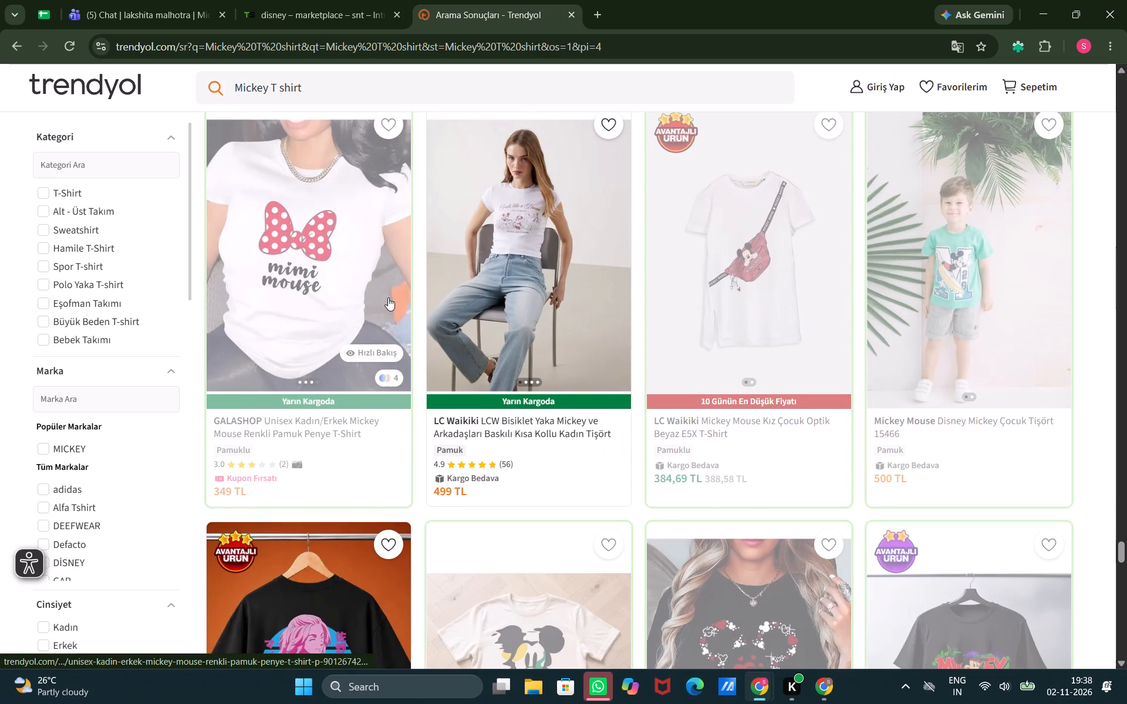
right_click(545, 427)
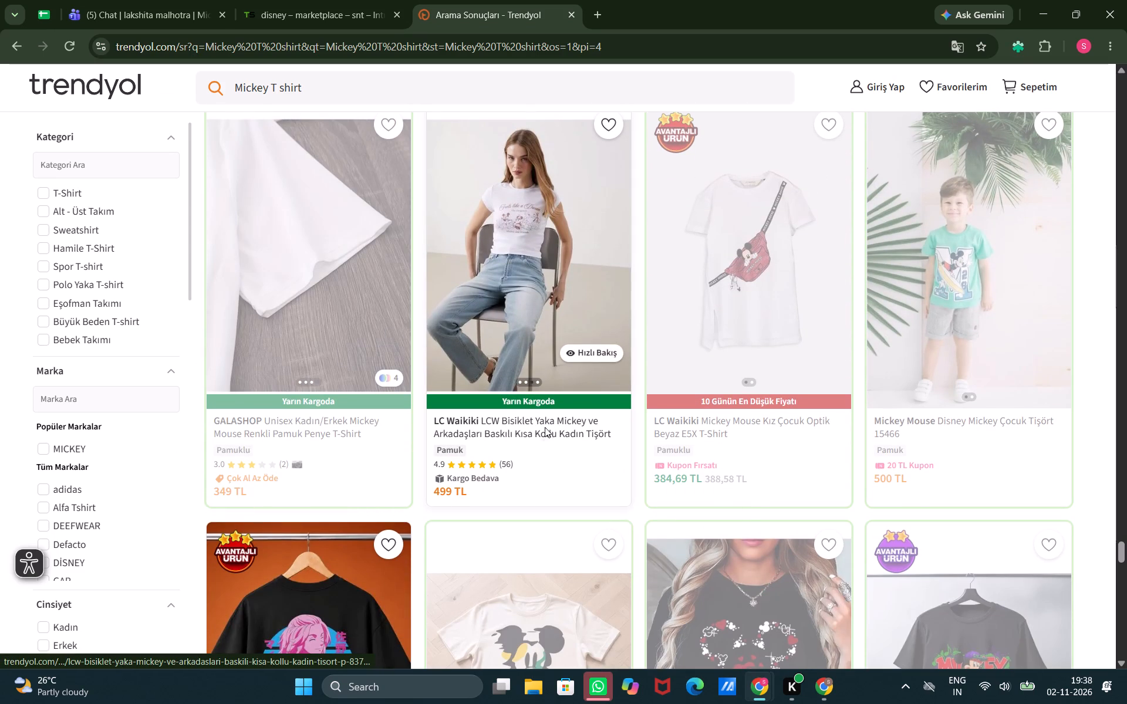
left_click(582, 590)
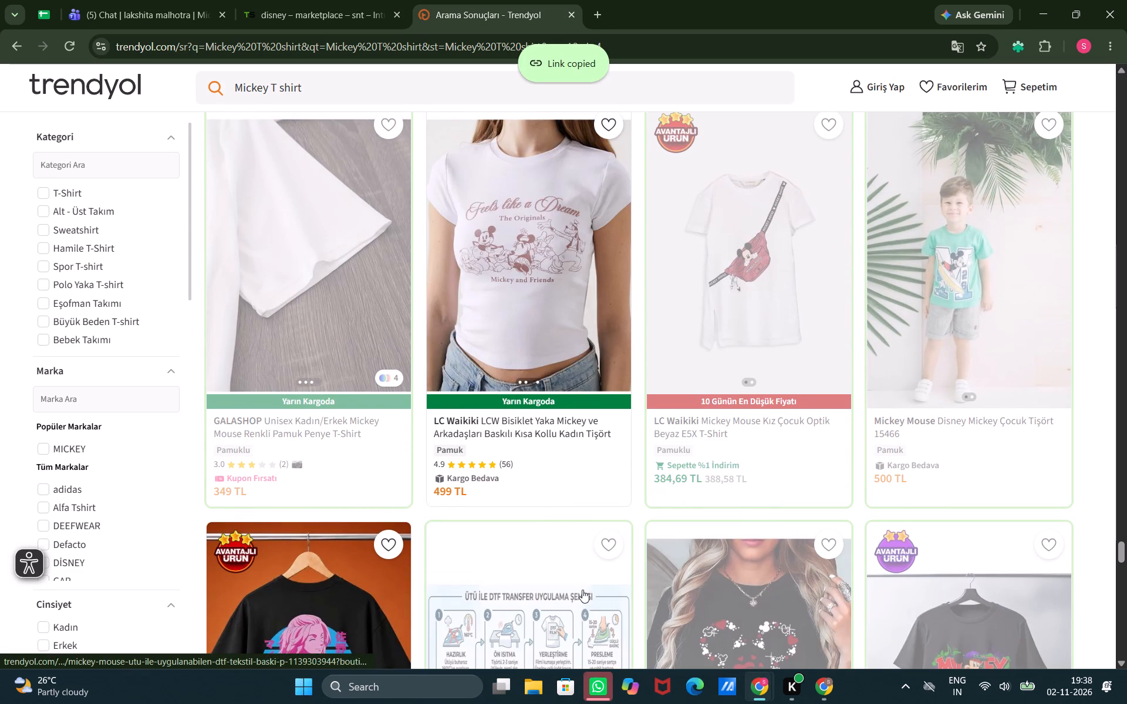
key("ctrl+Tab")
key("ctrl+v")
key("Return")
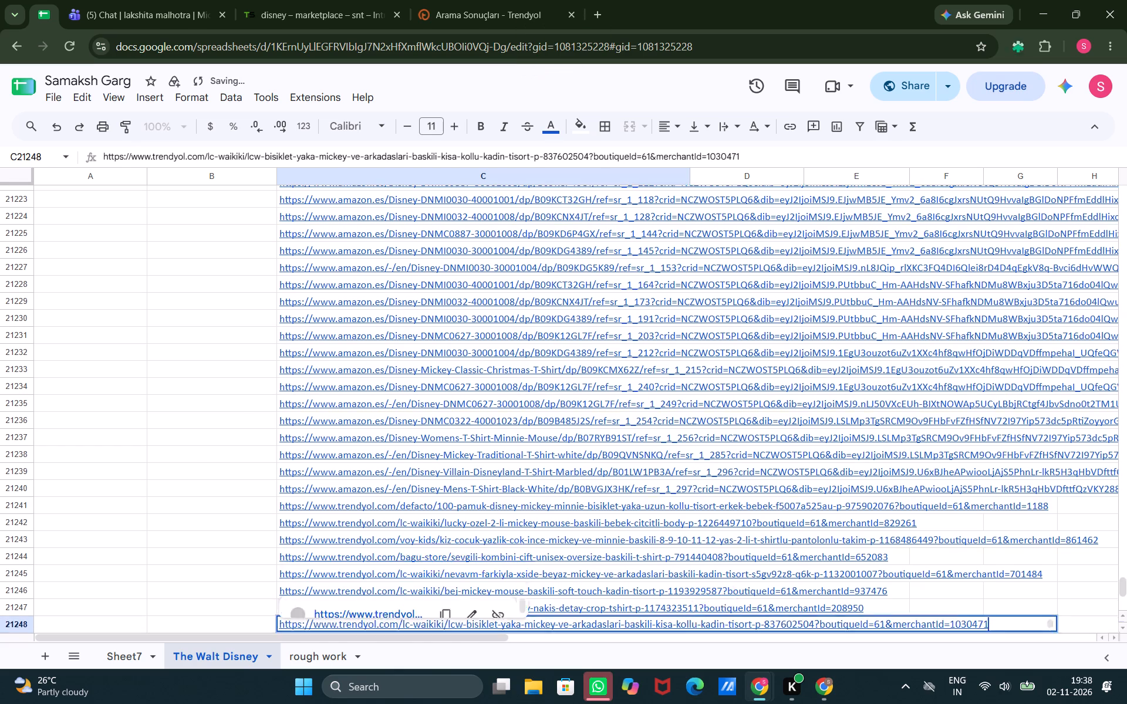
key("Return")
Copy the link of Trendyol's unmarked LC Waikiki "Çelebi Store'dan Kaliteli Parçalar Mickey Mouse Baskılı" T-shirt listing for The Walt Disney sheet.
key("ctrl+Tab")
key("ctrl+Tab")
key("ctrl+Tab")
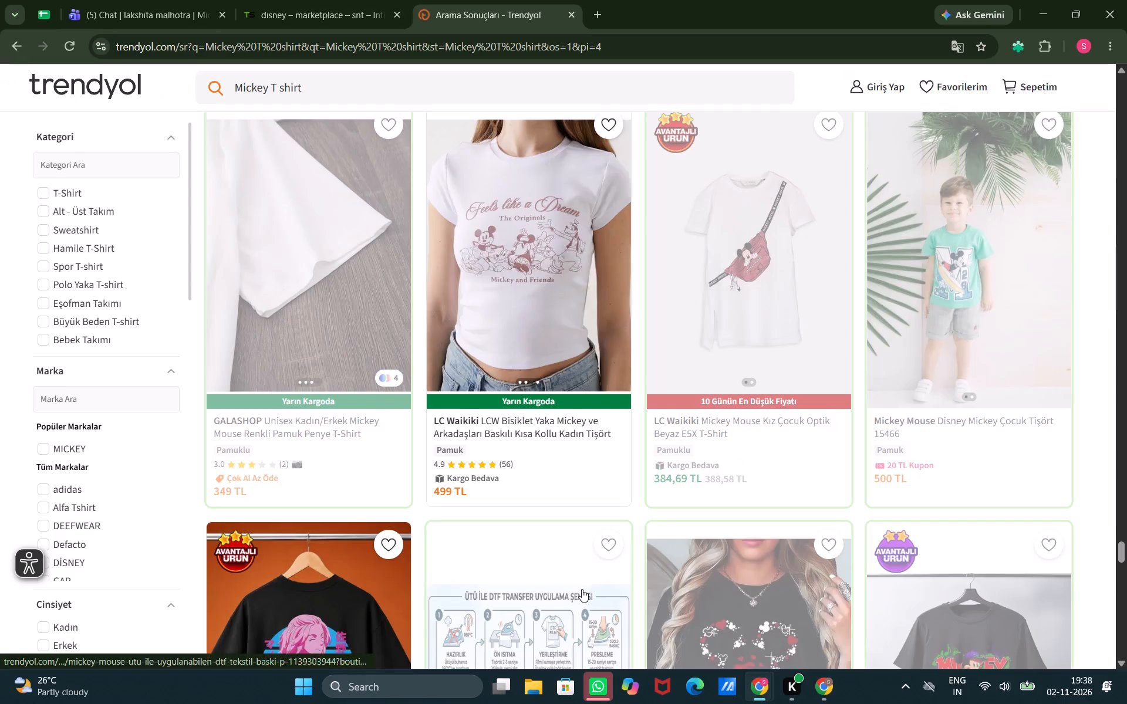
scroll(646, 488, "down", 6)
scroll(817, 308, "down", 3)
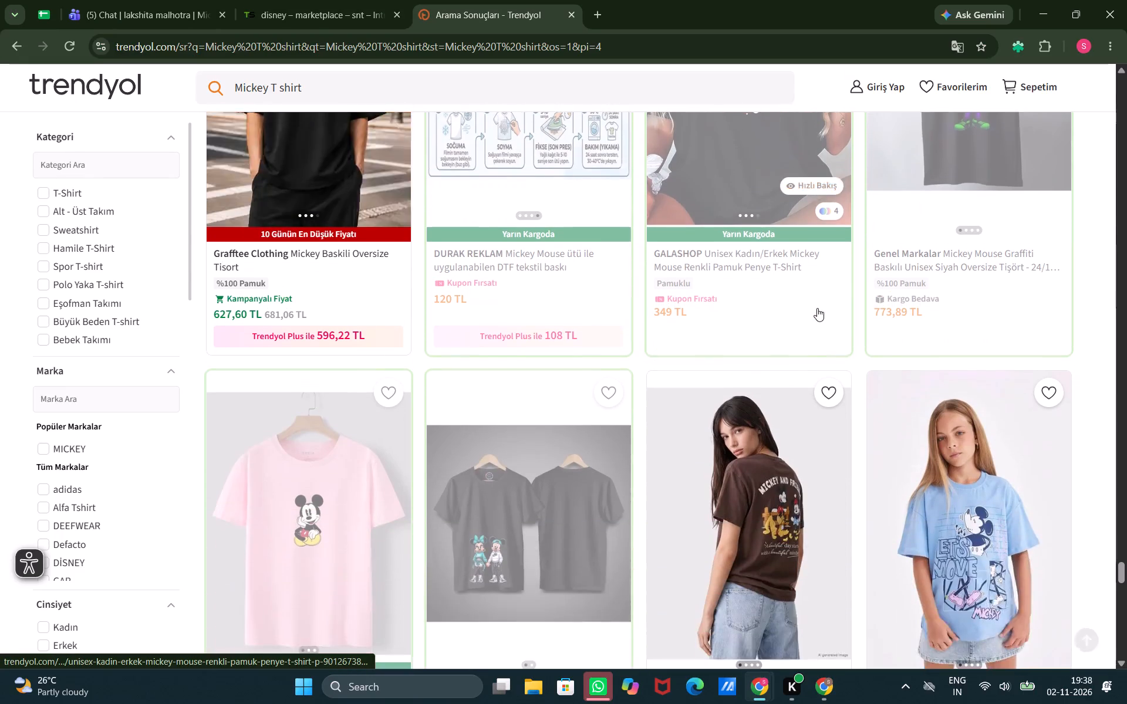
scroll(817, 308, "down", 1)
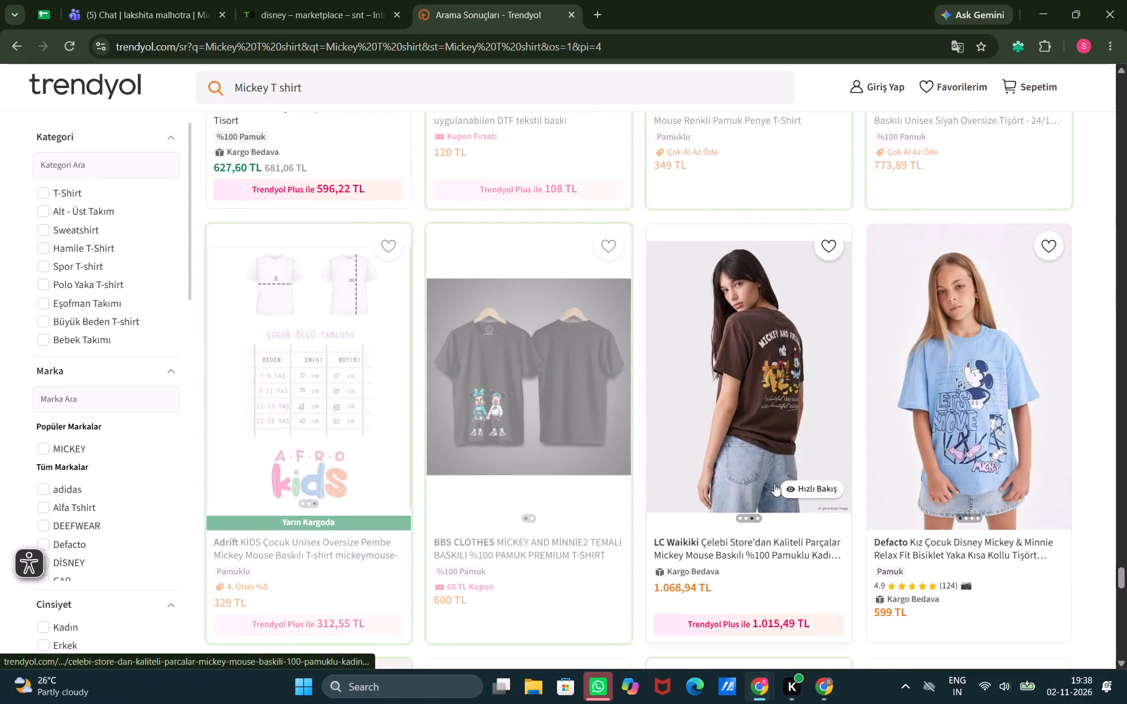
right_click(772, 556)
left_click(831, 471)
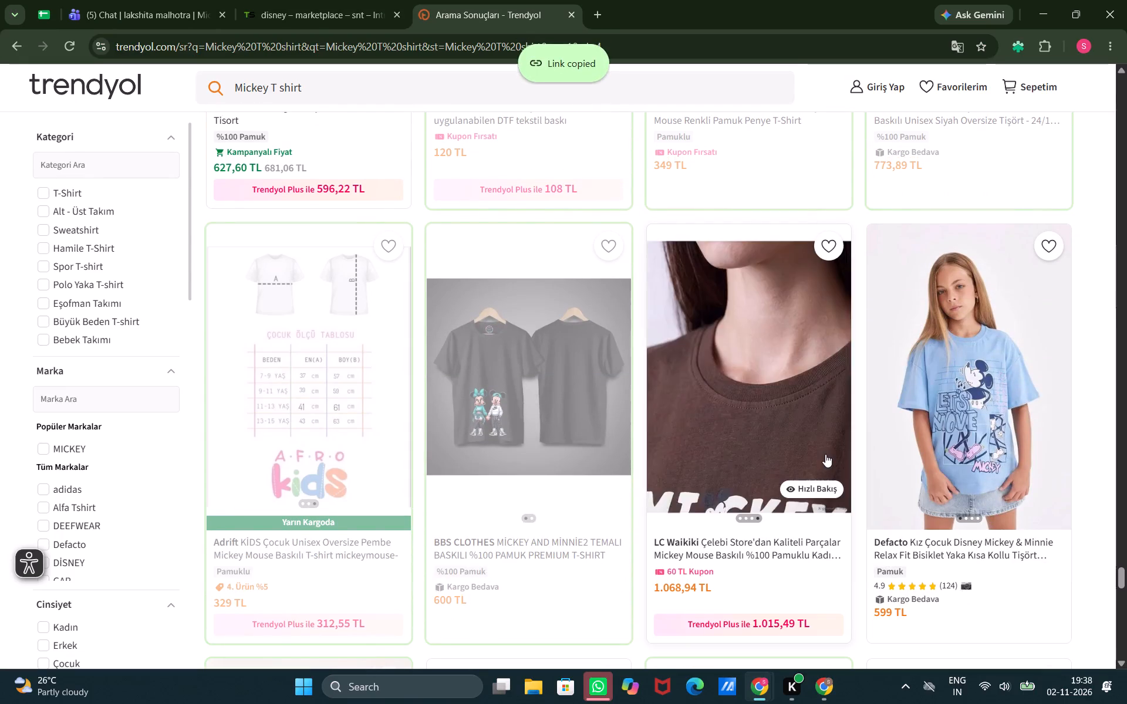
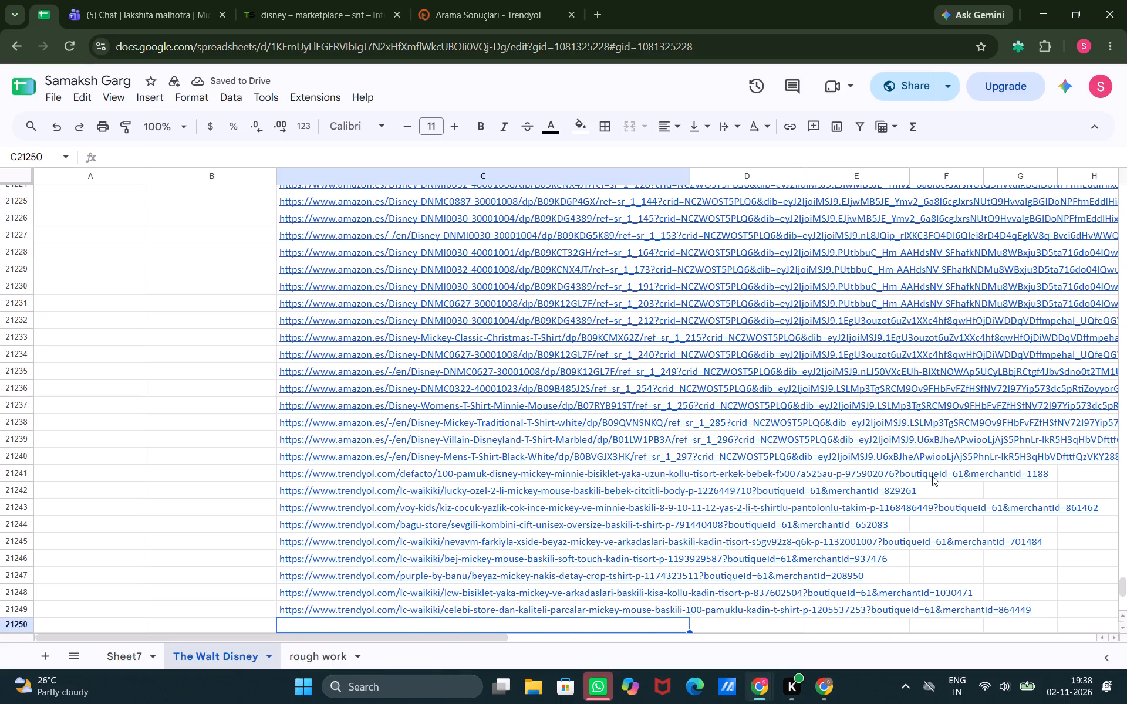
Paste the copied LC Waikiki "Çelebi Store'dan Kaliteli Parçalar Mickey Mouse Baskılı" T-shirt link into cell C21249 of The Walt Disney sheet.
key("ctrl+v")
key("Return")
key("Return")
Copy the link of Trendyol's unmarked TRAGEDY "Unisex Oversize Mickey Hotrod Sırt Baskılı Boxy Fit Kalın Kumaşlı T-shirt" listing for The Walt Disney sheet.
key("ctrl+Tab")
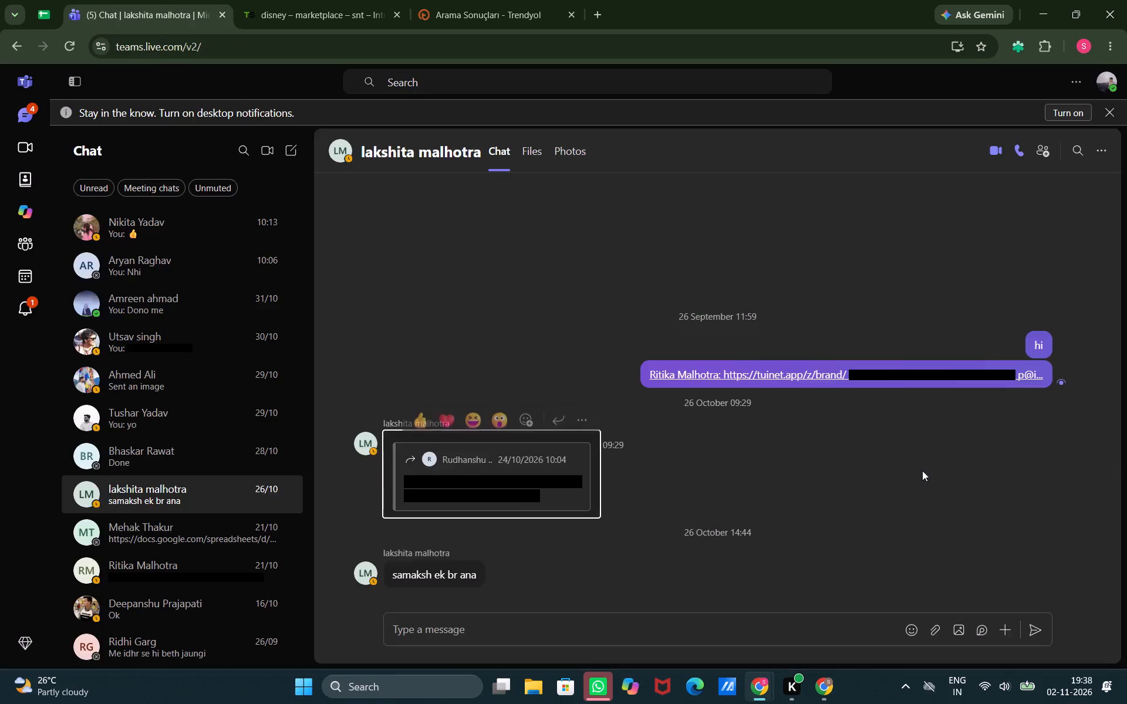
key("ctrl+Tab")
key("ctrl+Tab")
scroll(974, 460, "down", 7)
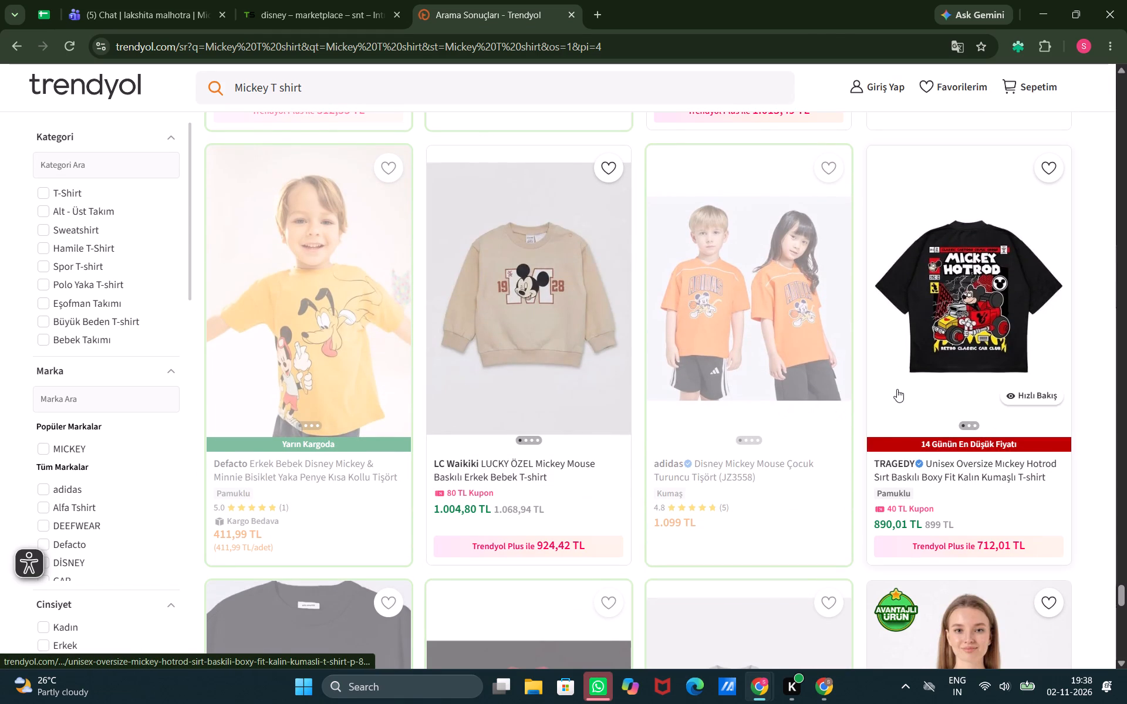
right_click(954, 473)
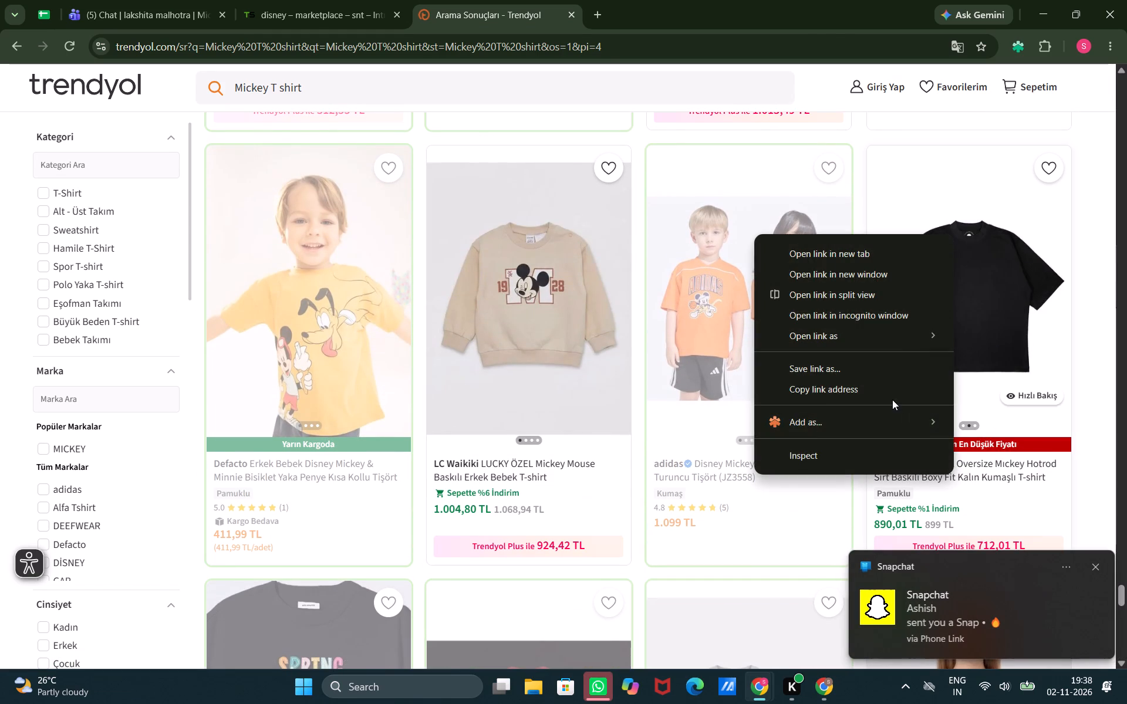
left_click(880, 390)
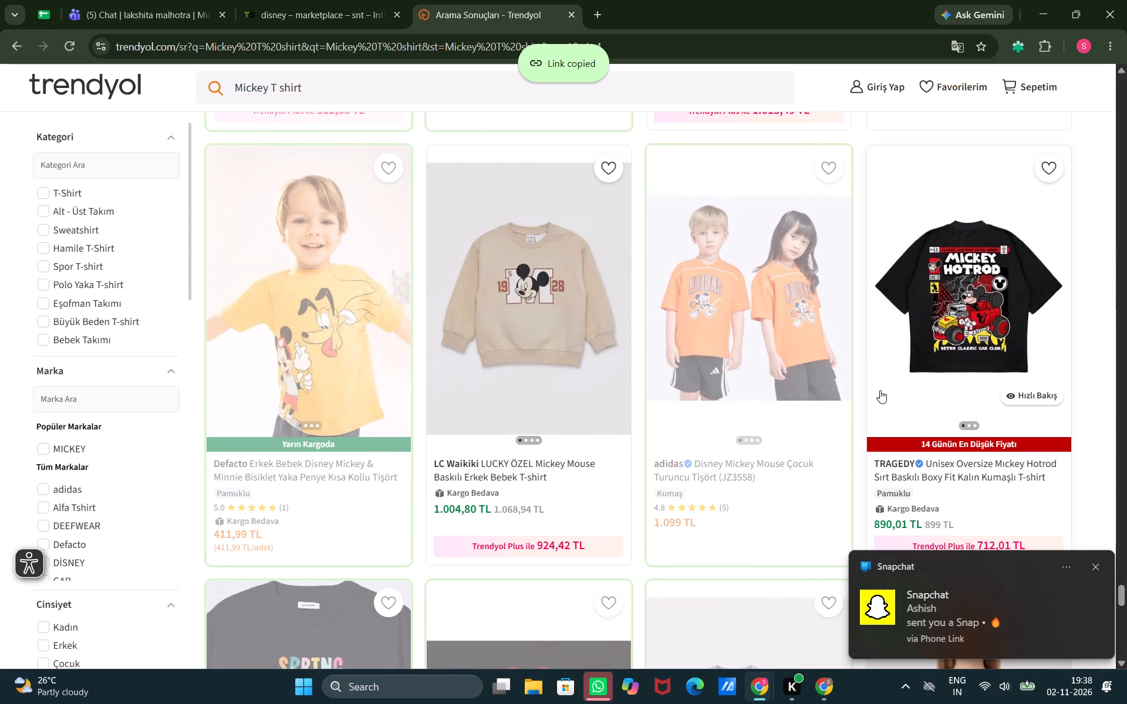
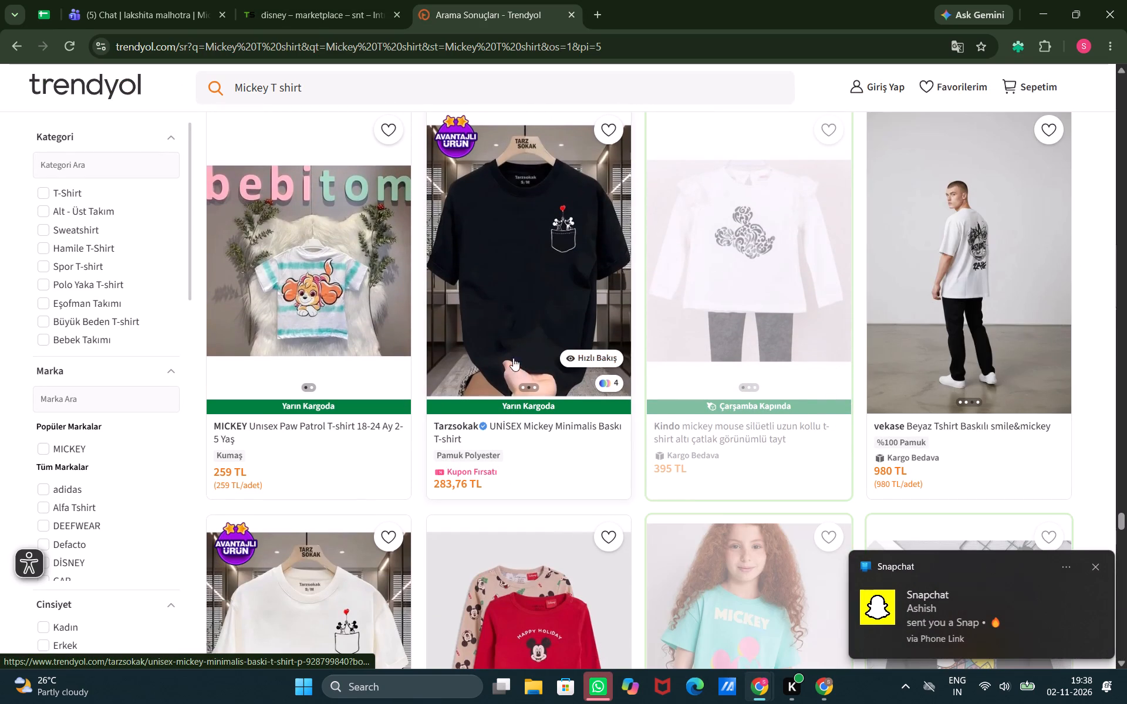
Copy the link of Trendyol's unmarked vekase "Beyaz Tshirt Baskılı smile&mickey" listing into cell C21252 of The Walt Disney sheet.
right_click(988, 425)
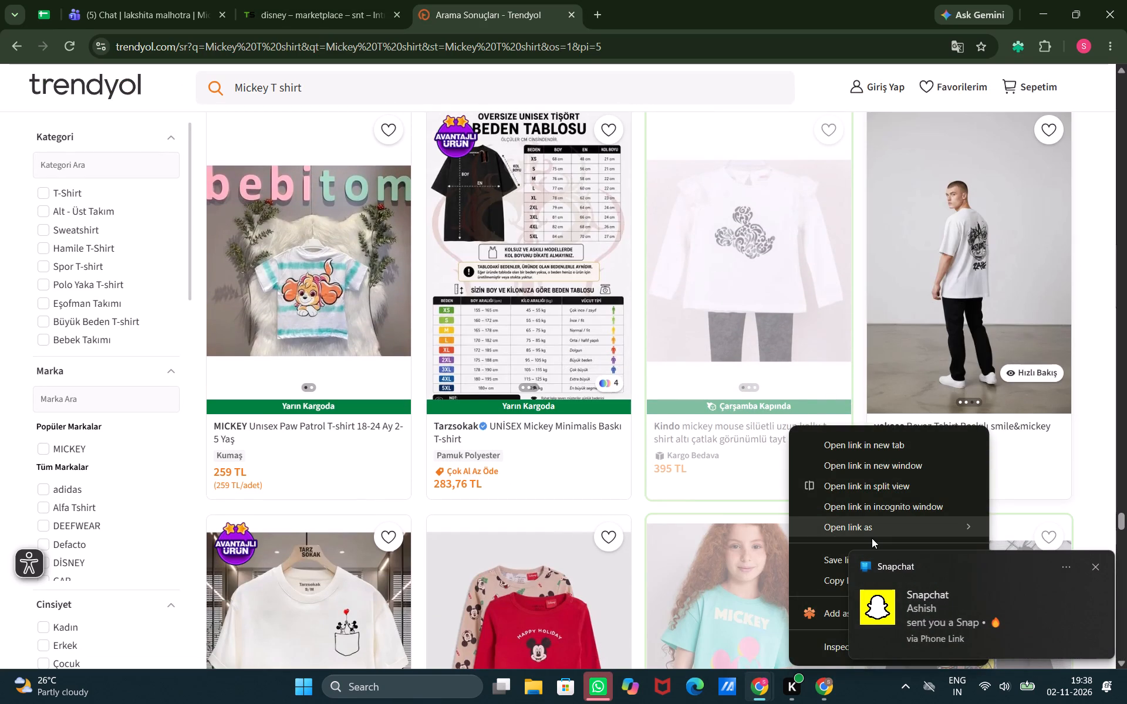
left_click(838, 583)
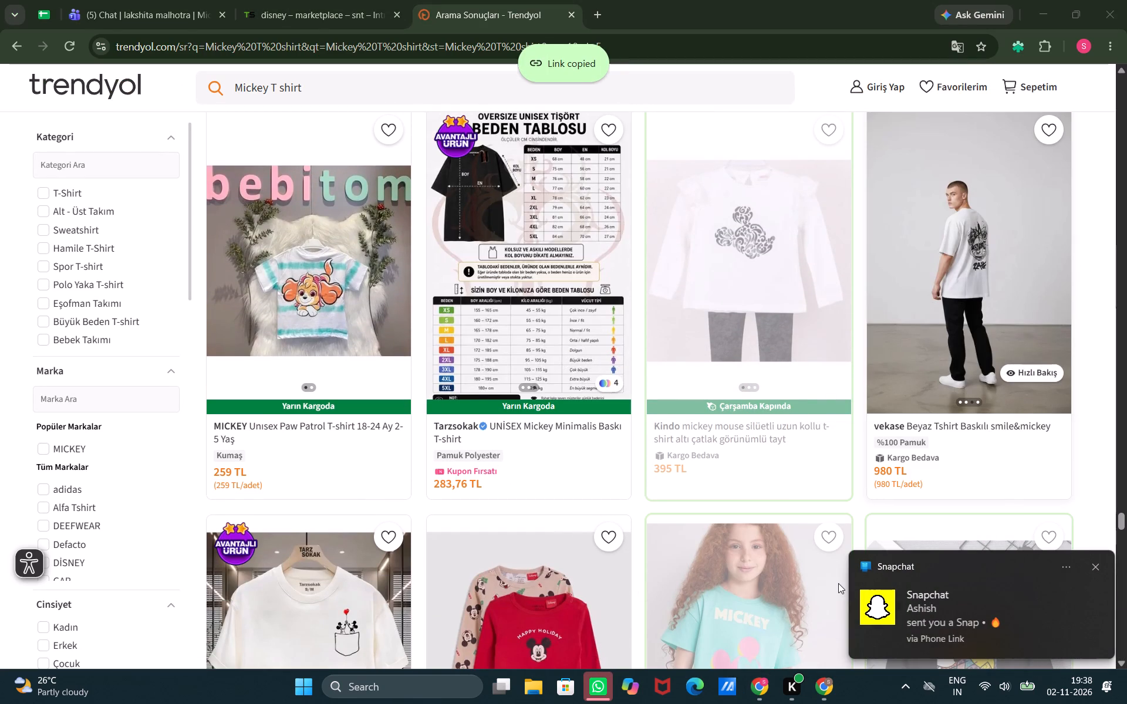
key("ctrl+Tab")
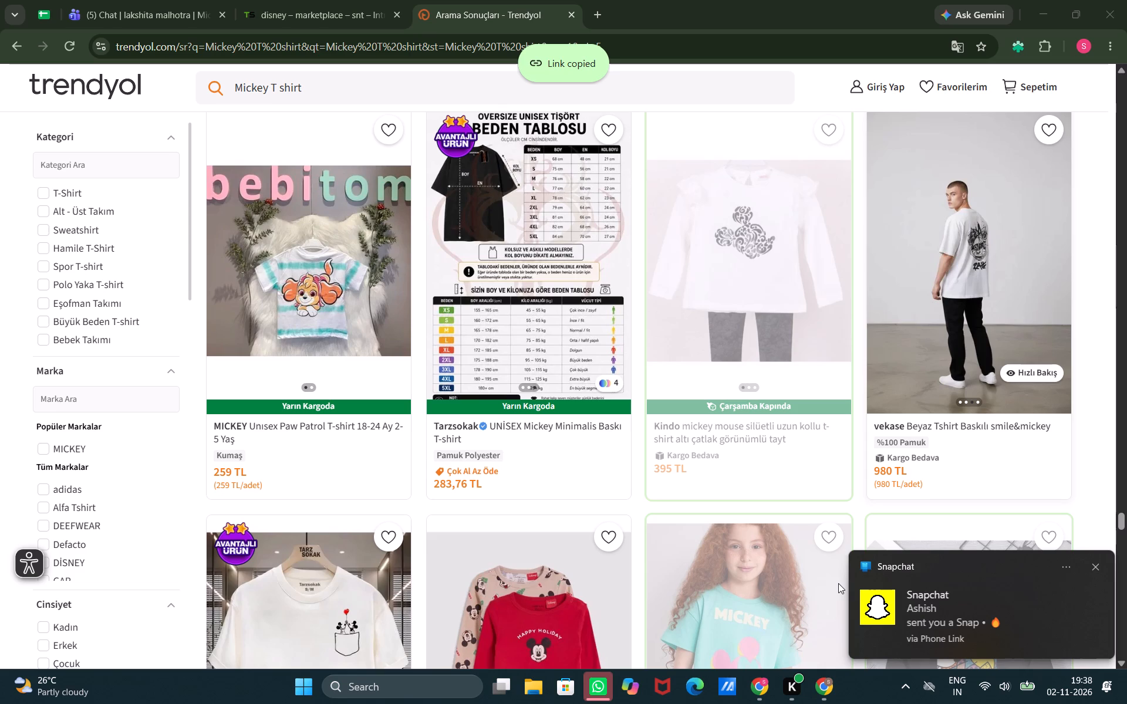
key("ctrl+Tab")
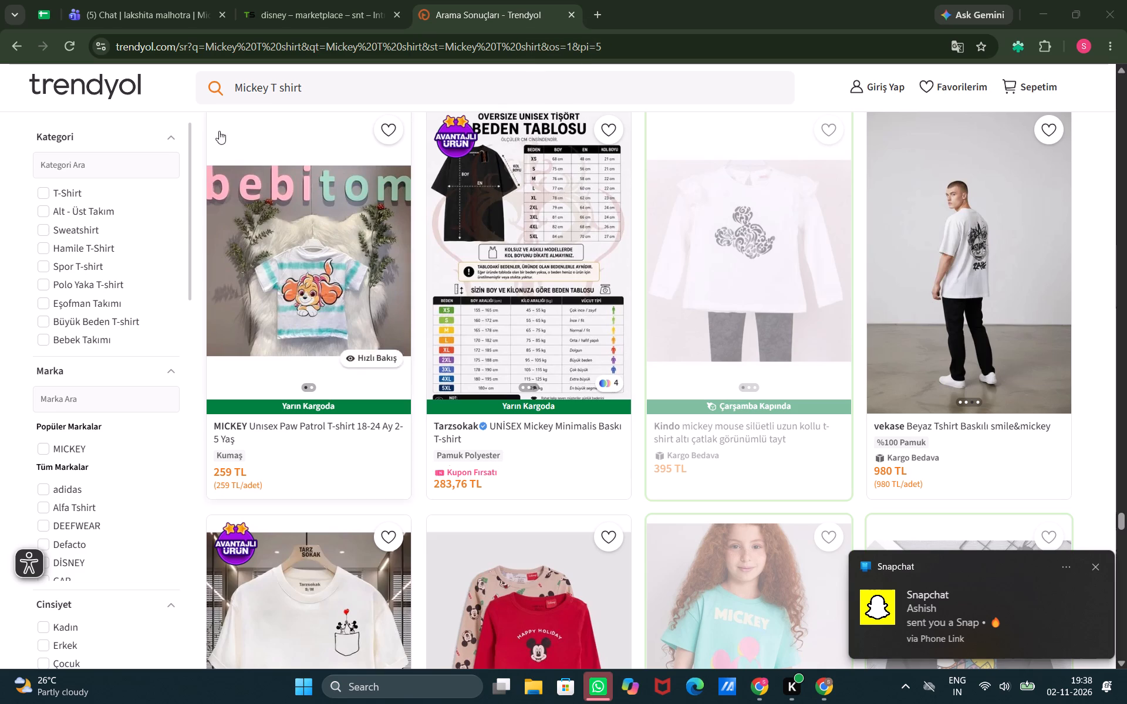
left_click(55, 0)
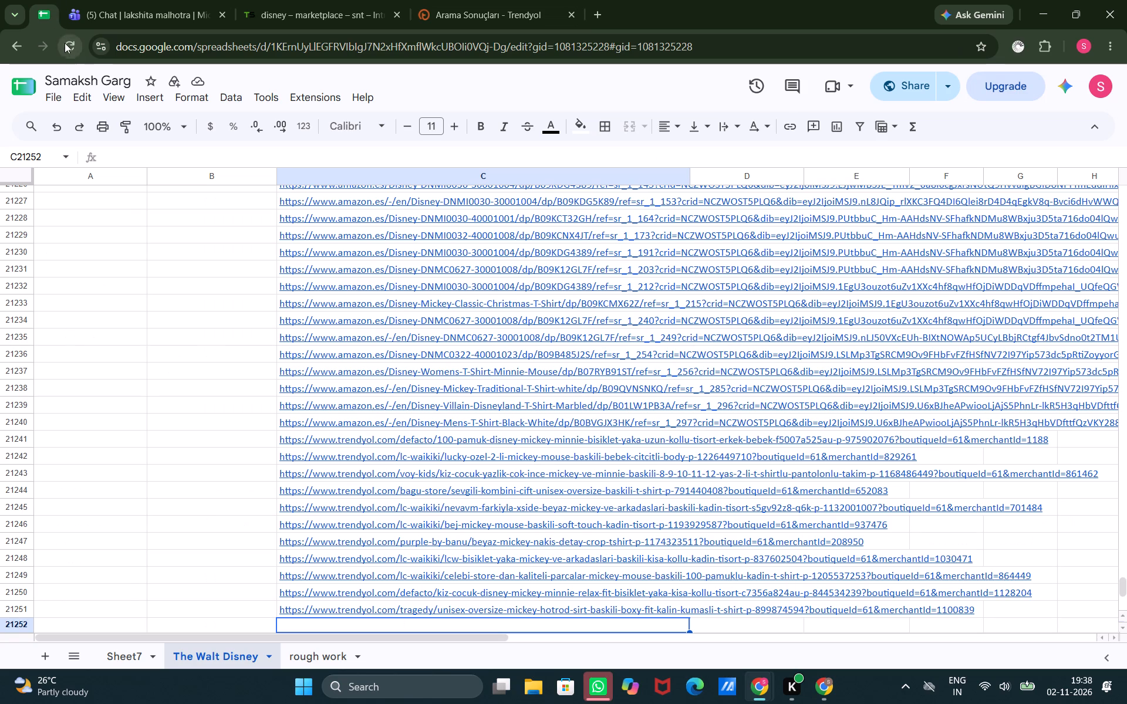
key("ctrl+v")
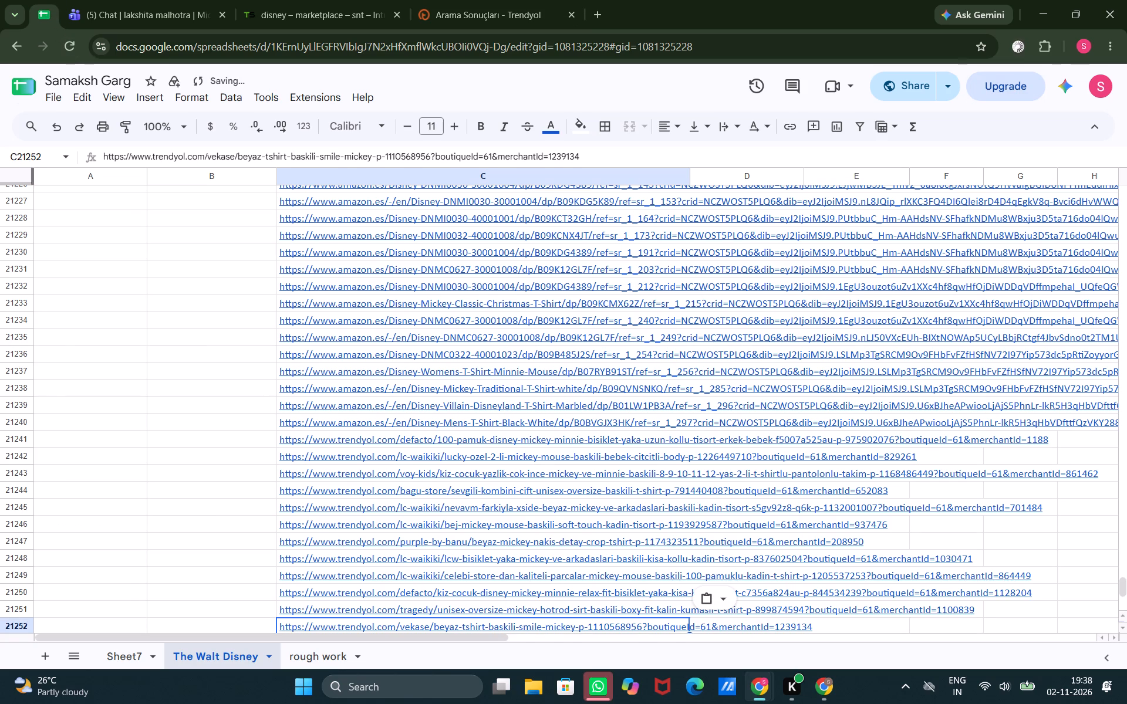
left_click(328, 561)
key("Down")
key("Down")
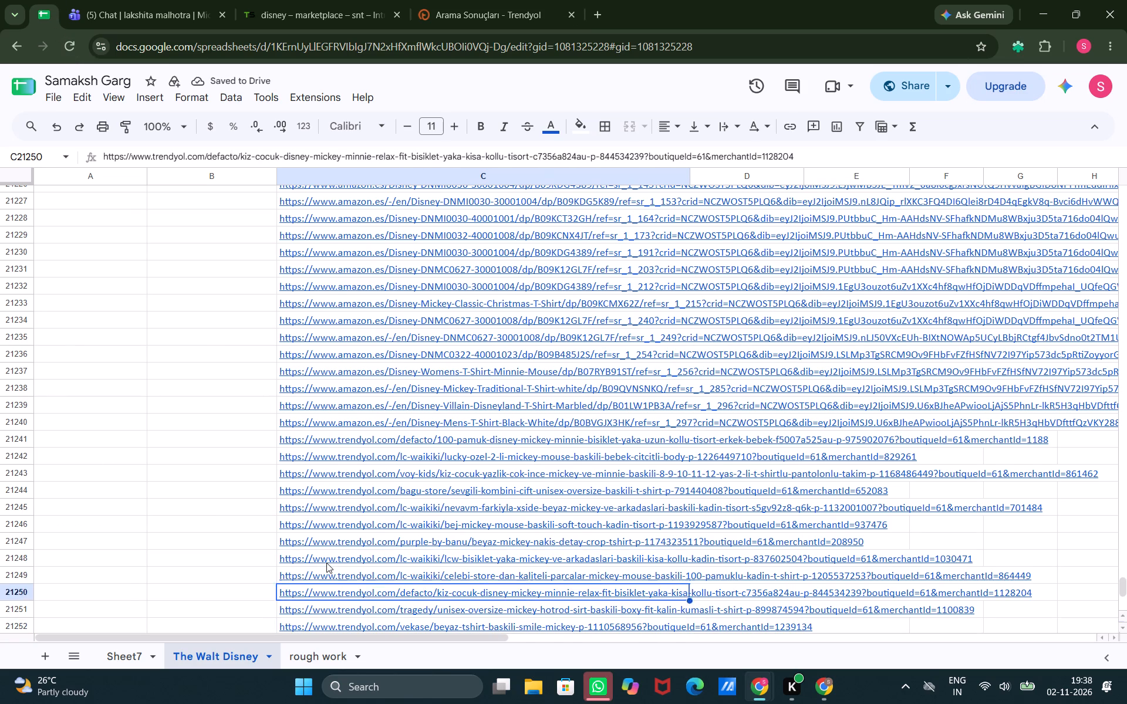
key("Down")
key("Down")
key("Down")
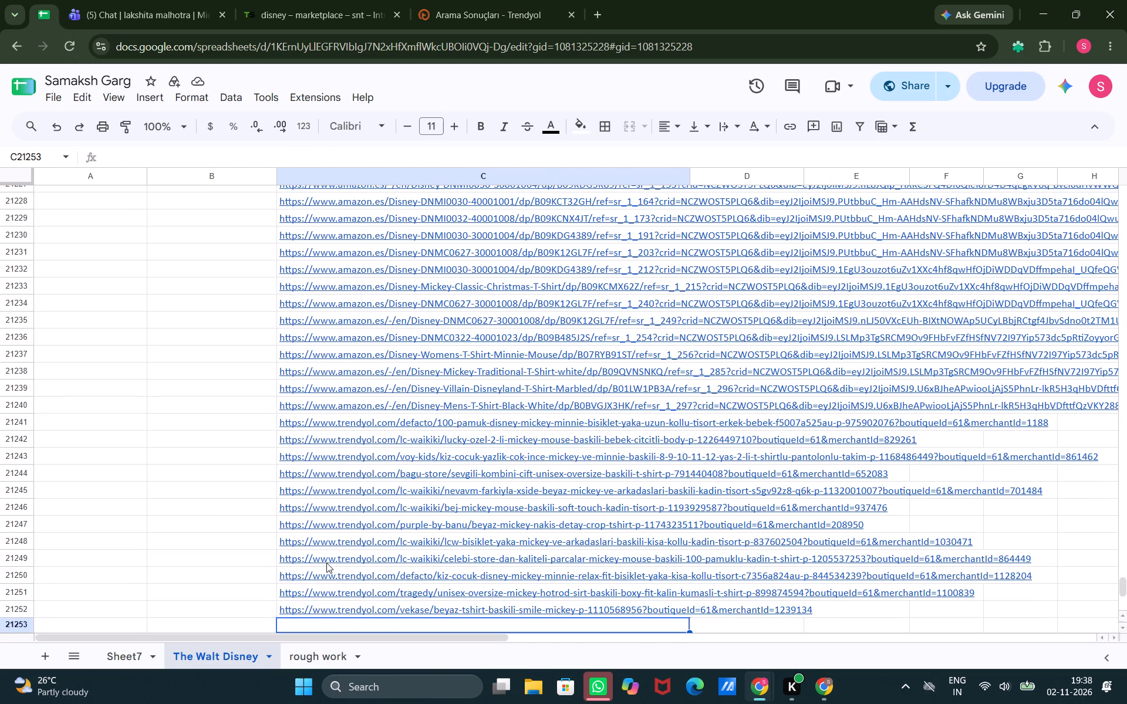
Copy the link of Trendyol's unmarked Ege Bebek "Kız Çocuk Yazlık Çok İnce Mickey ve Minnie Baskılı" listing for The Walt Disney sheet.
key("ctrl+Tab")
key("ctrl+Tab")
key("ctrl+Tab")
scroll(706, 445, "down", 5)
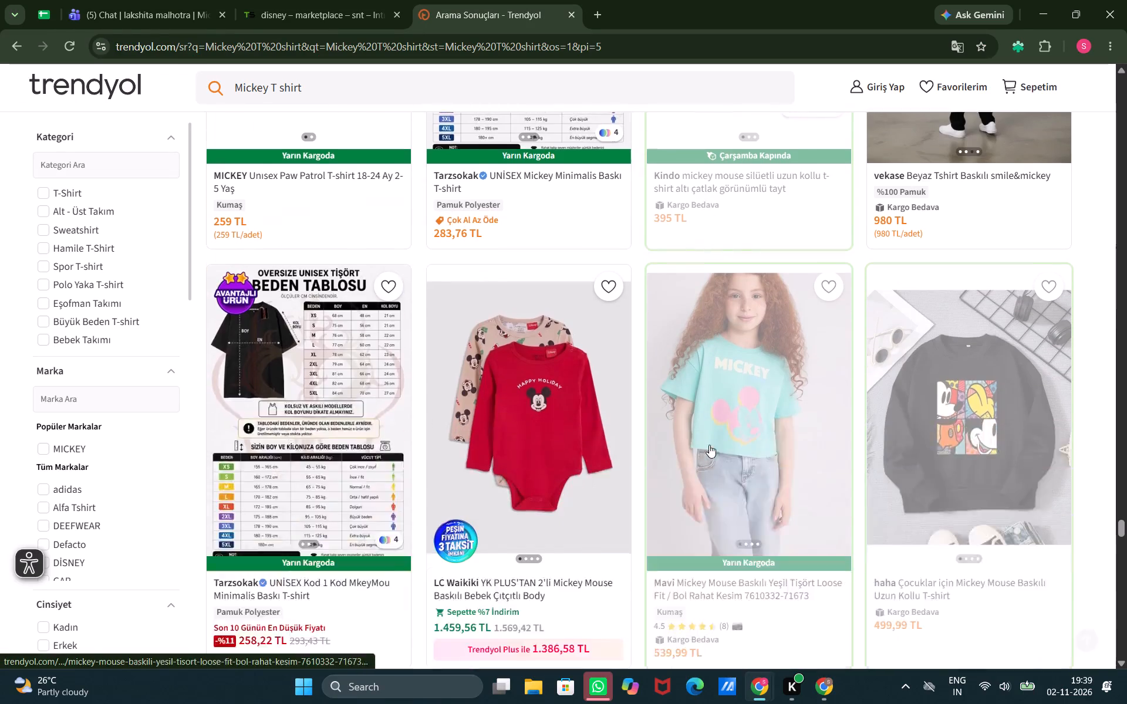
scroll(724, 306, "down", 4)
scroll(542, 420, "down", 1)
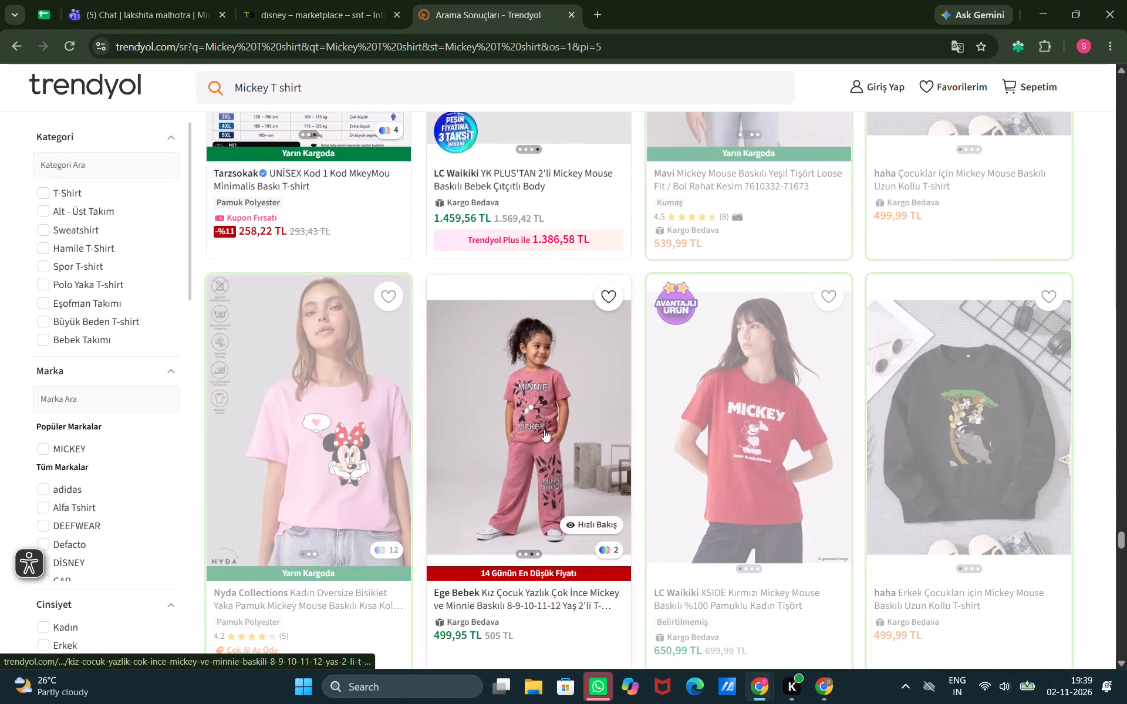
right_click(555, 529)
left_click(594, 451)
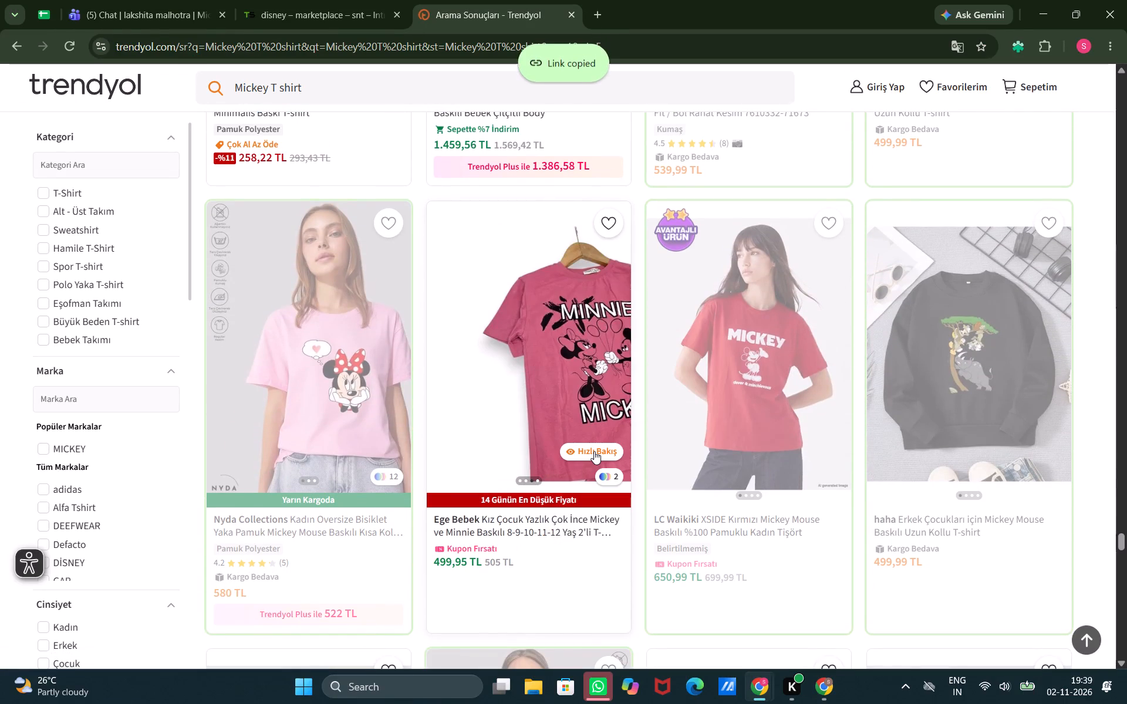
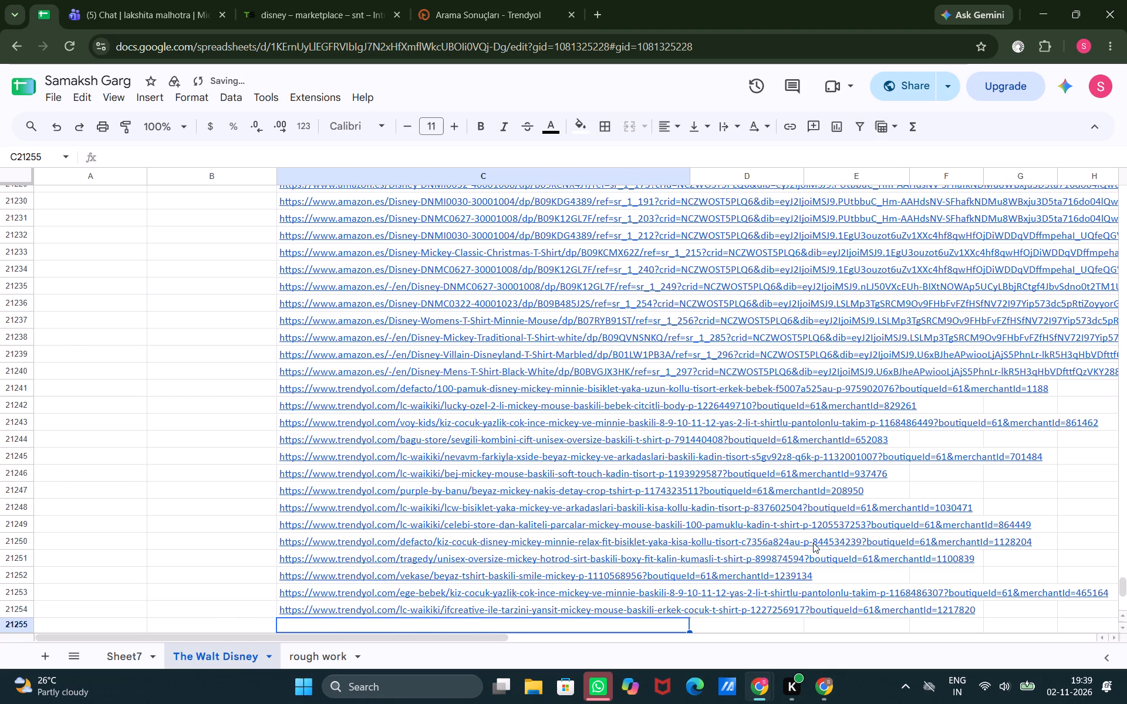
Paste the copied link of Trendyol's VOY KİDS "Kız Çocuk Yazlık Mickey" listing into cell C21255 of The Walt Disney sheet.
key("ctrl+v")
key("Return")
key("Return")
Copy the link of Trendyol's unmarked Kübra Butik "Trend Seçkiler" Mickey Mouse boys' T-shirt listing for The Walt Disney sheet.
key("ctrl+Tab")
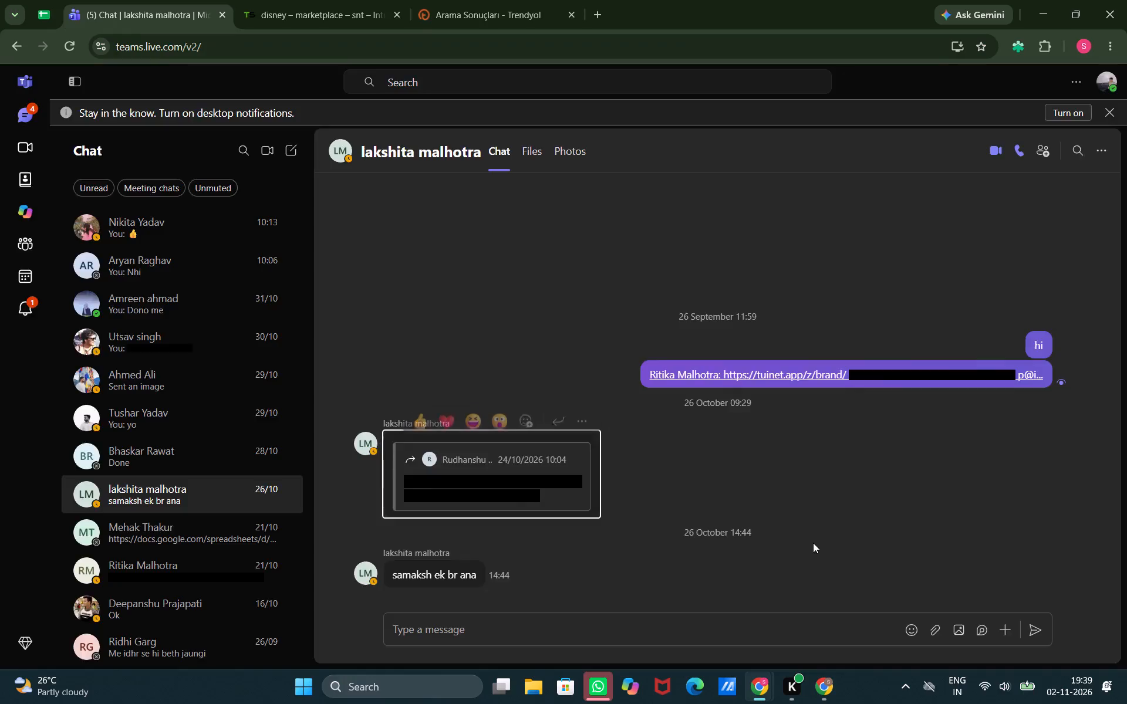
key("ctrl+Tab")
key("ctrl+Tab")
right_click(1007, 620)
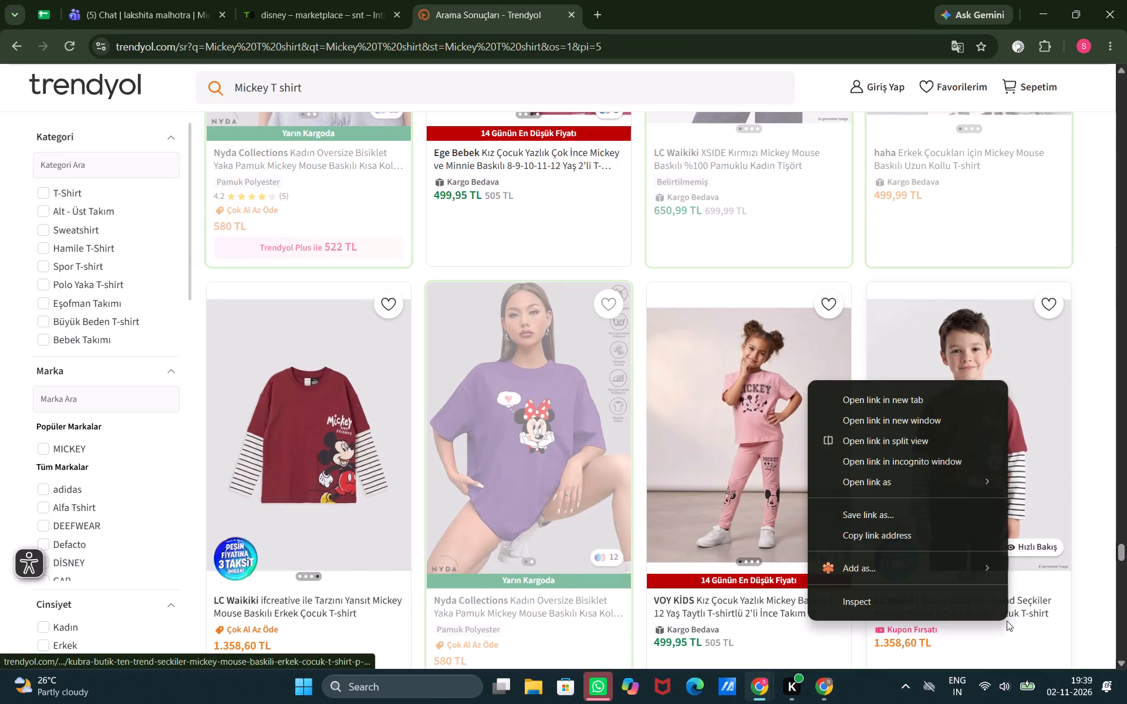
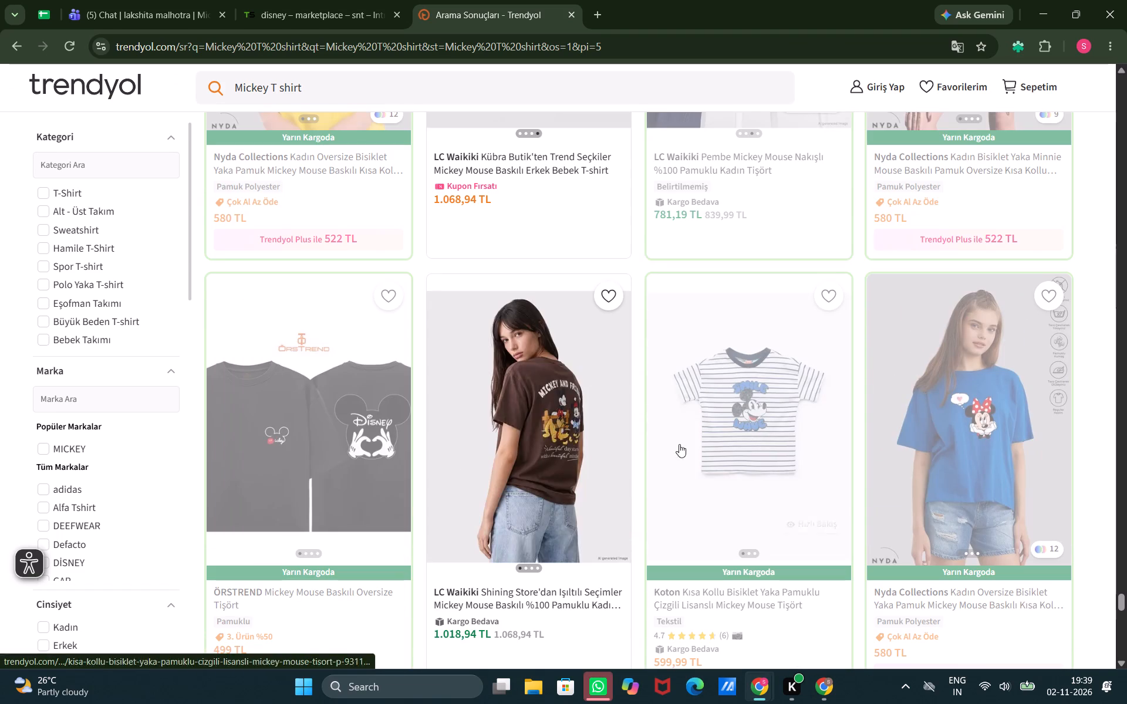
Copy the link of Trendyol's LC Waikiki "Shining Store'dan Işıltılı Seçimler" women's T-shirt listing into cell C21258 of The Walt Disney sheet, and return to Trendyol.
right_click(556, 600)
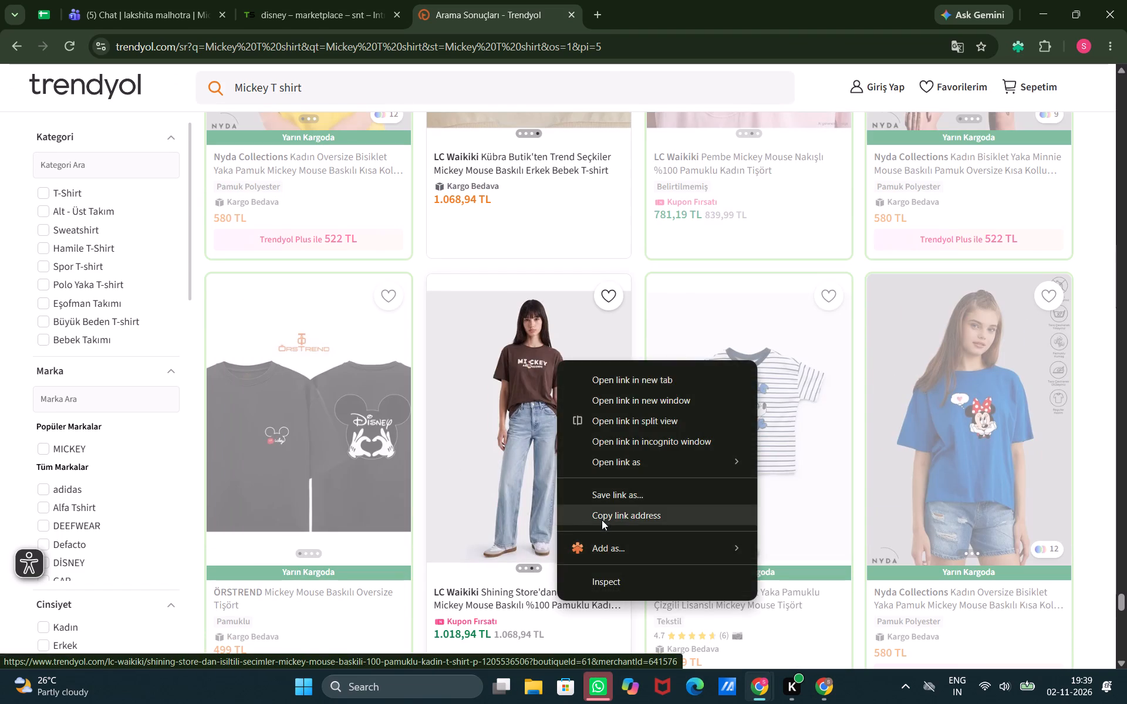
left_click(602, 520)
key("ctrl+Tab")
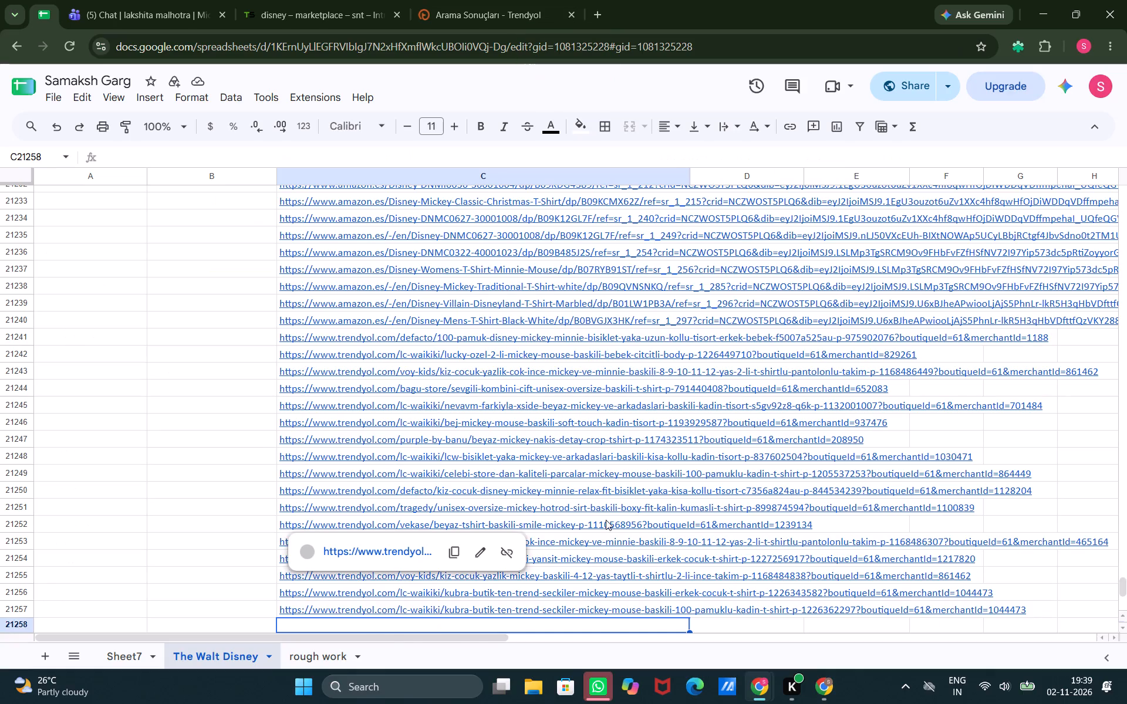
key("ctrl+v")
key("Return")
key("Return")
key("ctrl+Tab")
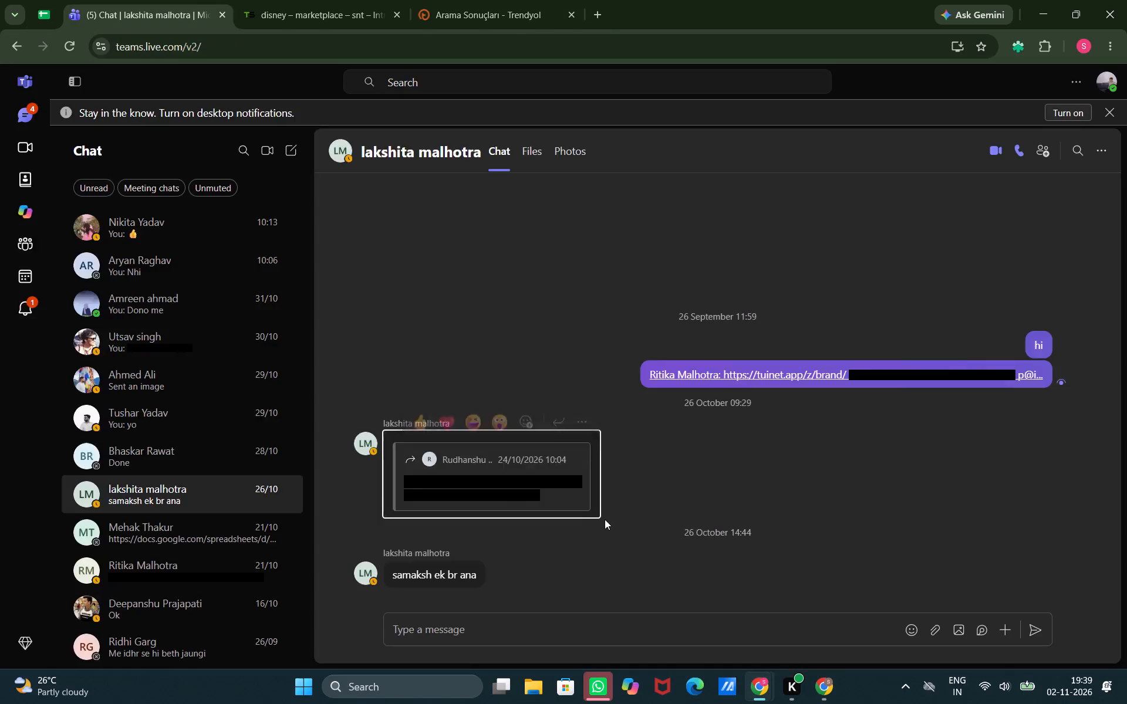
key("ctrl+Tab")
key("ctrl+Tab")
Copy the link of the haha "Mickey, Donald, Goofy, Pluto" children's T-shirt listing into cell C21259 of The Walt Disney sheet, and return to Trendyol.
scroll(610, 508, "down", 6)
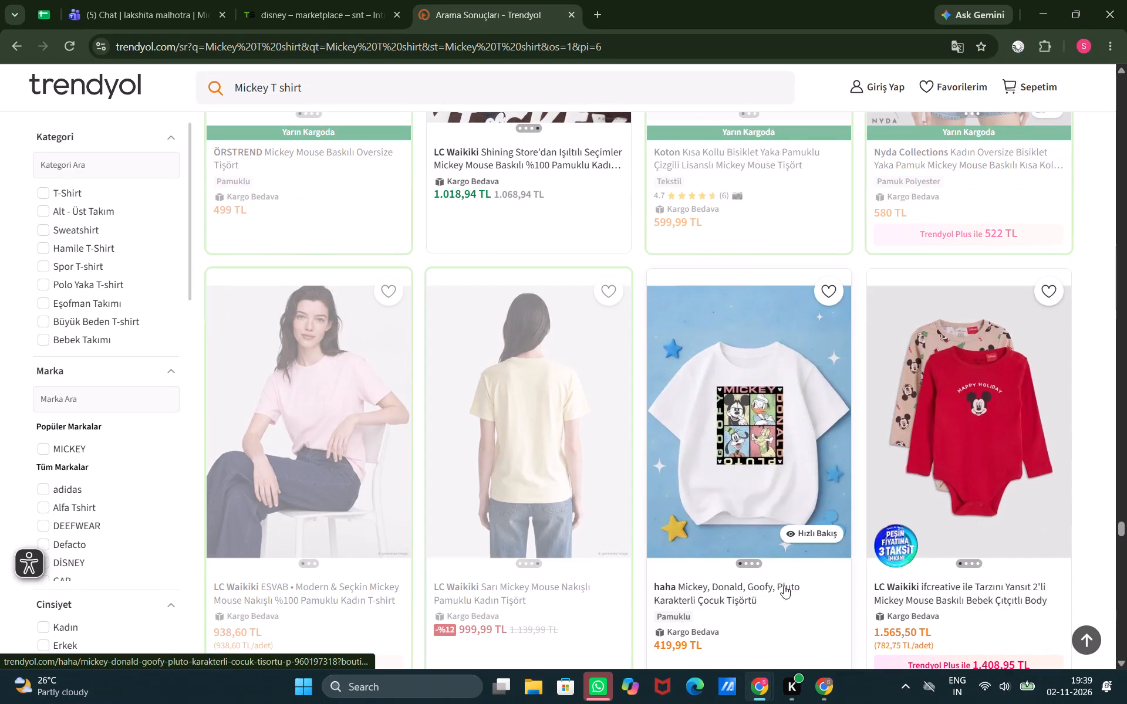
right_click(784, 585)
left_click(825, 509)
key("ctrl+Tab")
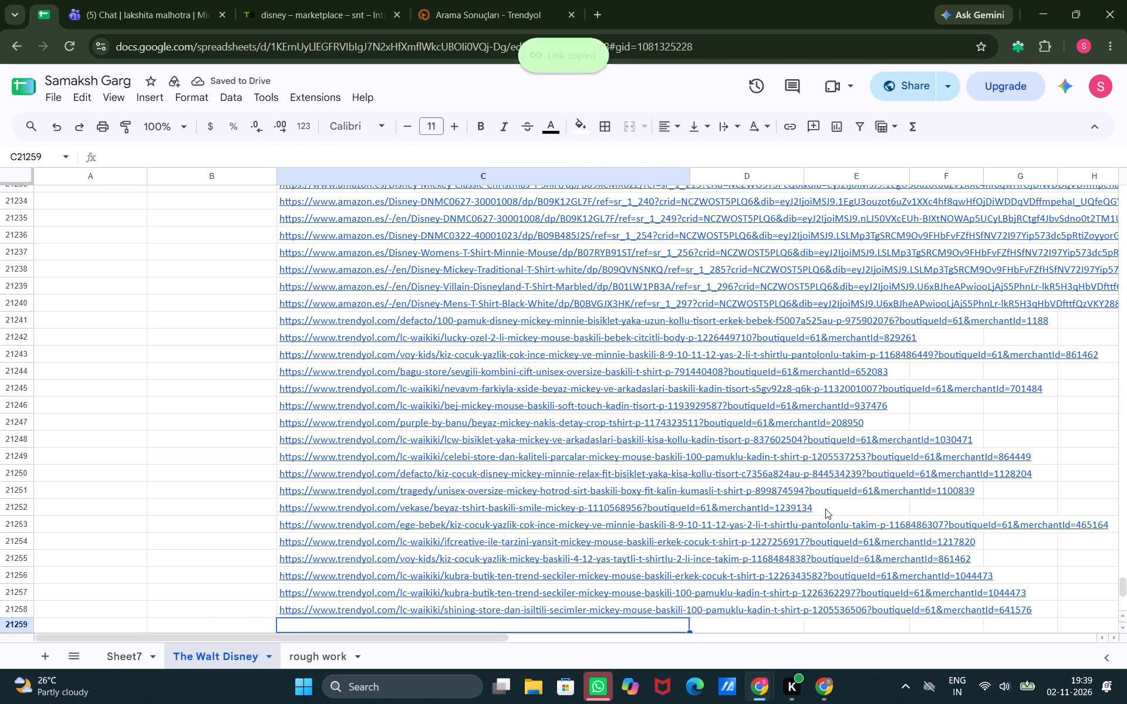
key("ctrl+v")
key("Return")
key("Return")
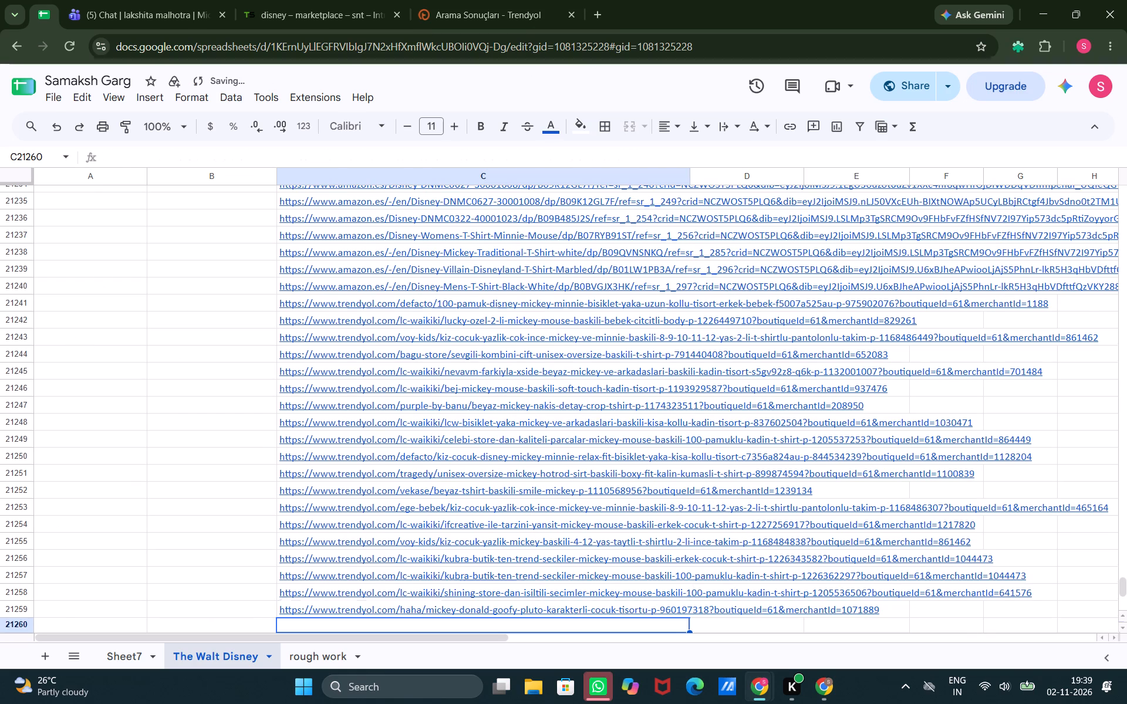
key("ctrl+Tab")
key("ctrl+Tab")
key("ctrl+Tab")
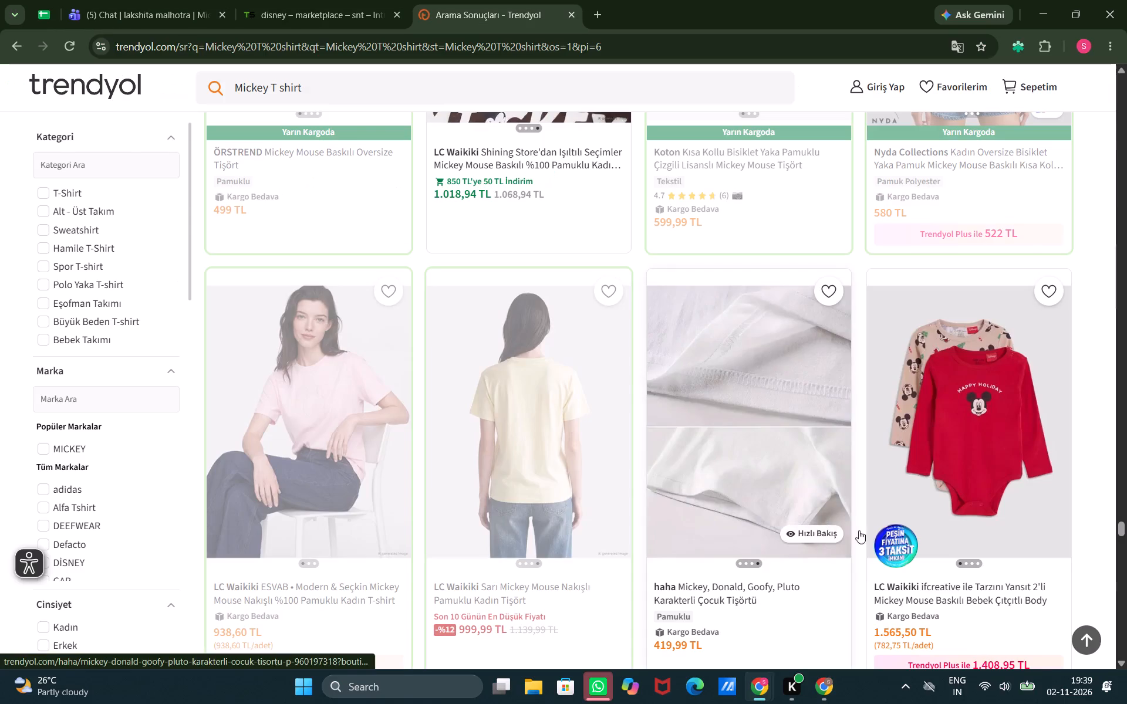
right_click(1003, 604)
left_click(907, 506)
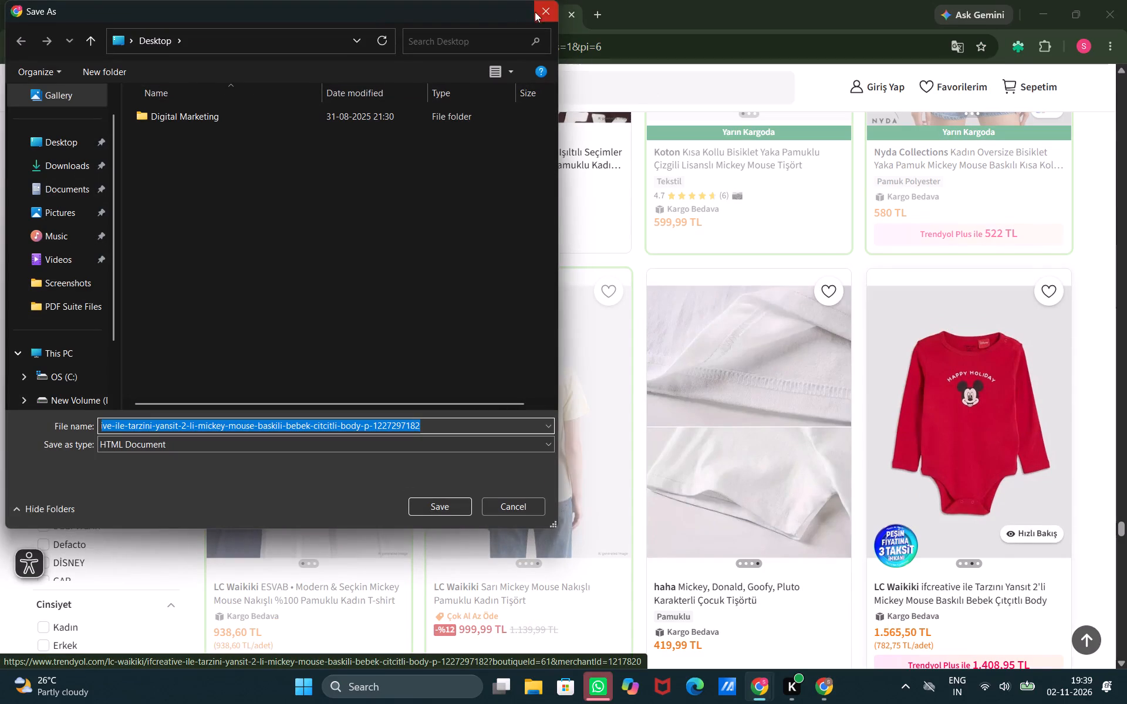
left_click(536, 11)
Copy the link of the LC Waikiki "ifcreative ile Tarzını Yansıt 2'li" baby bodysuit listing into cell C21260 of The Walt Disney sheet, and return to Trendyol.
right_click(951, 604)
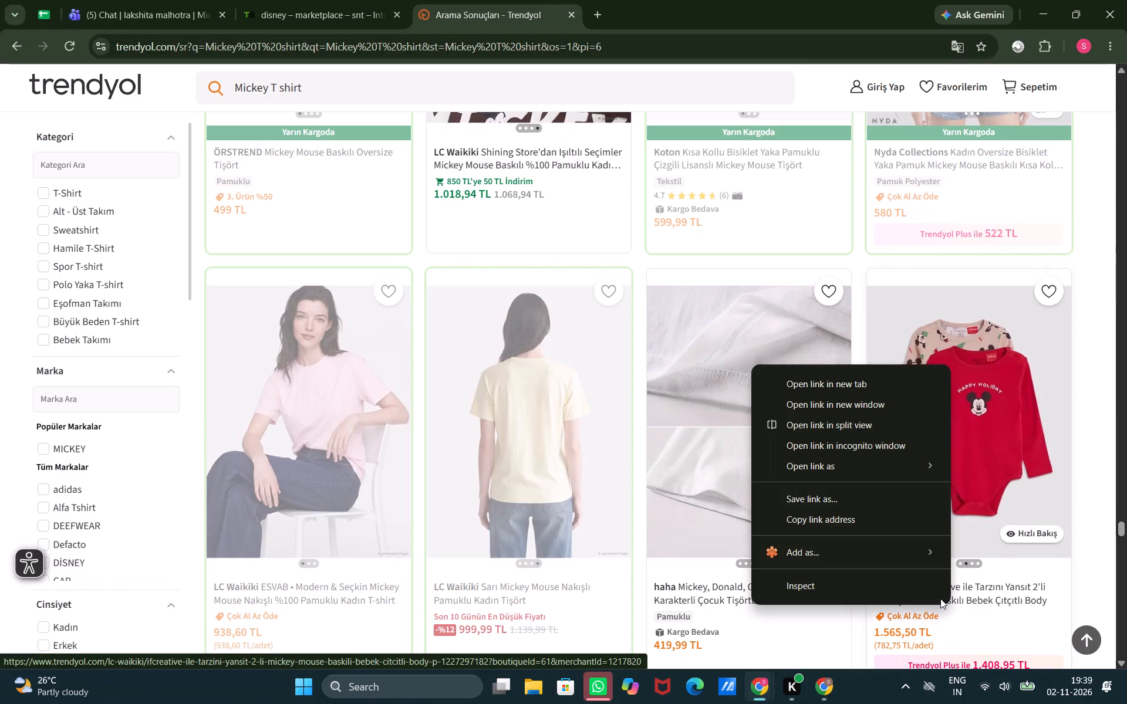
left_click(904, 524)
key("ctrl+Tab")
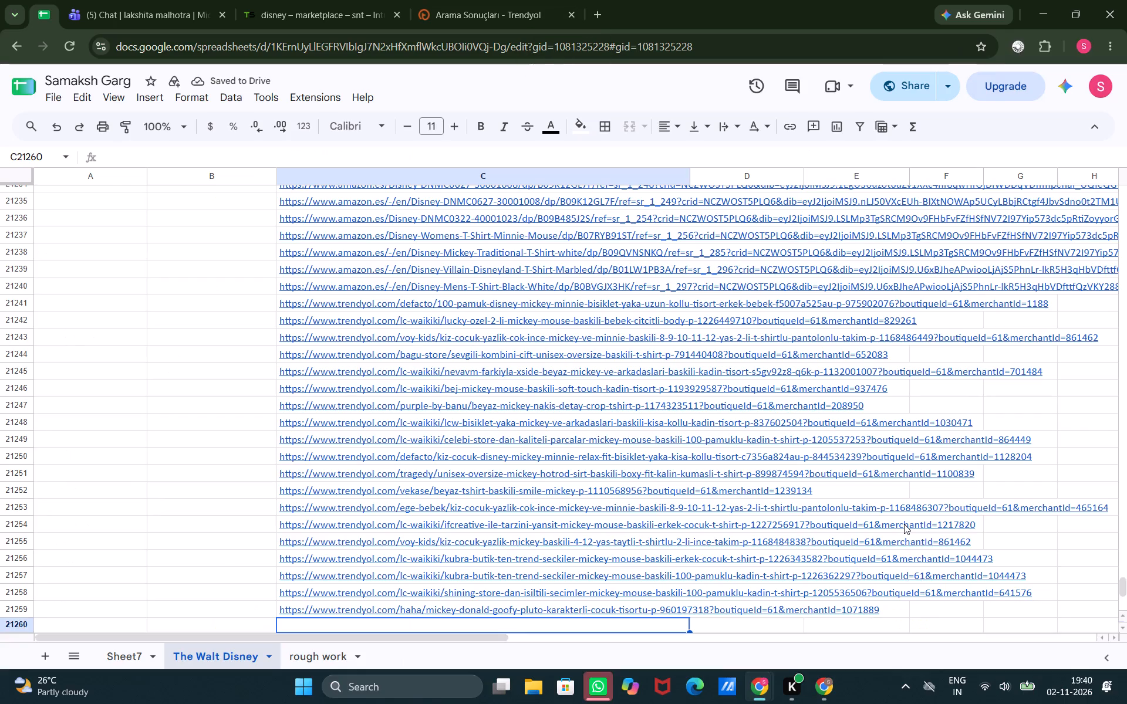
key("ctrl+v")
key("Return")
key("Return")
key("Return")
key("ctrl+Tab")
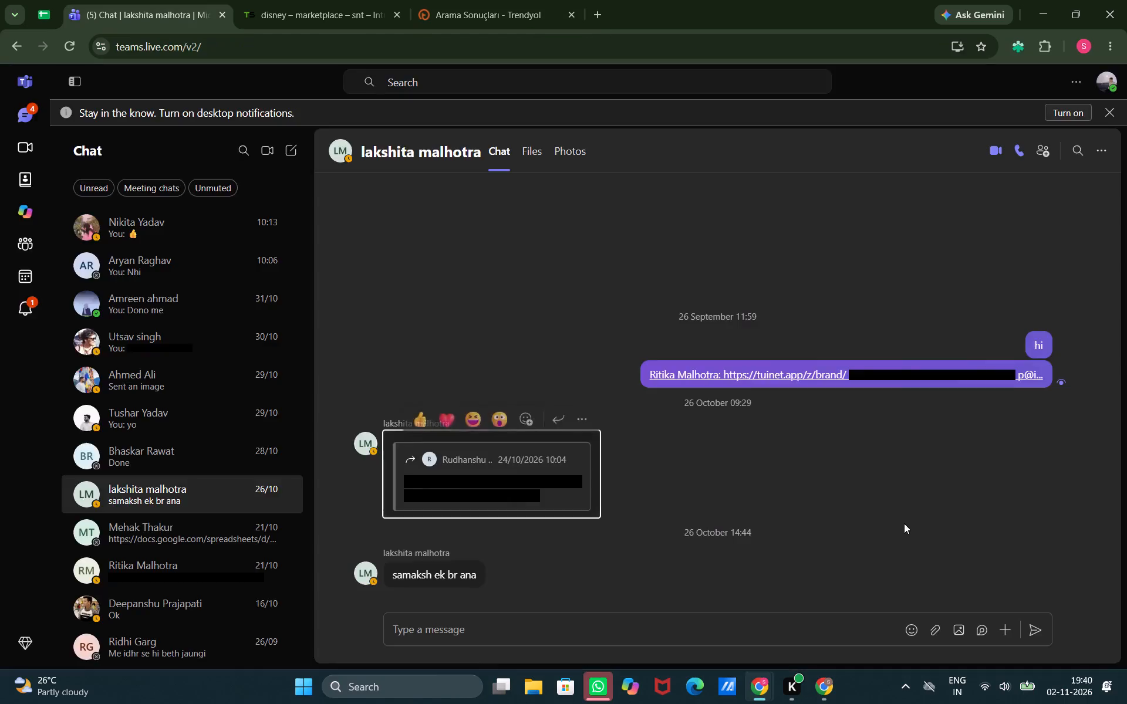
key("ctrl+Tab")
key("ctrl+Tab")
Copy the link of Trendyol's unmarked barsdepo "CARTOON MICKEY" oversize unisex T-shirt listing for The Walt Disney sheet.
scroll(907, 510, "down", 6)
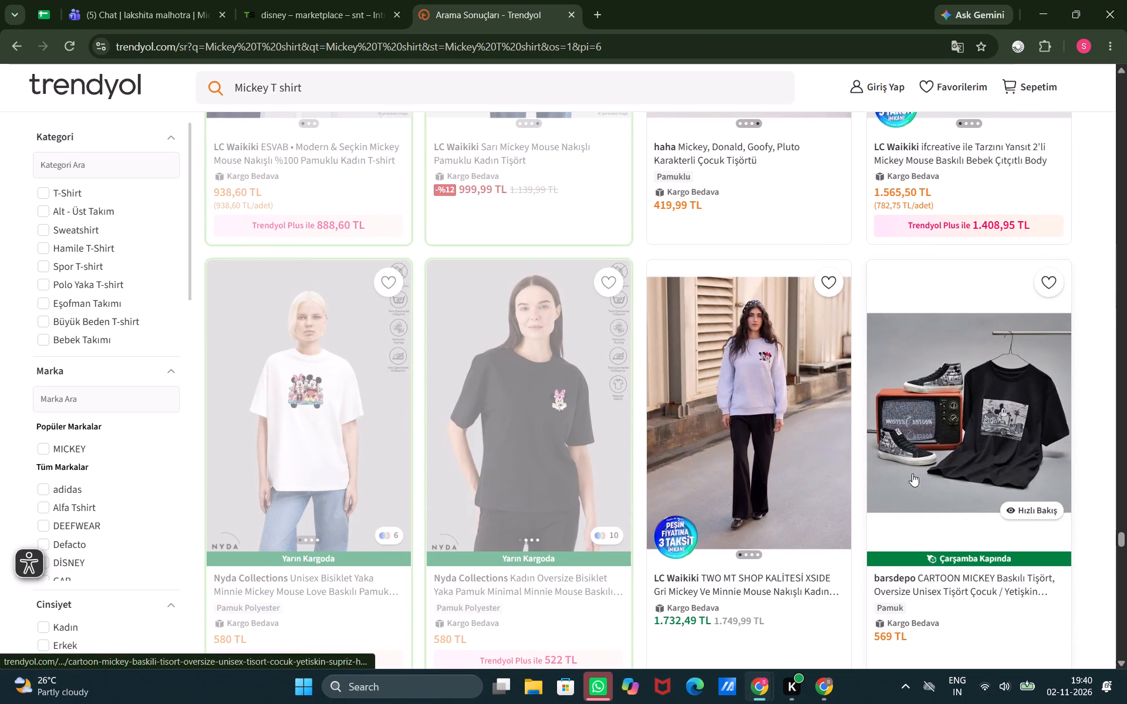
right_click(987, 590)
left_click(915, 498)
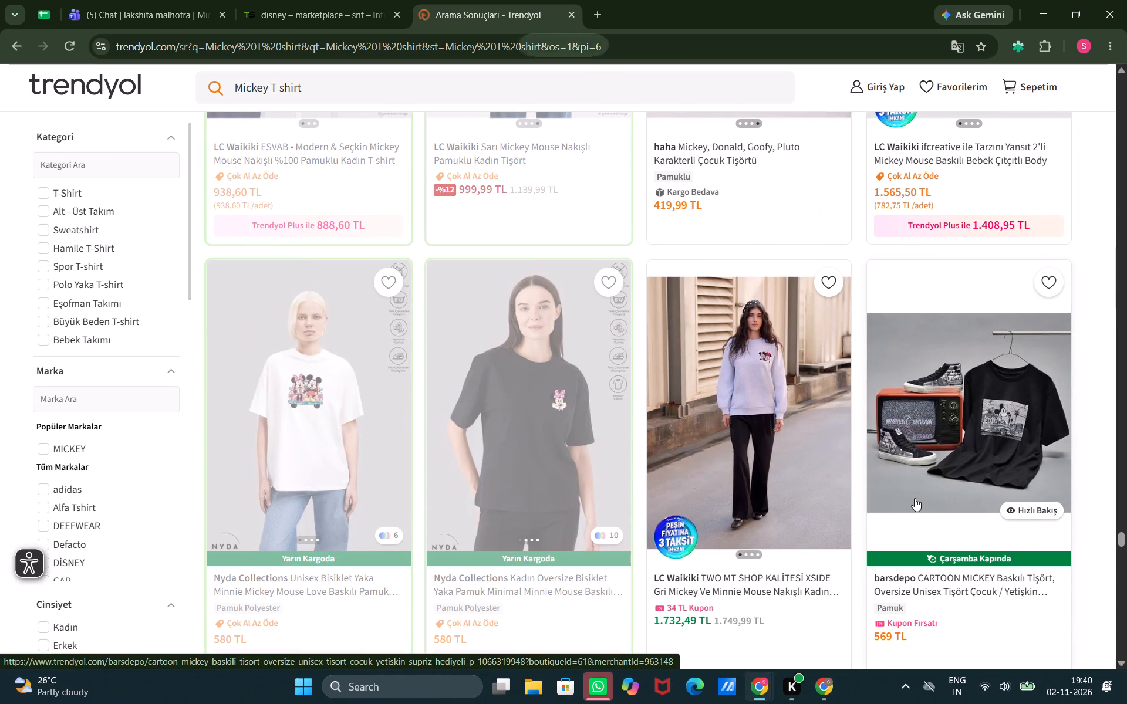
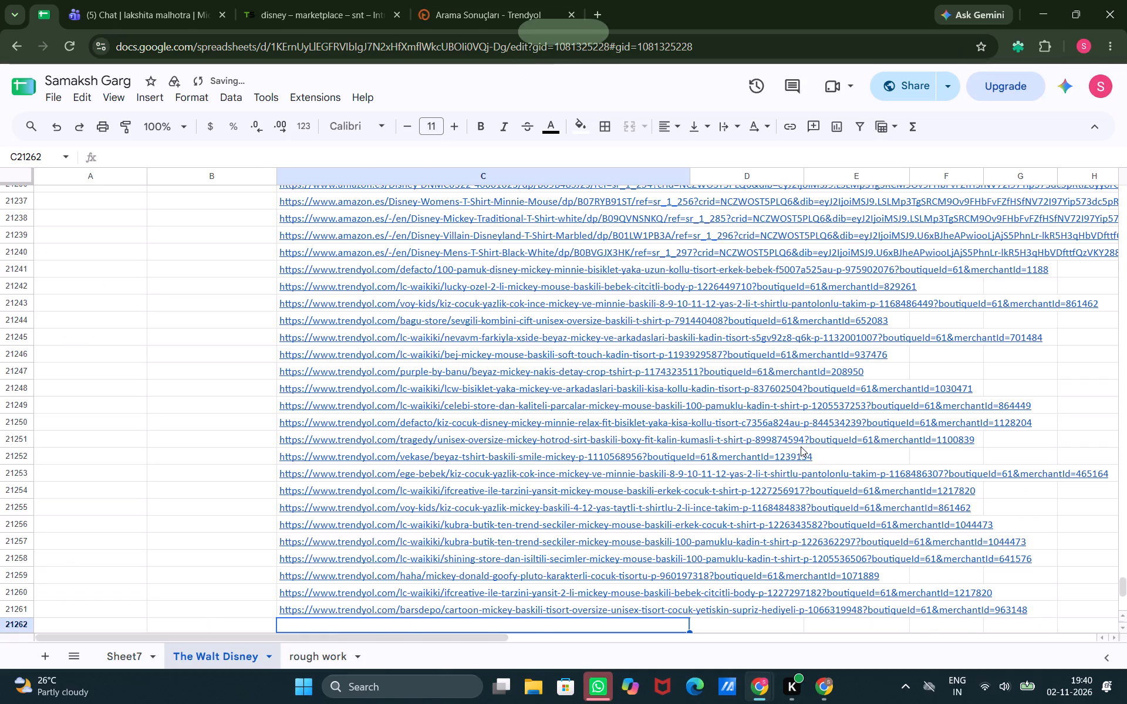
Paste the link of the Marks & Spencer "Saf Pamuklu Mickey Mouse" T-shirt into cell C21262 of The Walt Disney sheet, and return to Trendyol.
key("ctrl+v")
key("Return")
key("Return")
key("ctrl+Tab")
key("ctrl+Tab")
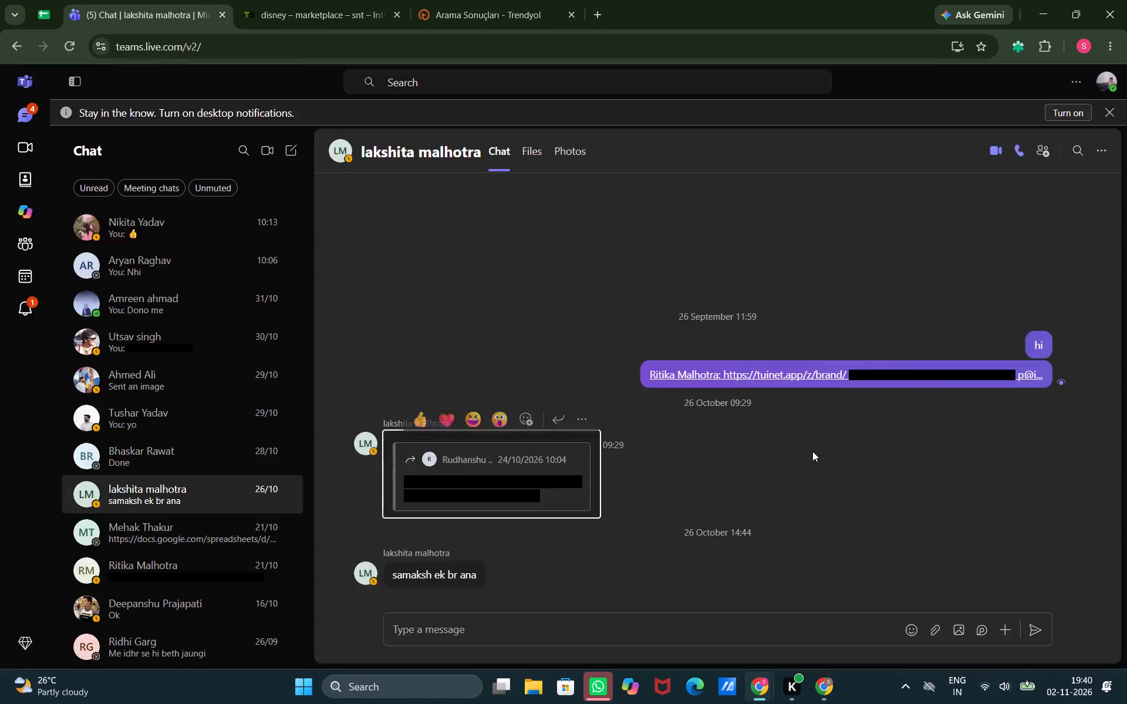
key("ctrl+Tab")
Copy the link of the unmarked Auryne Jewelry "Unisex Vintage Walt Disney Noel" T-shirt listing into cell C21263 of The Walt Disney sheet, and return to Trendyol.
scroll(951, 415, "down", 5)
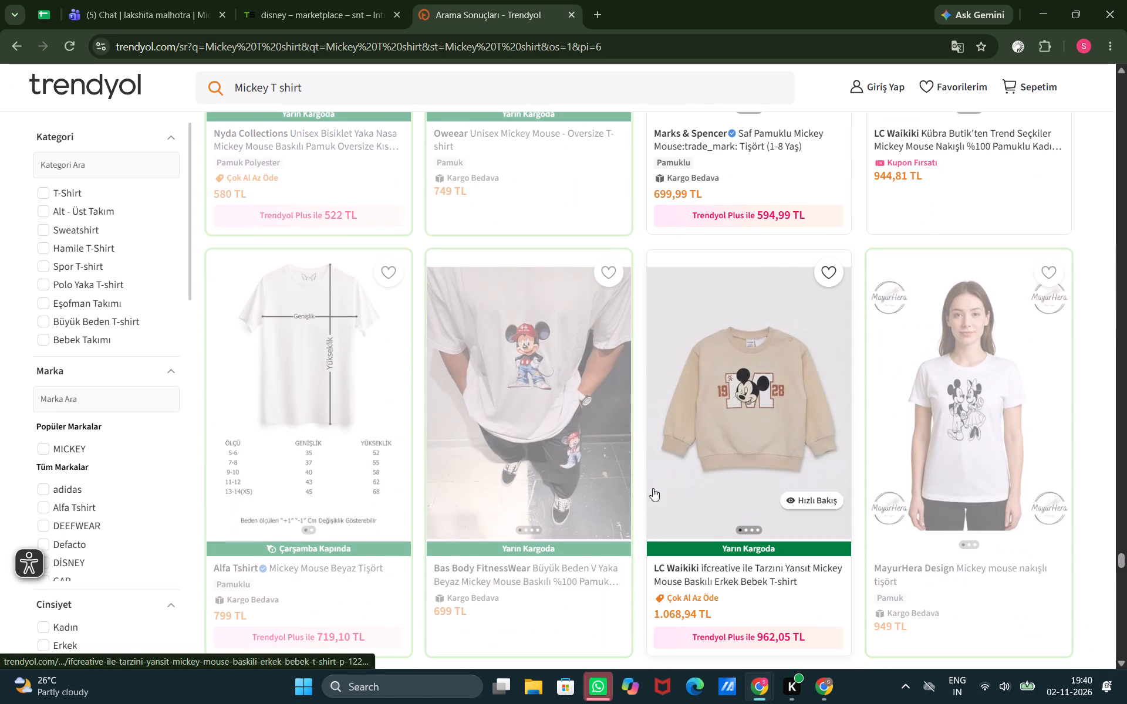
scroll(616, 497, "down", 6)
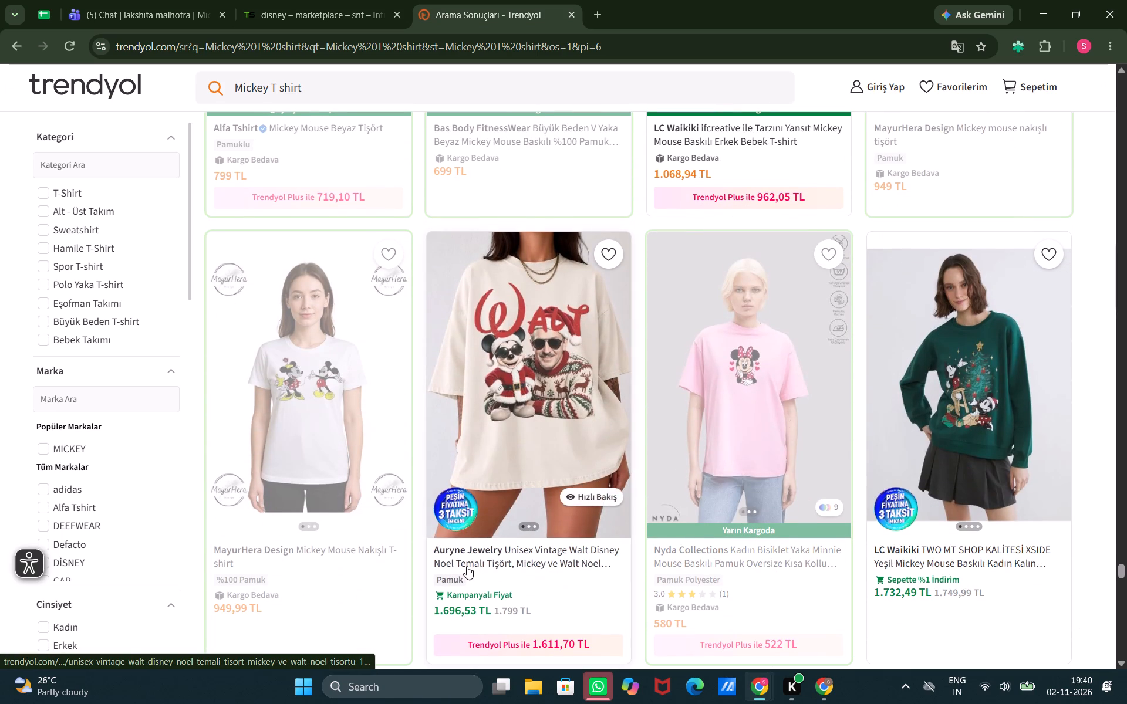
right_click(467, 566)
left_click(529, 485)
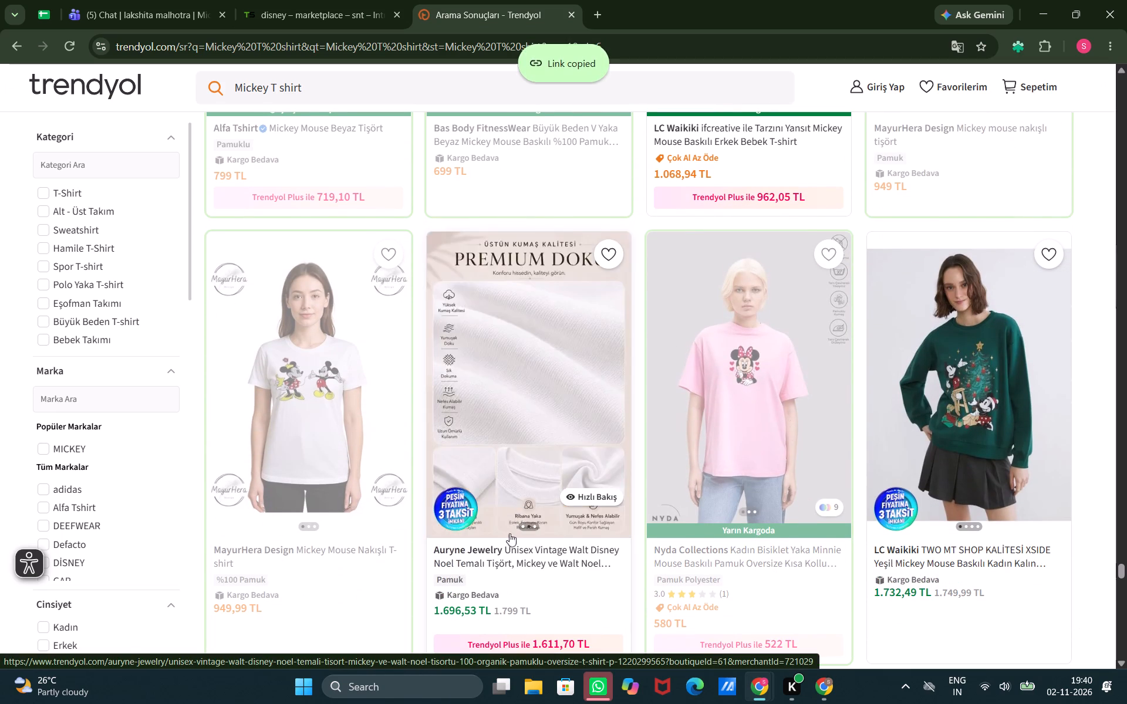
key("ctrl+Tab")
key("ctrl+v")
key("Return")
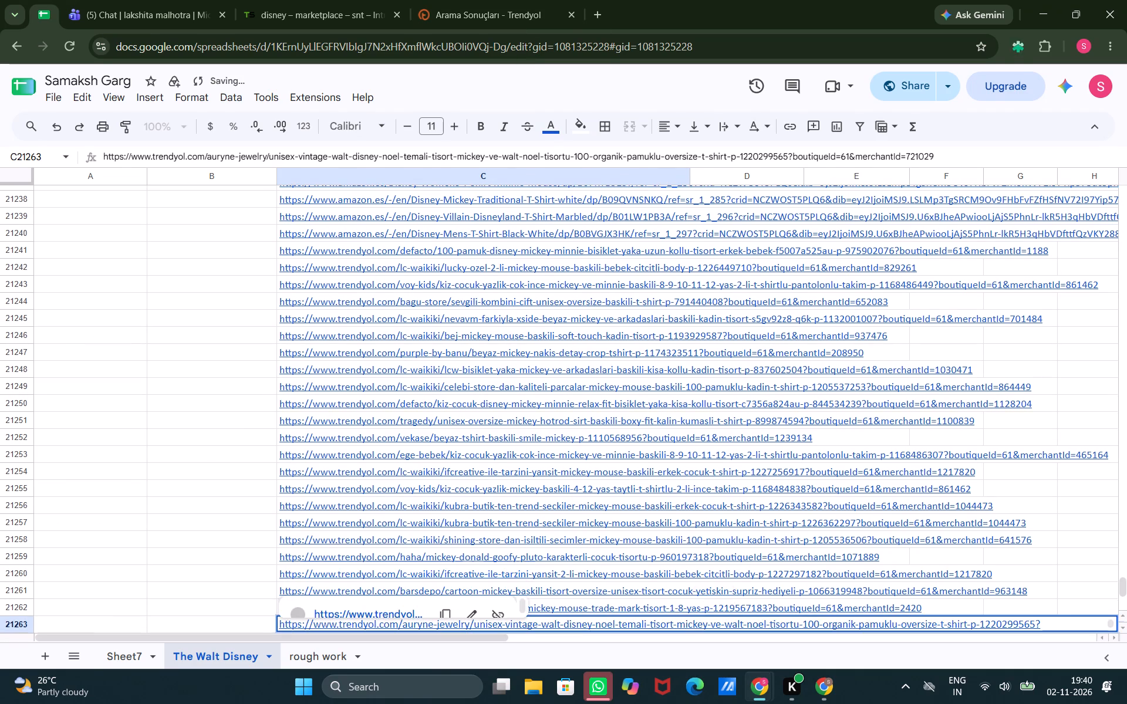
key("Return")
key("ctrl+Tab")
key("ctrl+Tab")
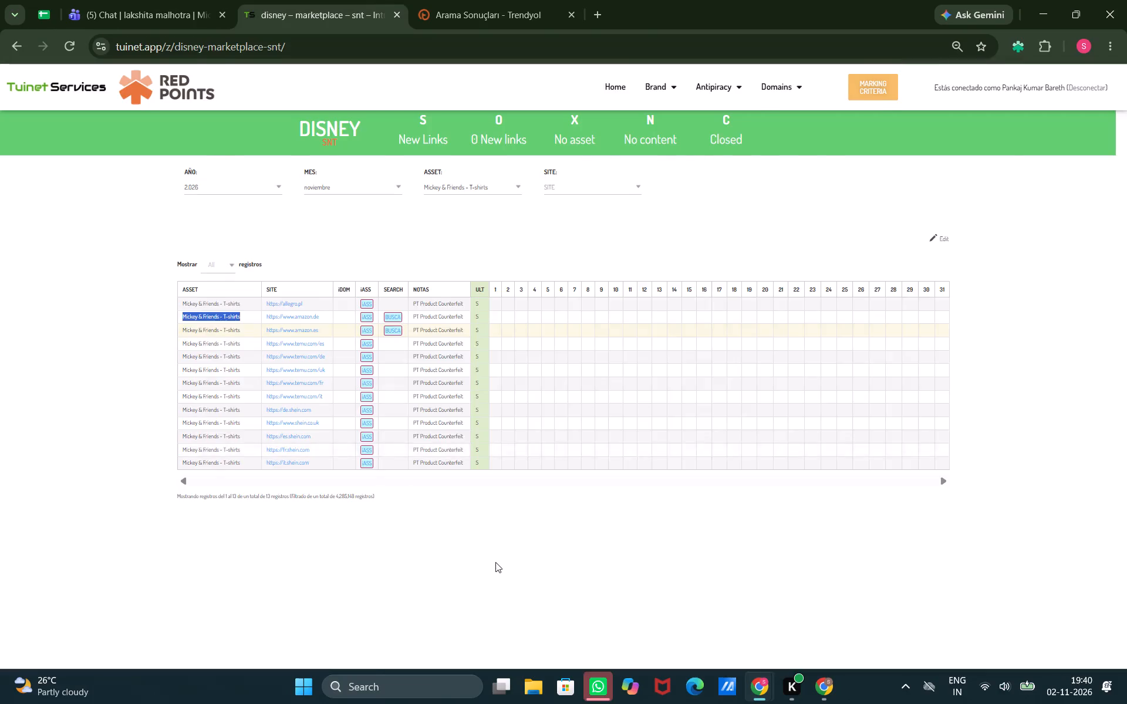
key("ctrl+Tab")
Copy the link of Trendyol's unmarked LC Waikiki "XSIDE Bisiklet Yaka Mickey ve Arkadaşları" women's T-shirt listing for The Walt Disney sheet.
scroll(805, 407, "down", 6)
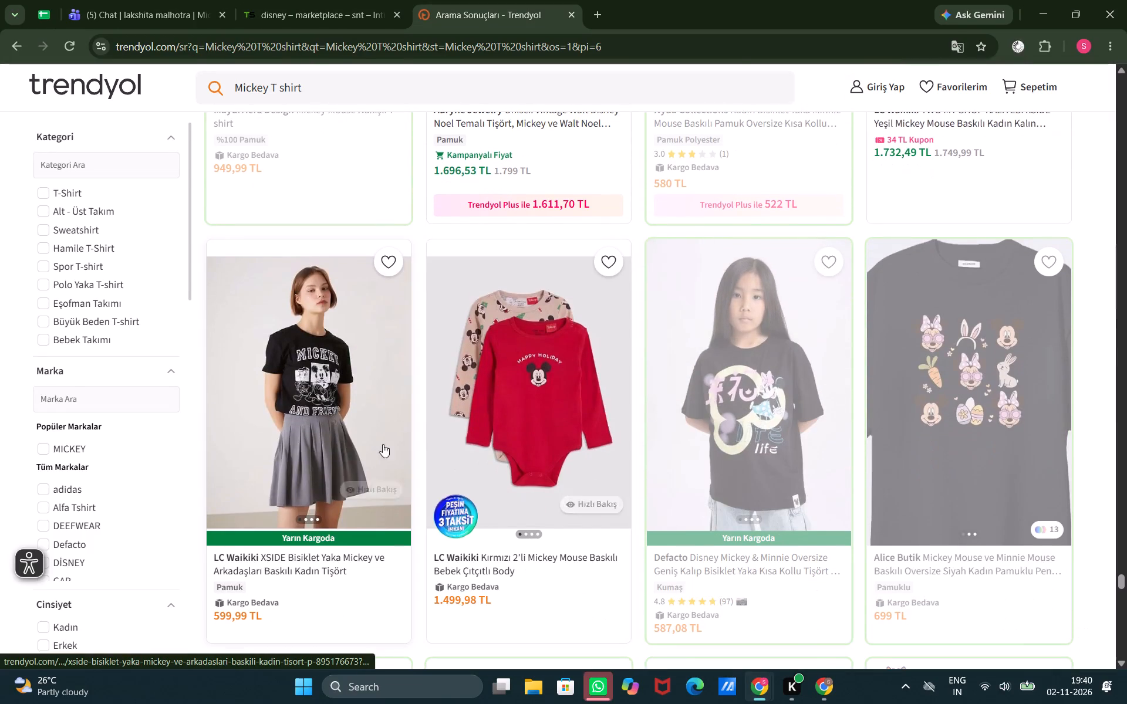
right_click_drag(321, 559, 326, 565)
left_click(371, 483)
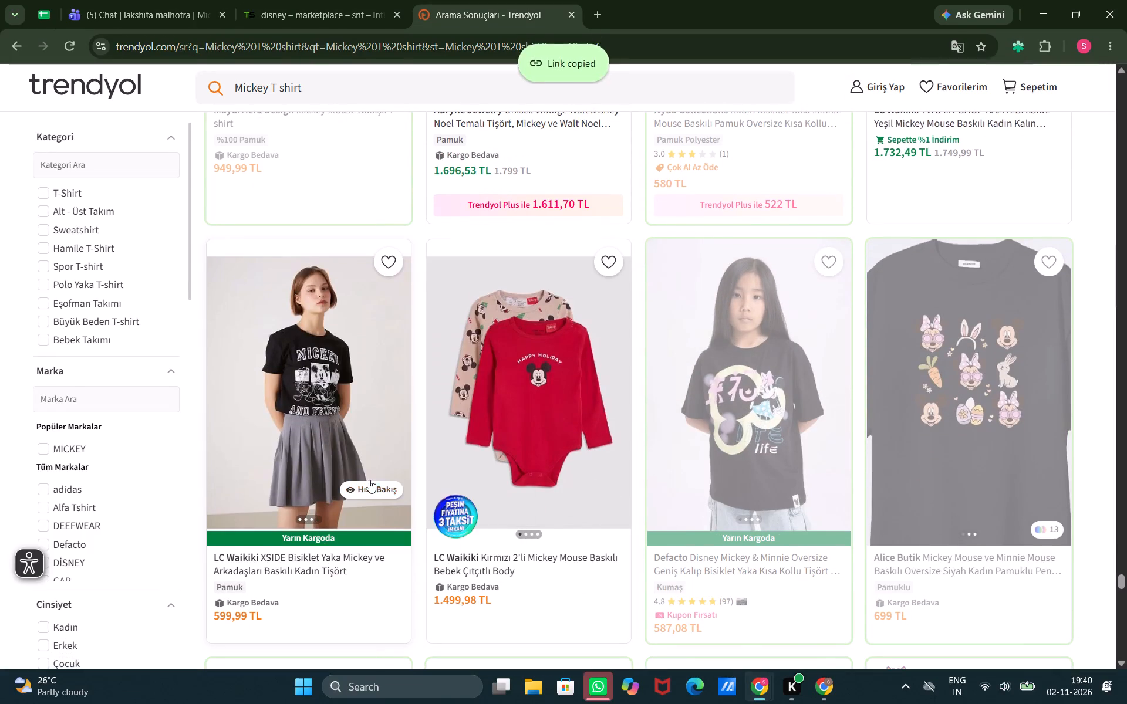
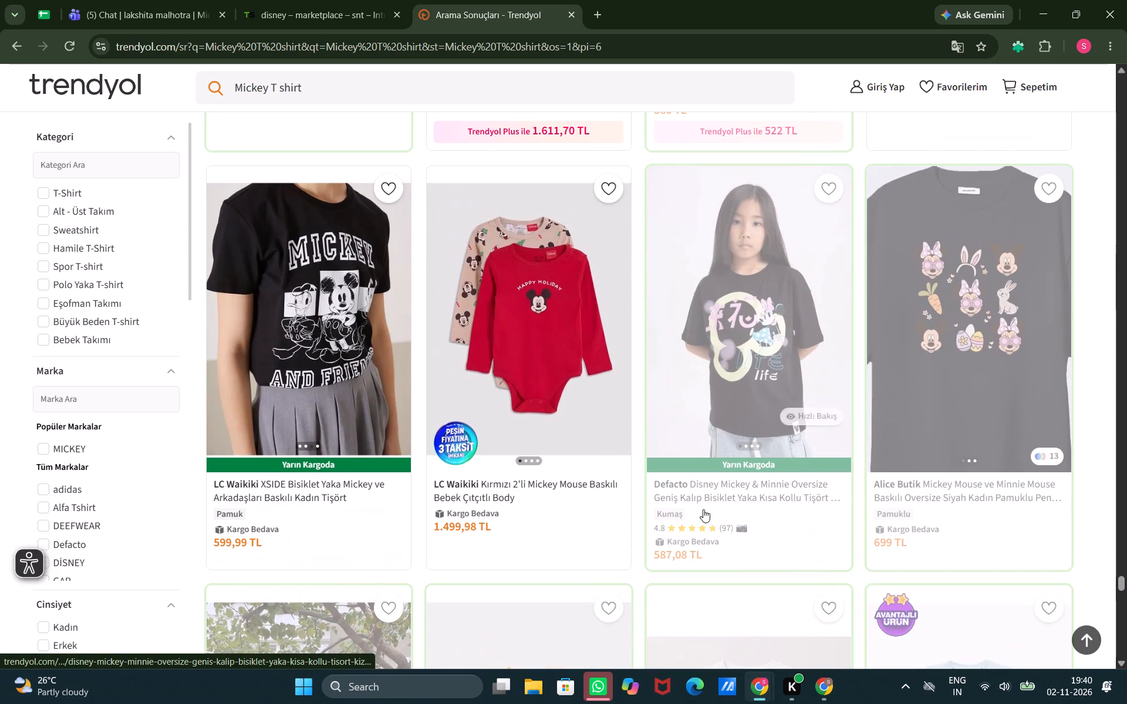
Copy the link of the unmarked LC Waikiki "Kırmızı 2'li Mickey Mouse" baby body listing into cell C21265 of The Walt Disney sheet, and return to Trendyol.
right_click(596, 492)
left_click(649, 405)
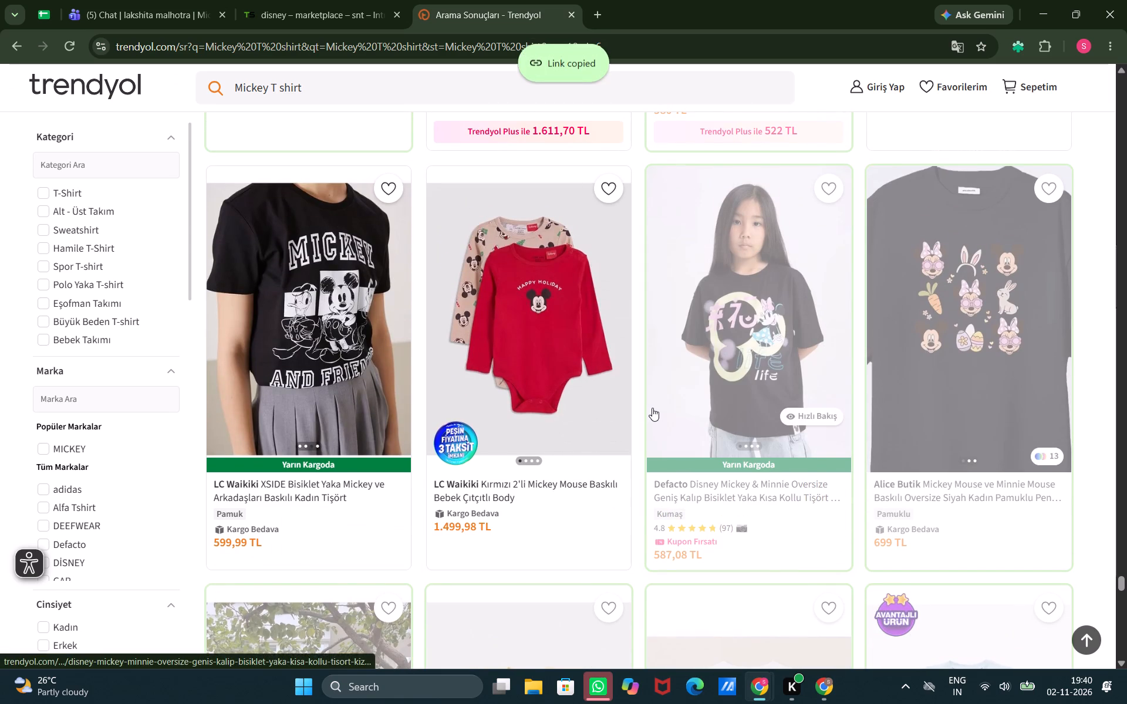
key("ctrl+Tab")
key("ctrl+v")
key("Return")
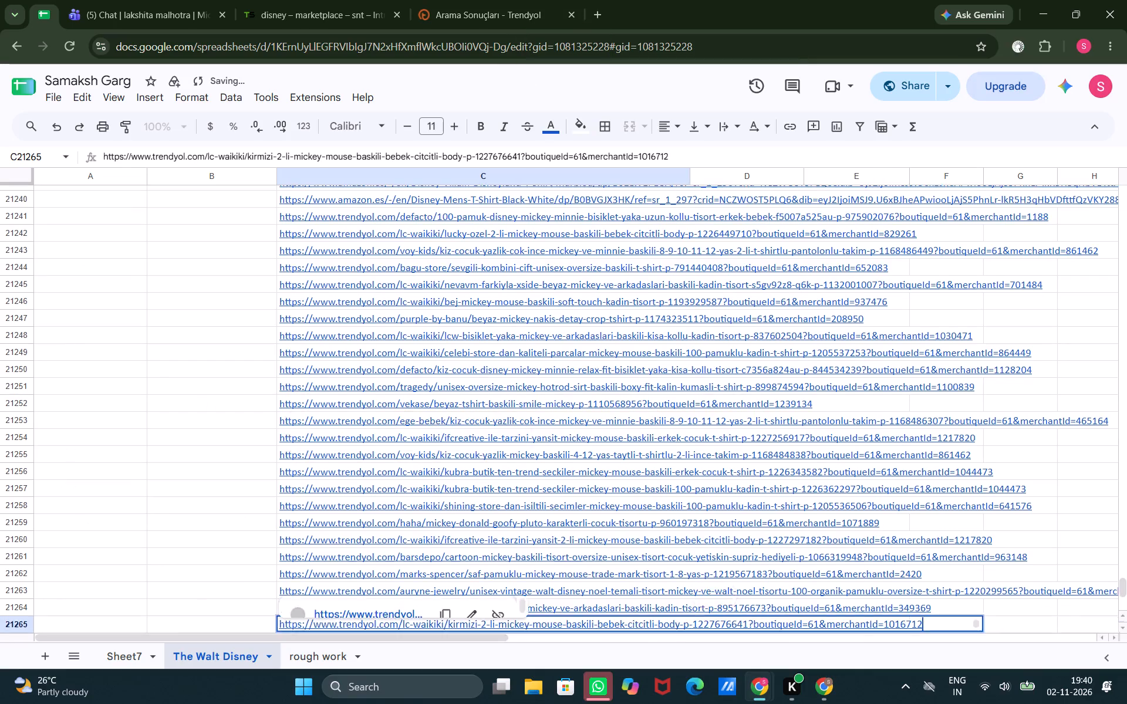
key("Return")
key("ctrl+Tab")
key("ctrl+Tab")
key("ctrl+Tab")
Copy the link of Trendyol's unmarked Alice Butik "Star Wars Mickey Baskılı Beyaz Oversize" T-shirt listing for cell C21266 of The Walt Disney sheet.
scroll(651, 404, "down", 6)
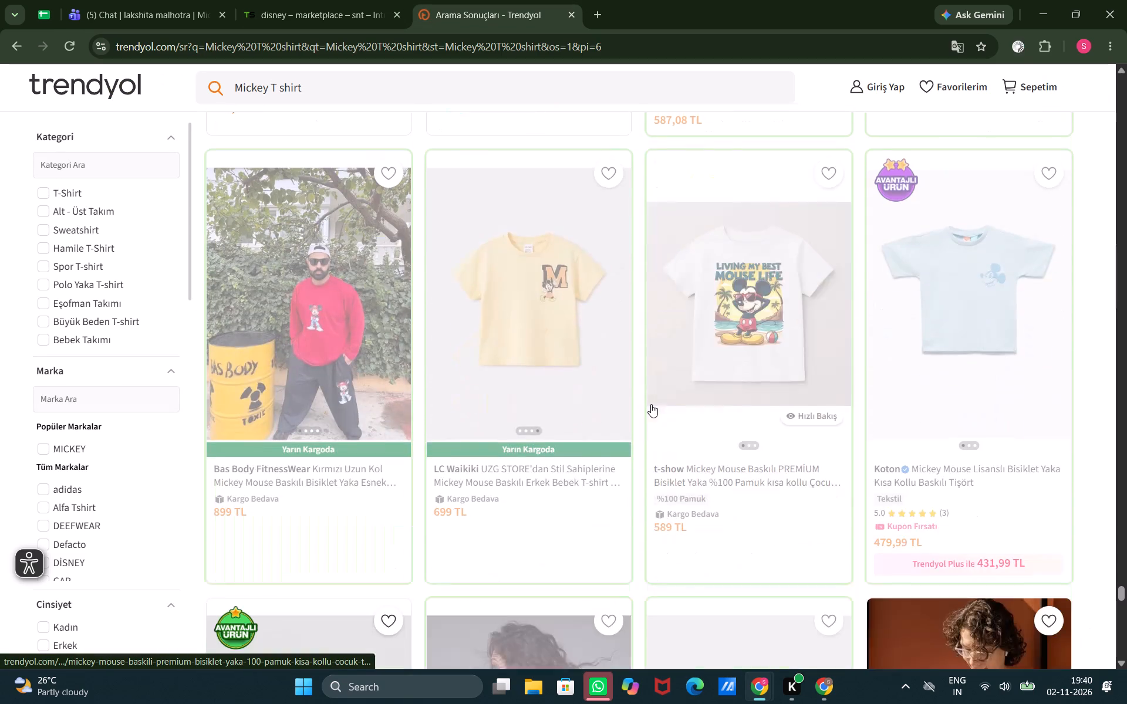
scroll(651, 404, "down", 8)
scroll(652, 404, "up", 1)
scroll(656, 410, "down", 3)
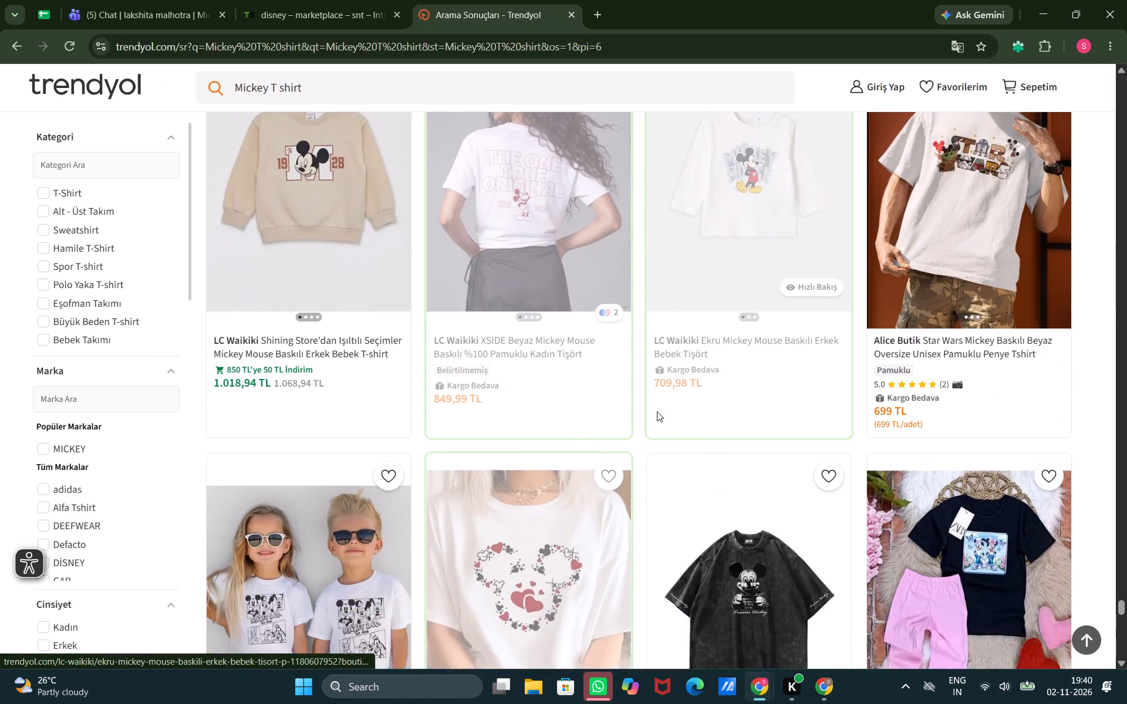
scroll(657, 411, "up", 5)
right_click(994, 553)
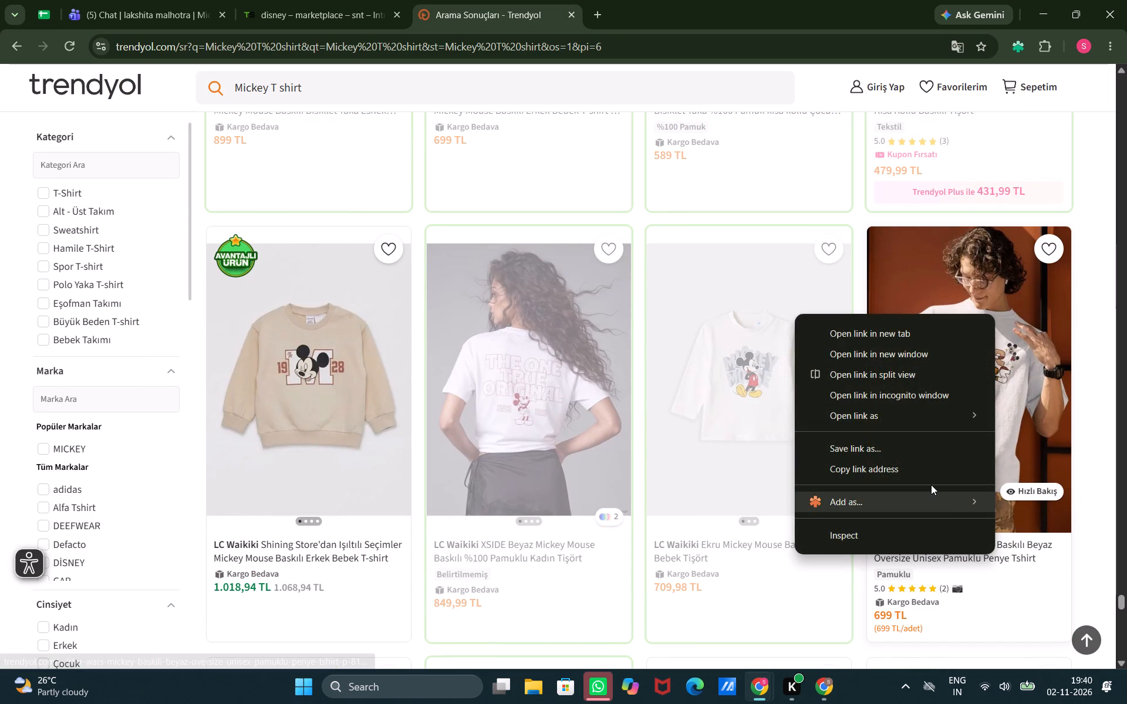
double_click(930, 480)
left_click(927, 475)
key("ctrl+Tab")
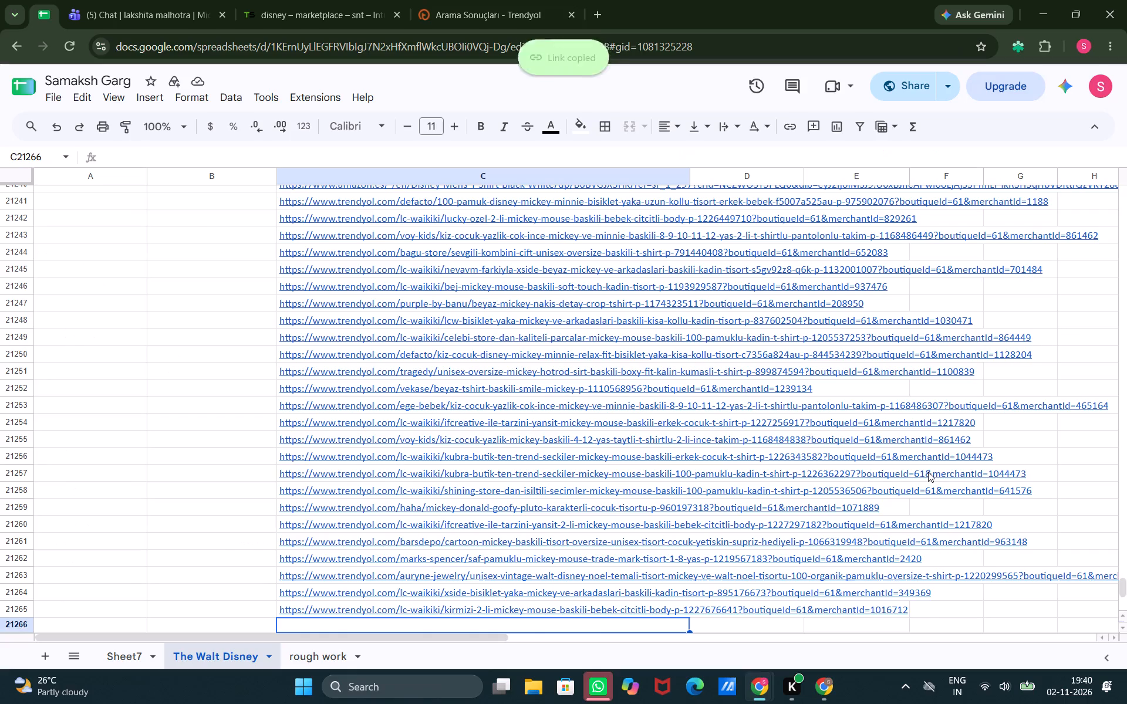
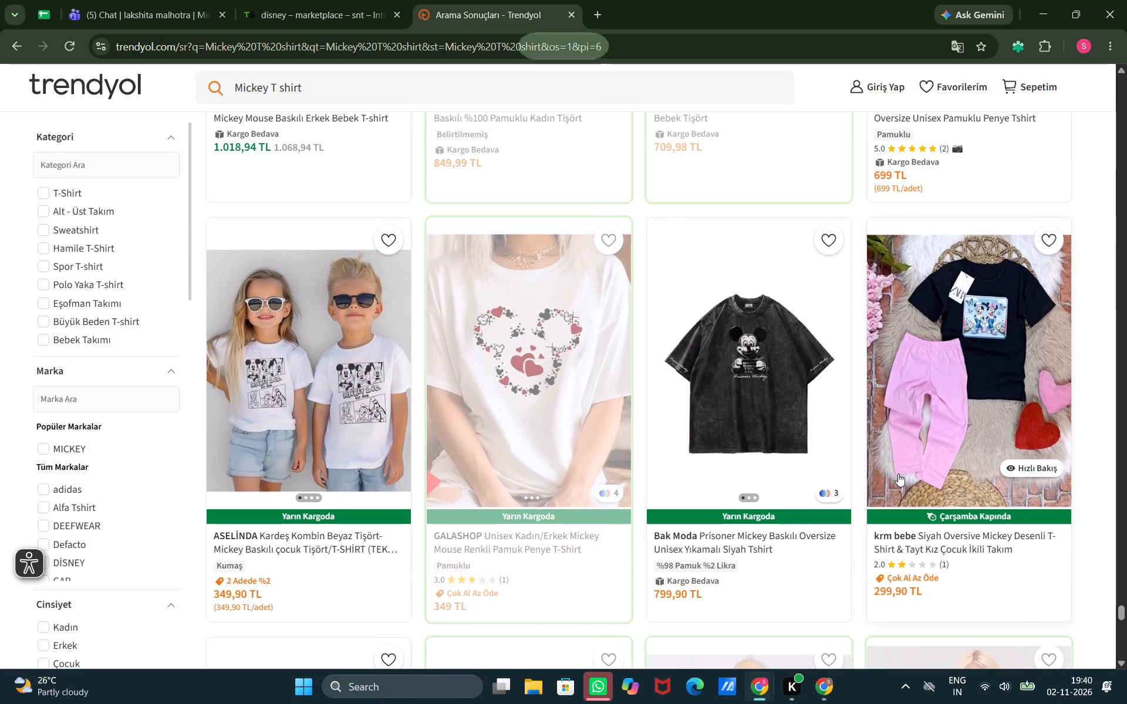
Switch from the Trendyol results to The Walt Disney sheet, at empty cell C21267 in the listing link column.
key("ctrl+Tab")
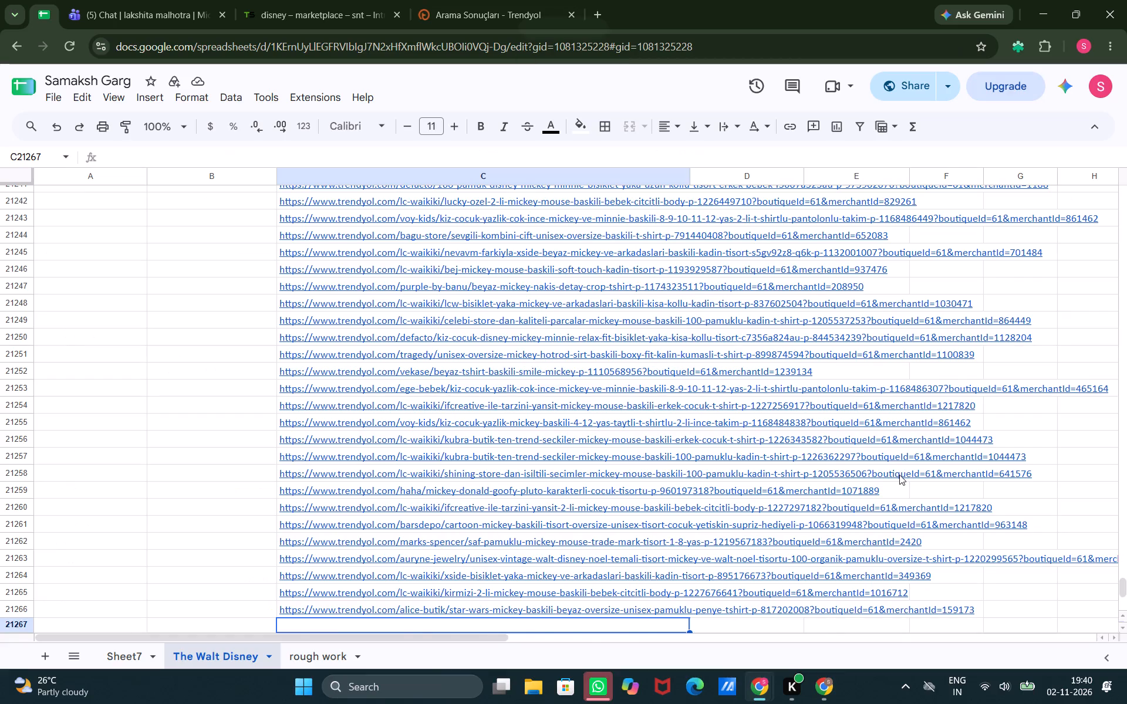
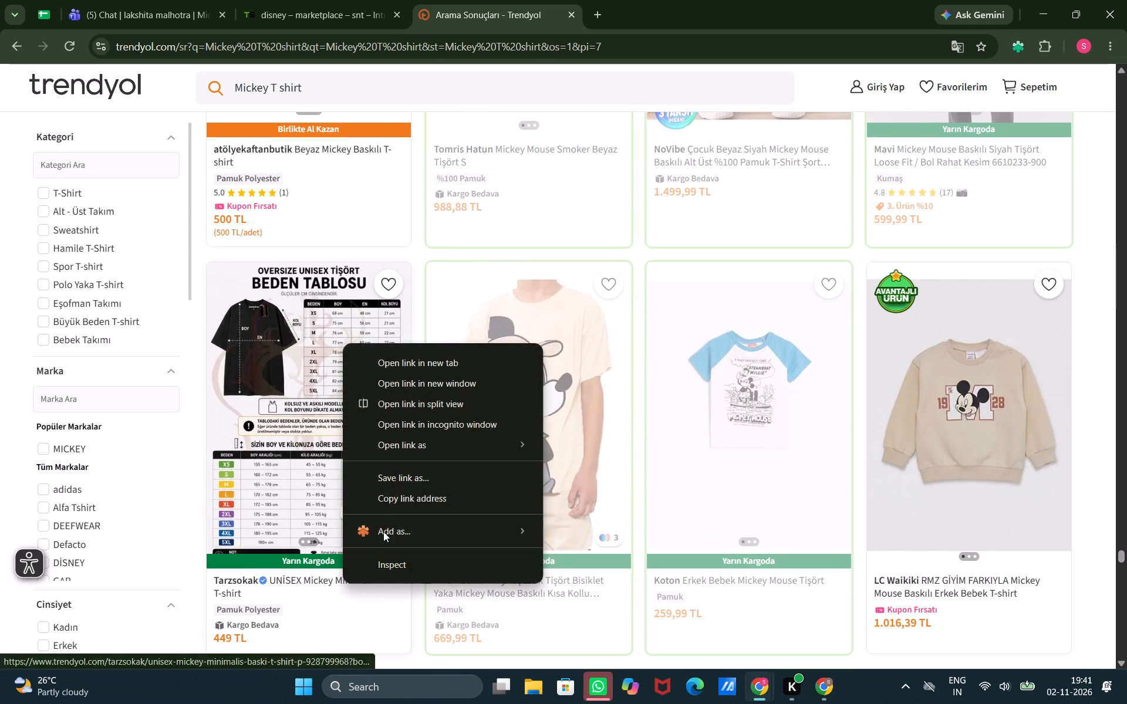
Copy the link of the Tarzsokak unisex Mickey T-shirt listing on Trendyol into cell C21270 of The Walt Disney sheet.
left_click(387, 503)
key("ctrl+Tab")
key("ctrl+v")
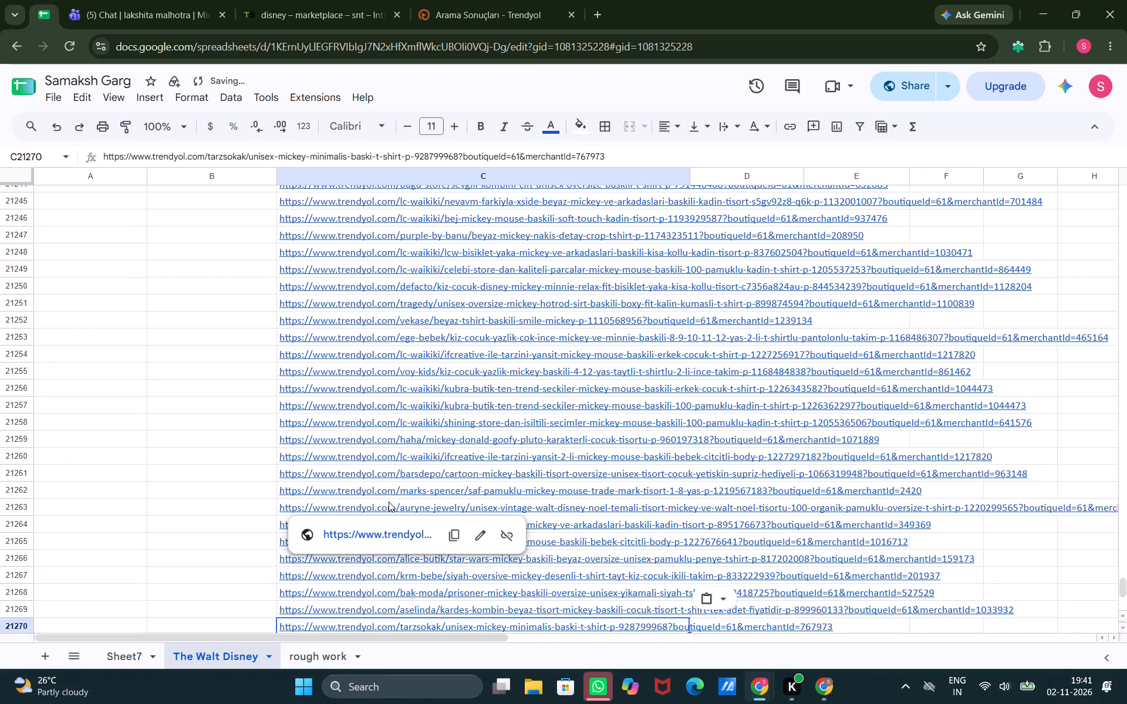
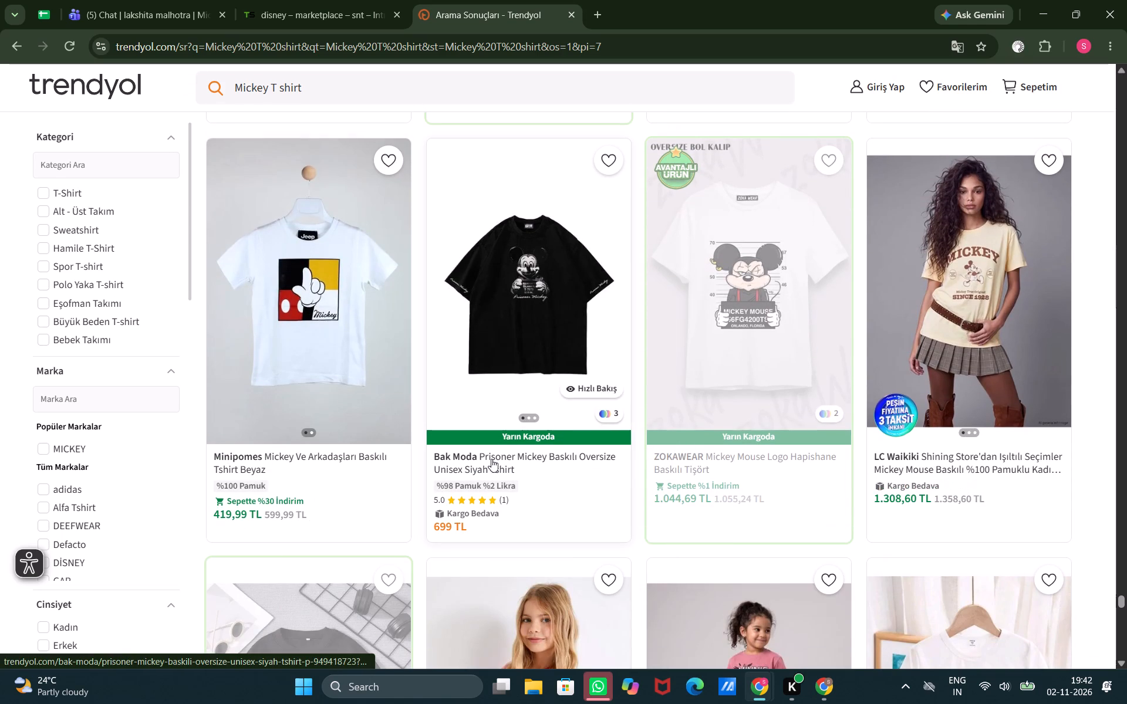
Copy the link of the Bak Moda Prisoner Mickey oversize black T-shirt listing on Trendyol into cell C21278 of The Walt Disney sheet.
left_click(574, 381)
key("ctrl+Tab")
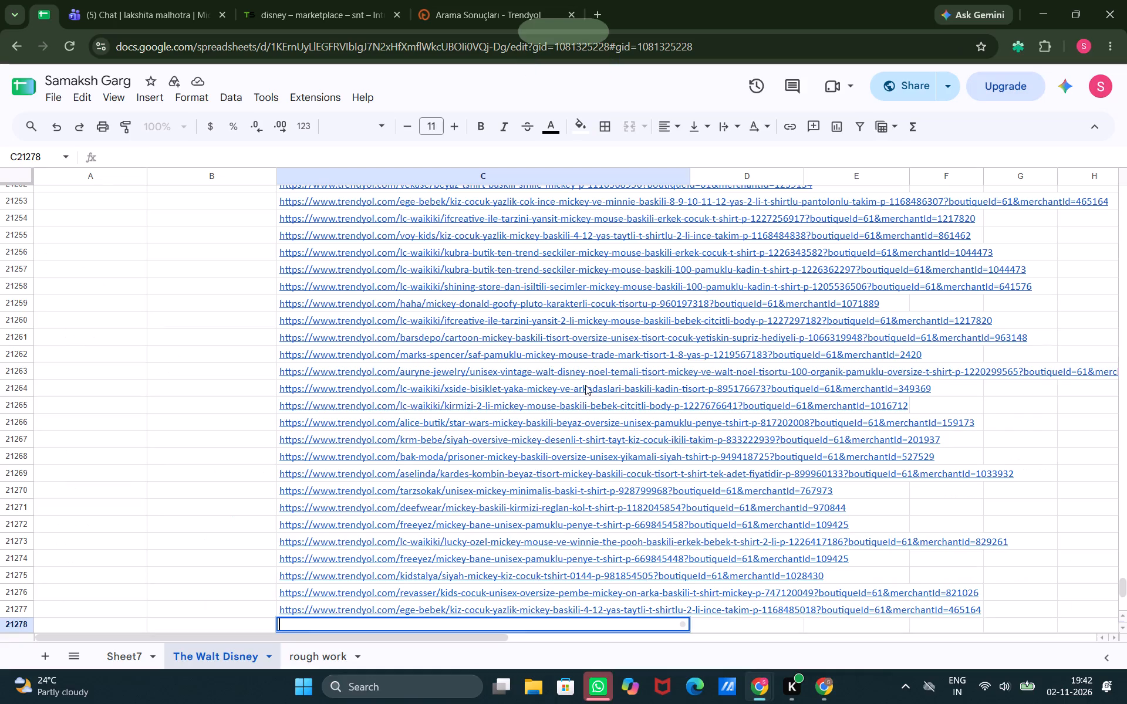
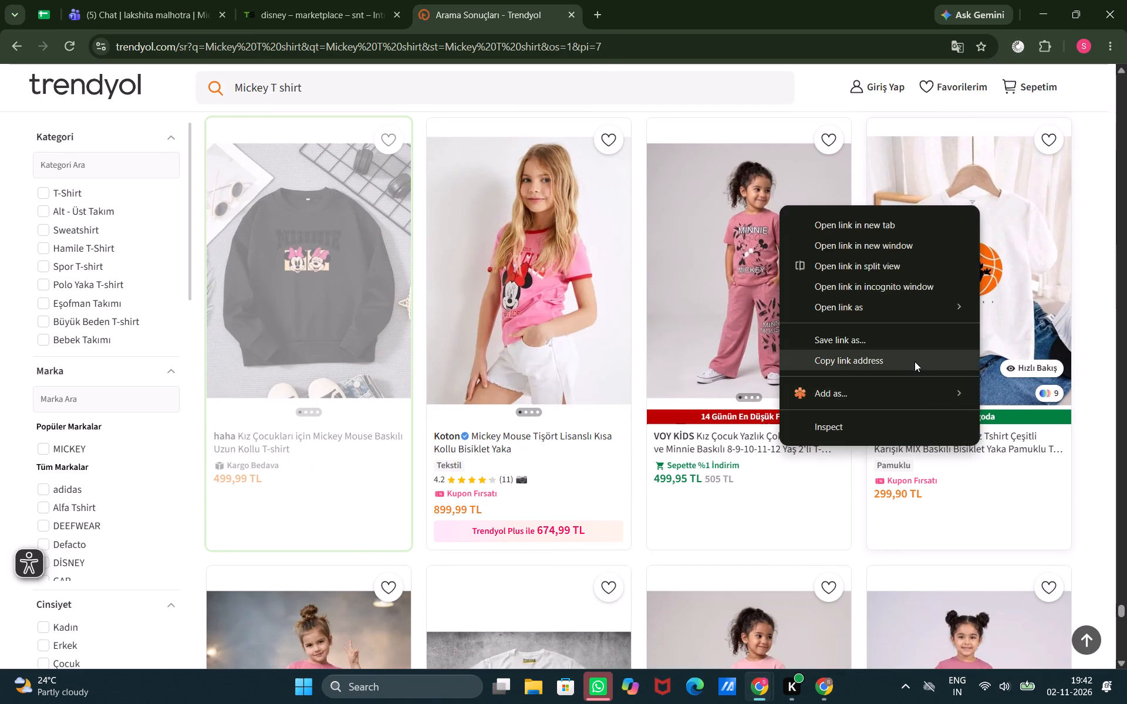
Copy the link of the Favorist children's white mixed-print crew-neck cotton T-shirt listing on Trendyol into cell C21281 of The Walt Disney sheet.
left_click(915, 361)
key("ctrl+Tab")
key("ctrl+v")
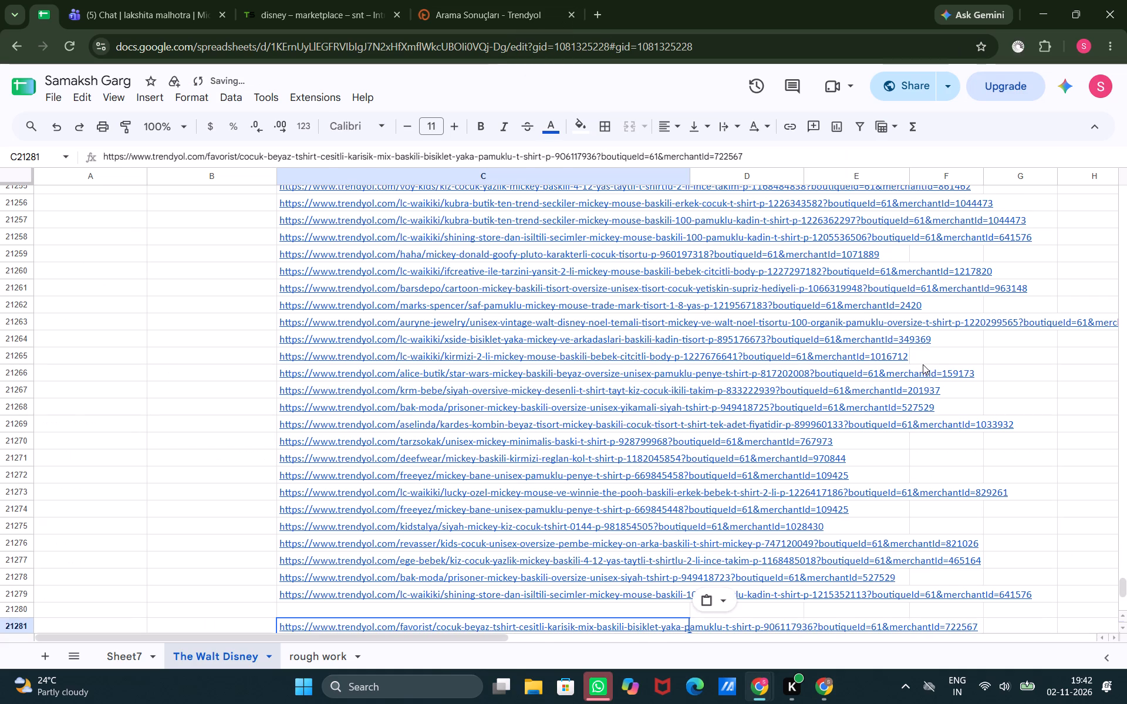
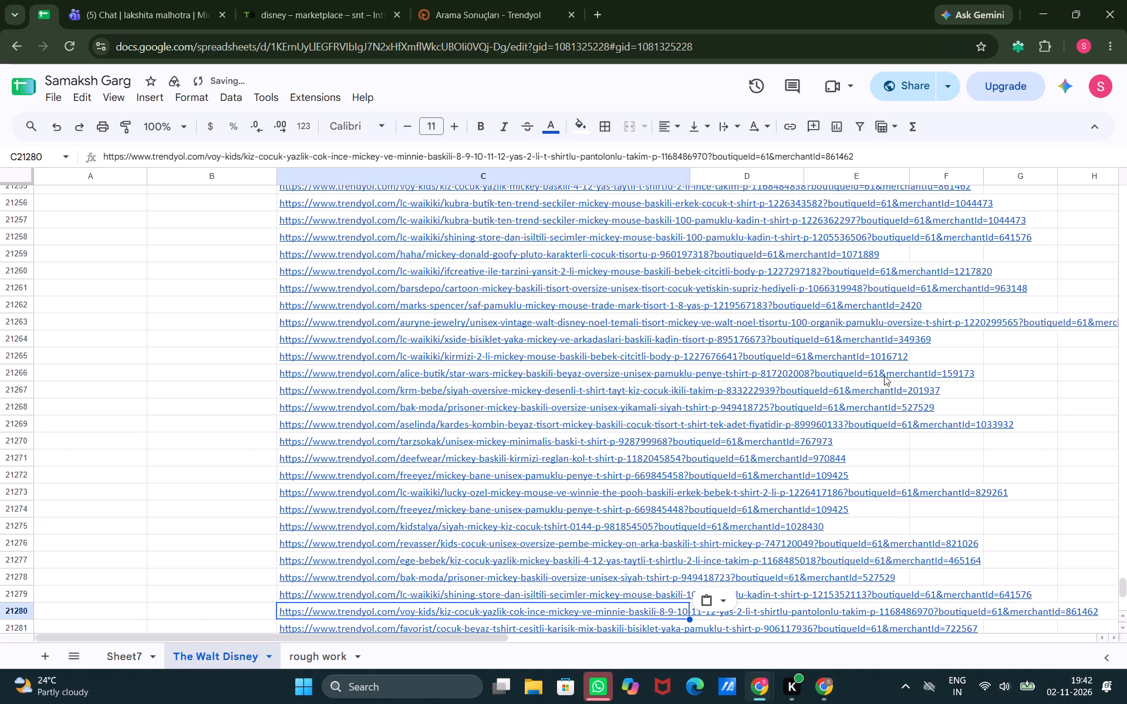
Copy the link of the Koton licensed Mickey Mouse short-sleeve crew-neck T-shirt listing on Trendyol for cell C21282 of The Walt Disney sheet.
key("Down")
key("Down")
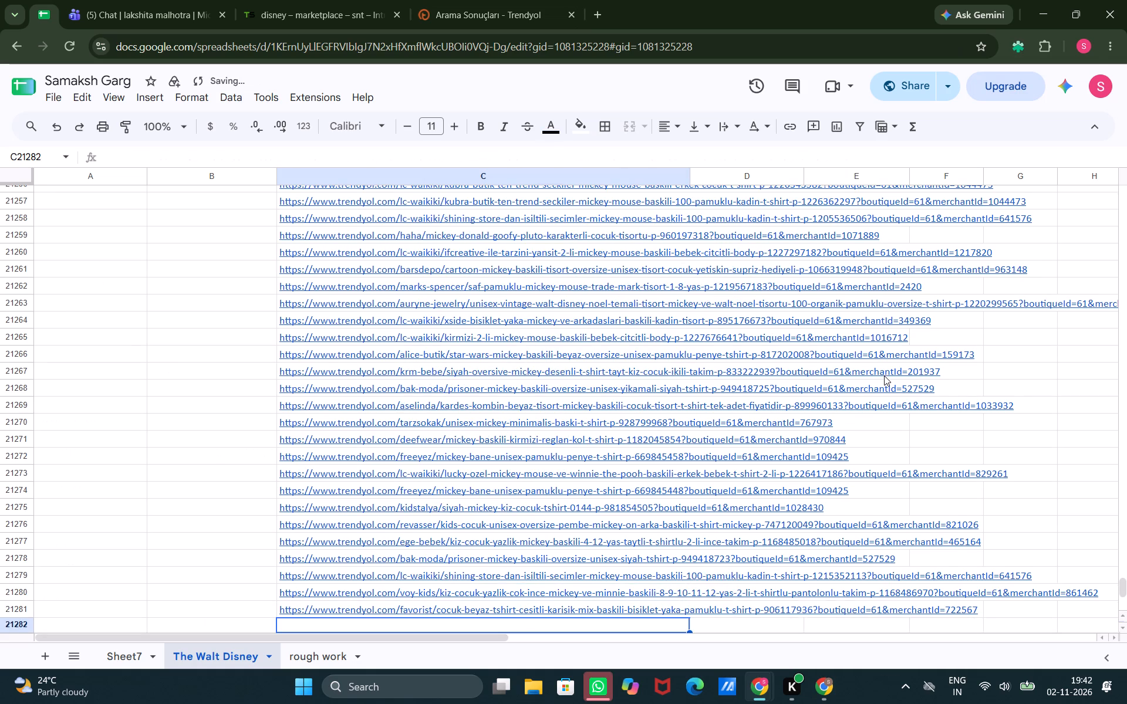
key("ctrl+Tab")
key("ctrl+Tab")
key("ctrl+Tab")
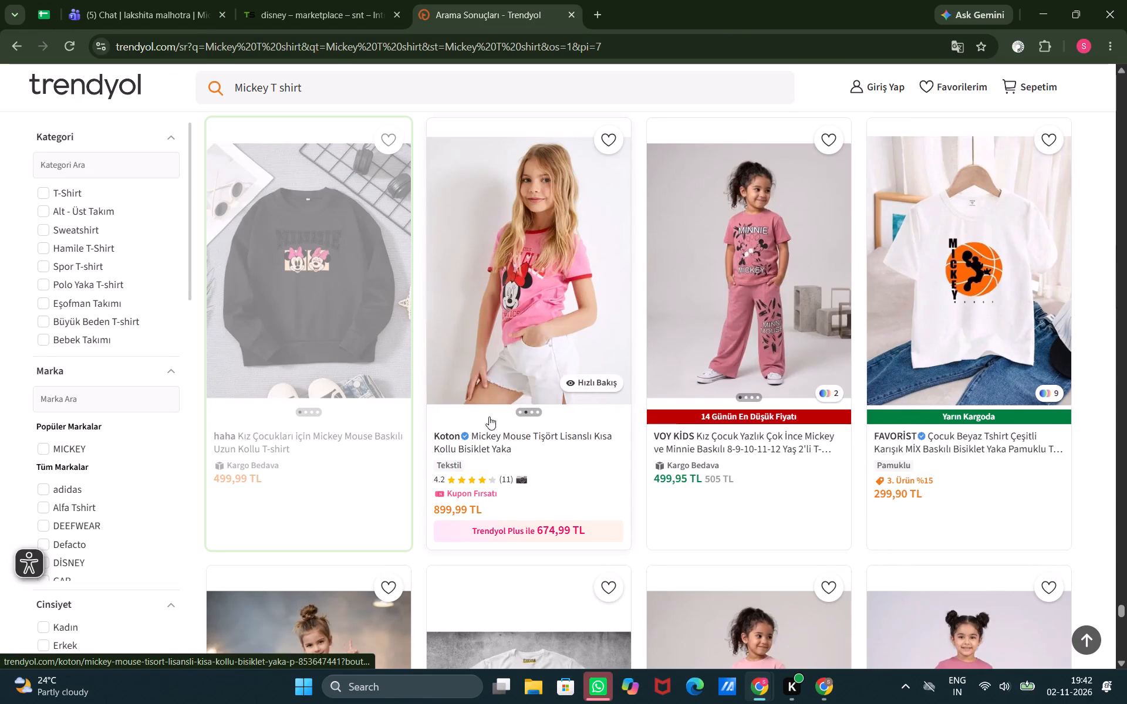
right_click(490, 450)
left_click(543, 361)
key("ctrl+Tab")
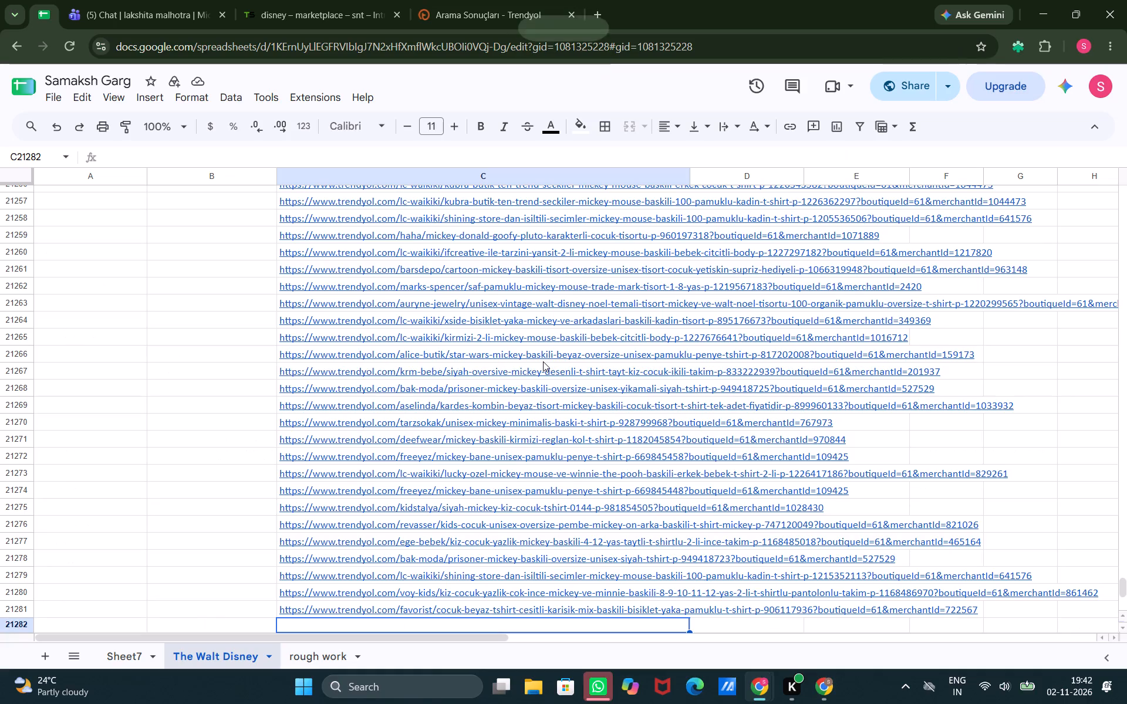
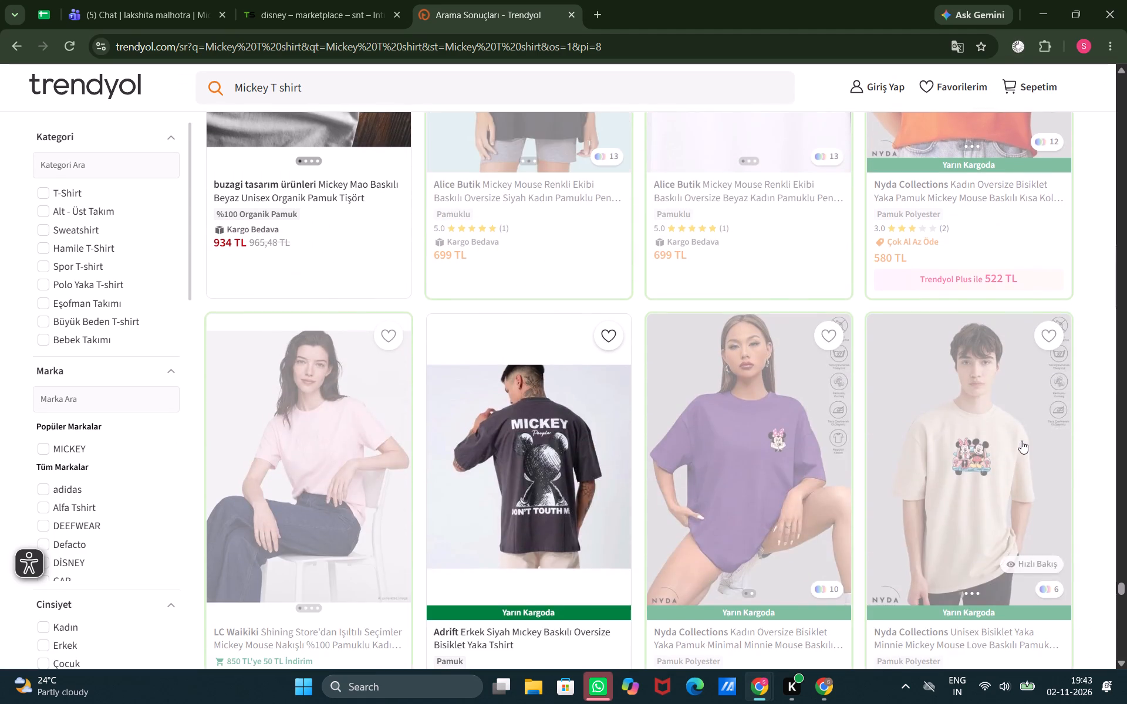
Bring up the link options for the Adrift men's black Mickey-print oversize crew-neck T-shirt listing in the Trendyol search results.
scroll(1021, 441, "down", 4)
scroll(911, 417, "up", 2)
right_click(541, 487)
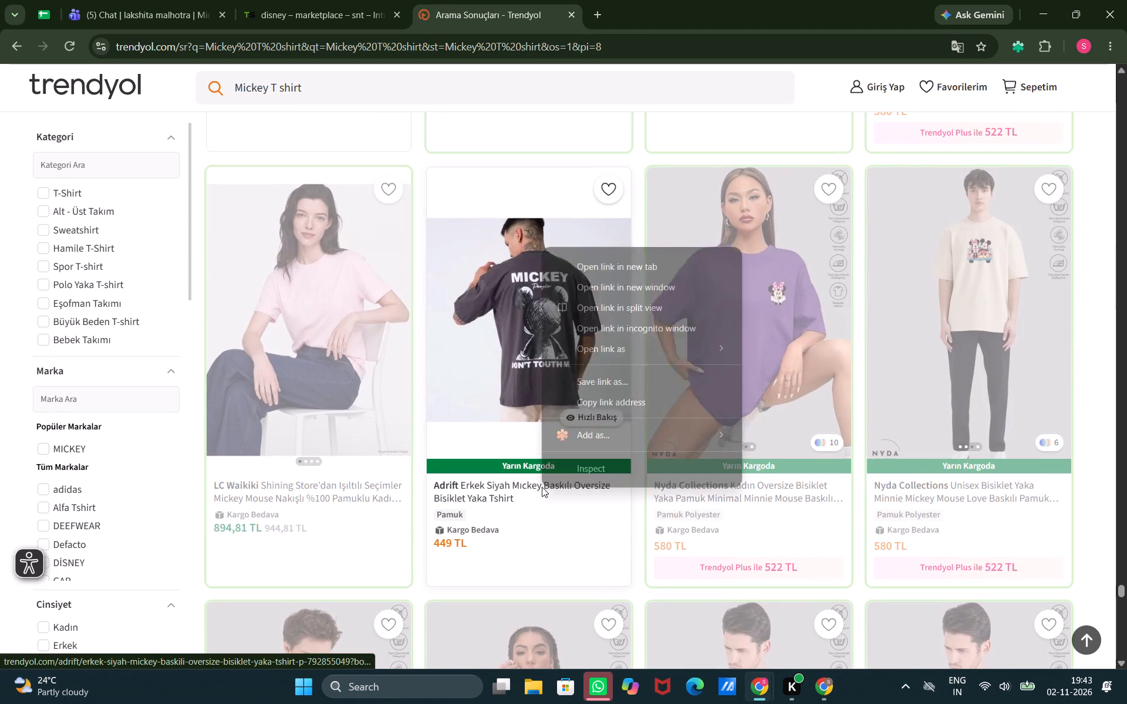
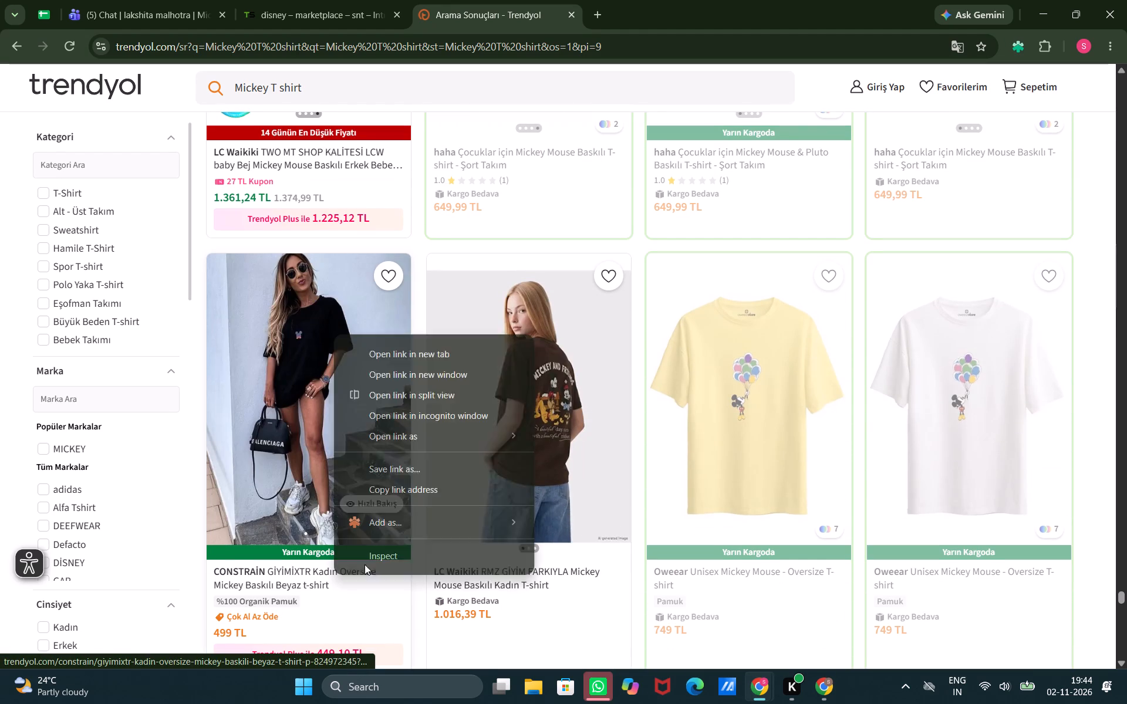
Copy the link address of the CONSTRAIN women's oversize Mickey-print T-shirt listing and switch to The Walt Disney sheet.
left_click(396, 495)
key("ctrl+Tab")
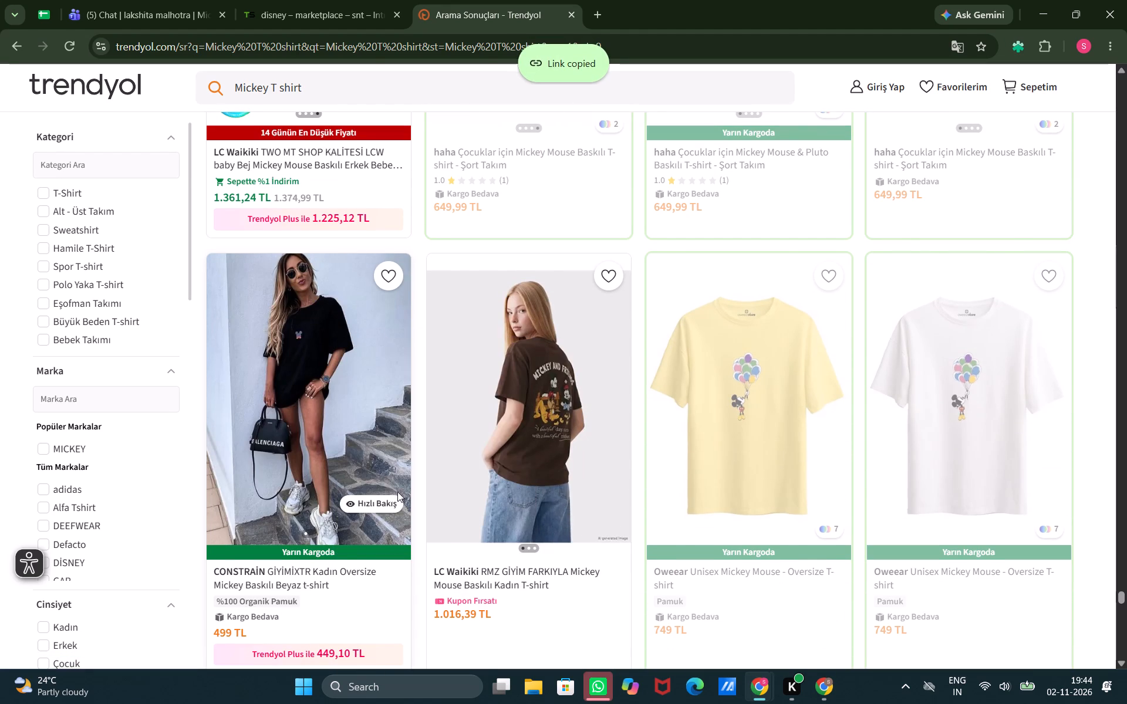
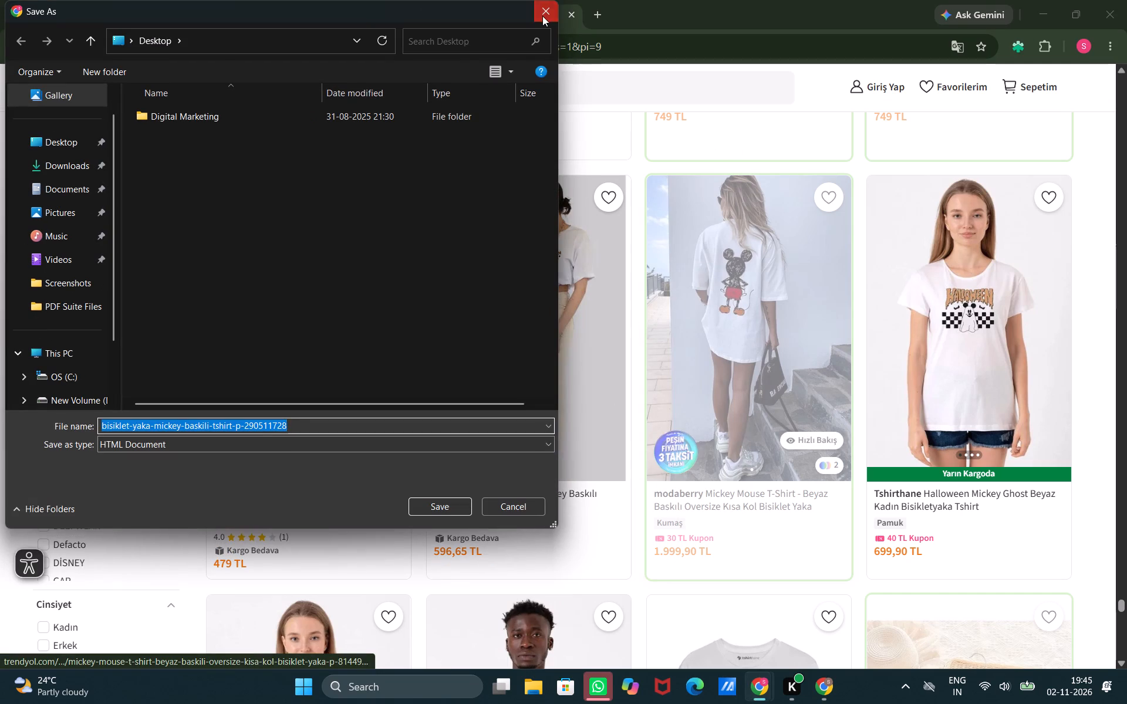
Copy the link address of the GESVAGES crew-neck Mickey-print T-shirt listing in the Trendyol results.
right_click(582, 499)
left_click(639, 412)
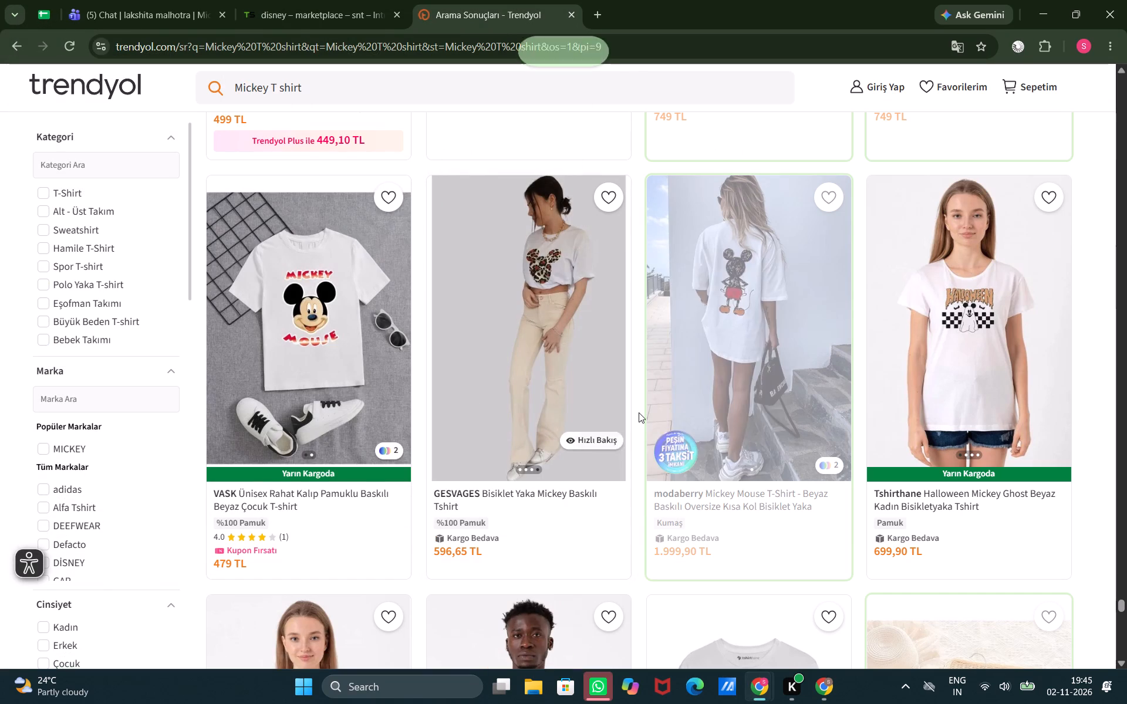
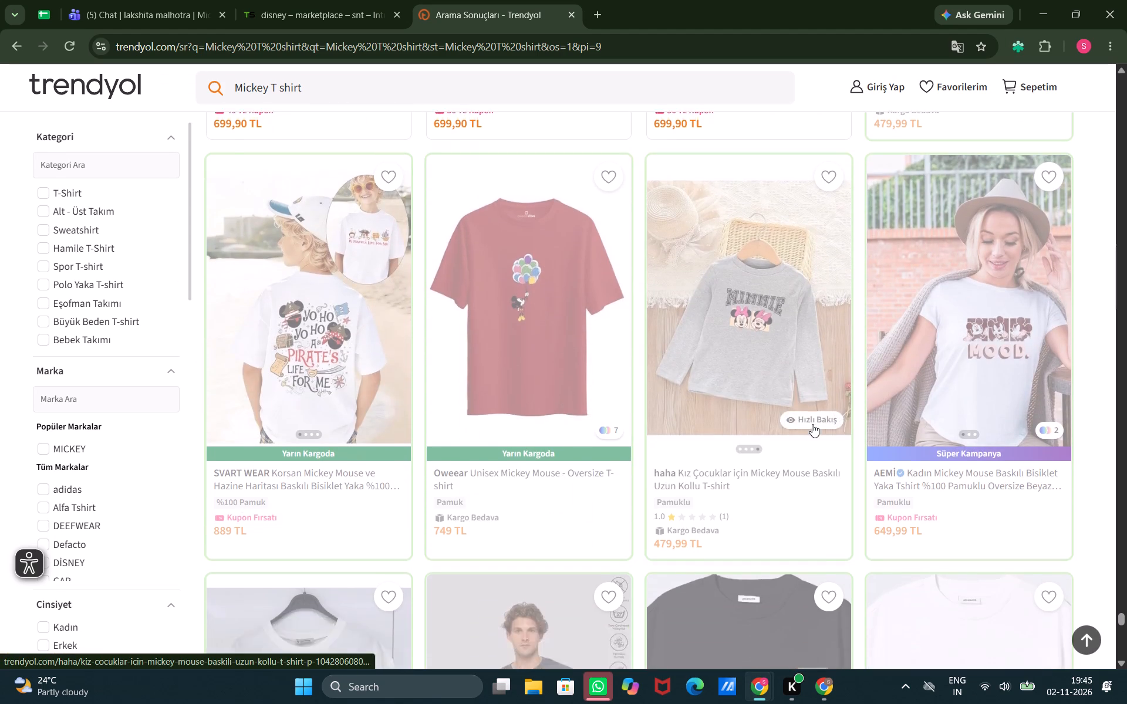
Copy the link address of the unmarked Pink Hippo Kids Mickey-print girls' shorts and T-shirt set and return to The Walt Disney sheet.
scroll(812, 424, "up", 6)
scroll(812, 424, "down", 17)
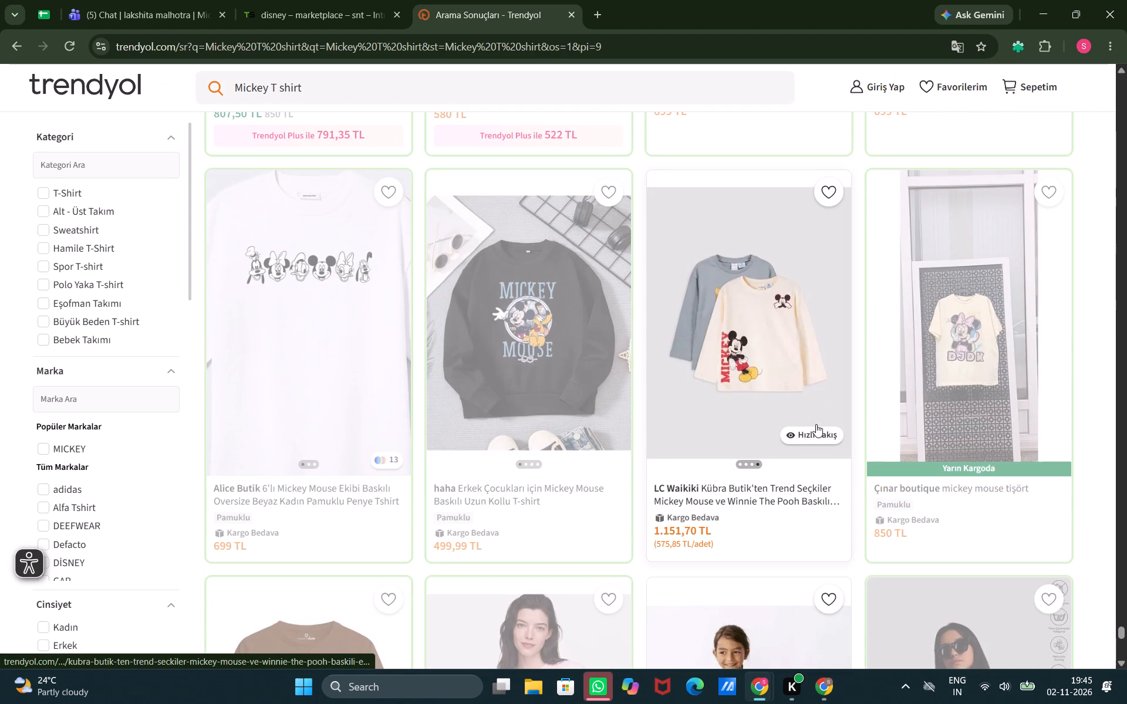
scroll(956, 444, "down", 5)
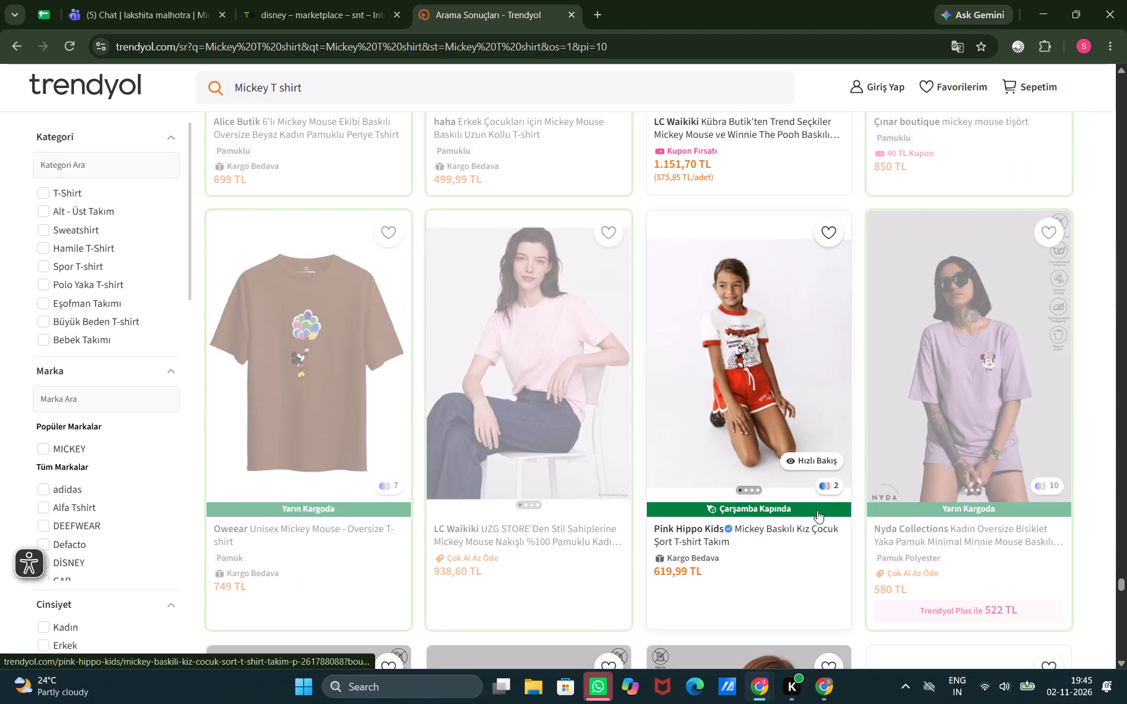
right_click(814, 530)
left_click(858, 451)
key("ctrl+Tab")
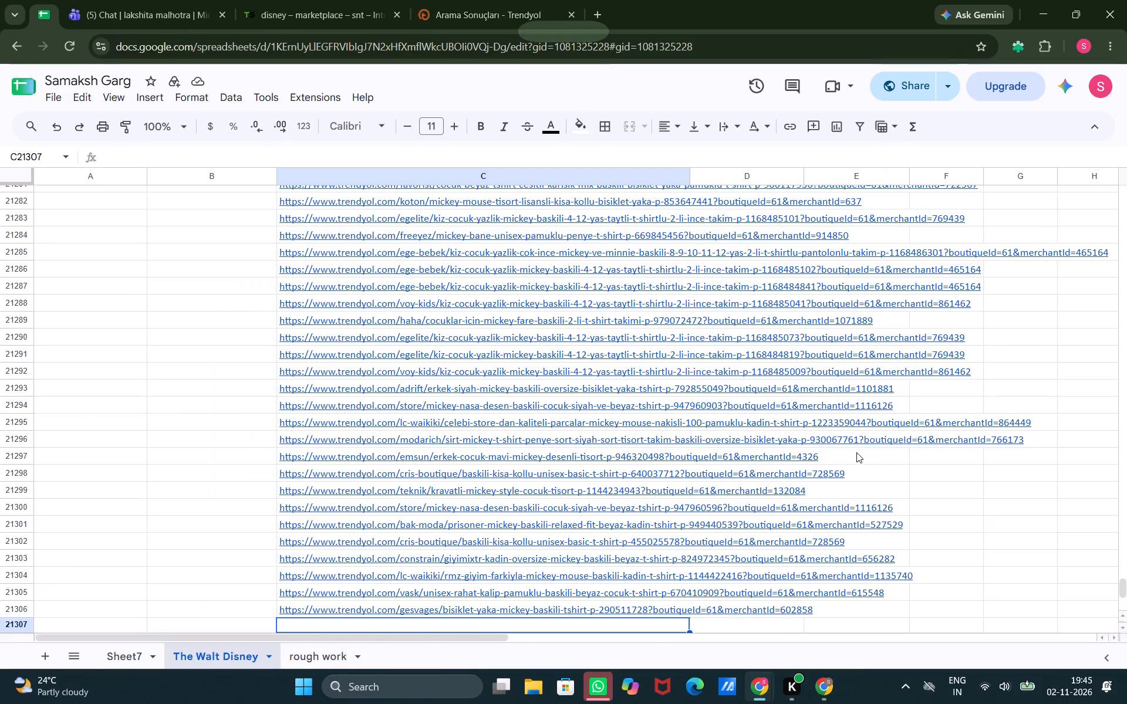
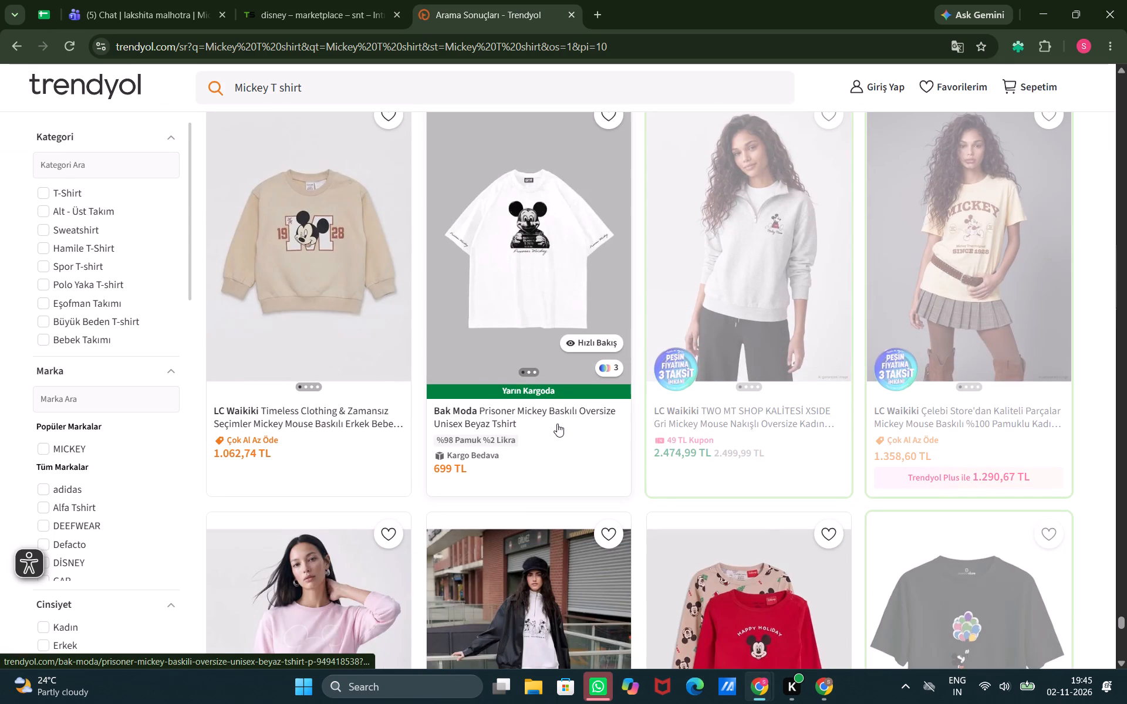
Copy the link address of the unmarked Bak Moda Prisoner Mickey oversize unisex white T-shirt listing.
right_click(563, 413)
left_click(650, 562)
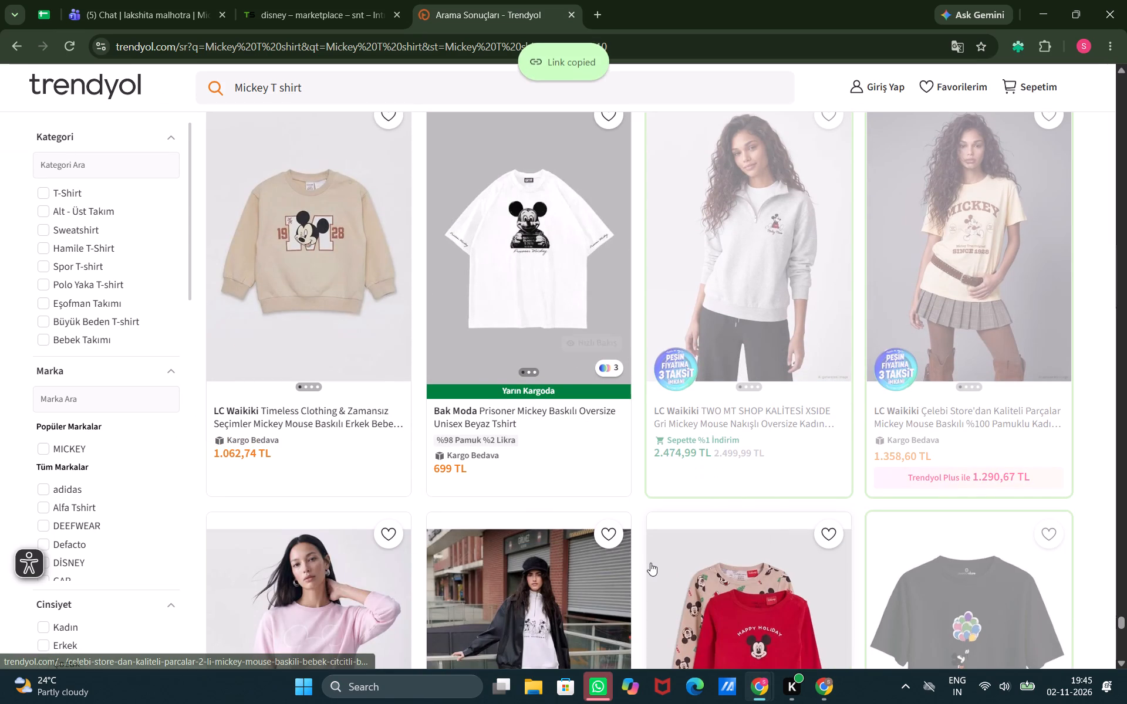
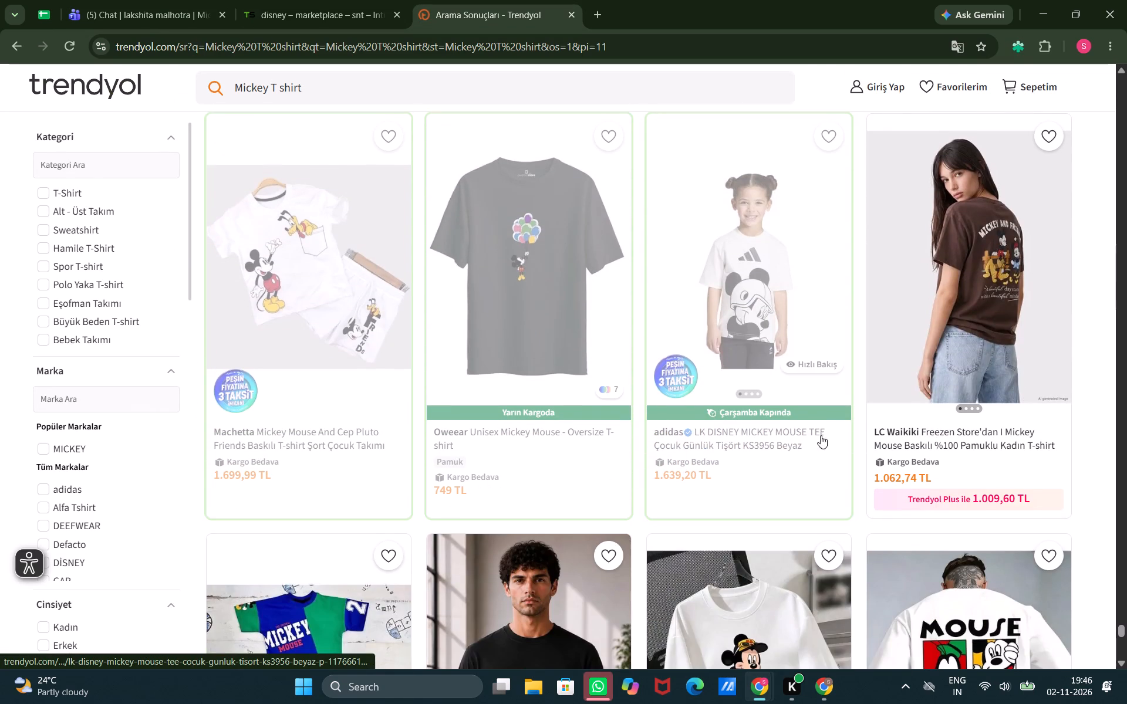
Copy the link address of the unmarked LC Waikiki Freezen Store'dan I Mickey Mouse printed cotton women's T-shirt listing.
right_click(915, 443)
left_click(978, 366)
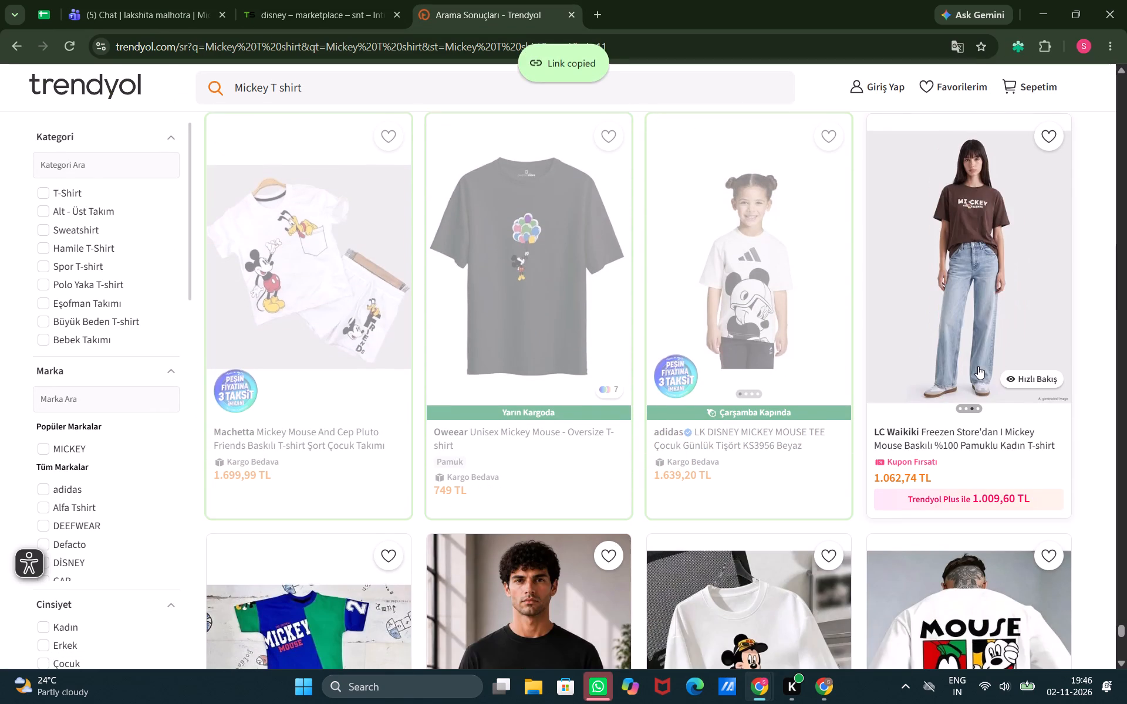
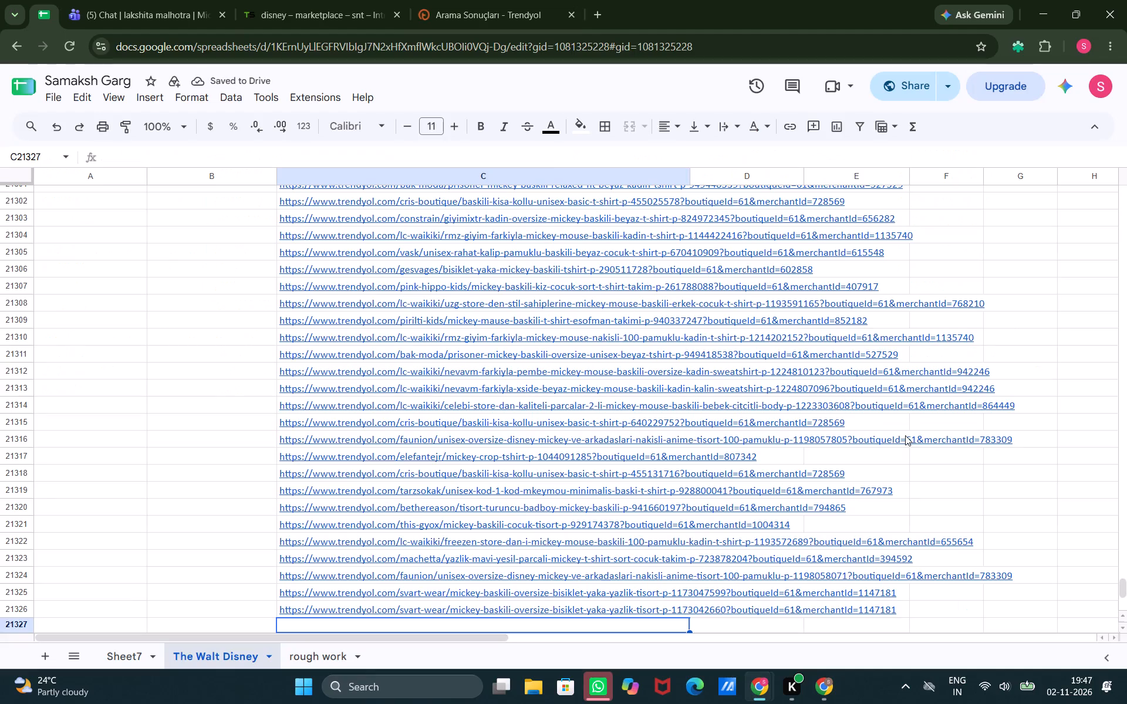
Check how many Mickey & Friends T-shirt links are logged in column C of The Walt Disney sheet.
key("Up")
key("ctrl+shift+Up")
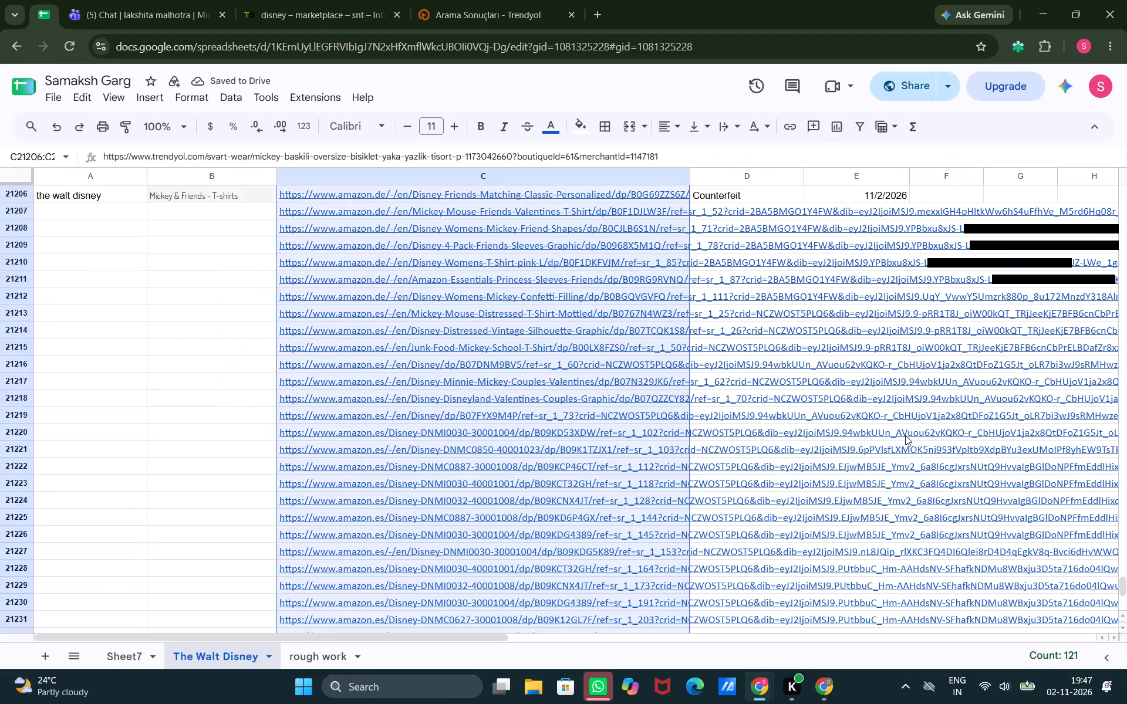
key("Down")
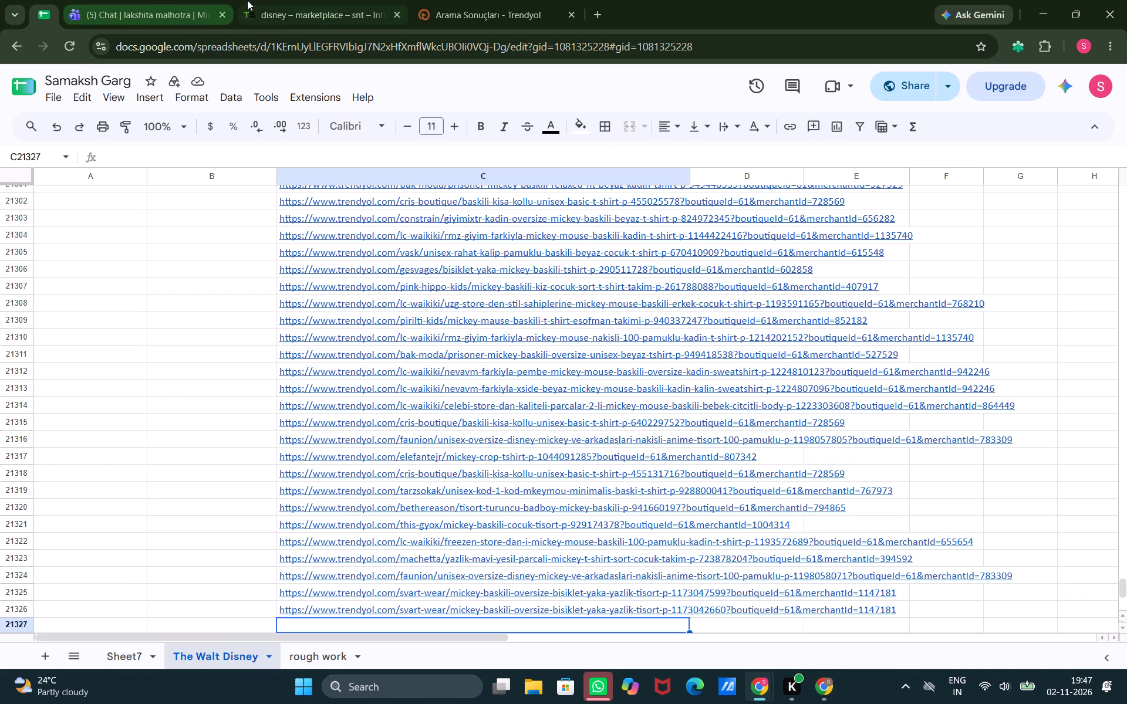
Mark the Mickey & Friends T-shirts rows for amazon.de and amazon.es as S on day 2 in the Disney marketplace tracker.
left_click(262, 0)
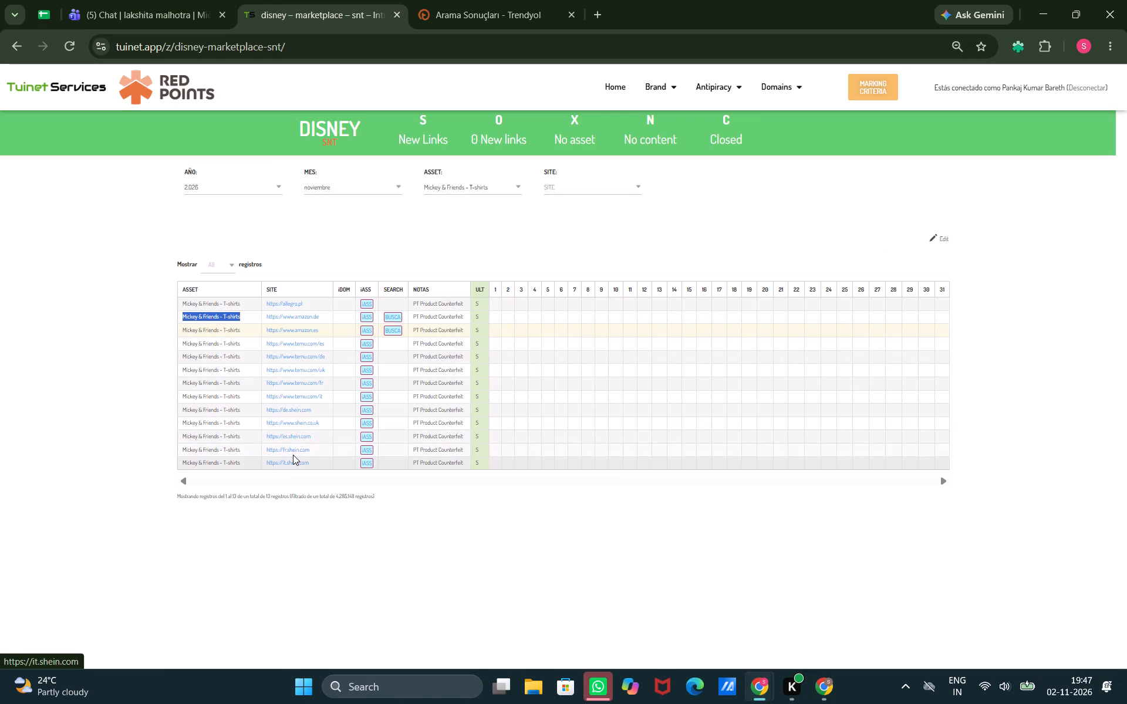
double_click(509, 314)
left_click(514, 351)
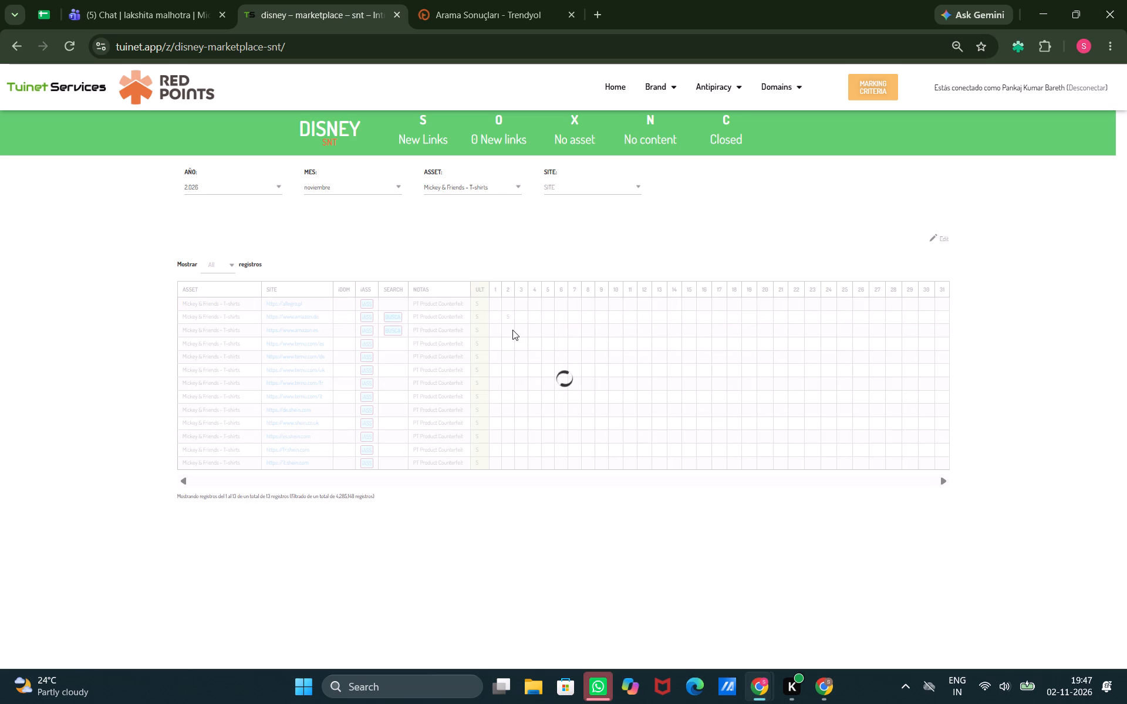
double_click(509, 329)
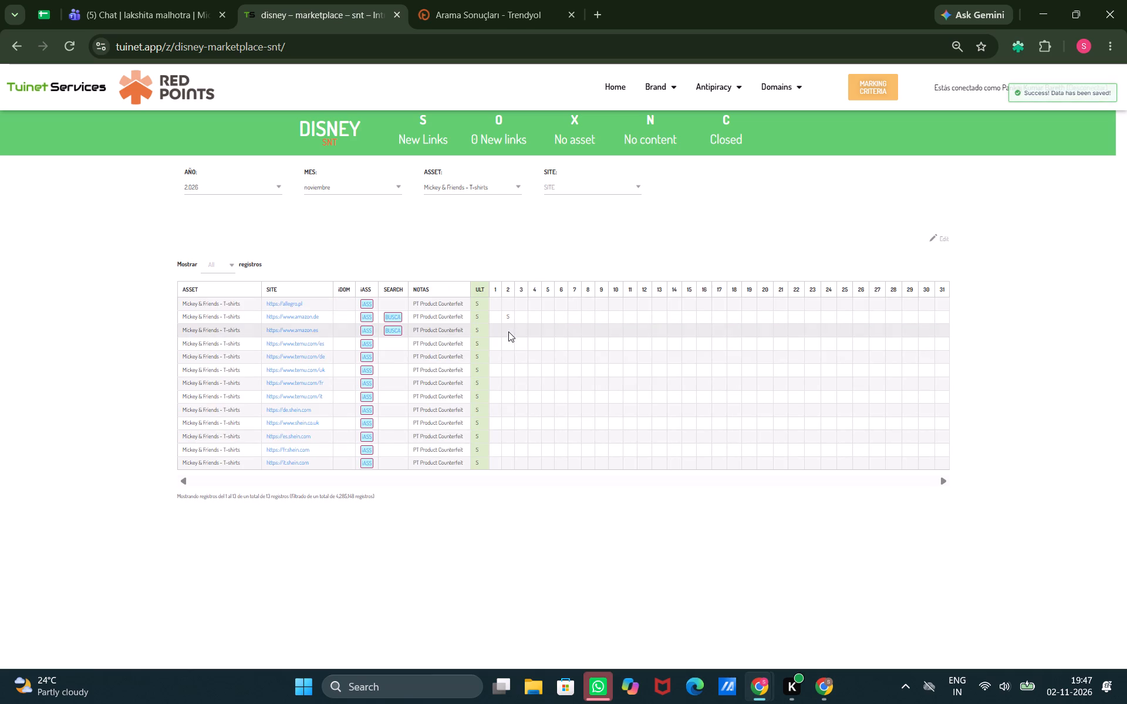
double_click(508, 331)
left_click(507, 374)
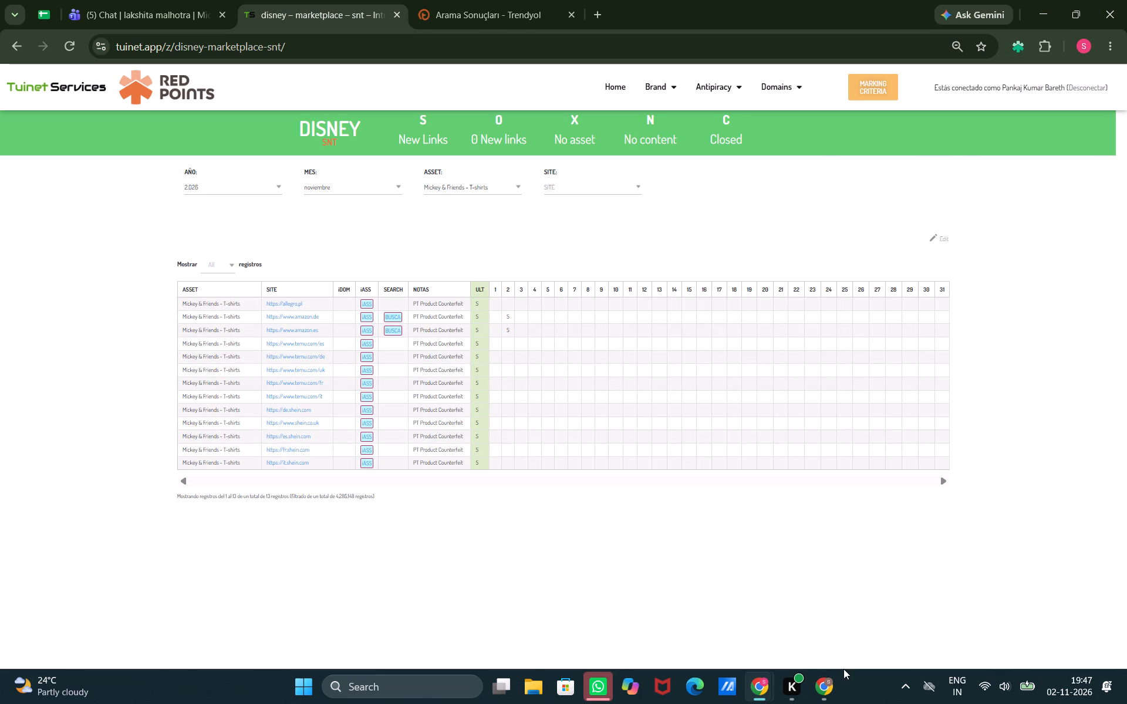
Switch to the work browser window and search Temu for Mickey T shirt in place of the Spider man search.
left_click(835, 682)
scroll(706, 547, "up", 14)
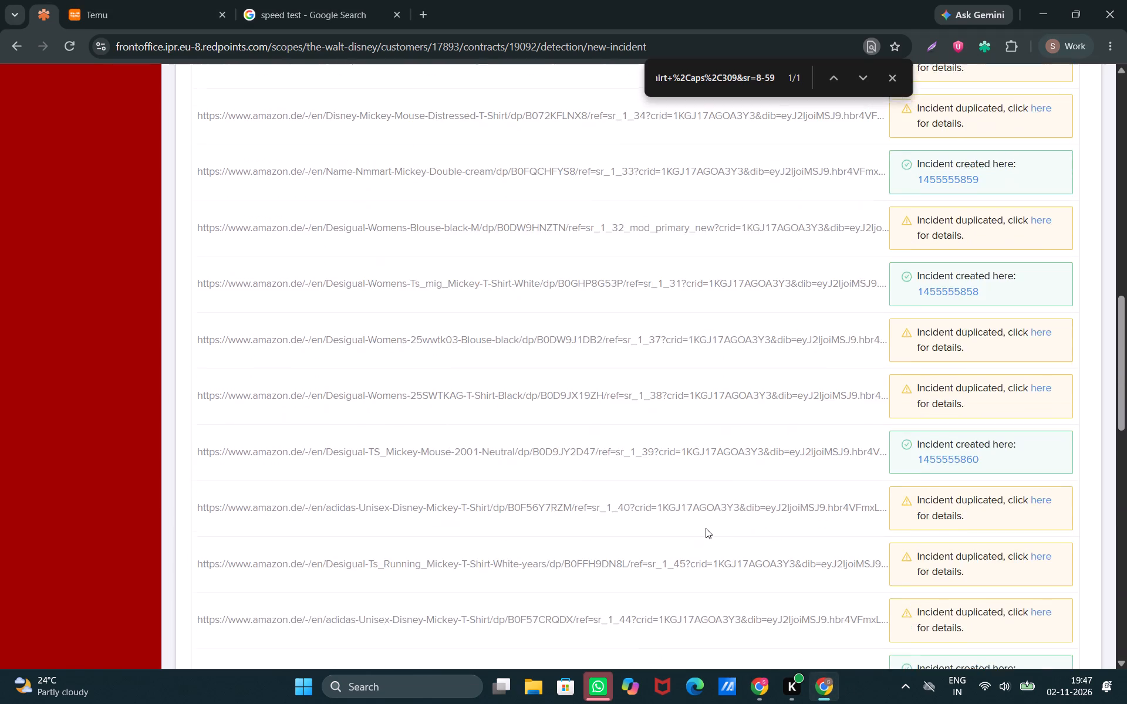
scroll(706, 528, "up", 1)
scroll(706, 528, "down", 13)
left_click(132, 5)
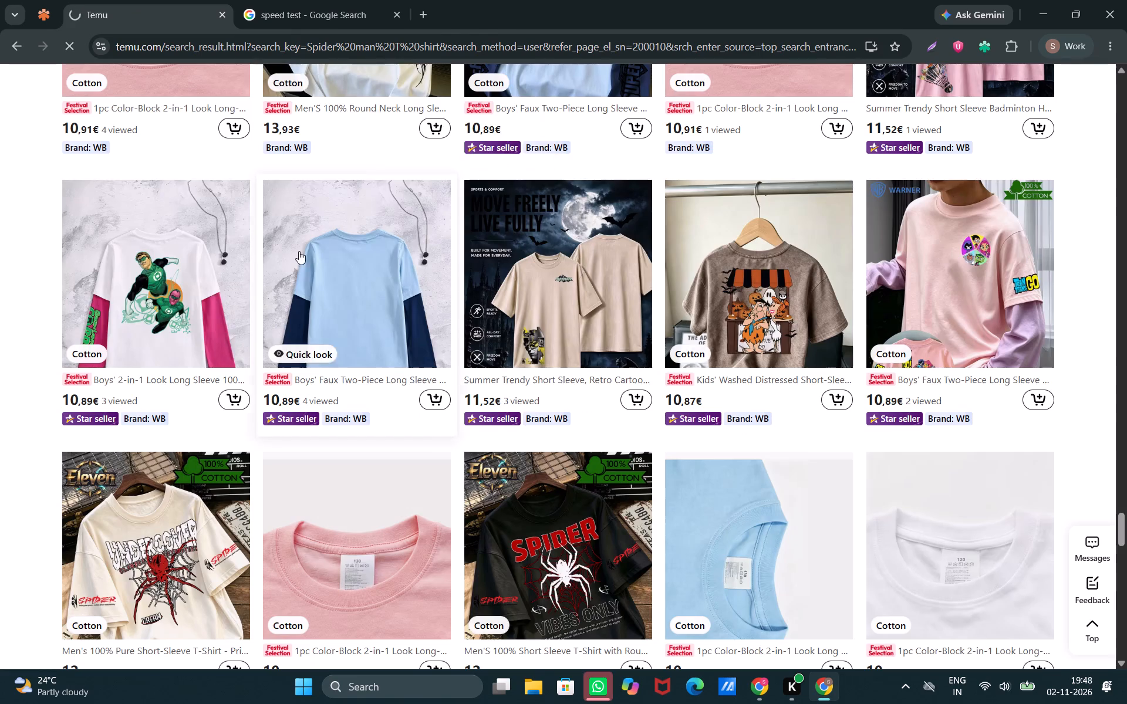
scroll(299, 251, "up", 5)
left_click(608, 120)
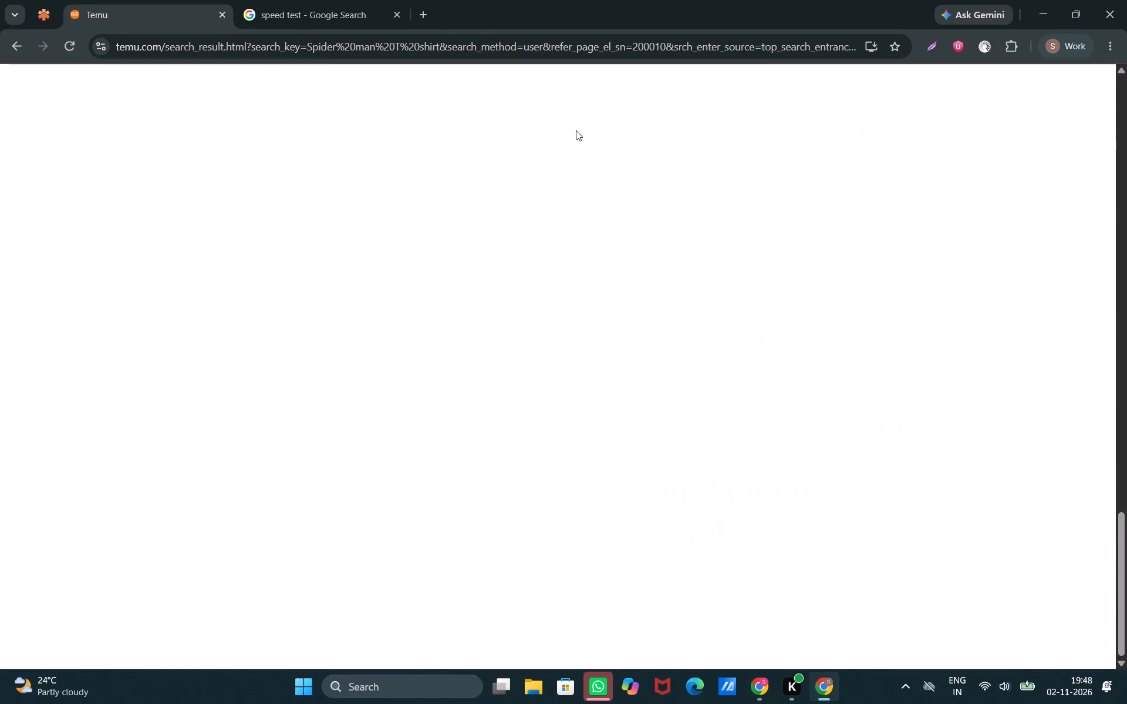
scroll(610, 138, "up", 5)
left_click(606, 127)
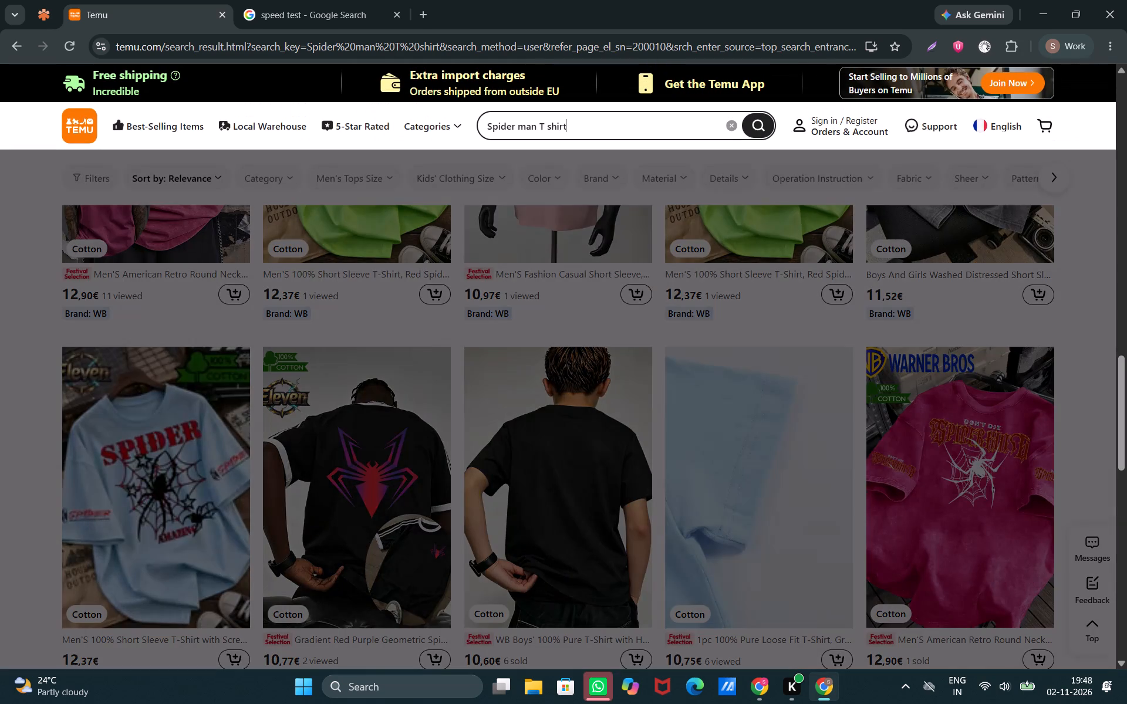
key("BackSpace")
key("BackSpace")
key("BackSpace")
key("BackSpace")
key("BackSpace")
key("BackSpace")
key("BackSpace")
key("BackSpace")
key("BackSpace")
key("BackSpace")
key("BackSpace")
key("BackSpace")
key("BackSpace")
key("BackSpace")
key("BackSpace")
key("BackSpace")
key("BackSpace")
key("BackSpace")
key("BackSpace")
key("BackSpace")
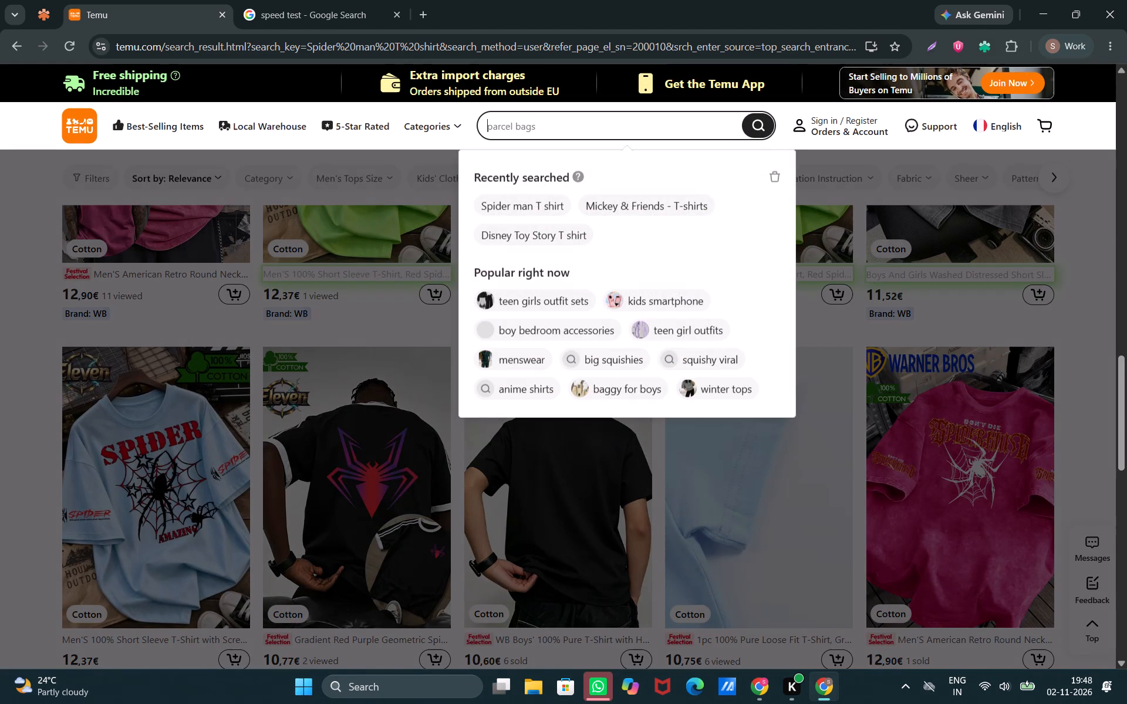
type("Mickey")
key("space")
type("T shirt")
key("space")
key("Return")
key("Return")
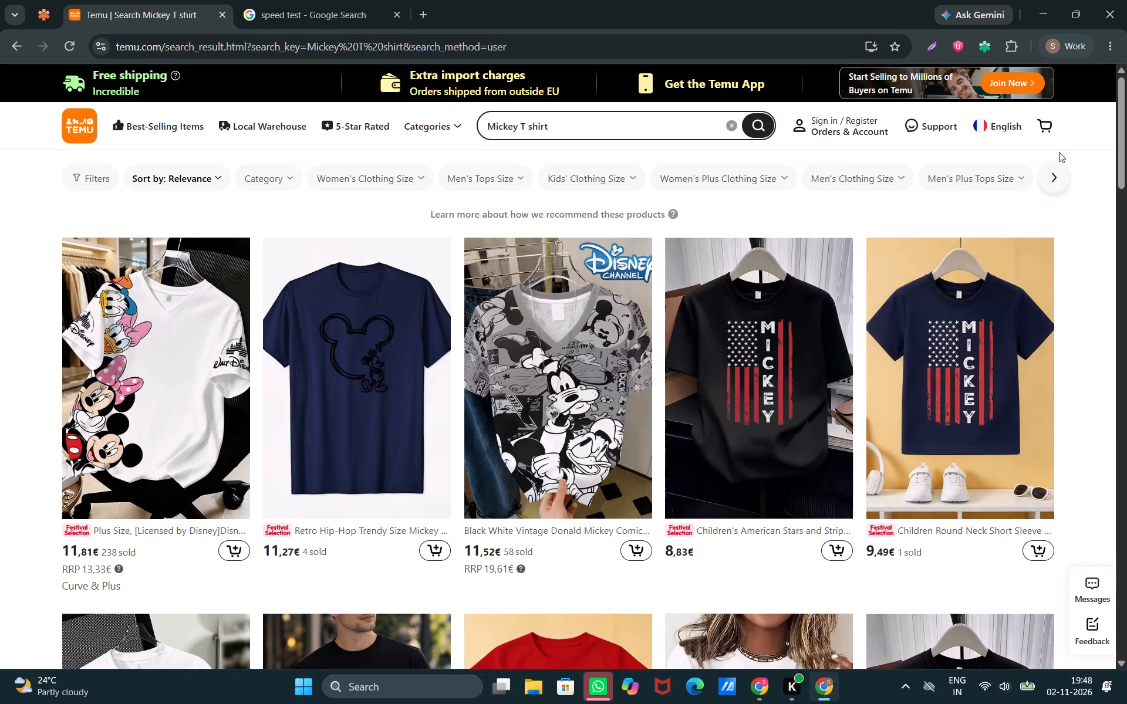
Stop the running RedPoints plugin task, set the asset to Mickey & Friends - T-shirts, and start the Detection task.
left_click(990, 48)
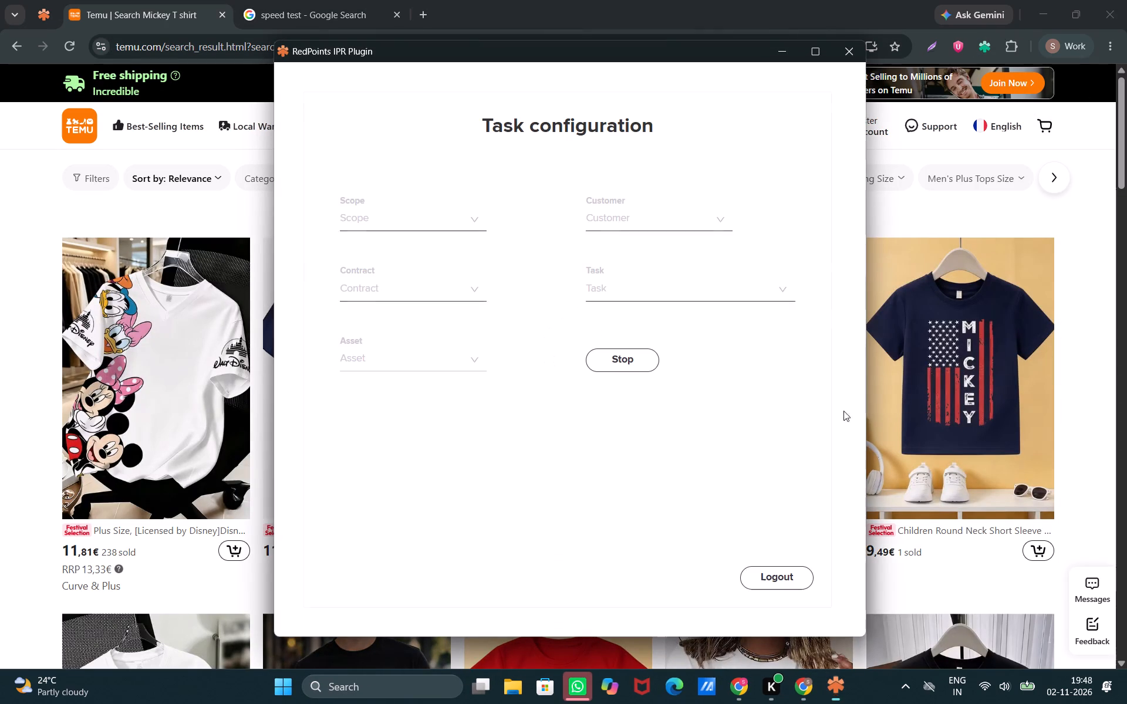
left_click(614, 355)
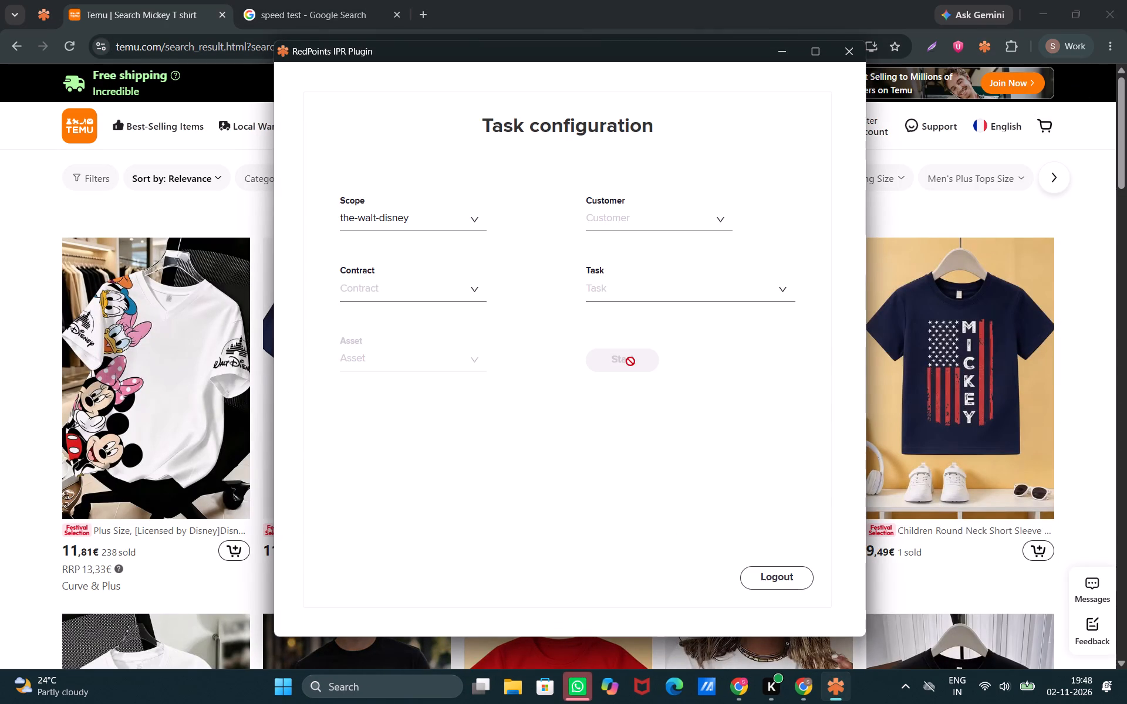
left_click(485, 346)
left_click(470, 362)
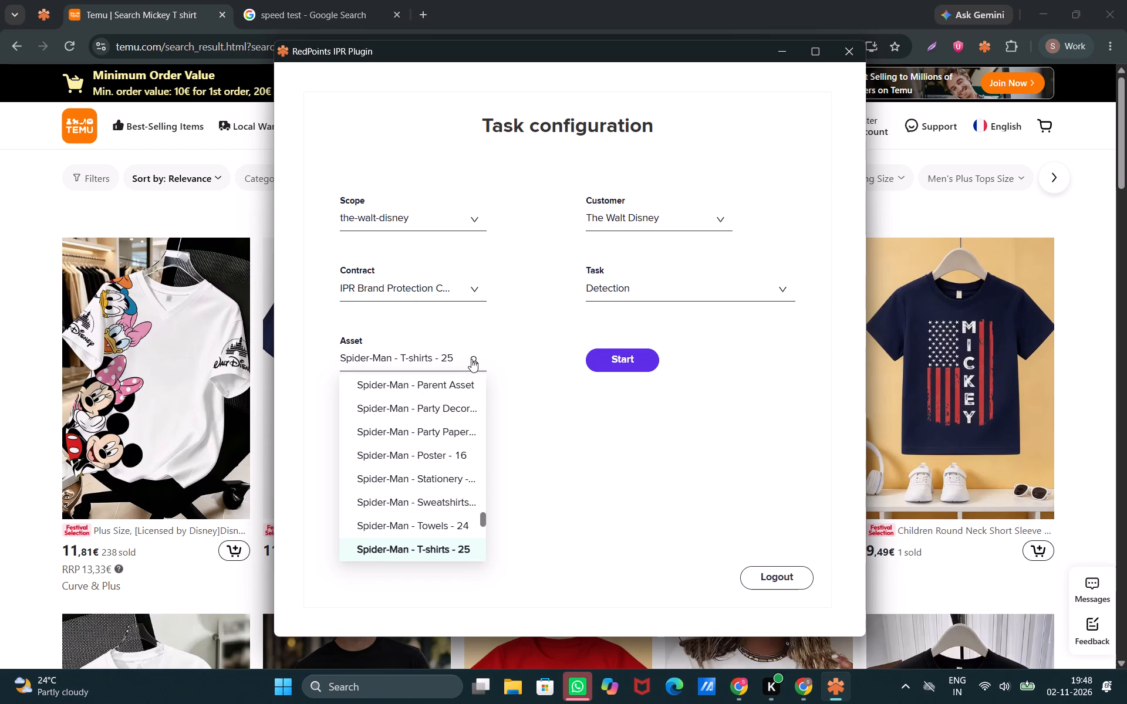
type("mi")
type("ckey")
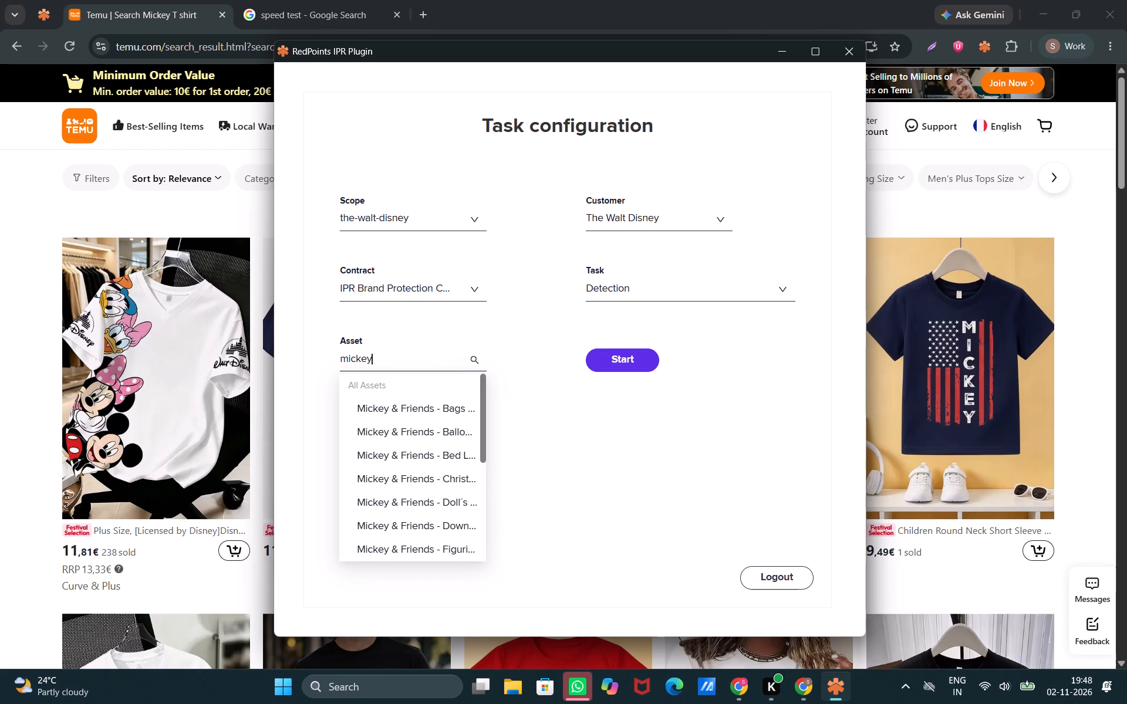
key("space")
scroll(373, 487, "down", 9)
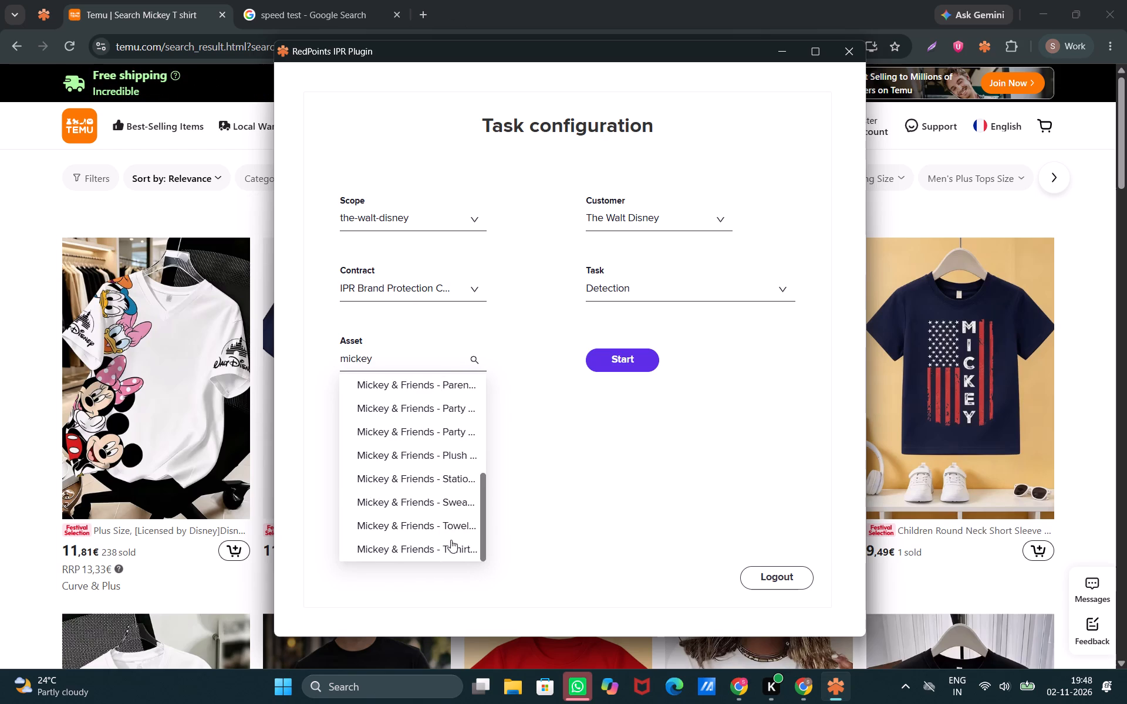
left_click(453, 549)
left_click(627, 358)
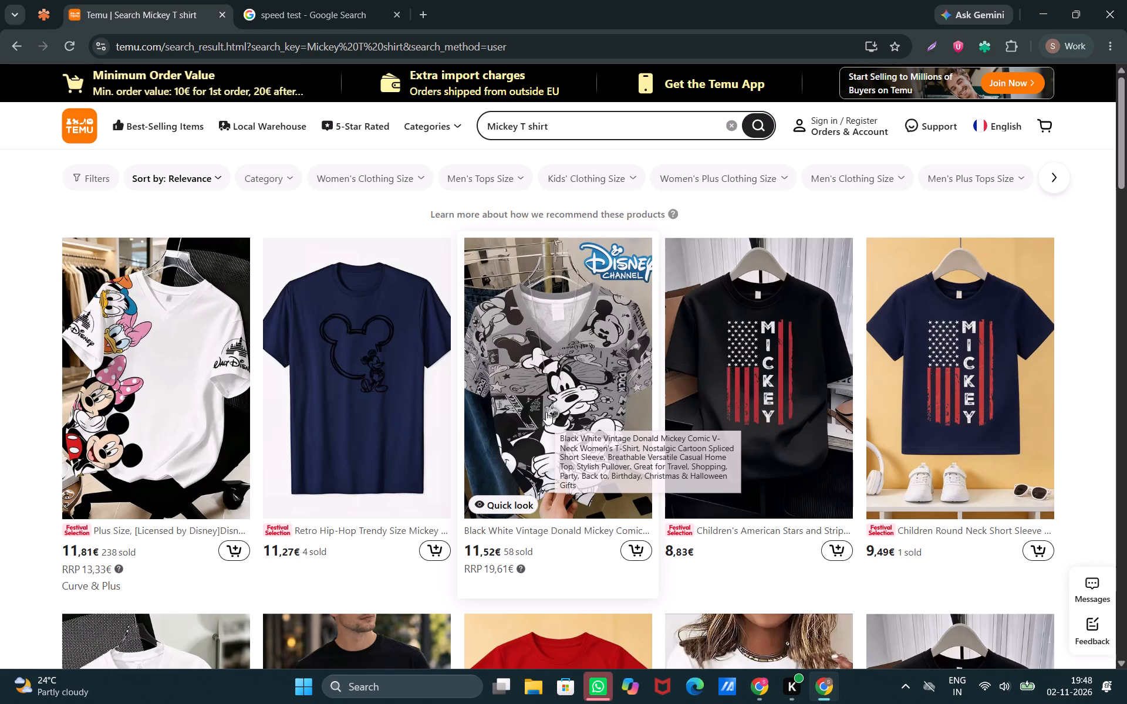
Examine the Temu Mickey T-shirt results for listings not yet marked by the RedPoints plugin, checking that the task is running.
scroll(312, 387, "down", 4)
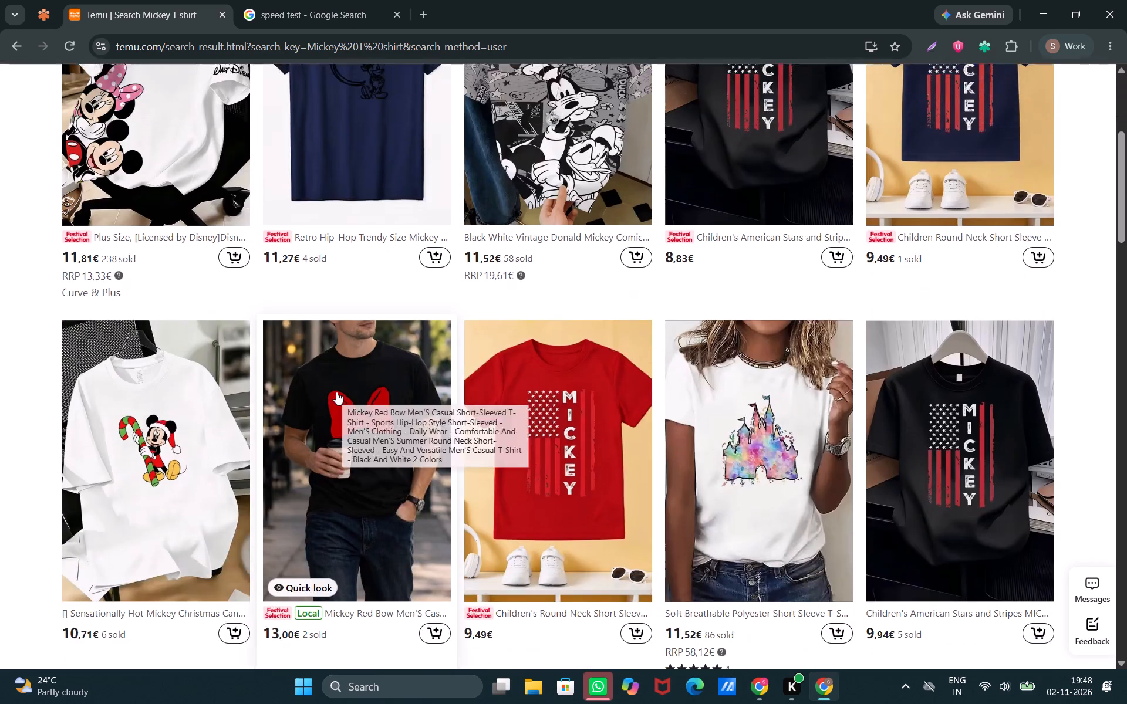
scroll(336, 392, "up", 7)
scroll(337, 394, "down", 7)
scroll(302, 538, "down", 6)
scroll(282, 554, "up", 18)
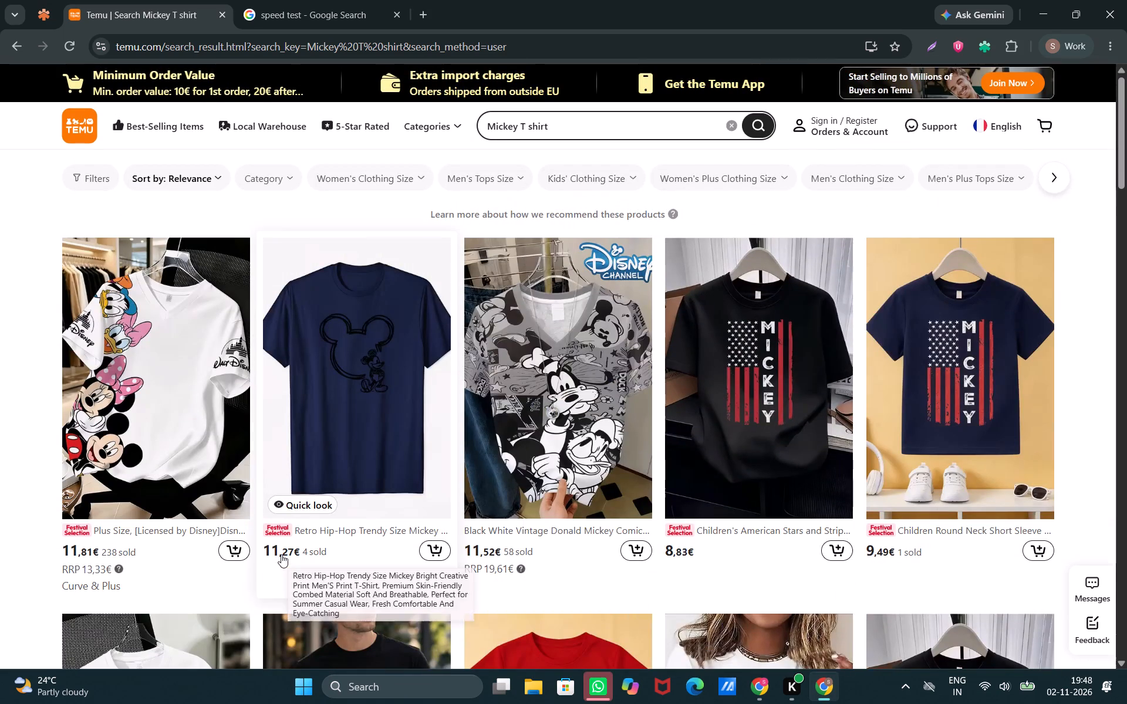
scroll(281, 554, "up", 1)
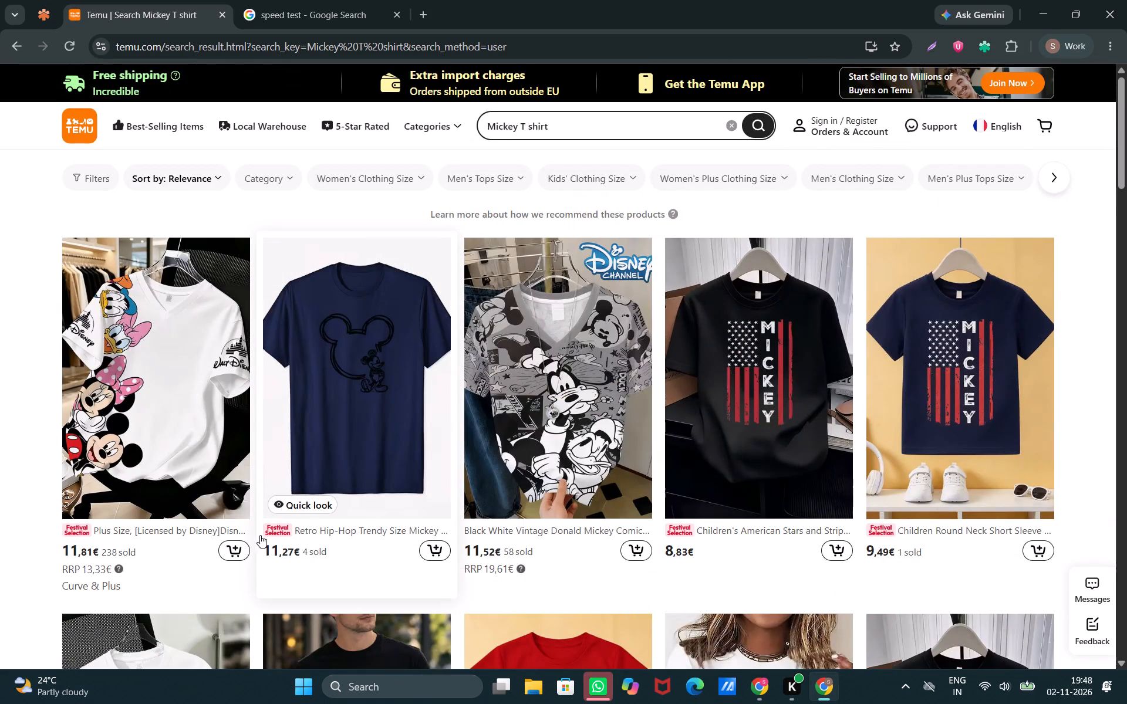
left_click(990, 46)
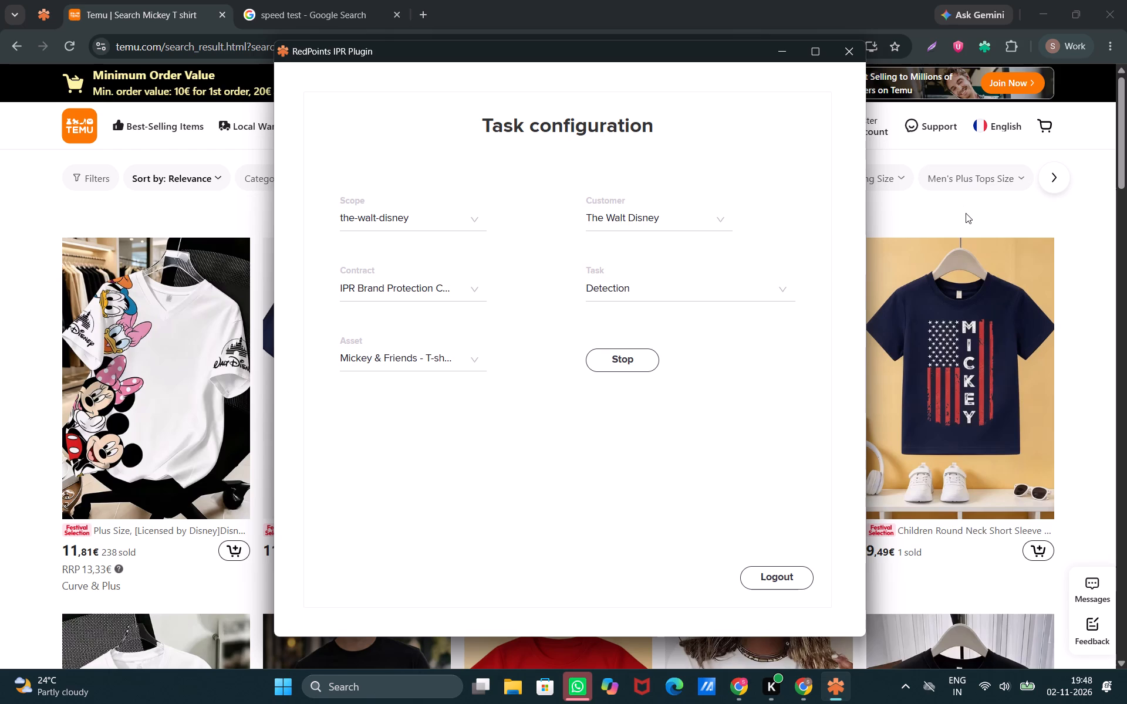
left_click(0, 375)
scroll(458, 418, "down", 6)
scroll(500, 422, "up", 7)
scroll(500, 422, "down", 9)
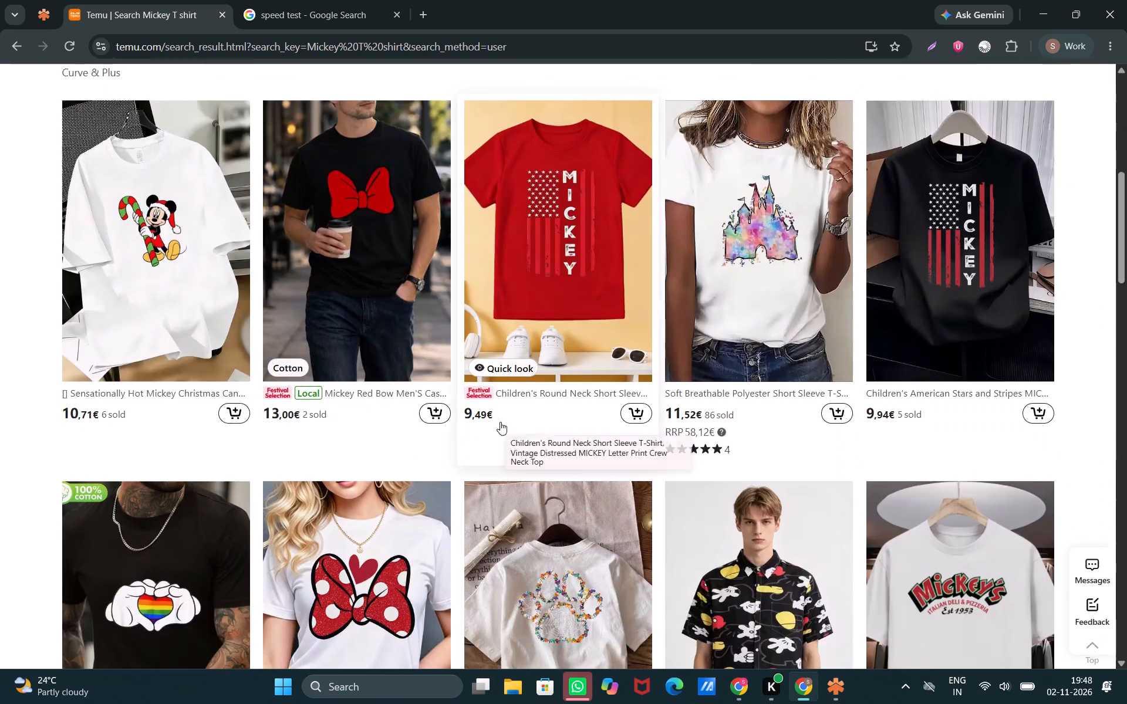
scroll(500, 422, "down", 3)
scroll(500, 422, "up", 16)
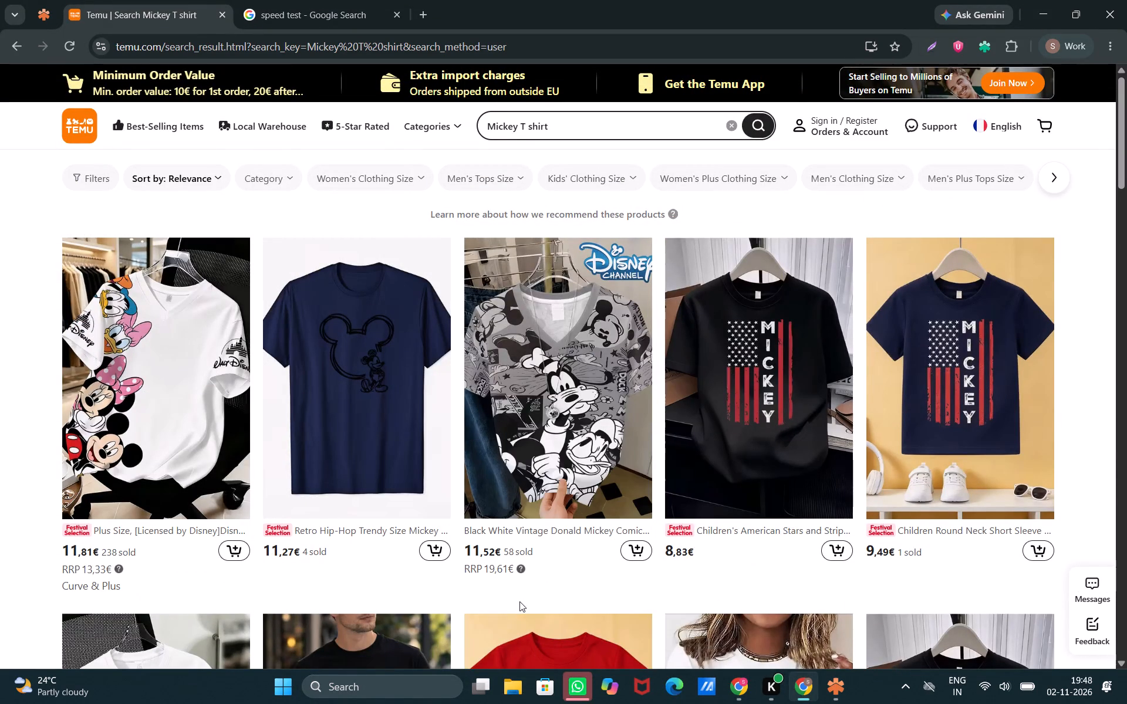
scroll(637, 554, "up", 3)
scroll(637, 551, "down", 5)
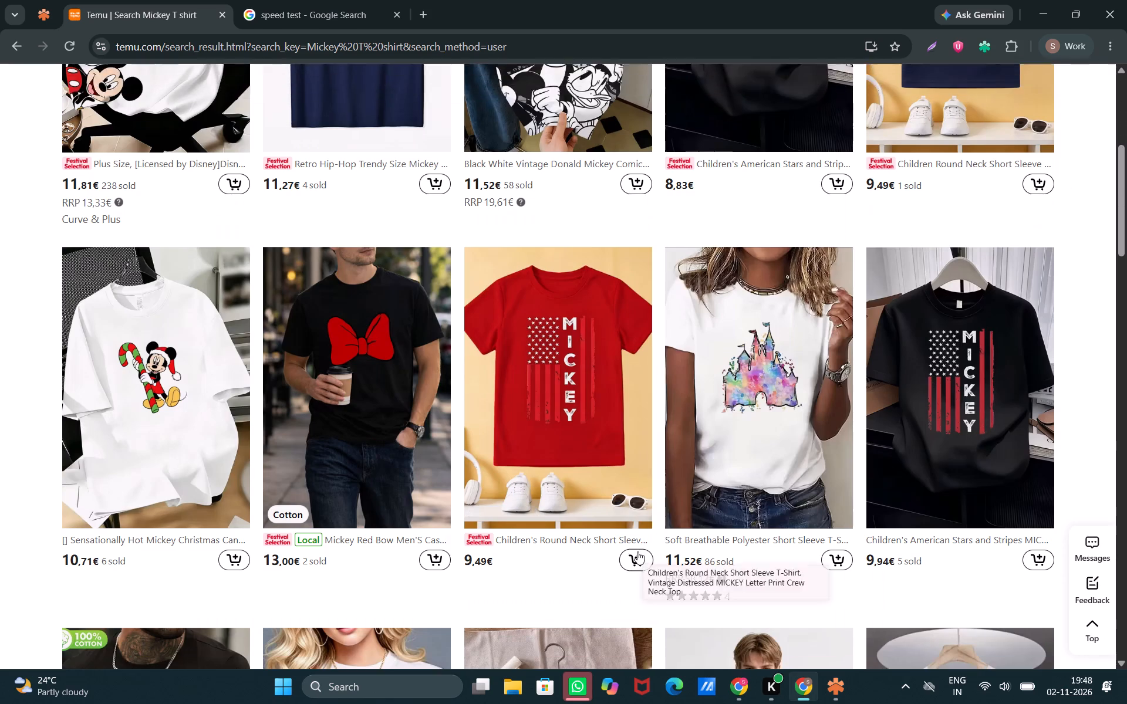
scroll(637, 551, "down", 10)
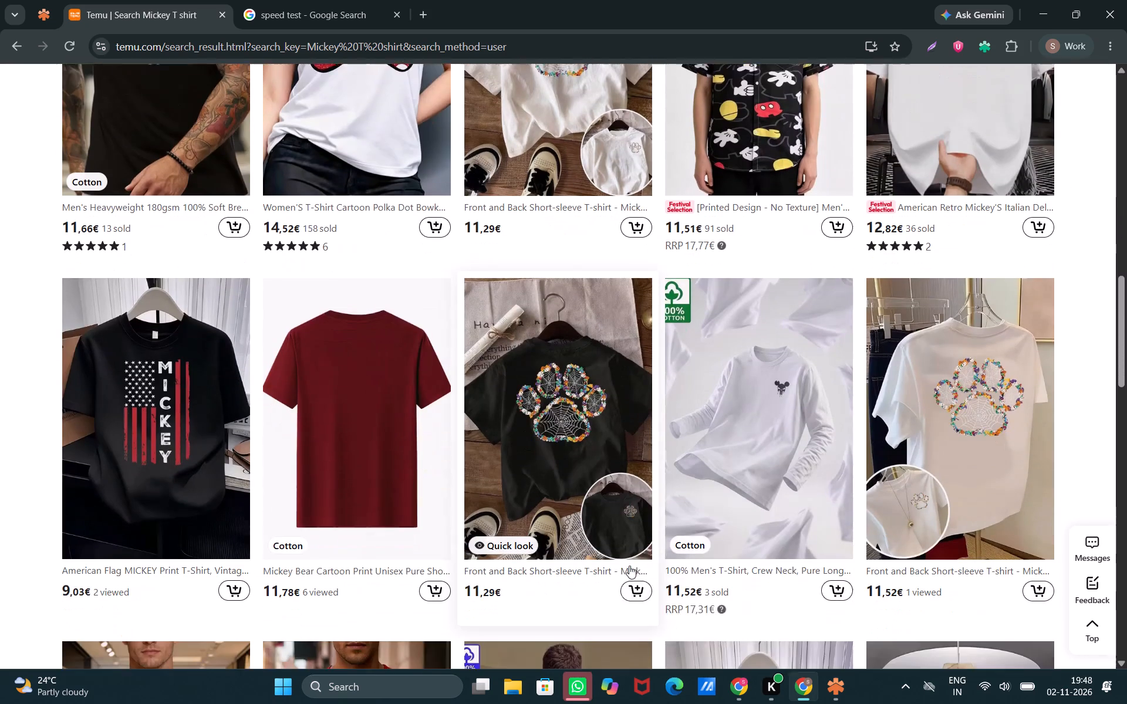
scroll(629, 566, "down", 4)
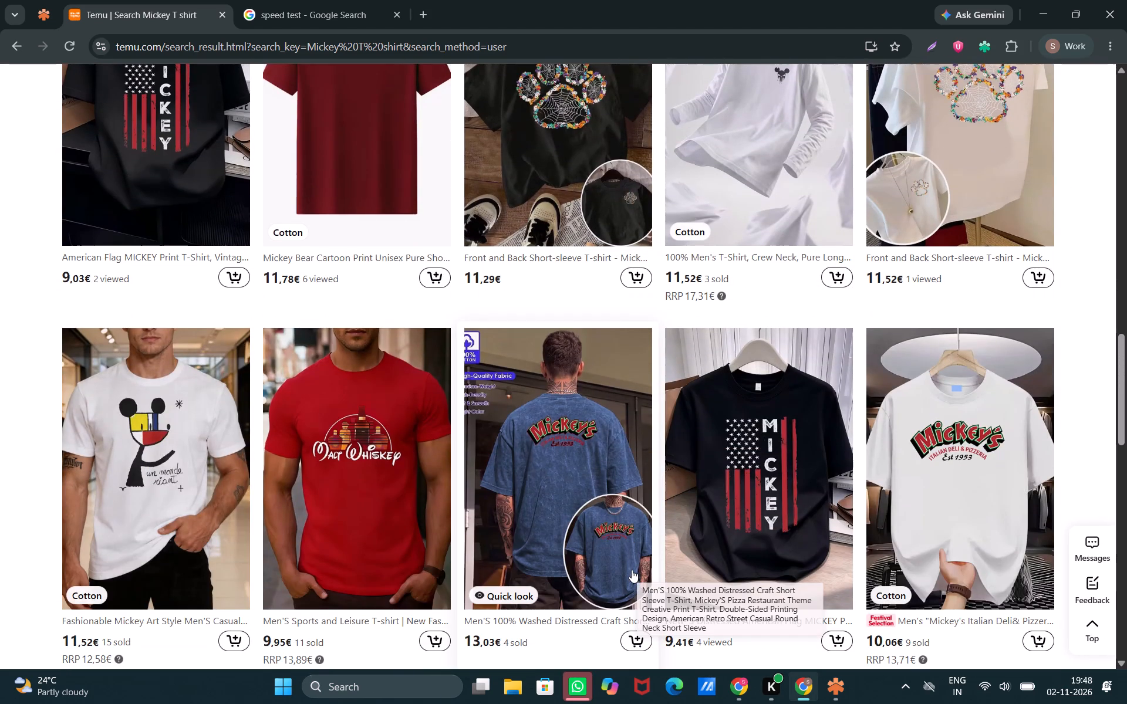
scroll(632, 570, "down", 5)
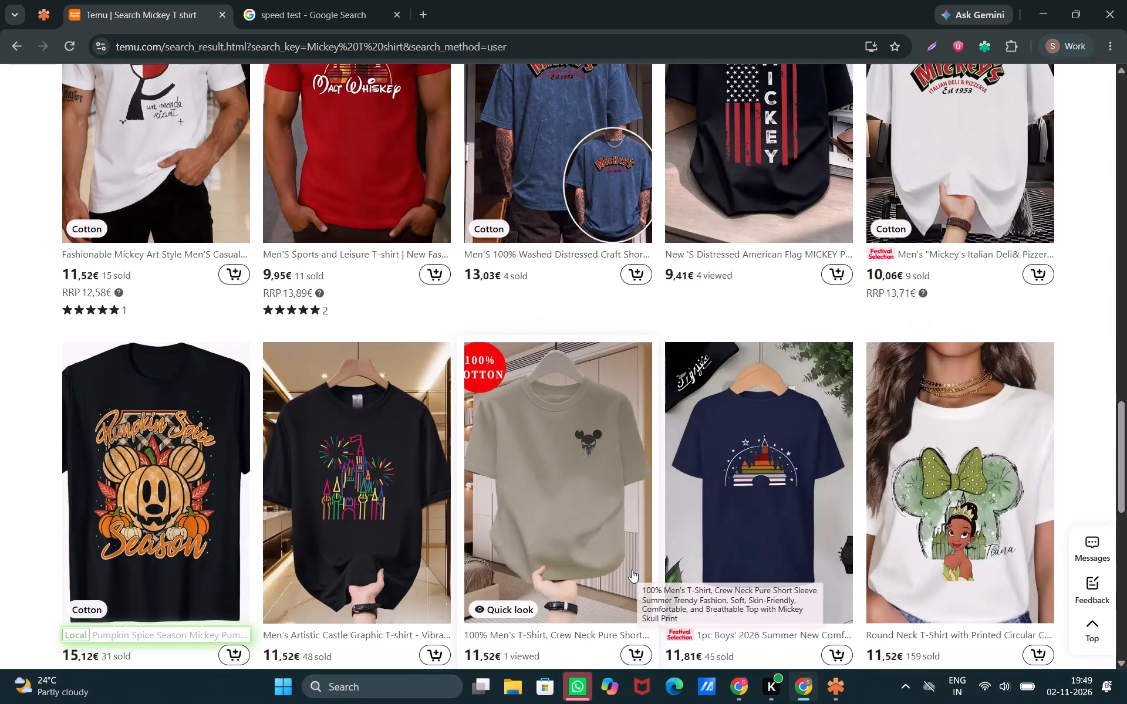
scroll(632, 570, "down", 4)
scroll(632, 570, "up", 20)
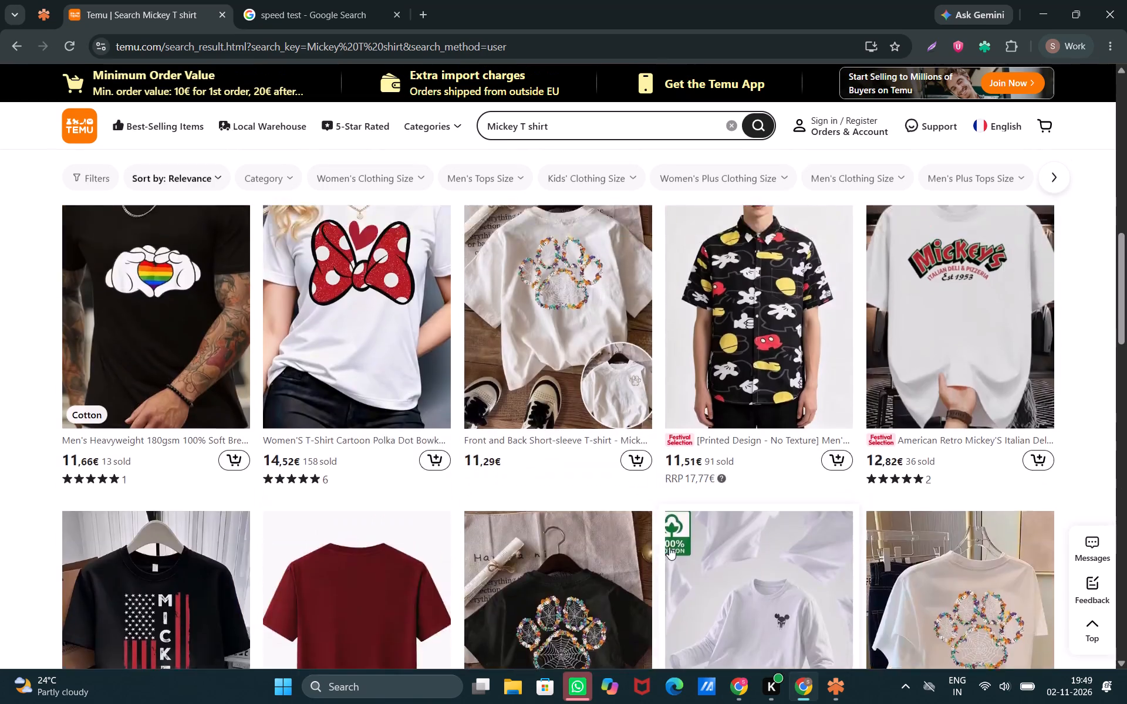
scroll(669, 547, "up", 13)
Stop the Detection task in the RedPoints plugin and start it again.
left_click(990, 42)
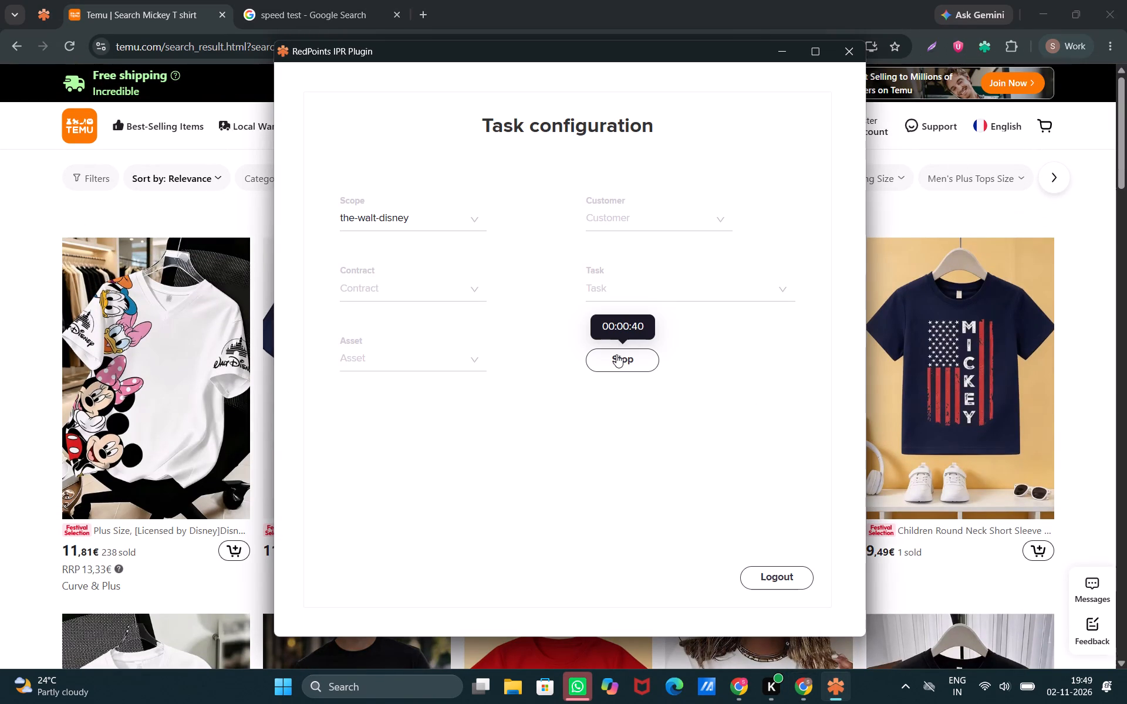
left_click(616, 354)
double_click(619, 354)
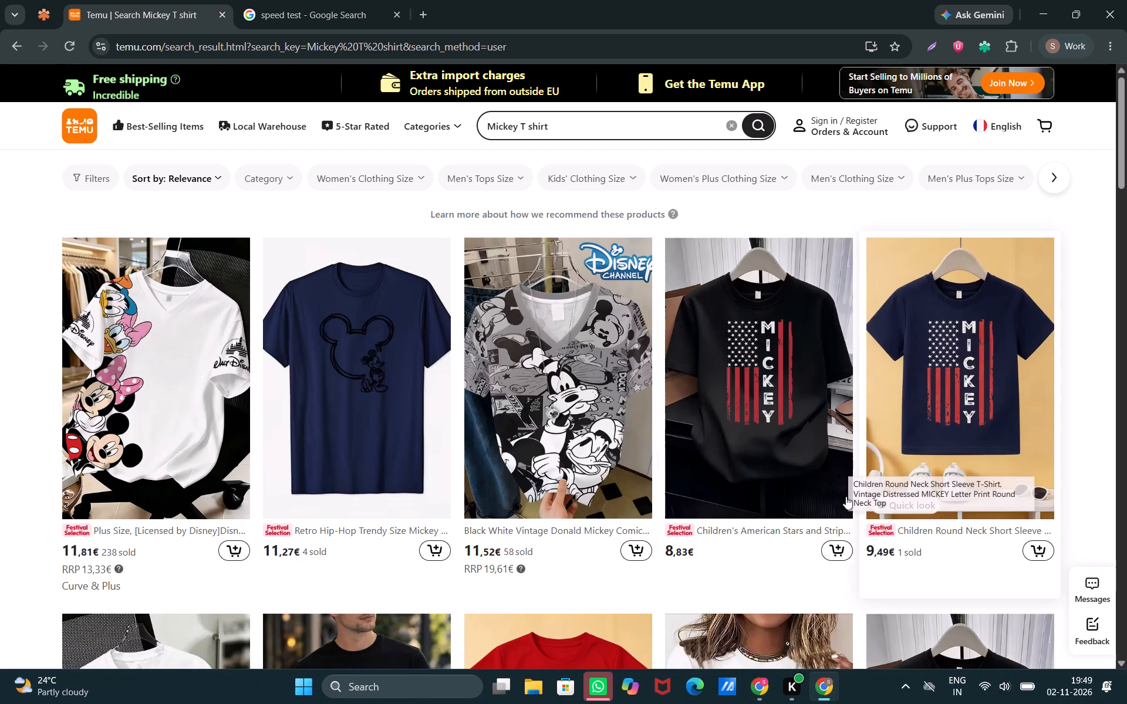
Copy the link address of Temu's plus-size [Licensed by Disney] V-neck mesh T-shirt listing and return to The Walt Disney sheet to log it.
right_click(140, 538)
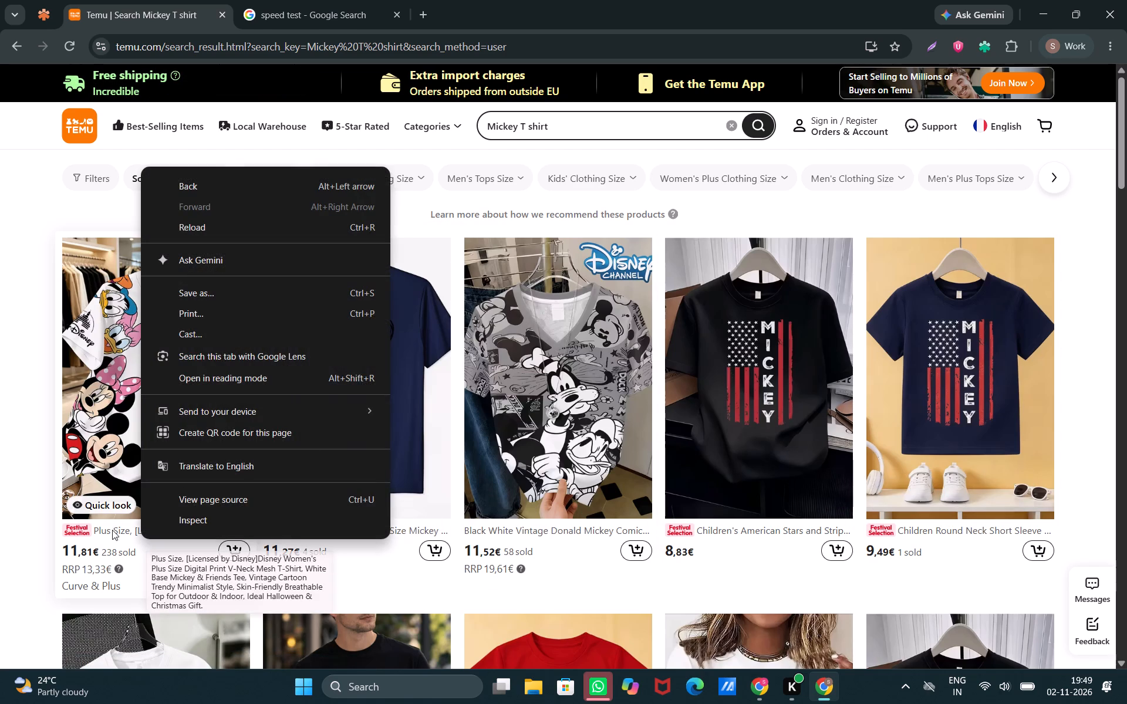
right_click(112, 530)
left_click(190, 449)
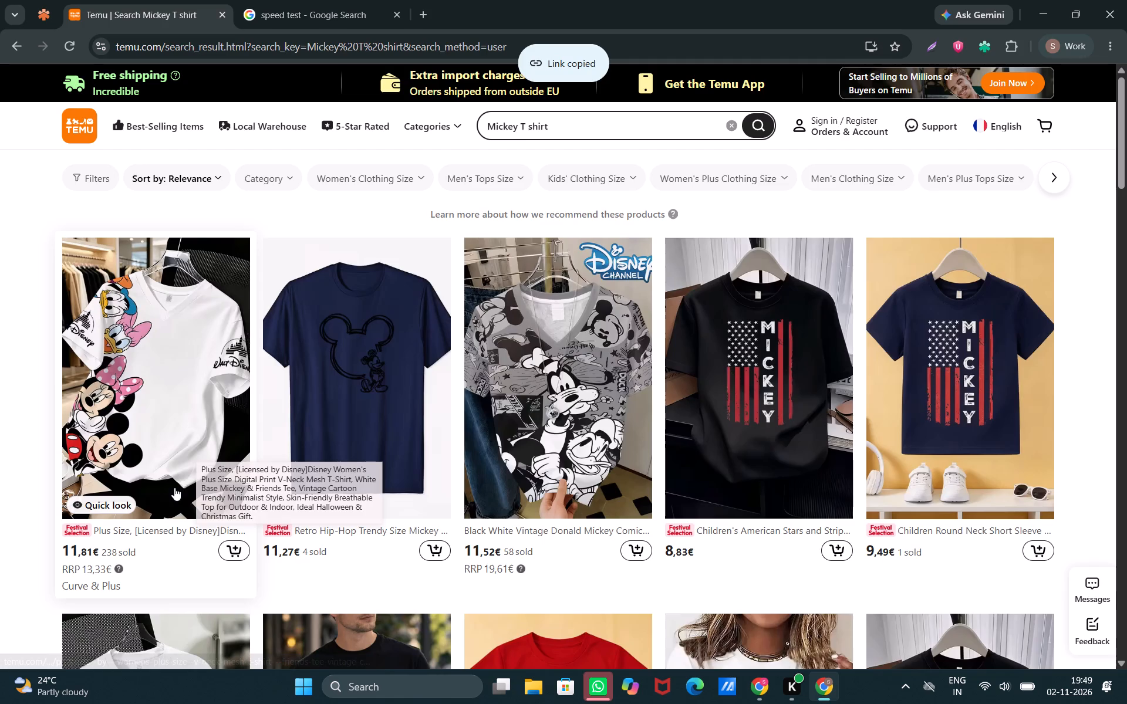
key("alt+Tab")
key("ctrl+Tab")
key("ctrl+Tab")
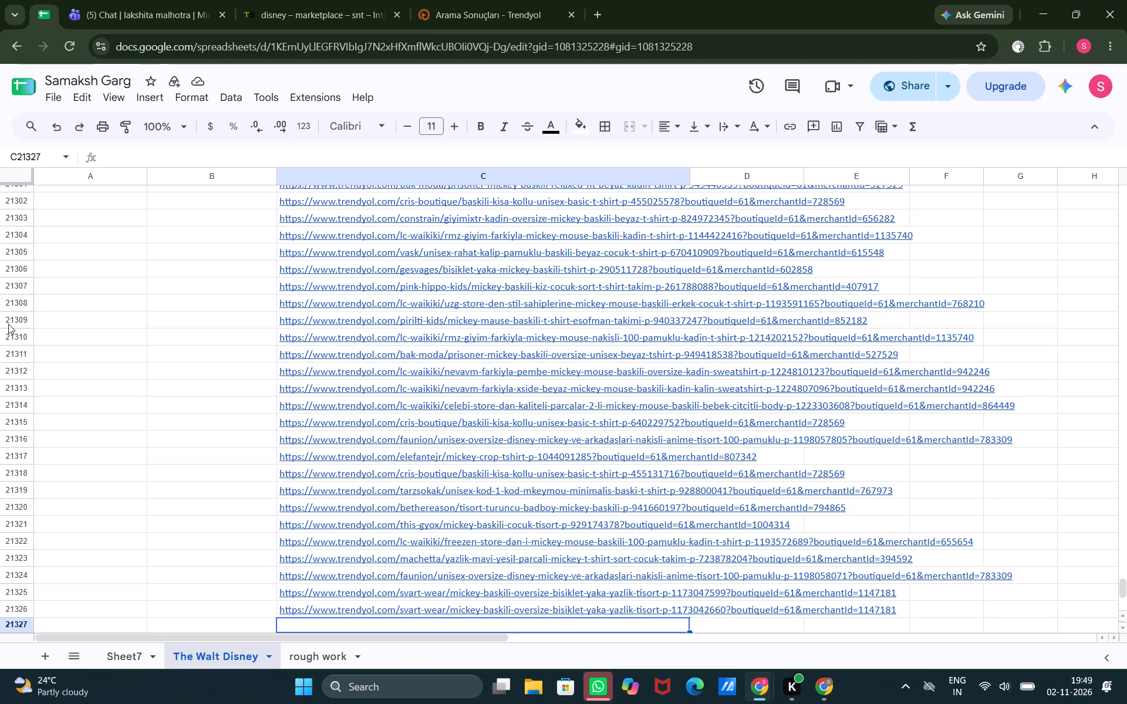
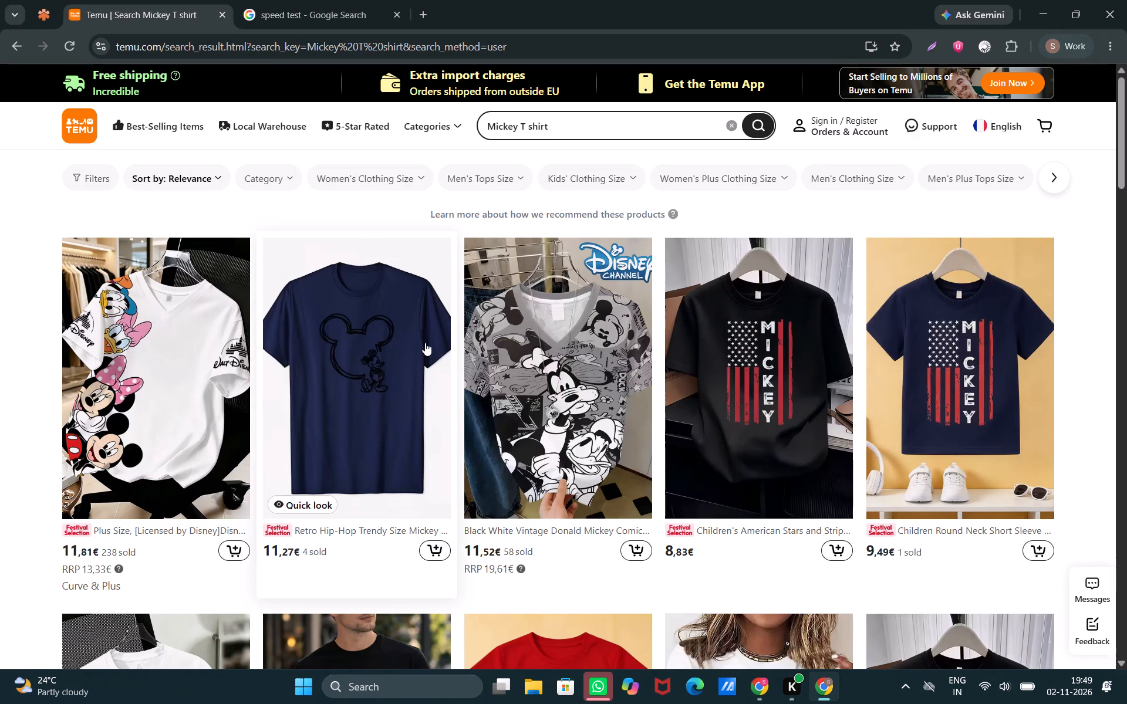
Log the link of Temu's navy Retro Hip-Hop Trendy Size Mickey T-shirt in the next empty row of The Walt Disney sheet.
right_click(323, 537)
left_click(380, 459)
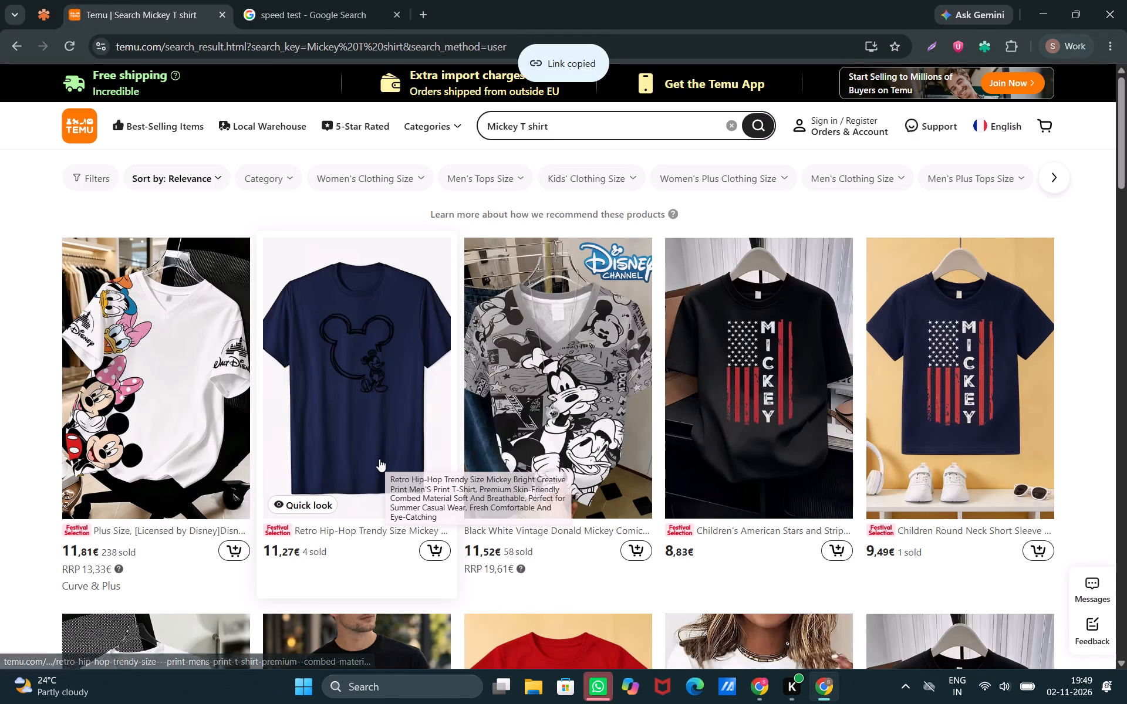
key("alt+Tab")
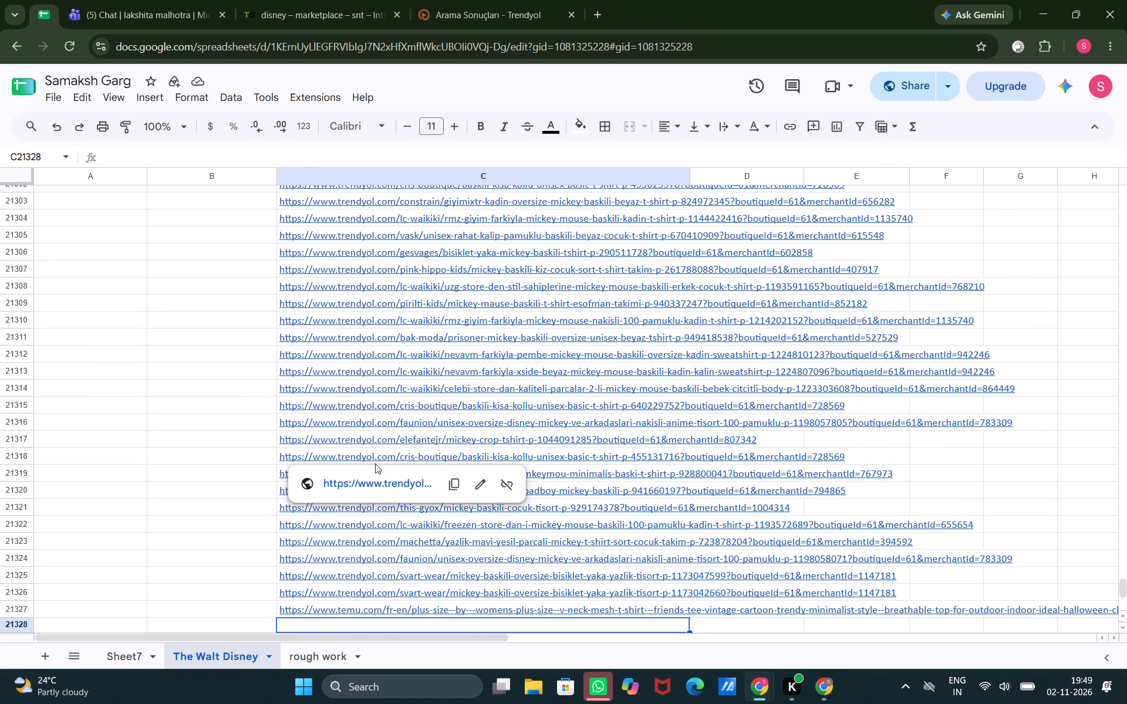
key("ctrl+v")
key("Return")
key("Return")
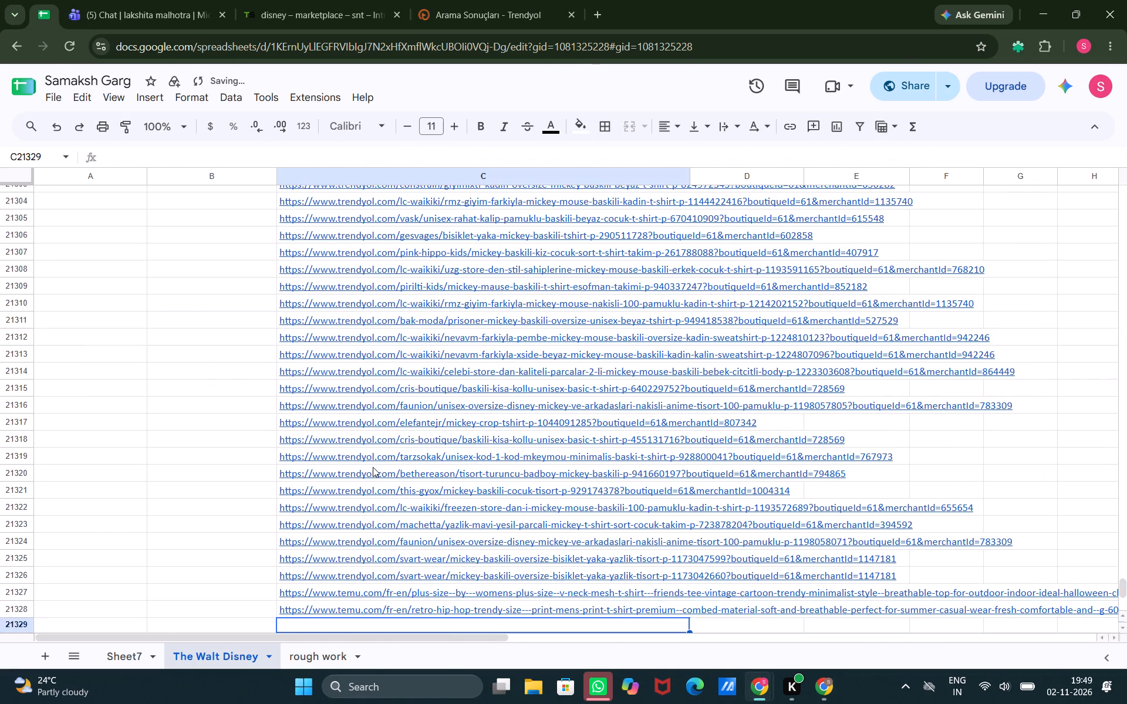
Log the link of Temu's Black White Vintage Donald Mickey Comic V-neck T-shirt in the next empty row of the sheet.
key("alt+Tab")
right_click(525, 535)
left_click(603, 458)
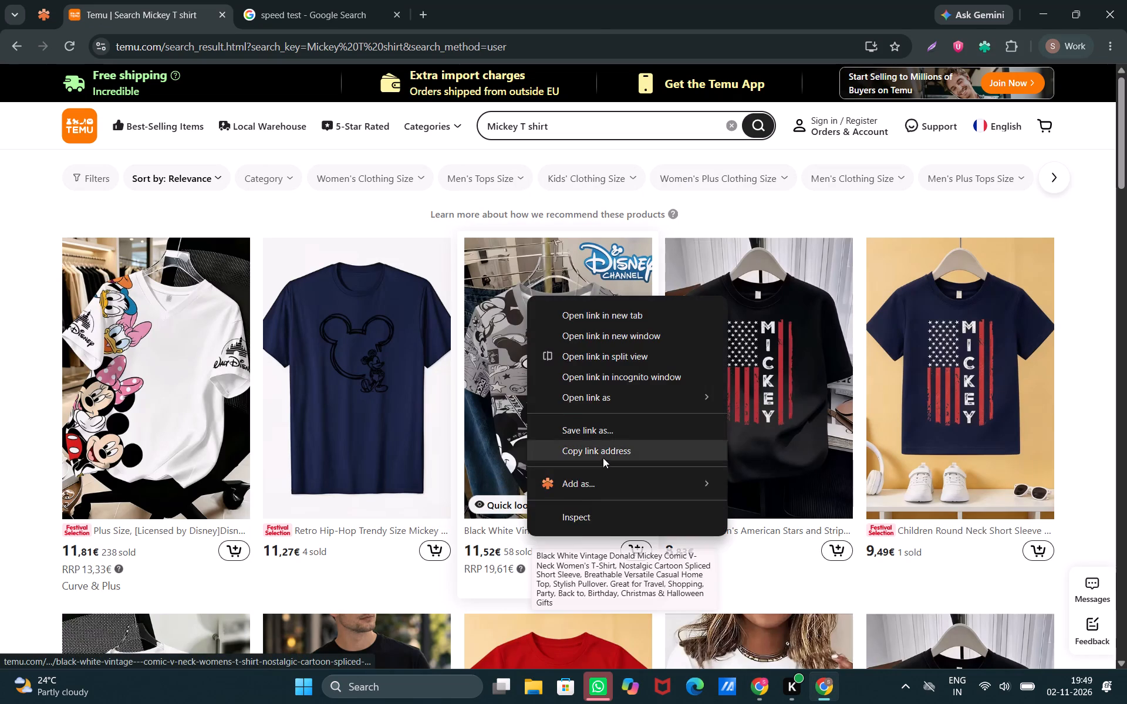
key("alt+Tab")
key("ctrl+v")
key("Return")
key("Return")
key("Return")
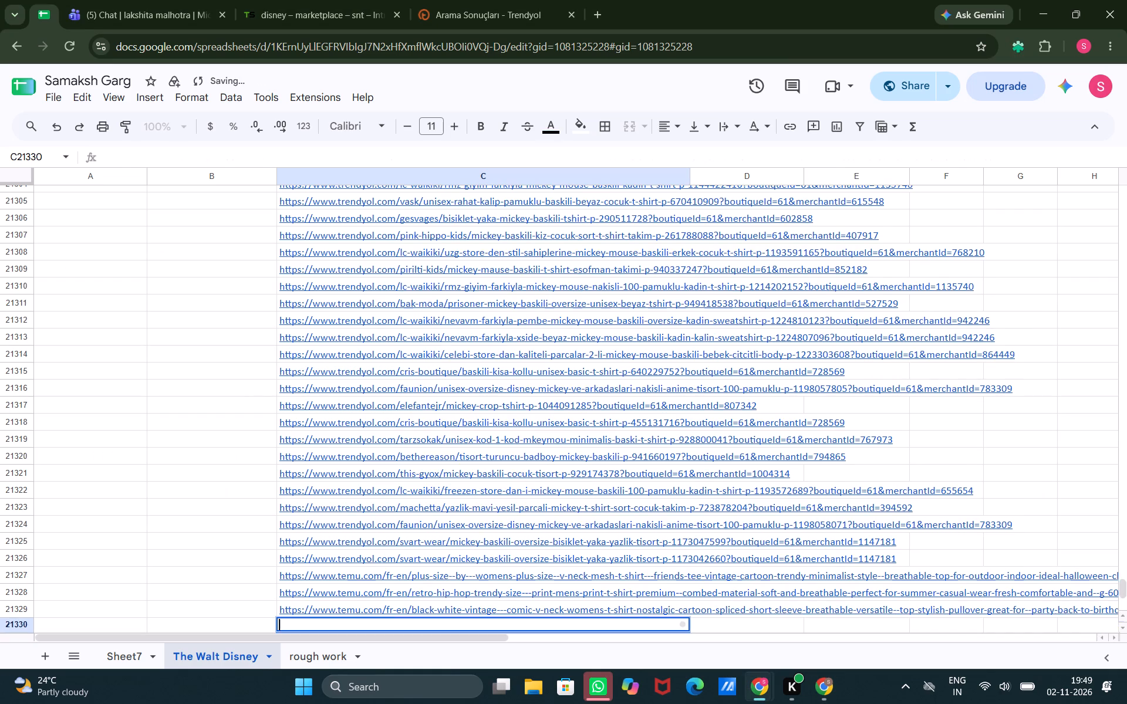
Log the link of Temu's Mickey Christmas Candy Cane chest print T-shirt in the next empty row of the sheet.
key("alt+Tab")
scroll(701, 451, "down", 8)
scroll(716, 452, "up", 3)
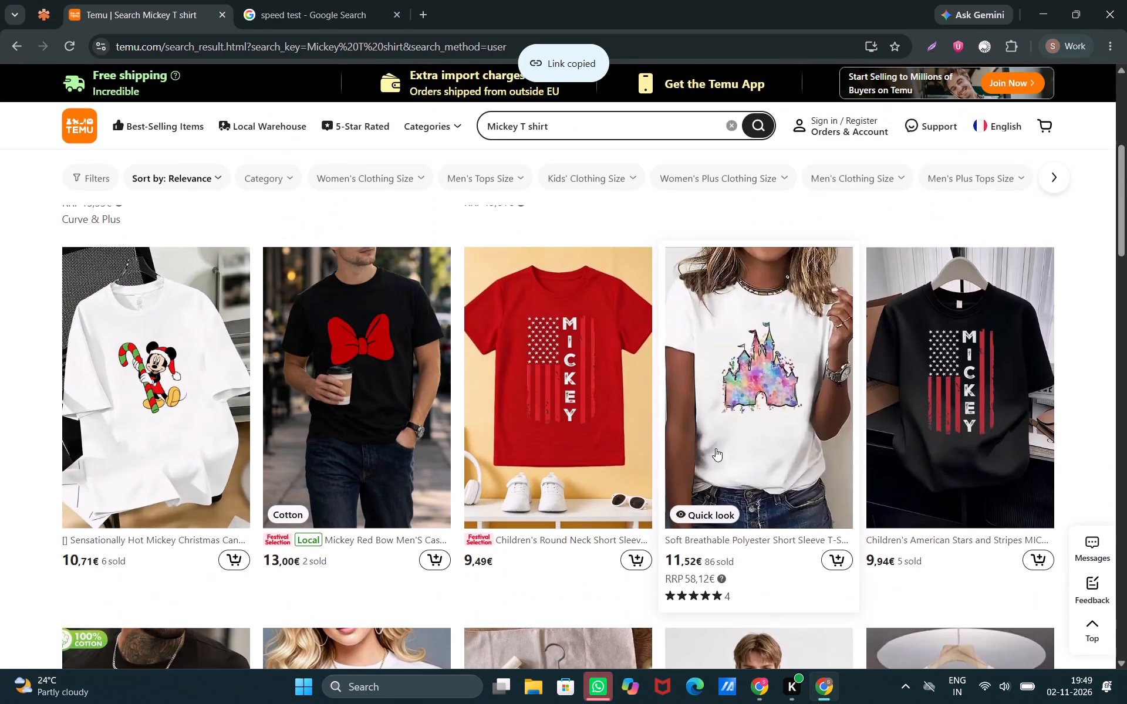
scroll(689, 441, "down", 5)
scroll(563, 449, "up", 4)
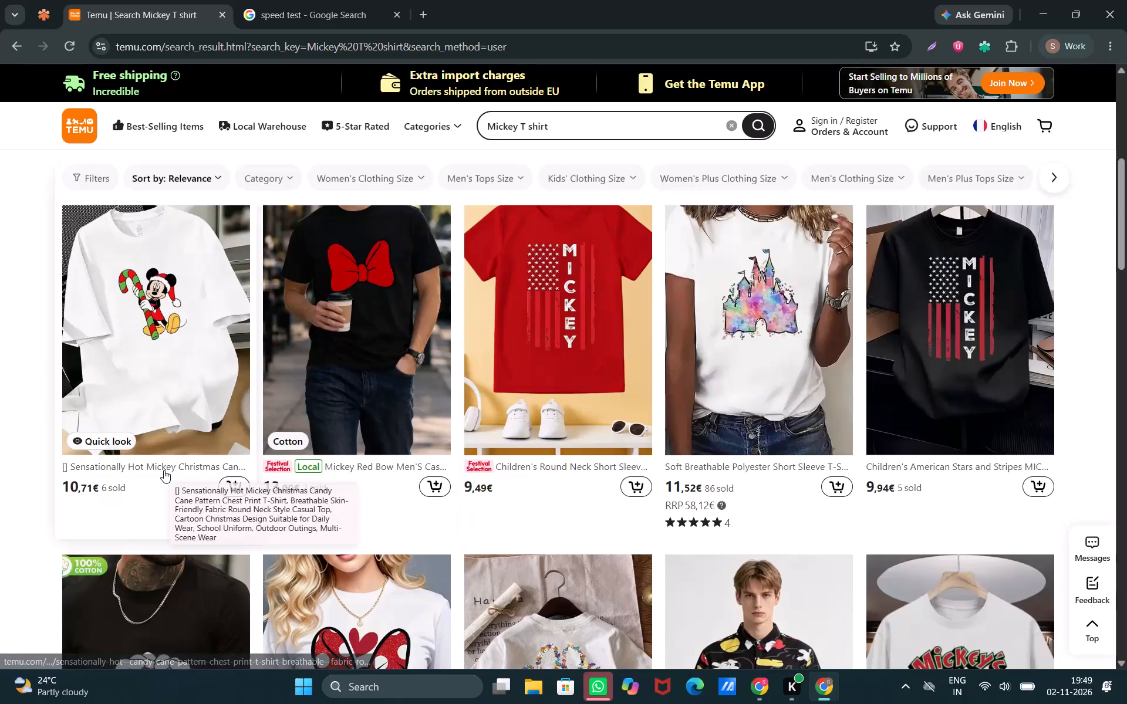
right_click(164, 470)
left_click(234, 393)
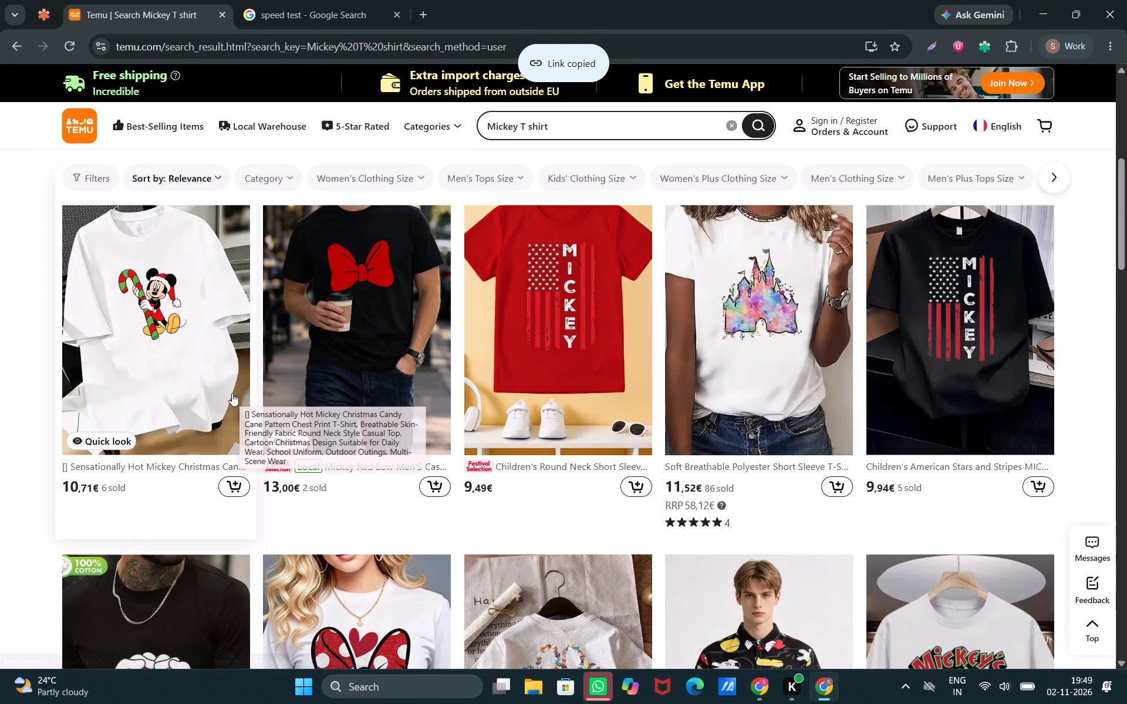
key("alt+Tab")
key("ctrl+v")
key("Return")
key("Return")
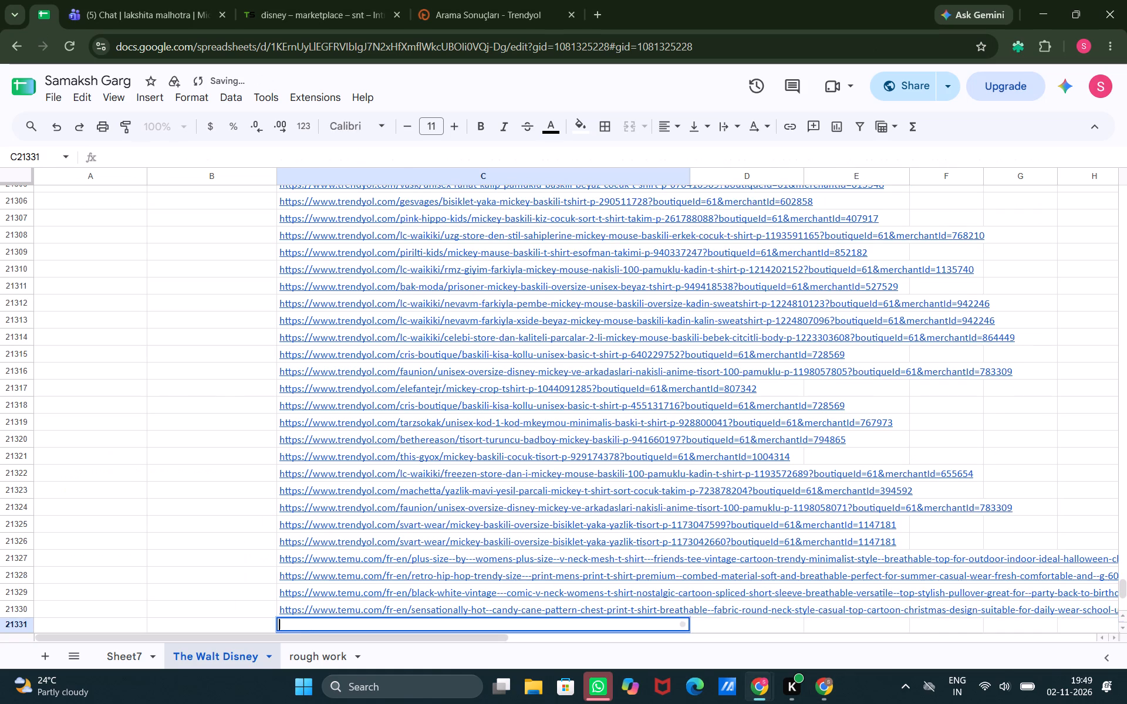
Examine the further Temu Mickey T-shirt results, loading more listings, for Mickey & Friends designs not yet marked by the plugin.
key("alt+Tab")
scroll(490, 400, "down", 6)
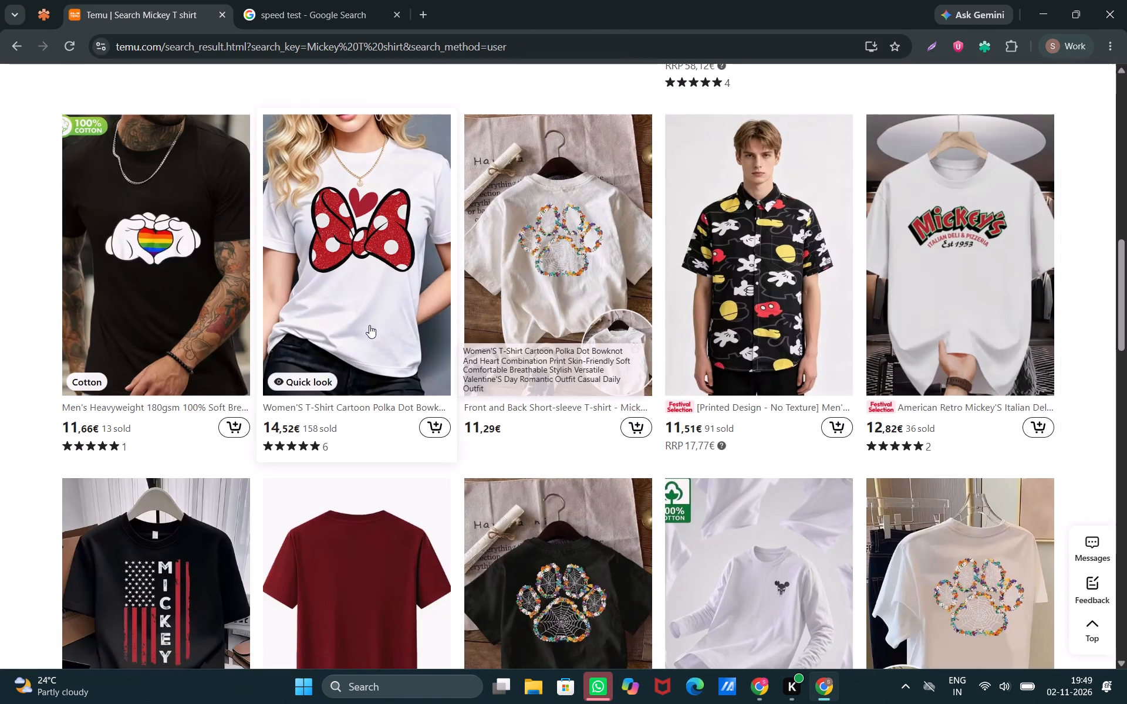
scroll(294, 330, "down", 5)
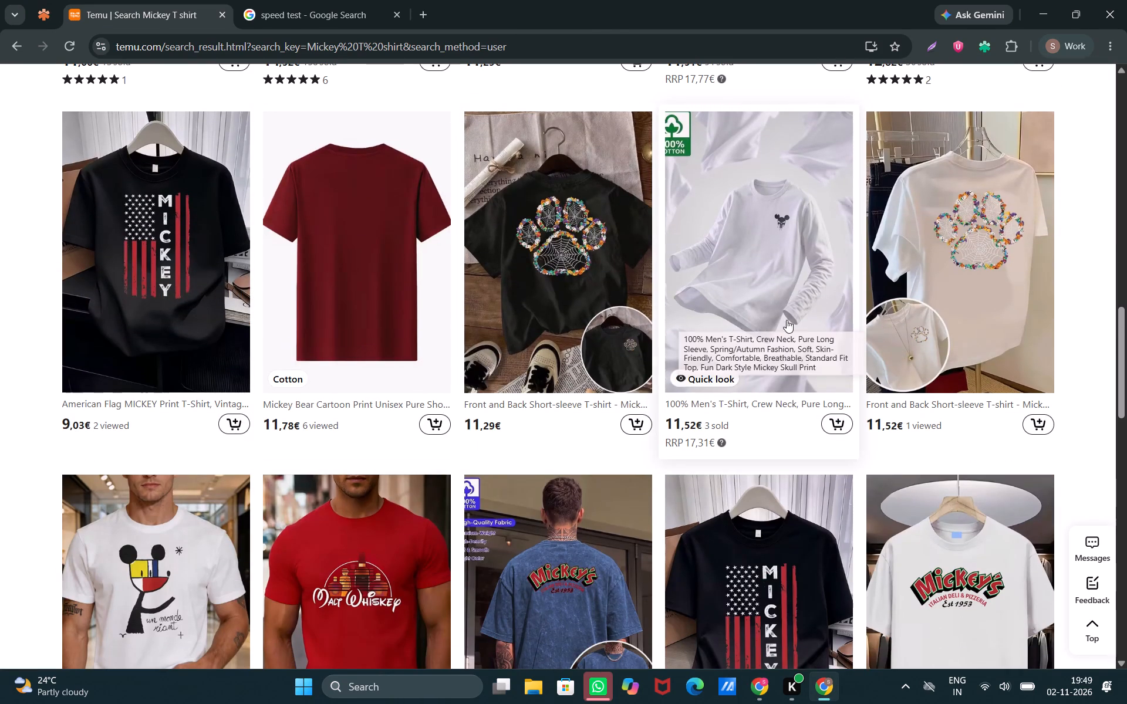
scroll(970, 321, "down", 5)
scroll(230, 293, "down", 5)
scroll(454, 303, "up", 5)
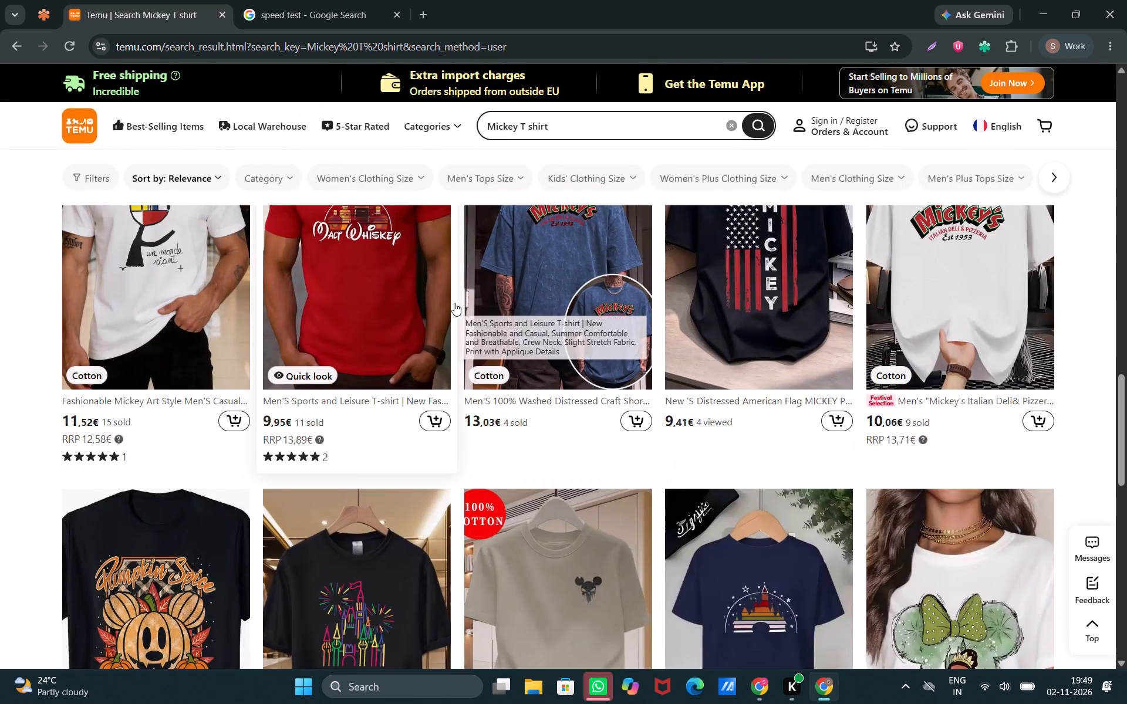
scroll(454, 303, "up", 3)
scroll(454, 303, "down", 6)
scroll(896, 299, "down", 4)
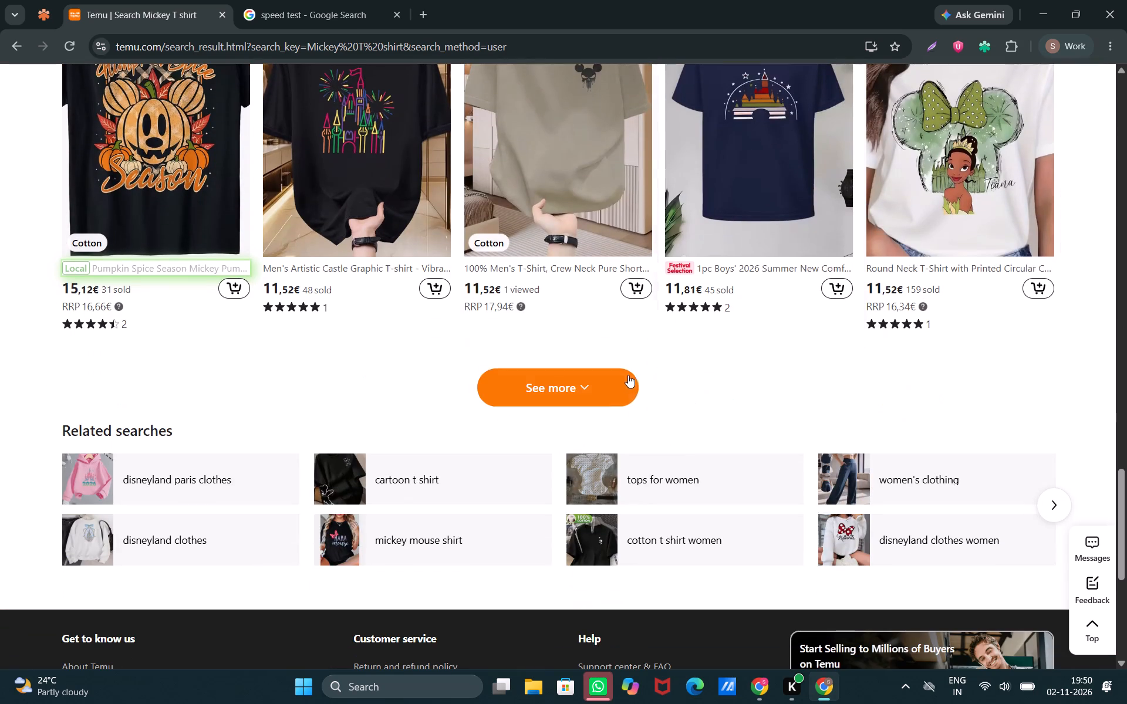
left_click(627, 375)
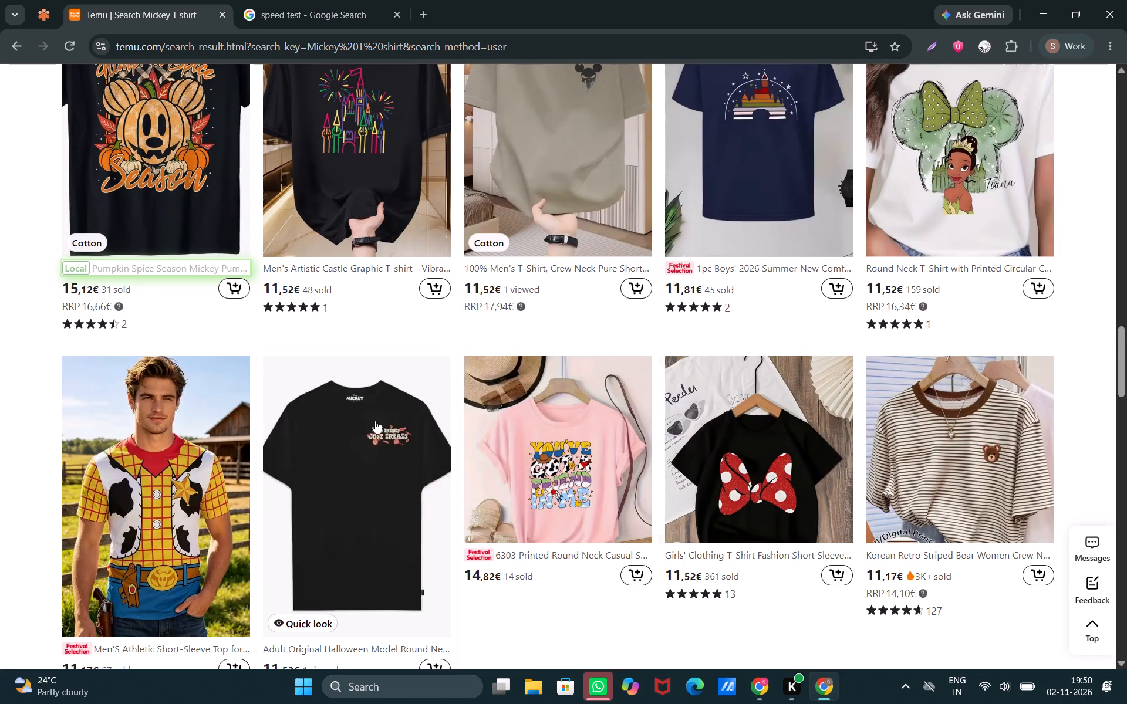
scroll(996, 441, "down", 7)
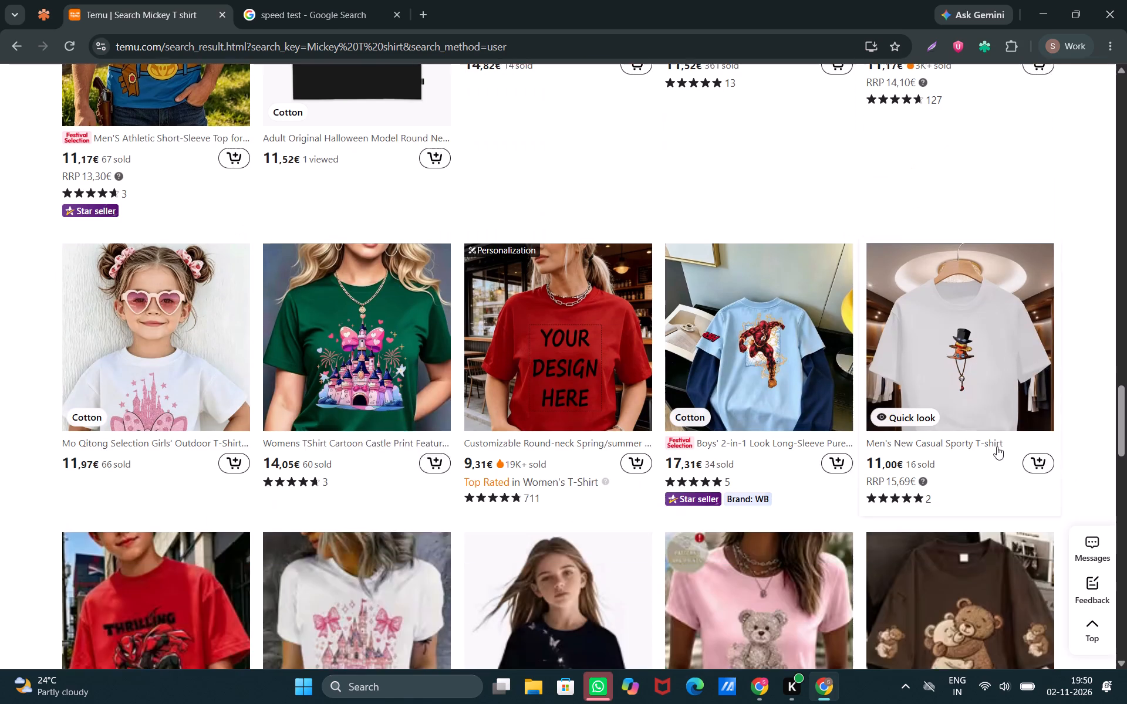
scroll(129, 412, "down", 4)
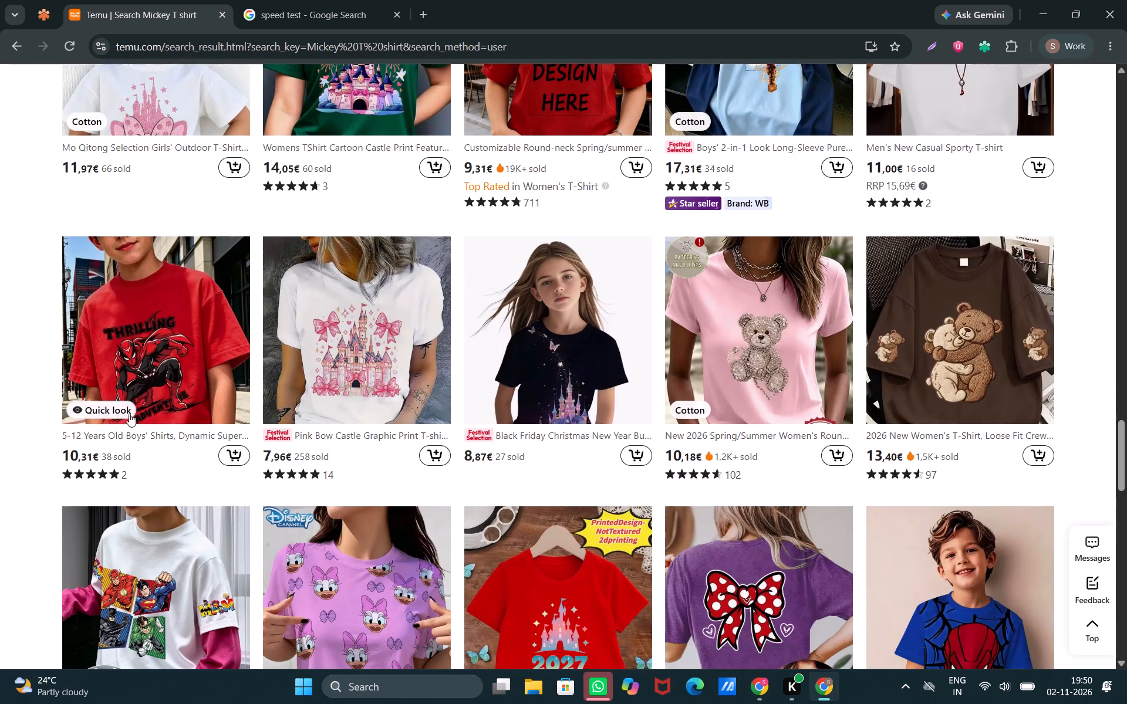
scroll(947, 358, "down", 5)
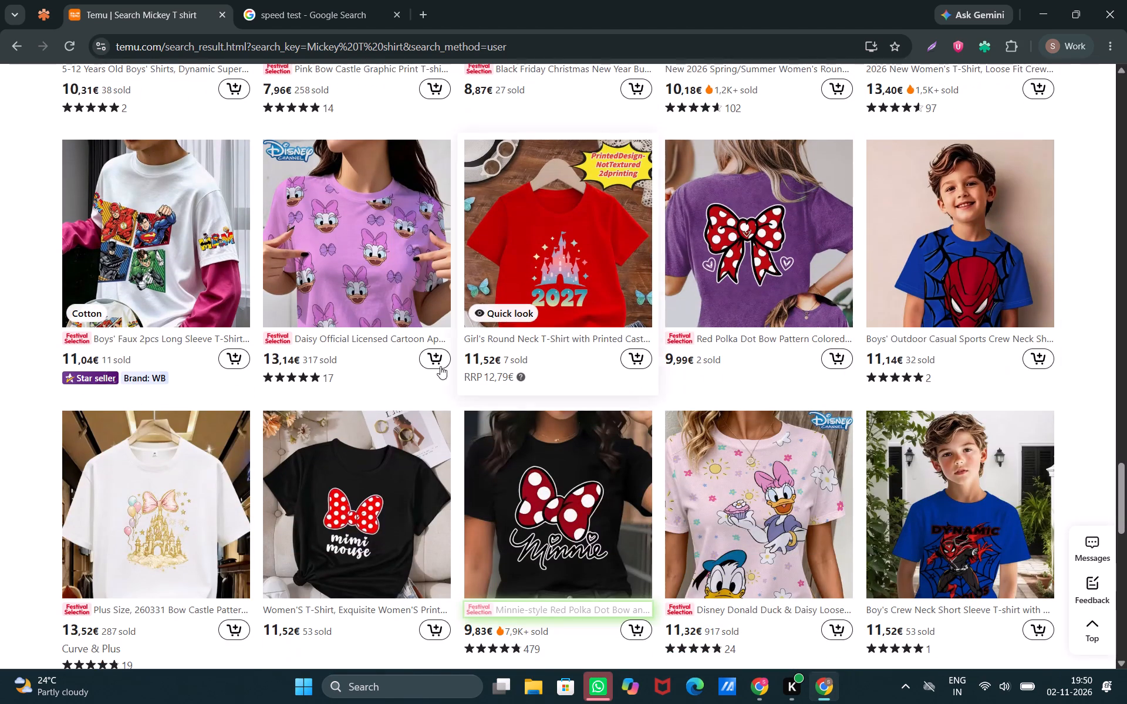
scroll(400, 378, "down", 5)
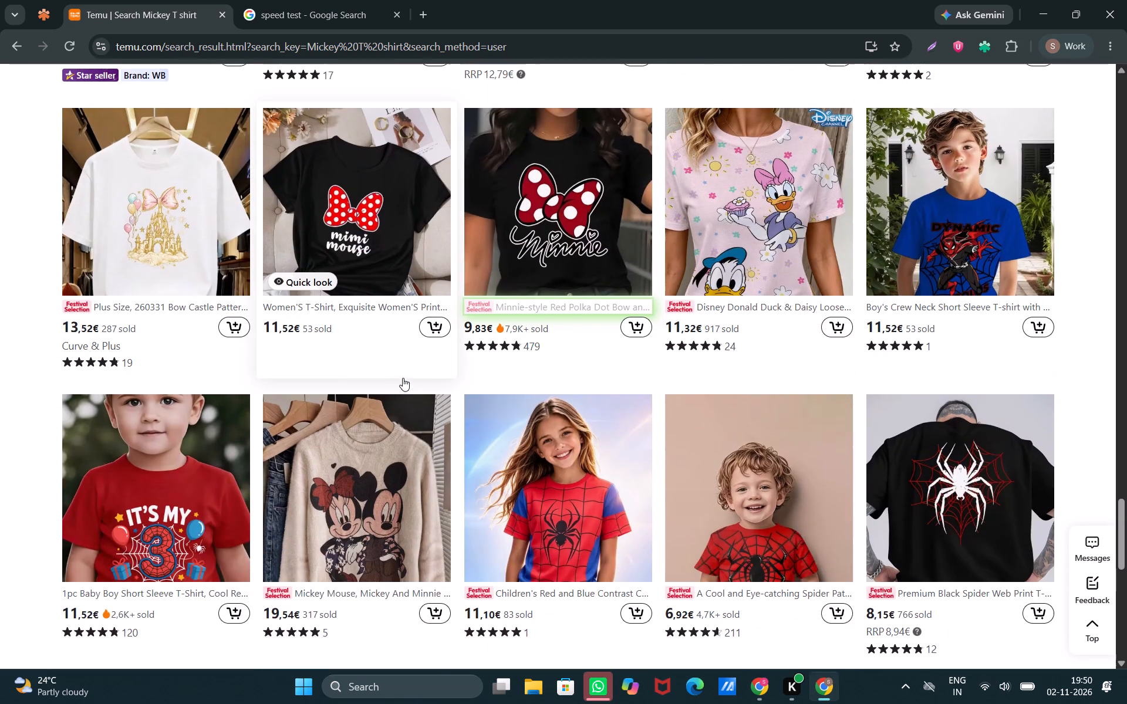
scroll(403, 378, "down", 2)
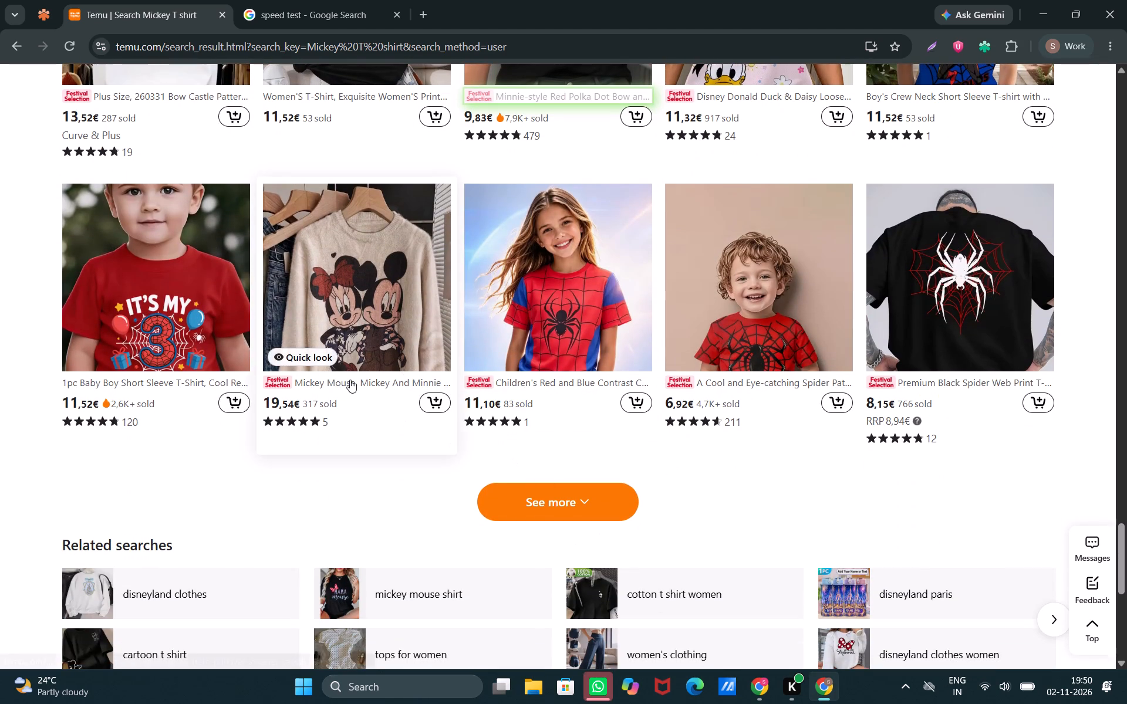
Log the link of Temu's Mickey and Minnie pullover sweater listing in the next empty row of The Walt Disney sheet.
right_click(353, 384)
left_click(428, 539)
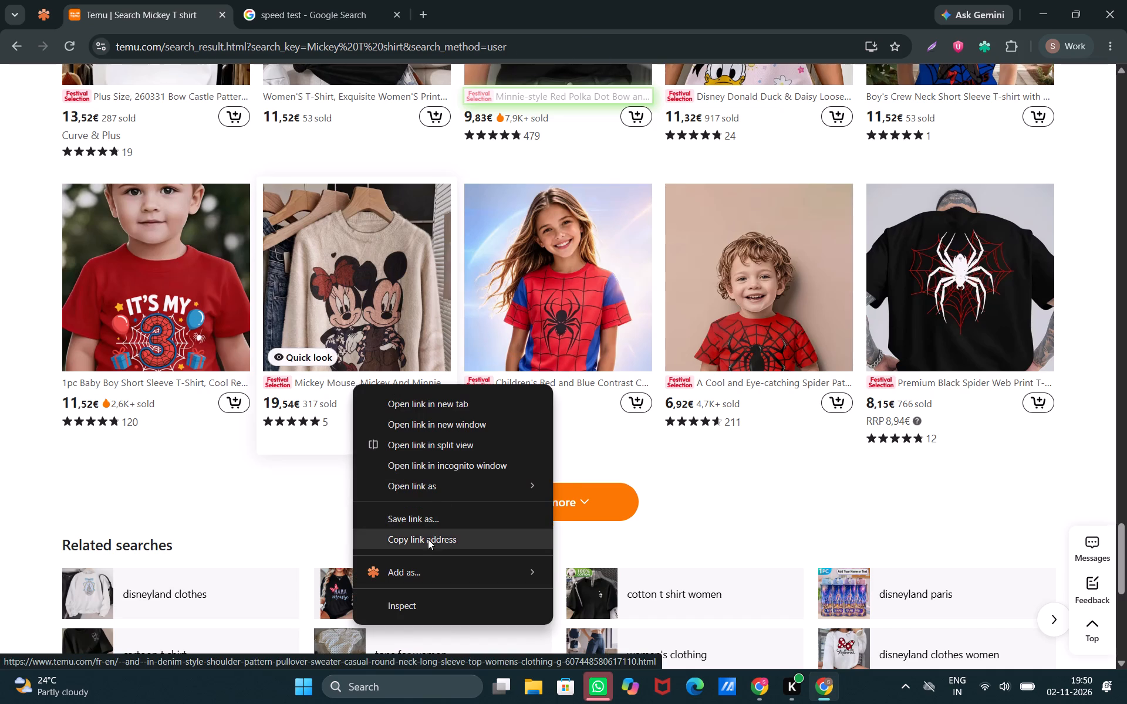
key("alt+Tab")
key("ctrl+b")
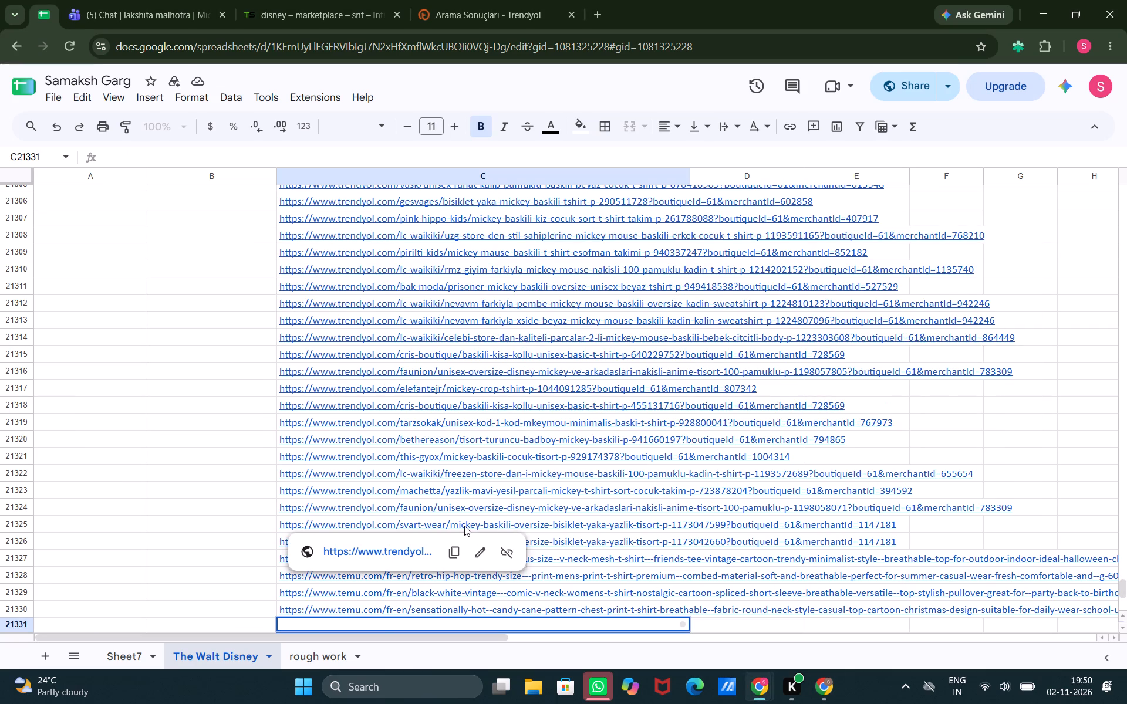
key("ctrl+v")
key("Return")
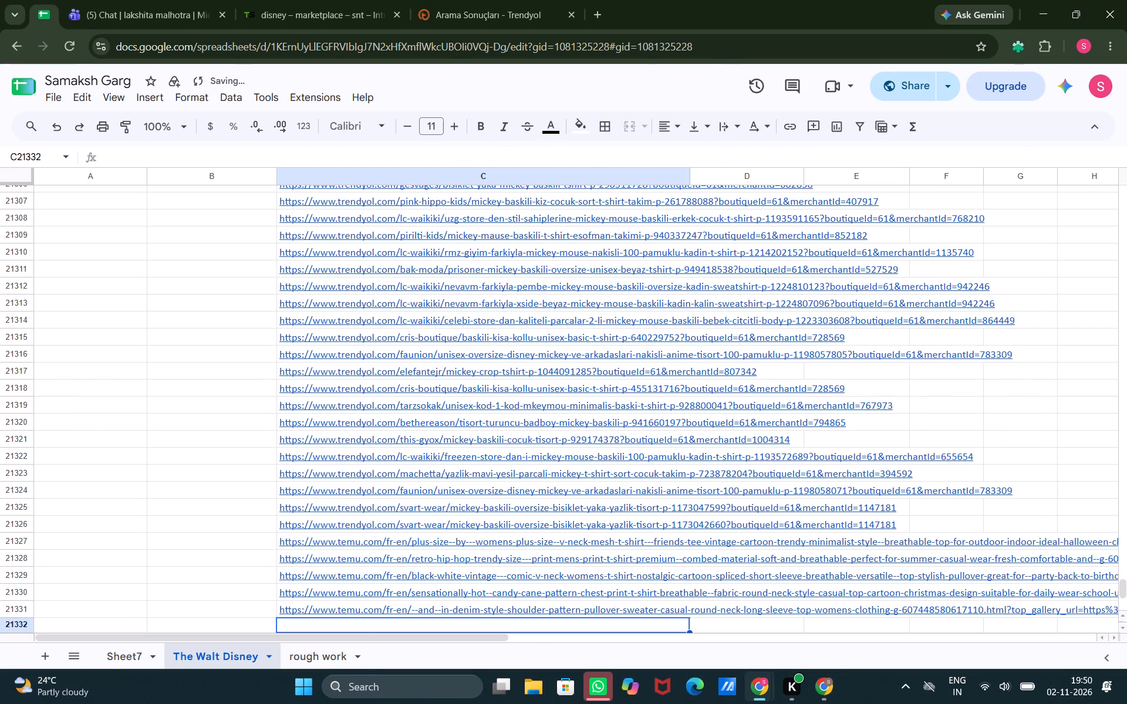
Load another batch of Temu results and examine them for unmarked Mickey & Friends listings.
key("alt+Tab")
left_click(554, 503)
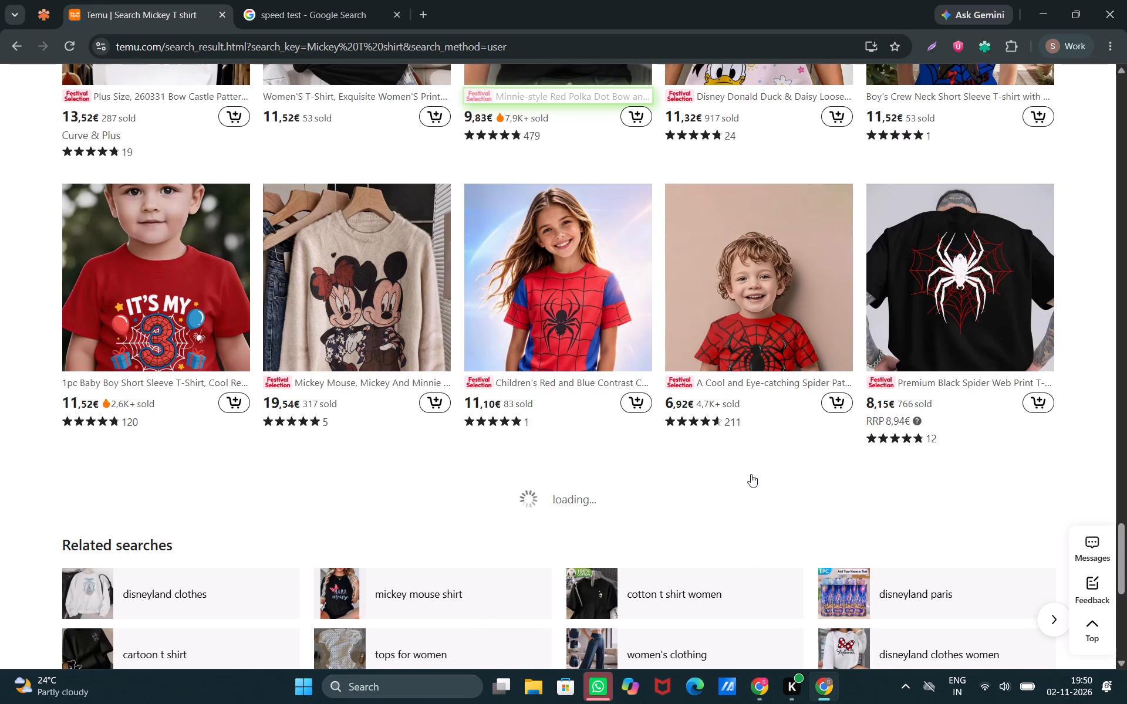
scroll(749, 476, "down", 3)
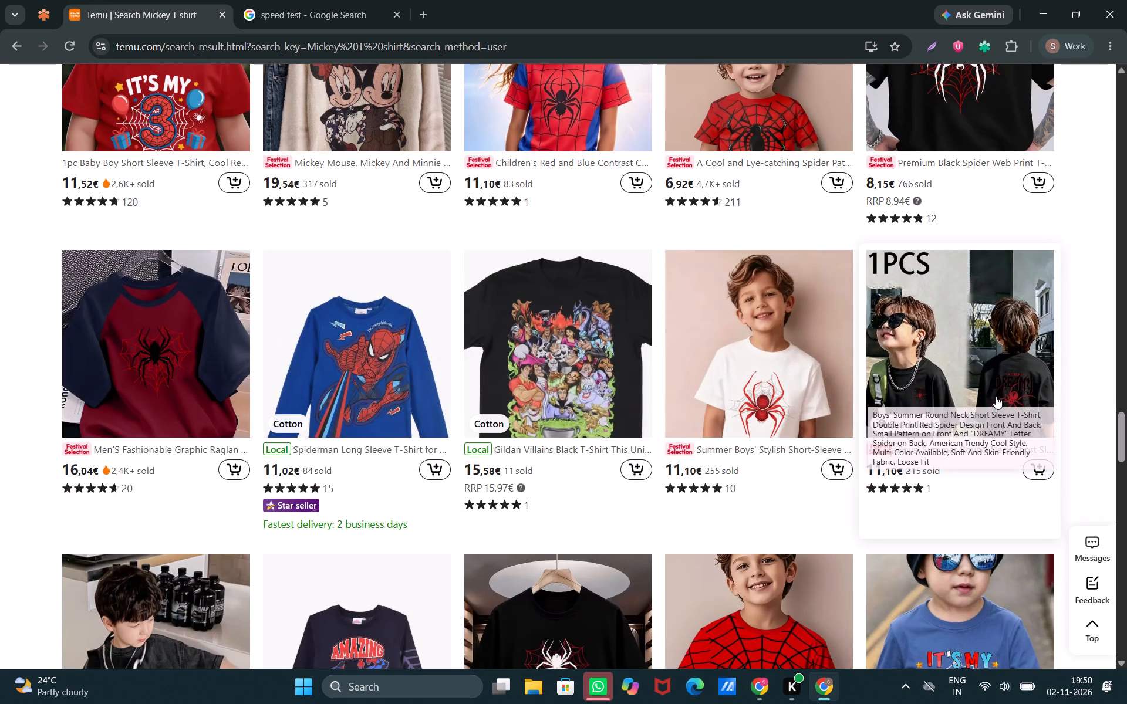
scroll(986, 411, "down", 3)
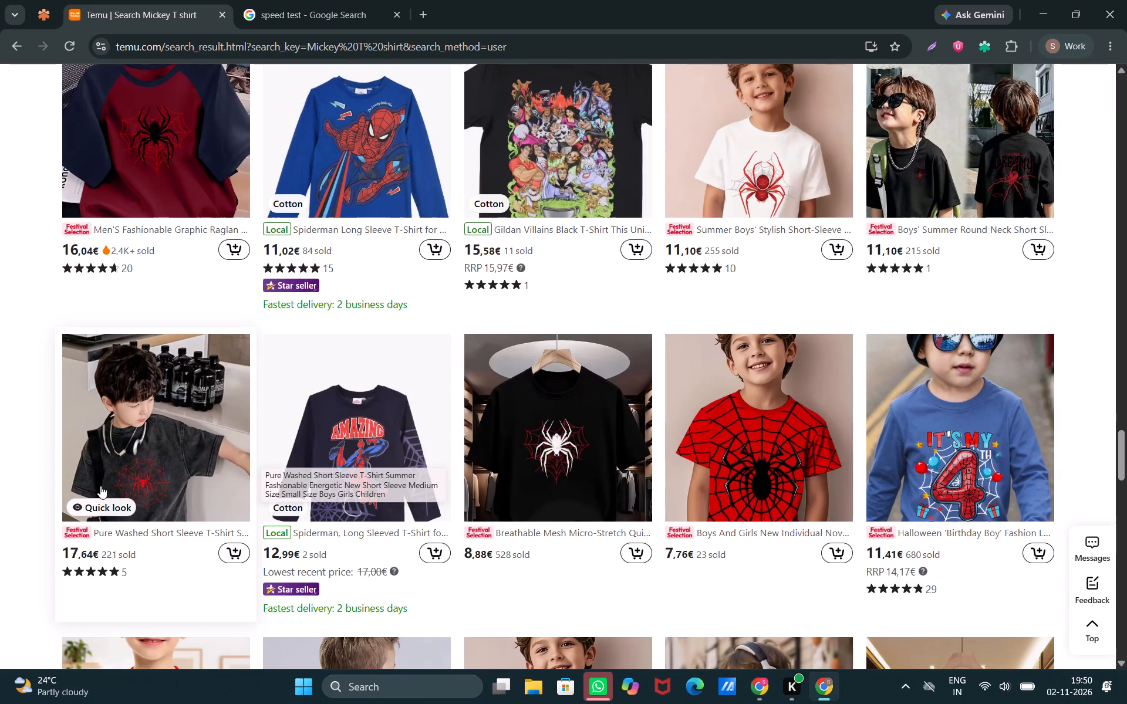
scroll(114, 487, "down", 4)
scroll(849, 429, "down", 5)
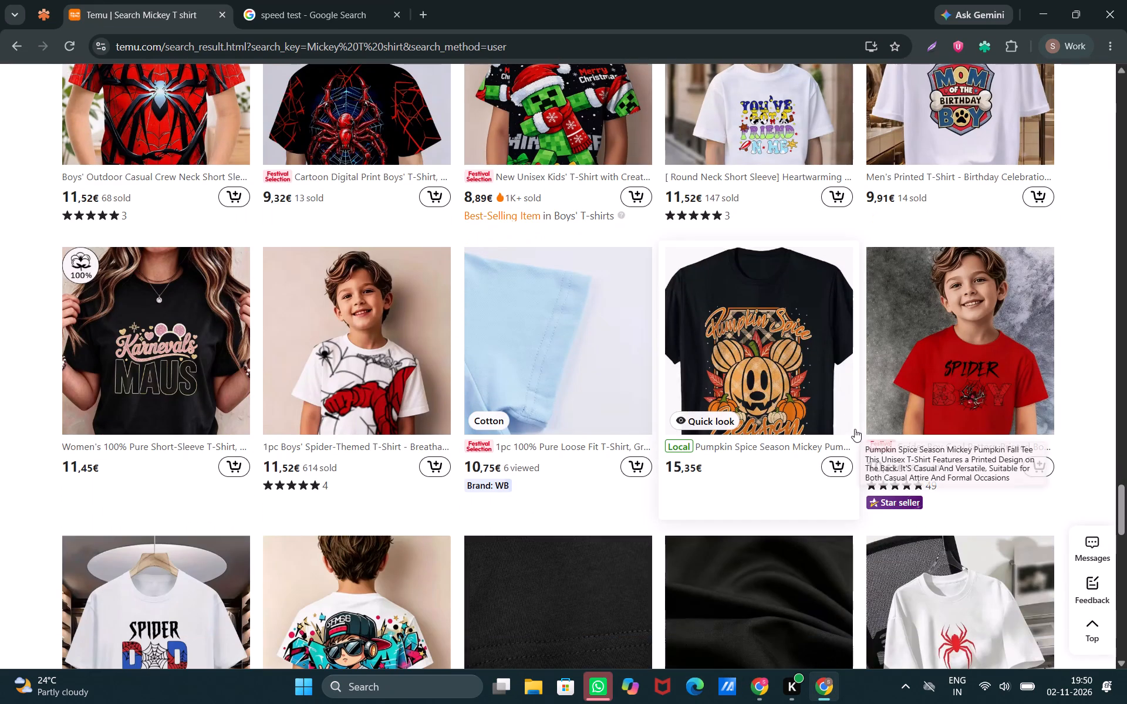
scroll(180, 467, "down", 4)
scroll(851, 403, "down", 4)
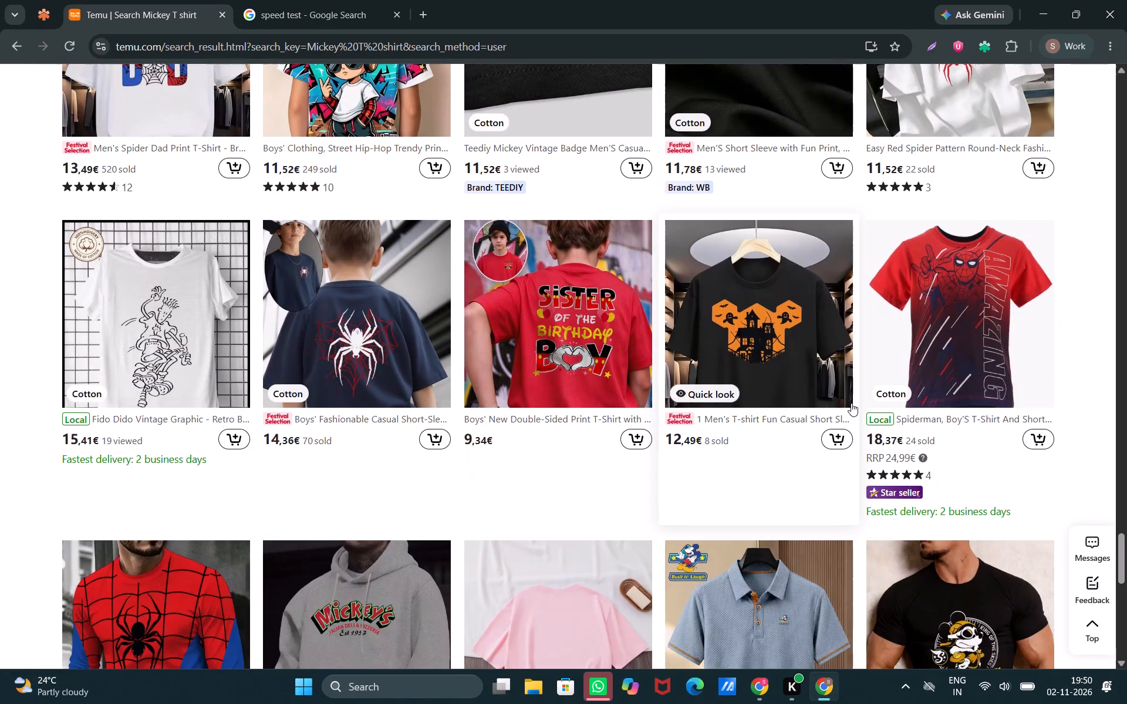
scroll(217, 450, "down", 4)
scroll(213, 453, "up", 3)
scroll(213, 453, "down", 4)
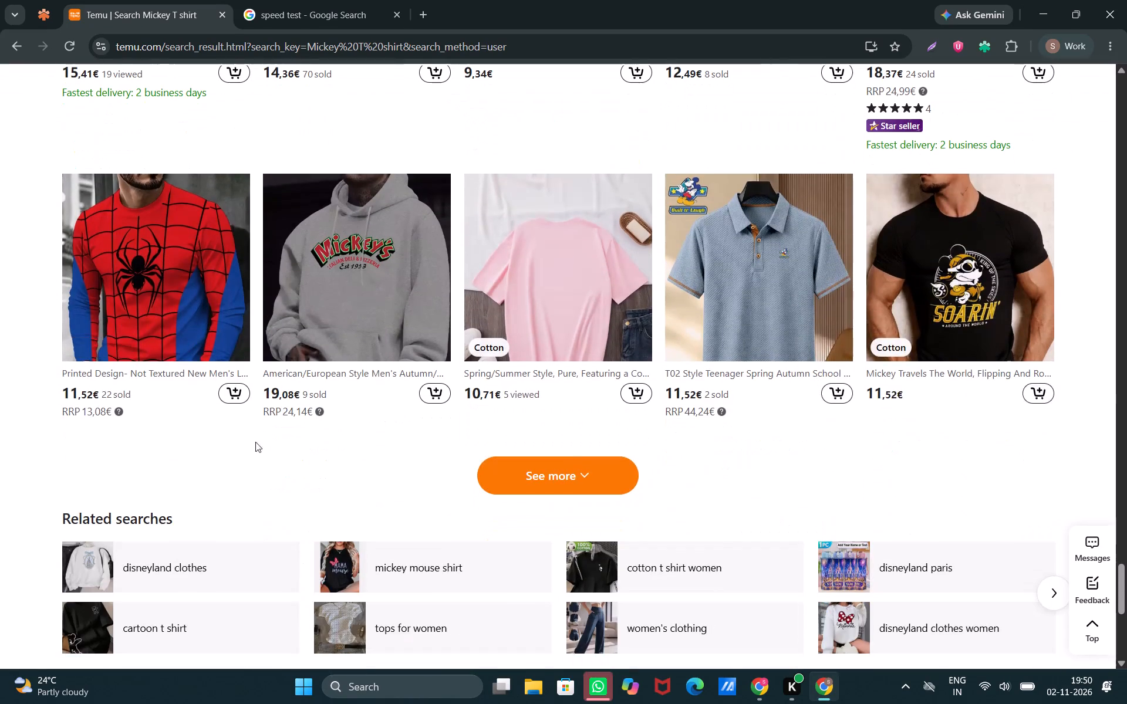
Log the link of Temu's black Mickey Travels The World T-shirt in the next empty row of The Walt Disney sheet.
right_click(933, 380)
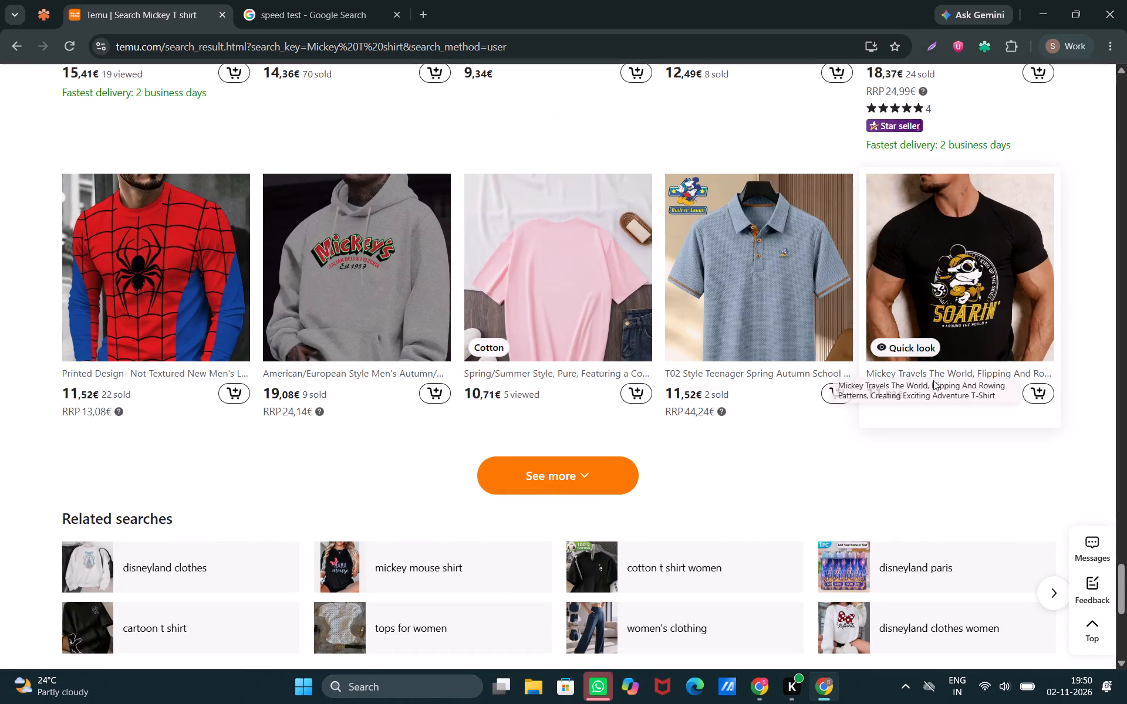
right_click(989, 376)
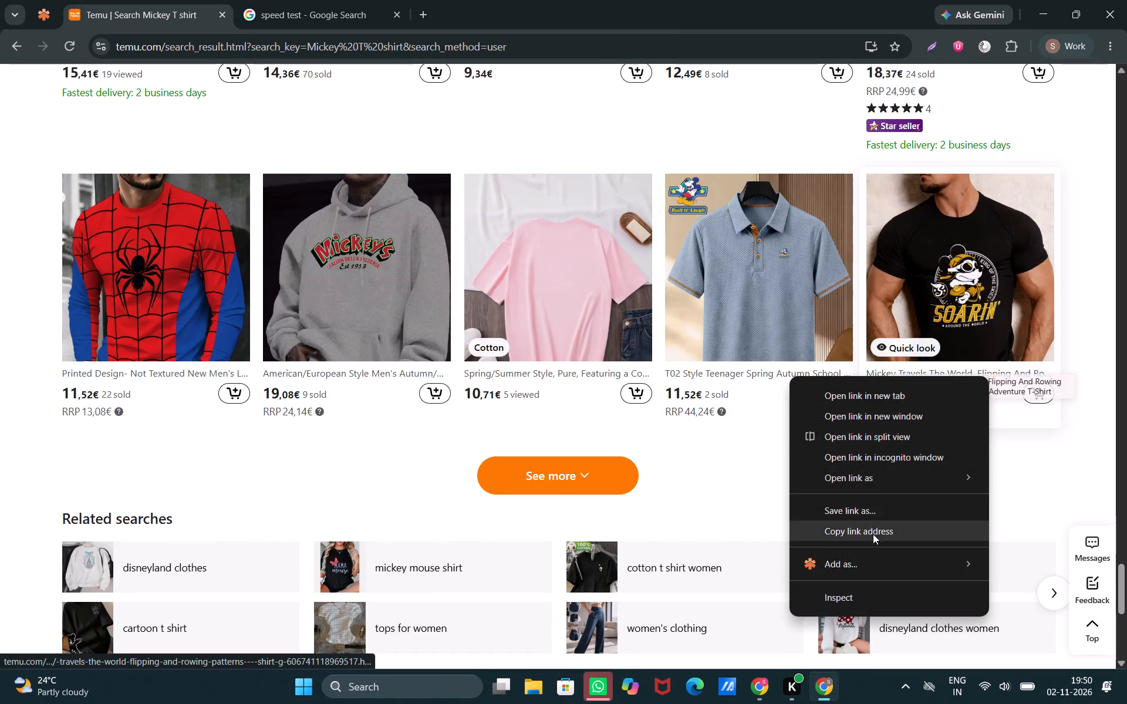
left_click(873, 534)
key("alt+Tab")
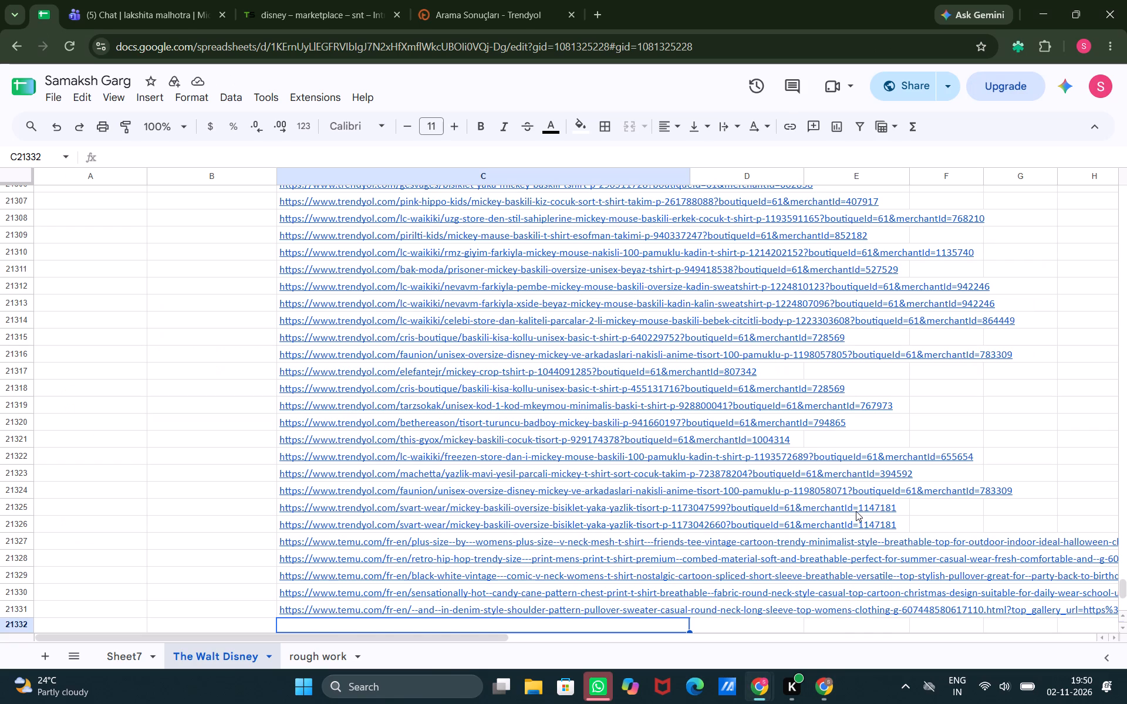
key("ctrl+v")
key("Return")
key("Return")
key("Return")
Log the link of Temu's blue T02 Style Teenager polo shirt with Mickey logo in the next empty row of the sheet.
key("alt+Tab")
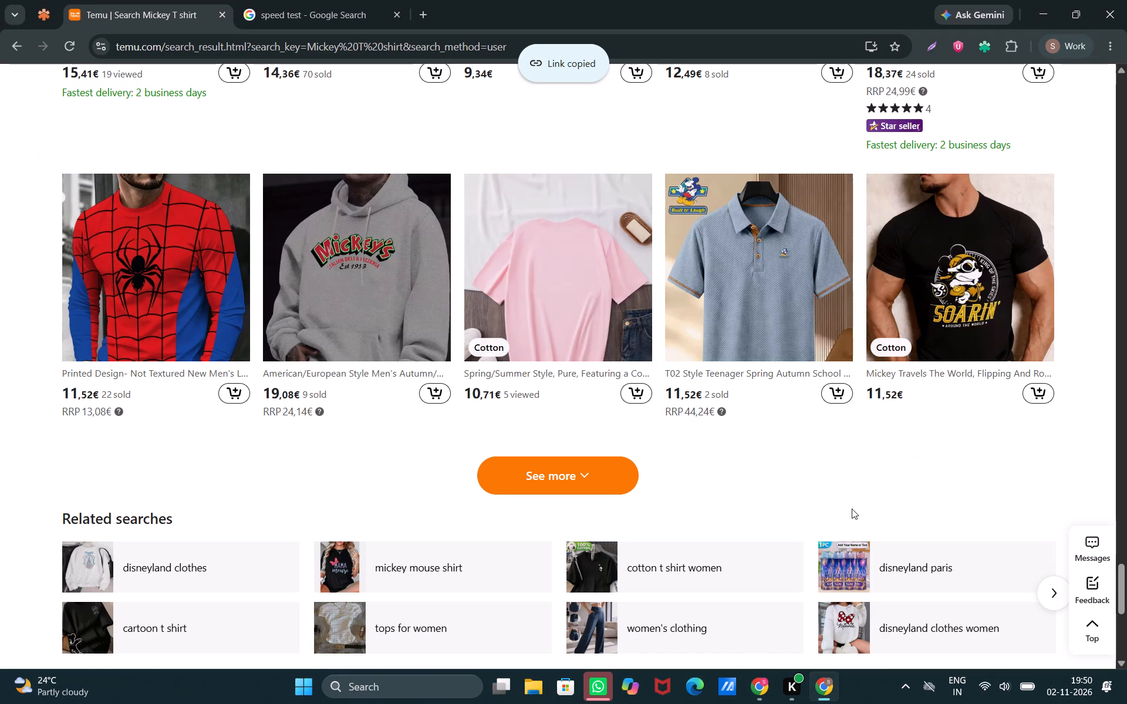
right_click(760, 379)
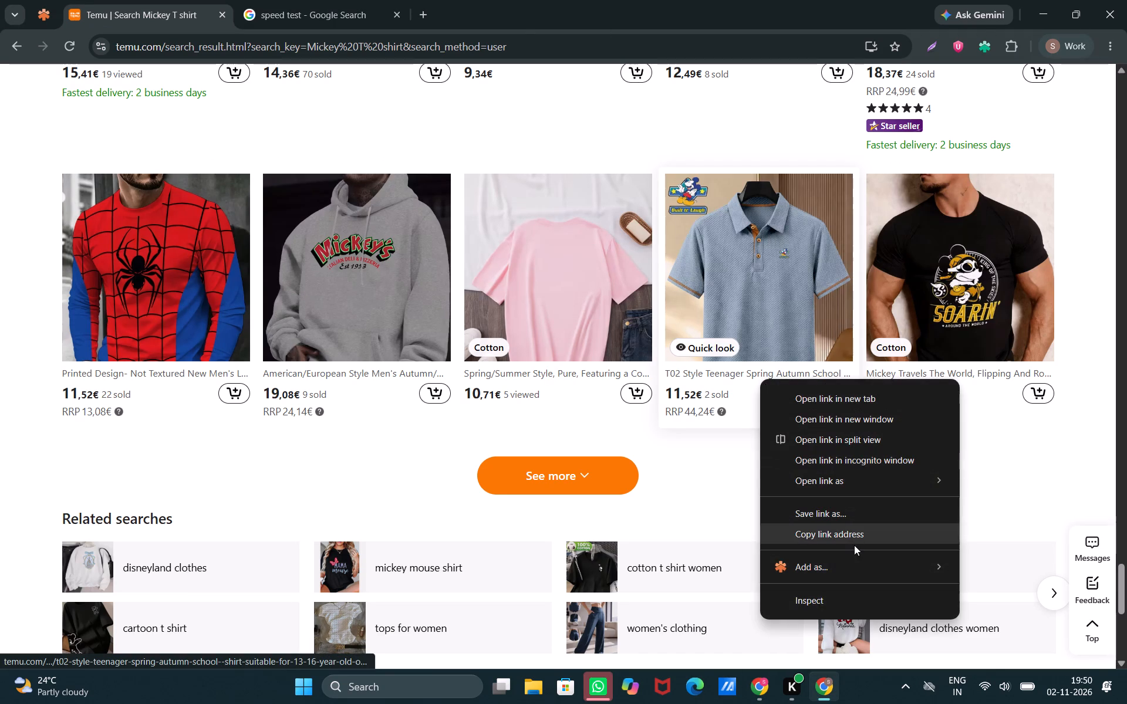
left_click(853, 537)
key("alt+Tab")
key("ctrl+v")
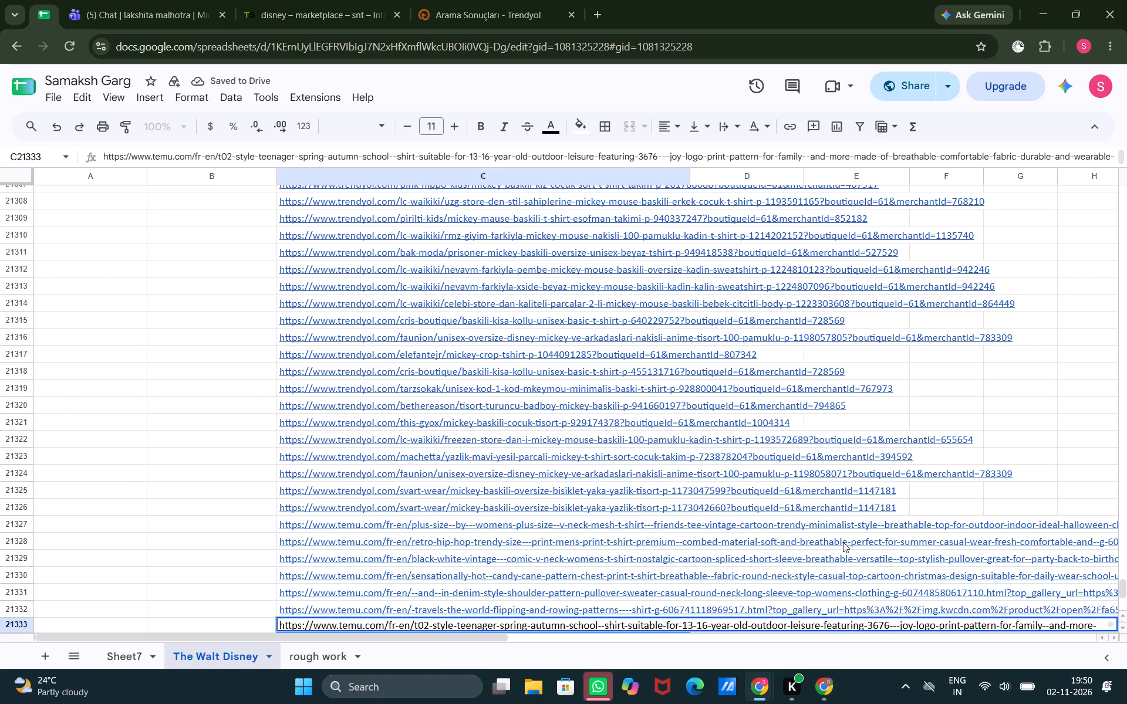
key("Return")
key("Return")
Load another batch of Temu's Mickey T-shirt results and examine them for unmarked Mickey & Friends listings.
key("alt+Tab")
scroll(799, 507, "up", 7)
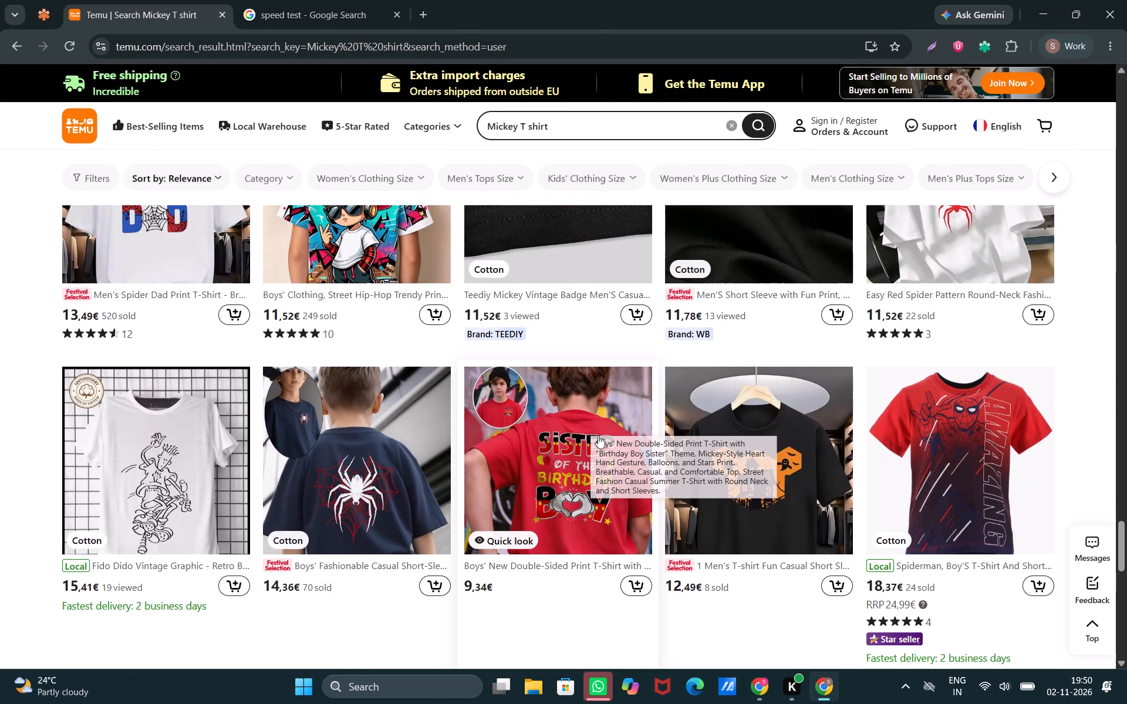
scroll(833, 401, "up", 1)
scroll(845, 397, "down", 4)
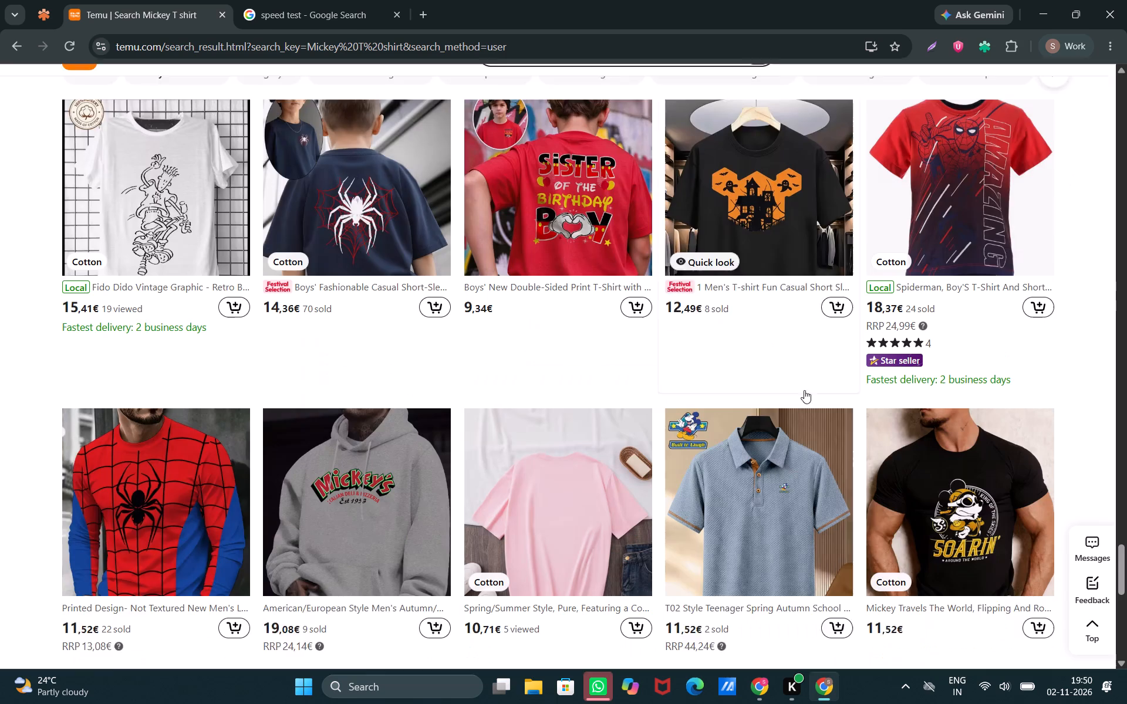
scroll(804, 390, "down", 5)
left_click(542, 401)
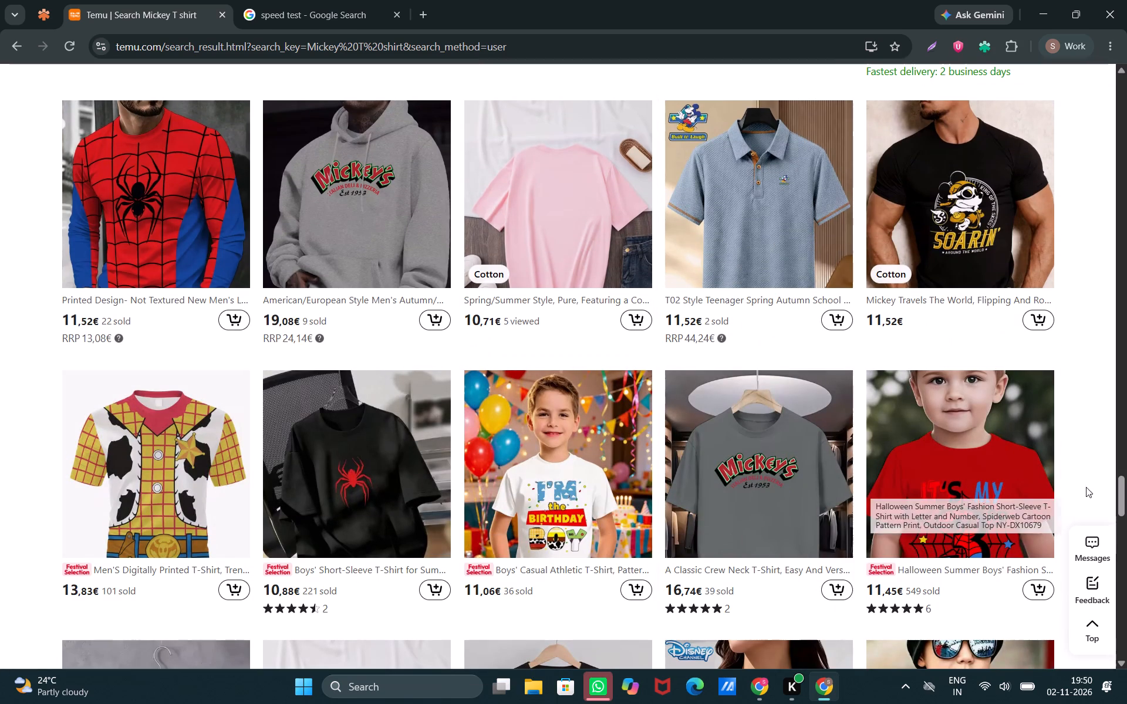
scroll(343, 495, "down", 5)
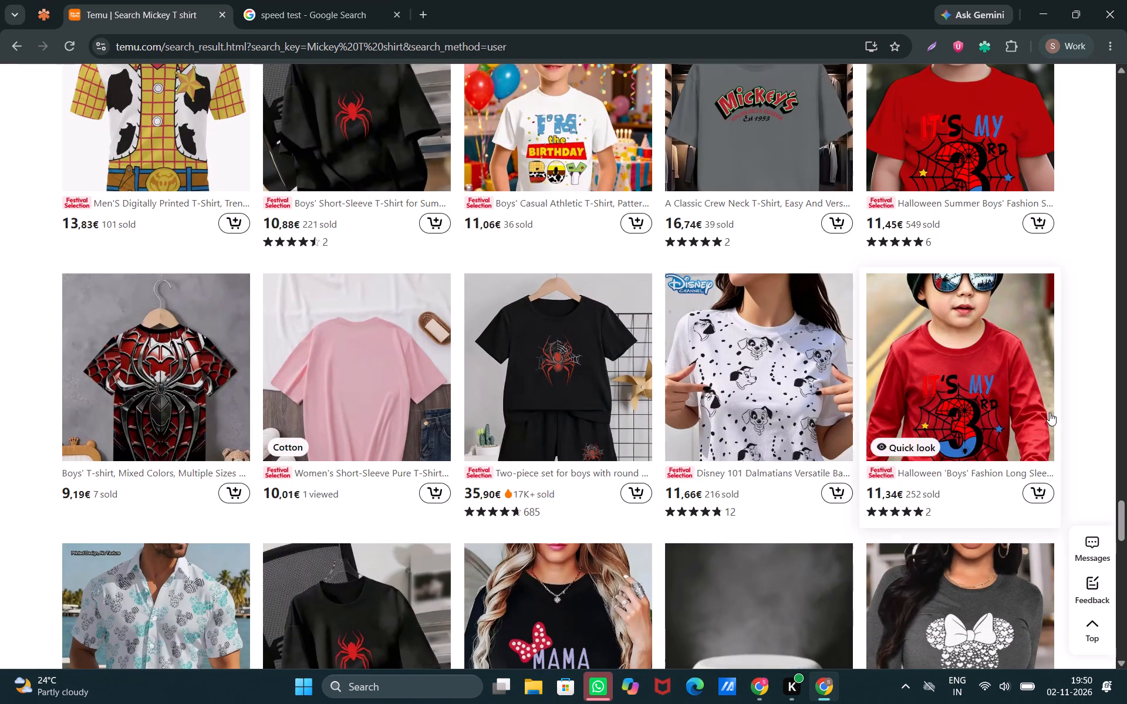
scroll(773, 459, "down", 5)
scroll(319, 411, "down", 3)
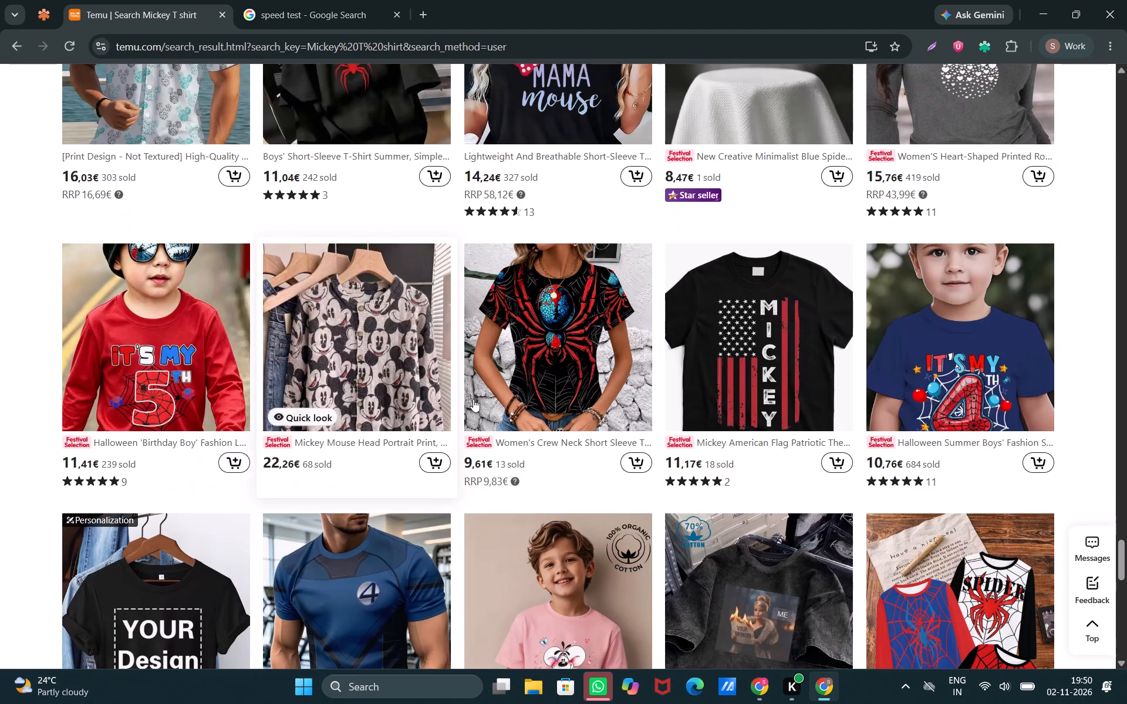
Log the link of Temu's Mickey Mouse Head Portrait print sweater in the next empty row of The Walt Disney sheet.
right_click(380, 447)
left_click(466, 354)
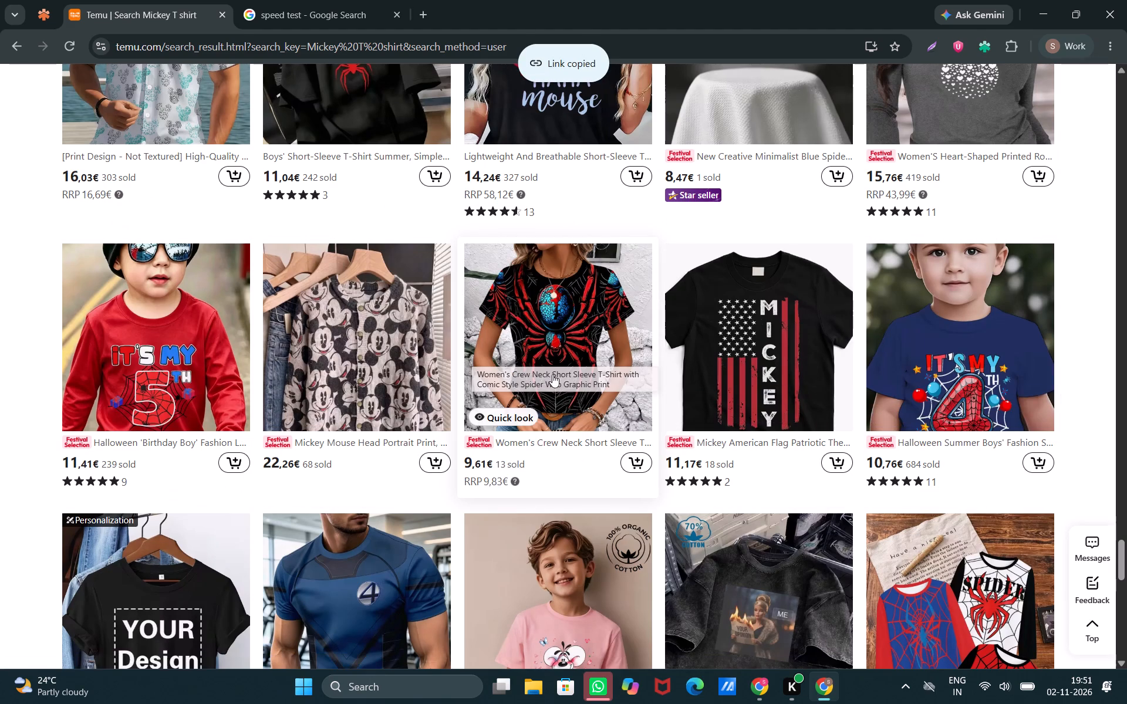
key("alt+Tab")
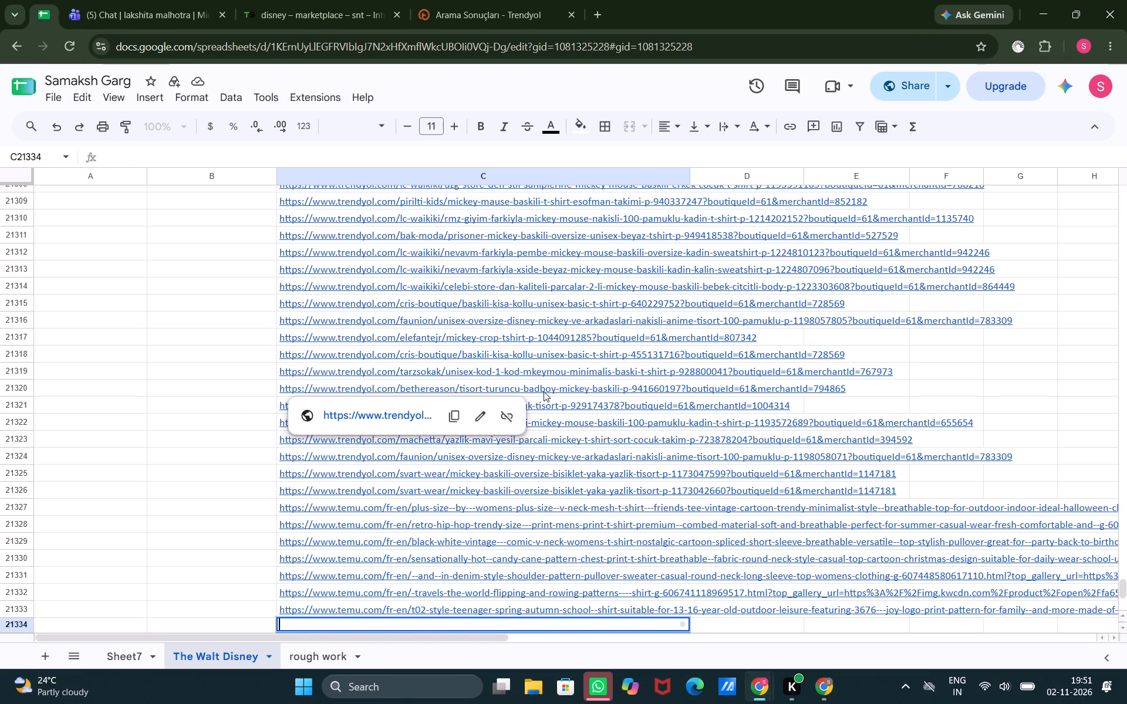
key("ctrl+v")
key("Return")
key("Return")
Examine the remaining Temu results, load the next batch and check it for unmarked Mickey & Friends listings.
key("alt+Tab")
scroll(546, 384, "down", 4)
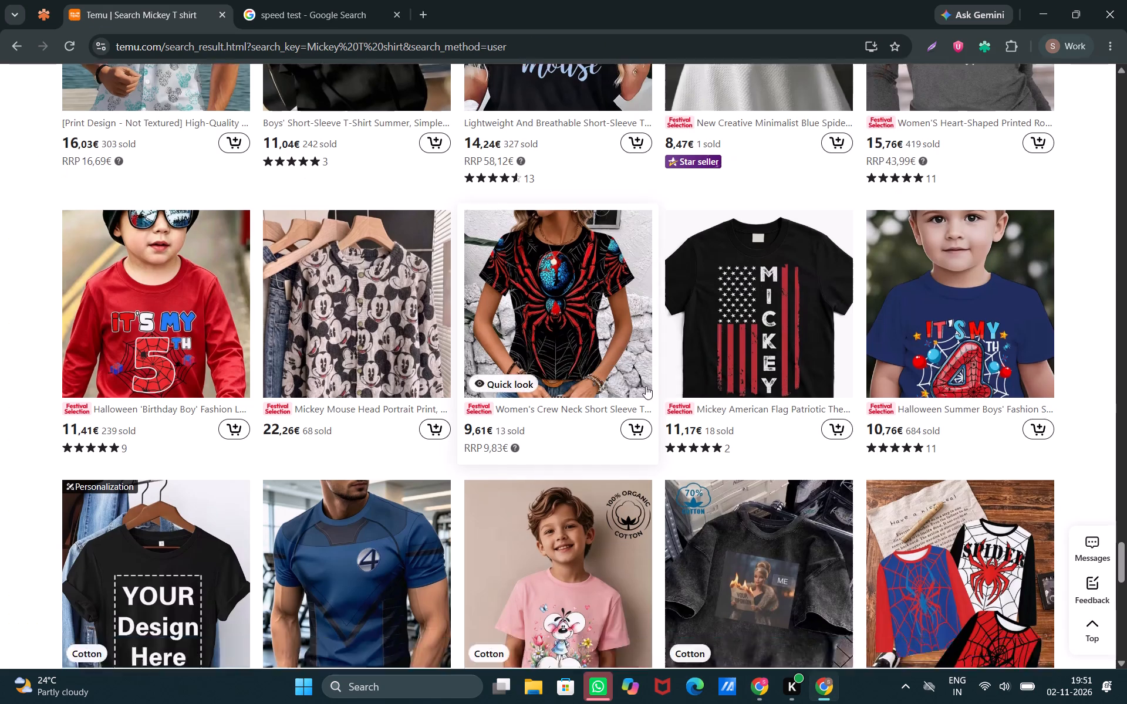
scroll(127, 384, "down", 4)
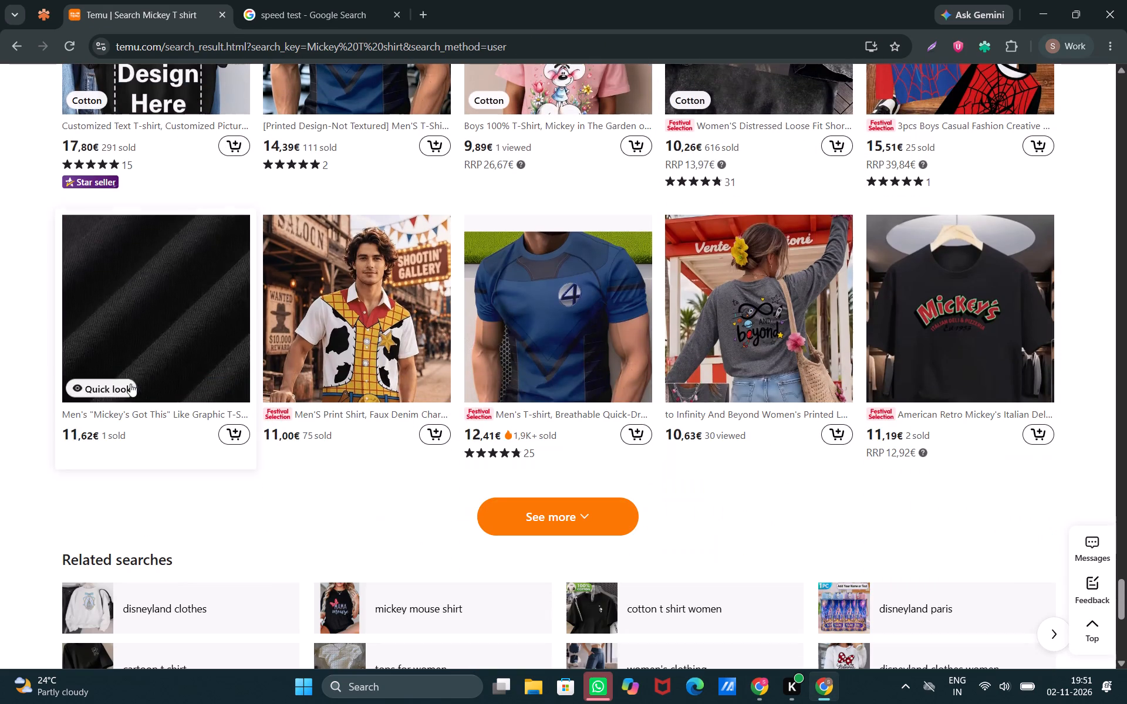
left_click(562, 526)
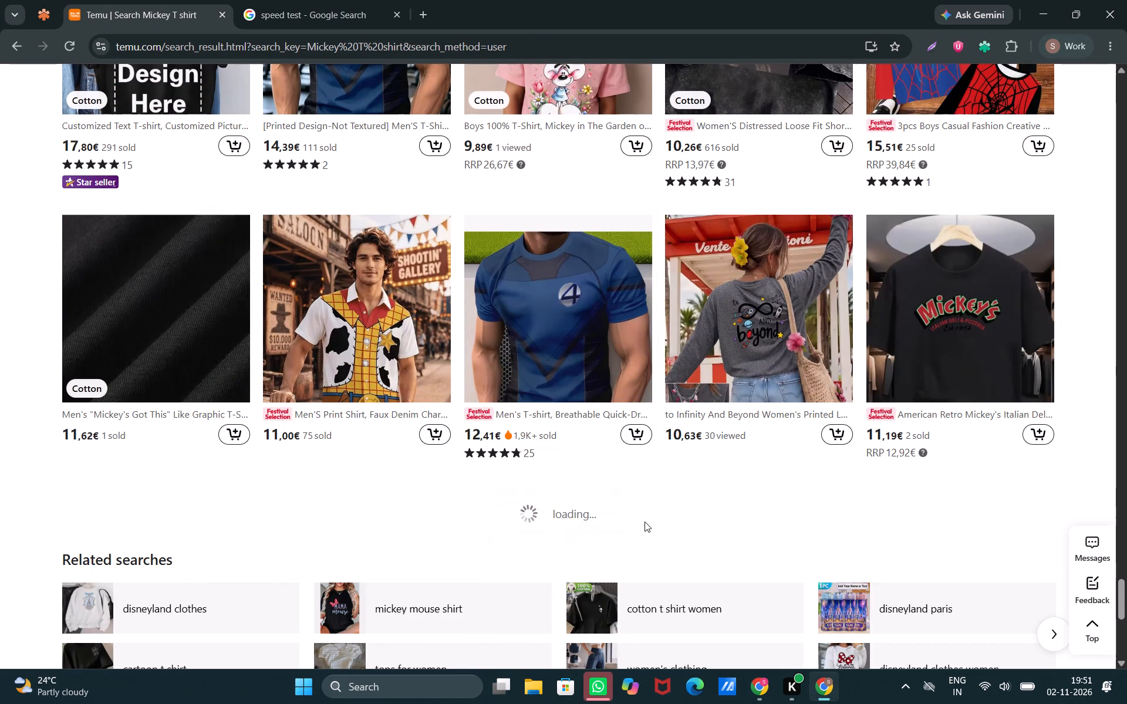
scroll(546, 486, "down", 3)
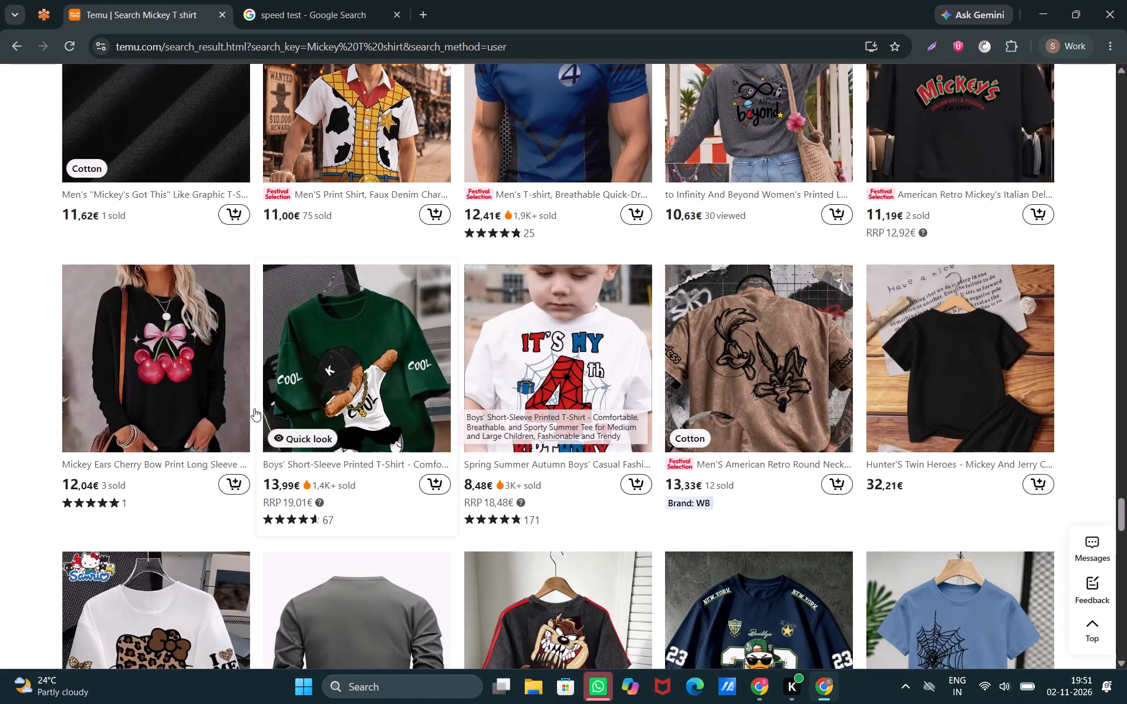
scroll(986, 387, "down", 5)
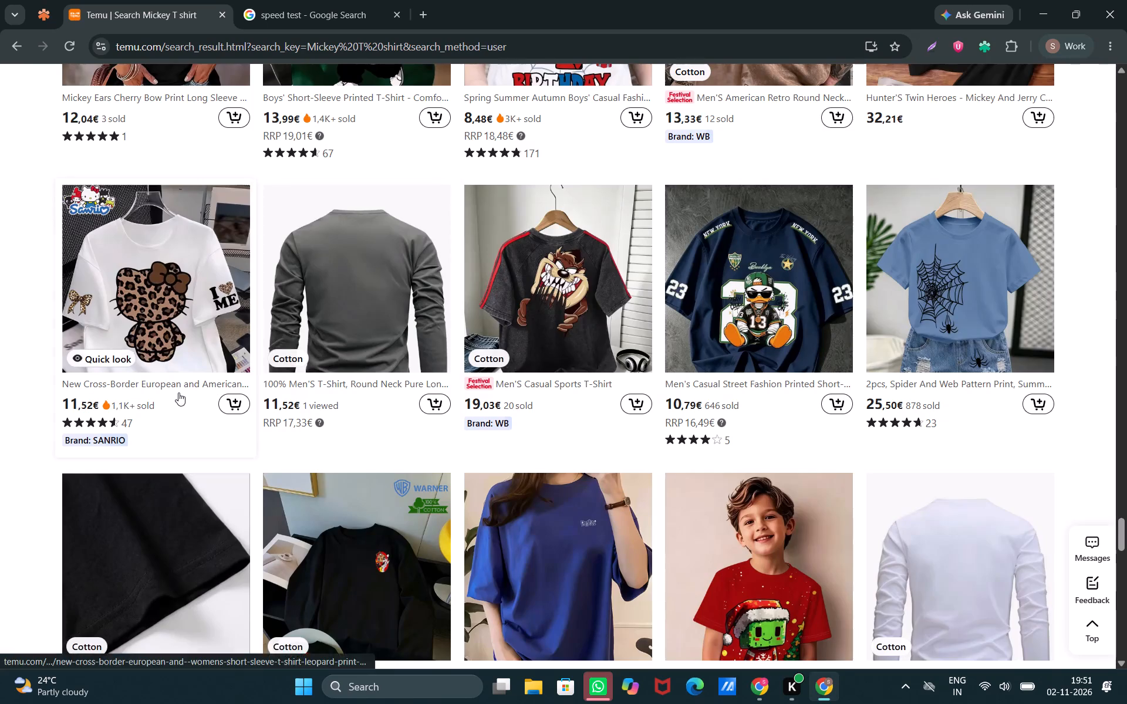
scroll(173, 395, "down", 4)
scroll(1048, 329, "down", 4)
scroll(173, 341, "down", 4)
scroll(348, 329, "up", 3)
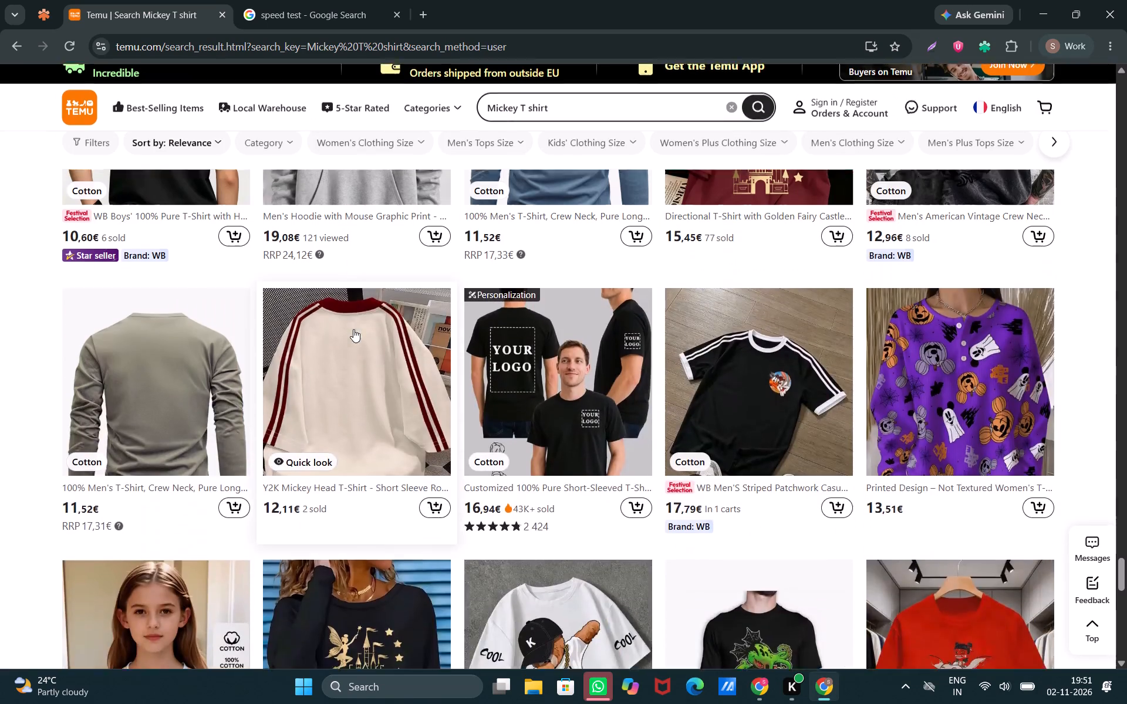
scroll(353, 329, "up", 2)
scroll(353, 329, "down", 3)
scroll(935, 323, "down", 4)
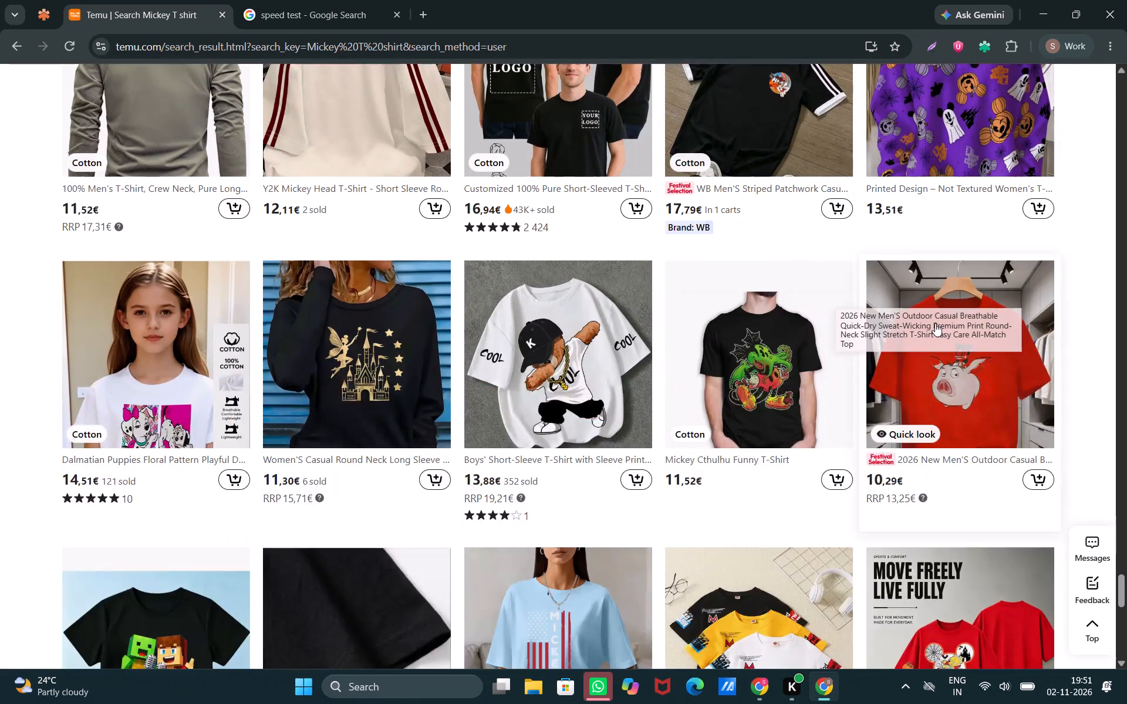
scroll(935, 323, "up", 3)
scroll(935, 323, "down", 3)
scroll(935, 323, "up", 3)
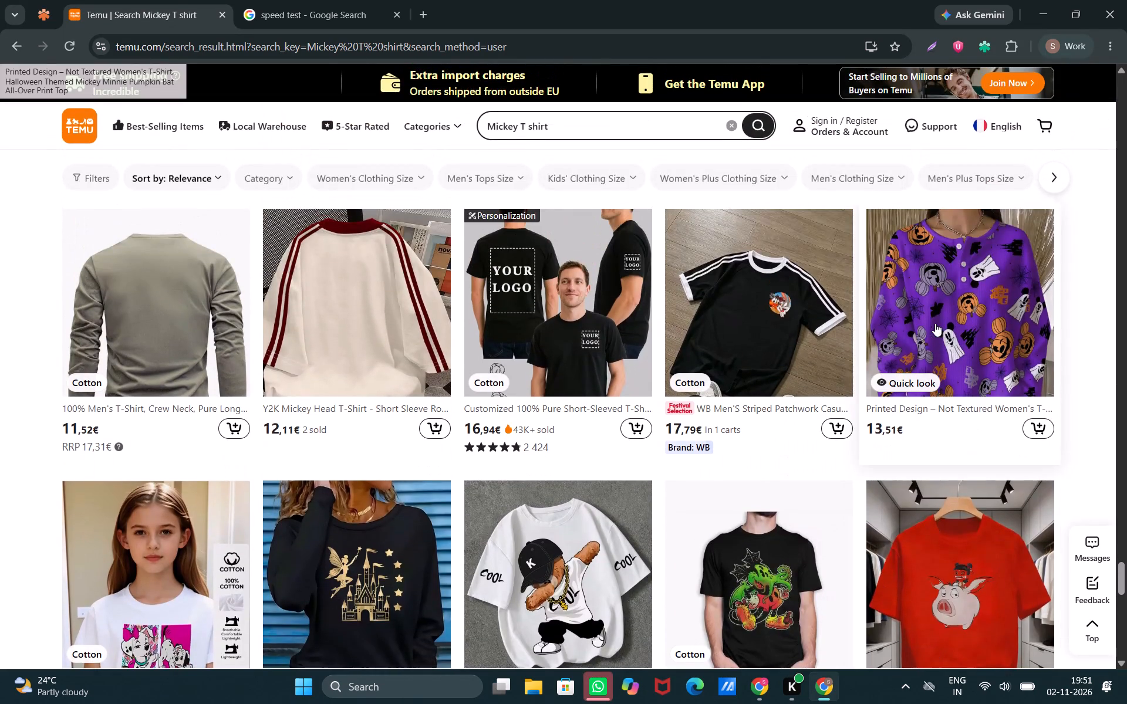
scroll(935, 323, "down", 11)
Load a further batch of Temu results and examine them for unmarked Mickey & Friends listings.
left_click(589, 276)
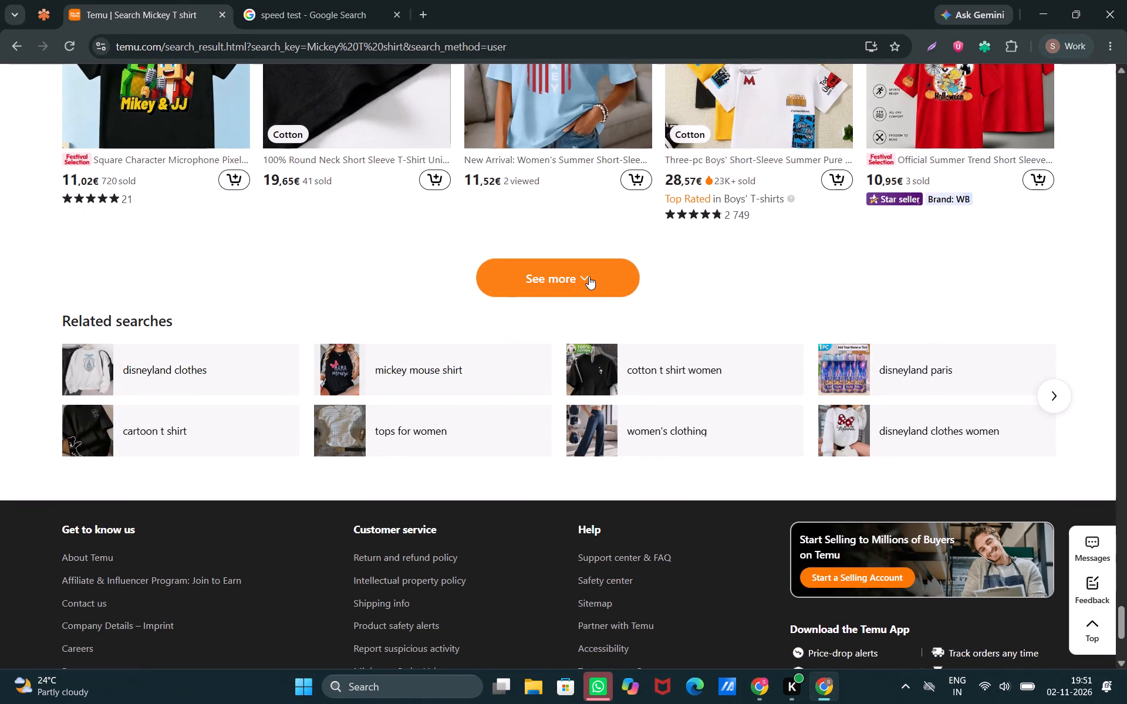
scroll(799, 284, "up", 3)
scroll(416, 341, "down", 3)
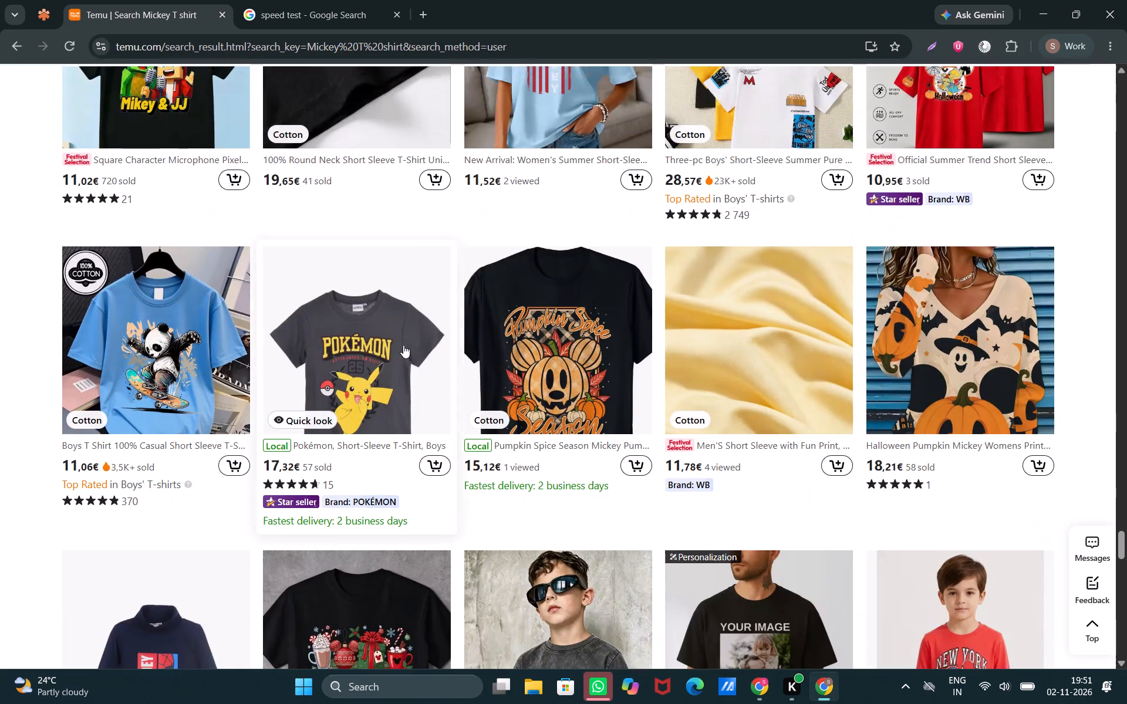
scroll(816, 333, "down", 5)
scroll(761, 327, "down", 3)
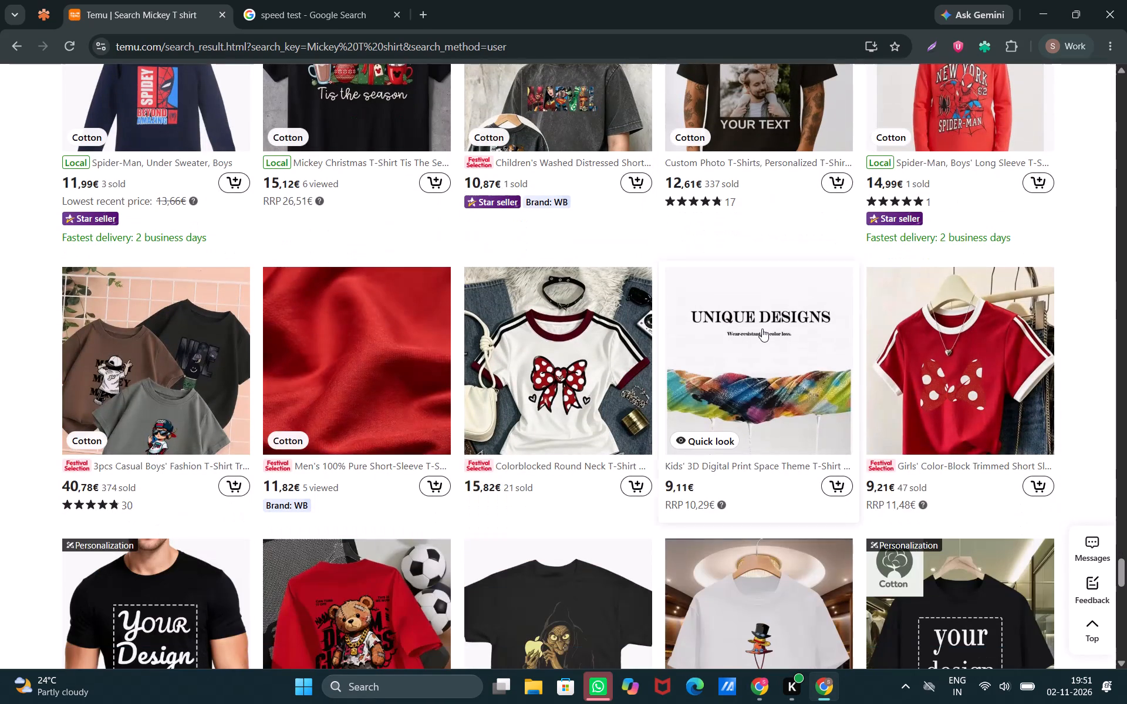
scroll(762, 329, "down", 2)
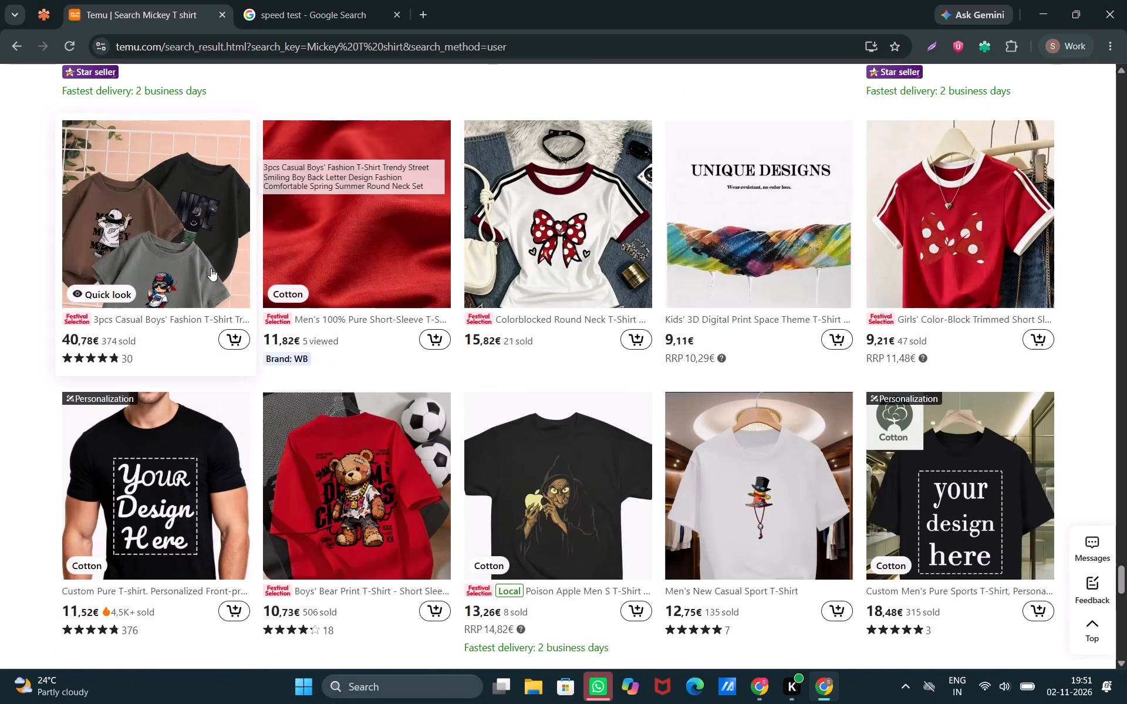
In The Walt Disney sheet, copy "Mickey & Friends - T-shirts" from B21206 down column B to row 21334.
key("alt+Tab")
key("Up")
key("Up")
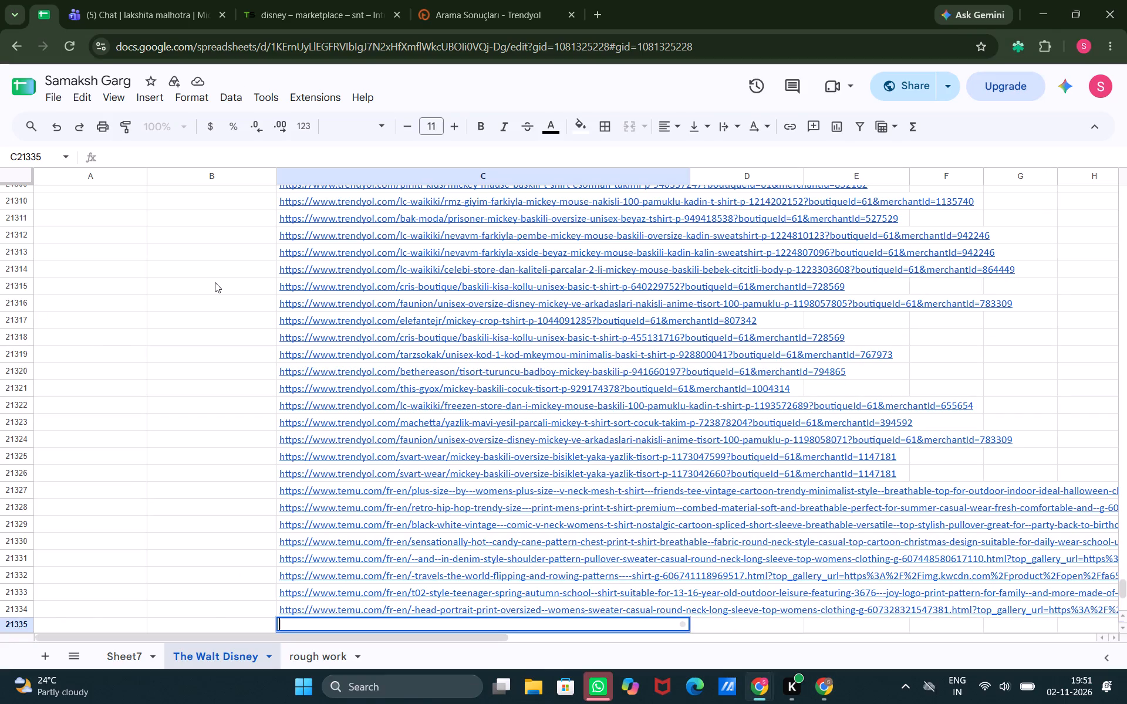
key("Return")
key("Up")
key("Up")
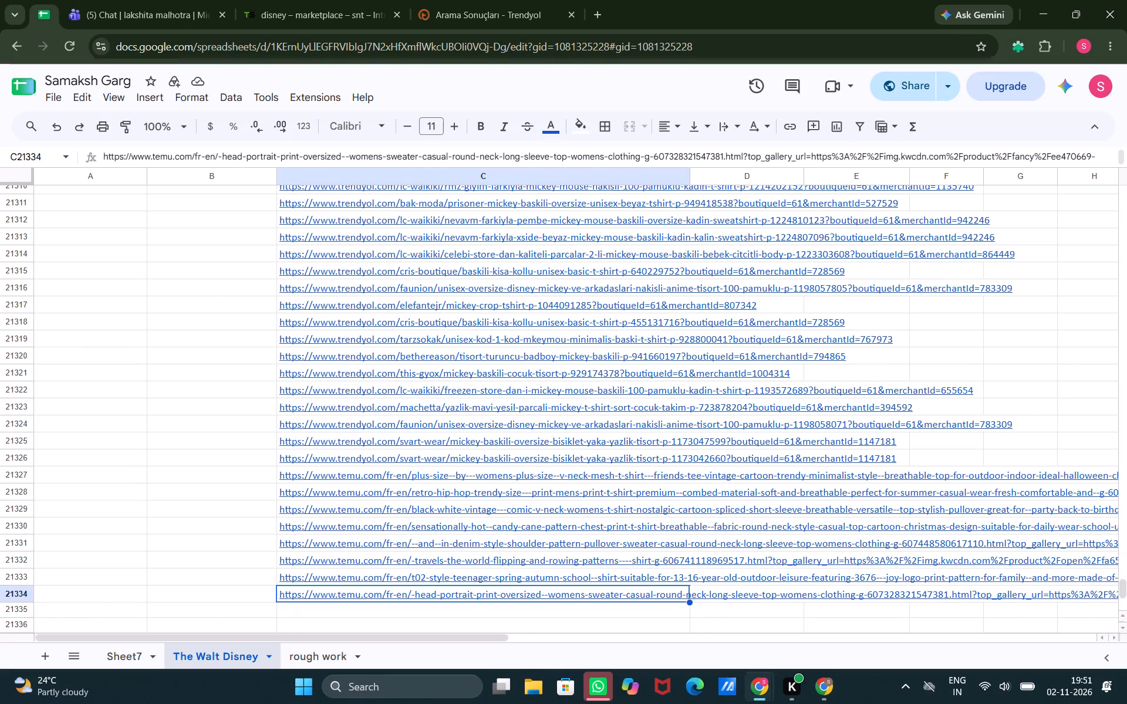
key("ctrl+shift+Up")
key("Down")
key("Up")
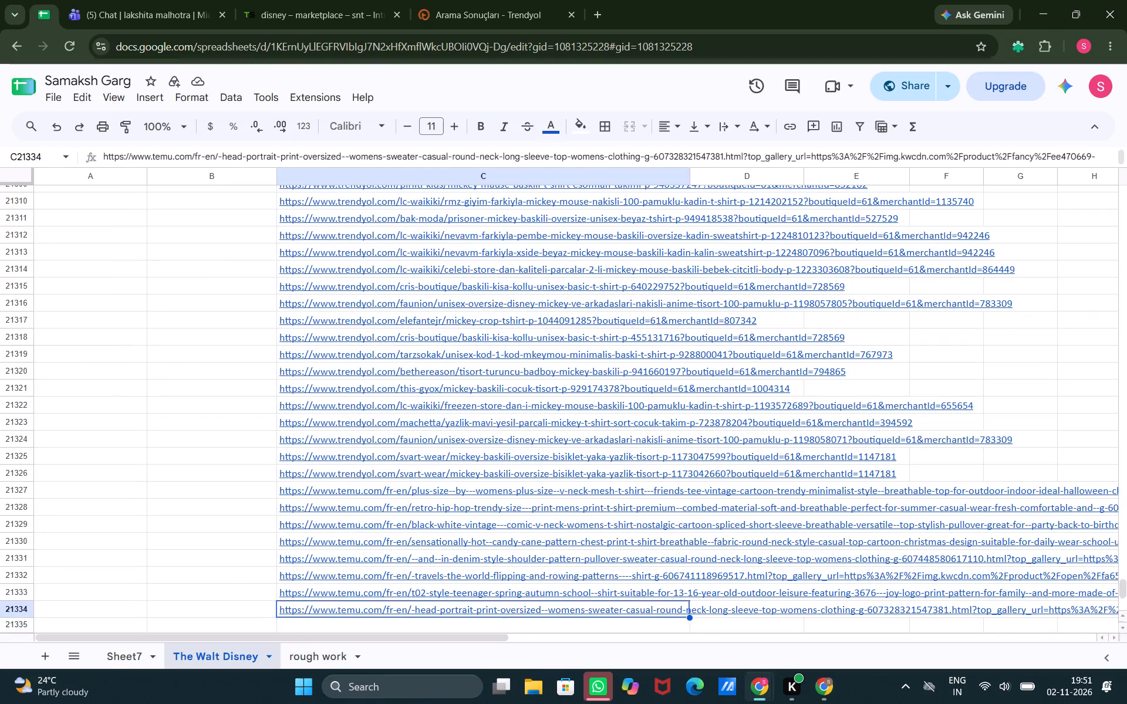
key("ctrl+Up")
key("Left")
key("ctrl+c")
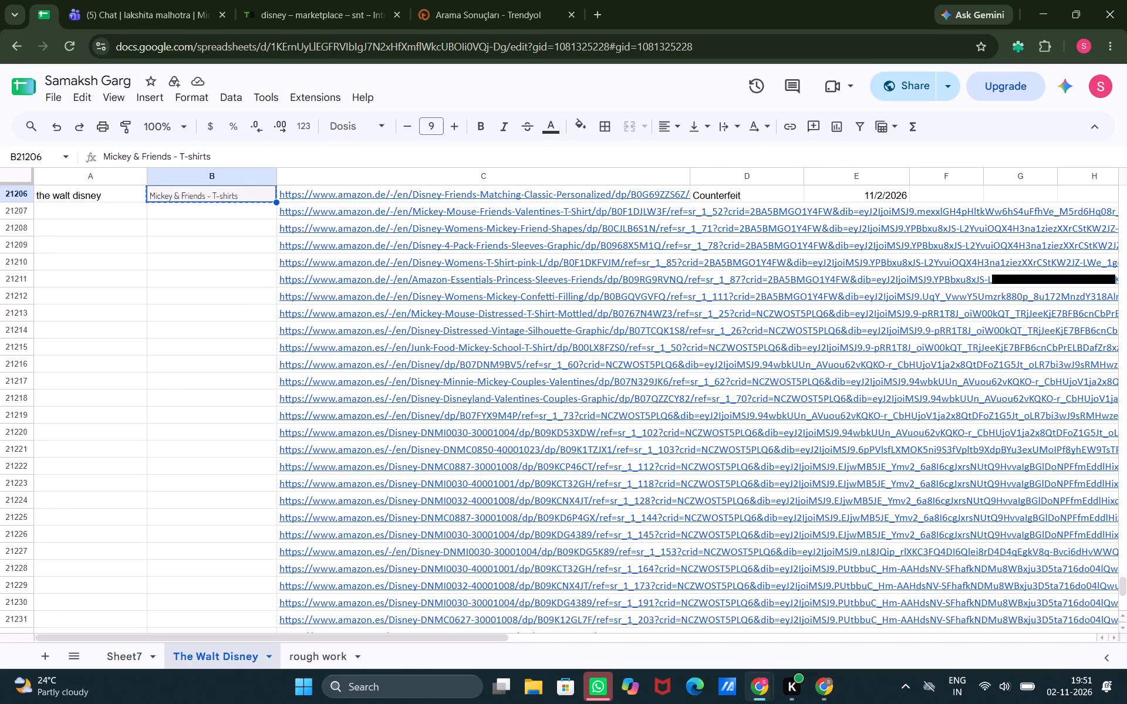
key("Down")
key("shift+Down")
key("shift+Down")
key("shift+Down")
key("shift+Down")
key("shift+Down")
key("shift+Down")
key("shift+Down")
key("shift+Down")
key("shift+Down")
key("shift+Down")
key("shift+Down")
key("shift+Down")
key("shift+Down")
key("shift+Down")
key("shift+Down")
key("shift+Down")
key("shift+Down")
key("shift+Down")
key("shift+Down")
key("shift+Down")
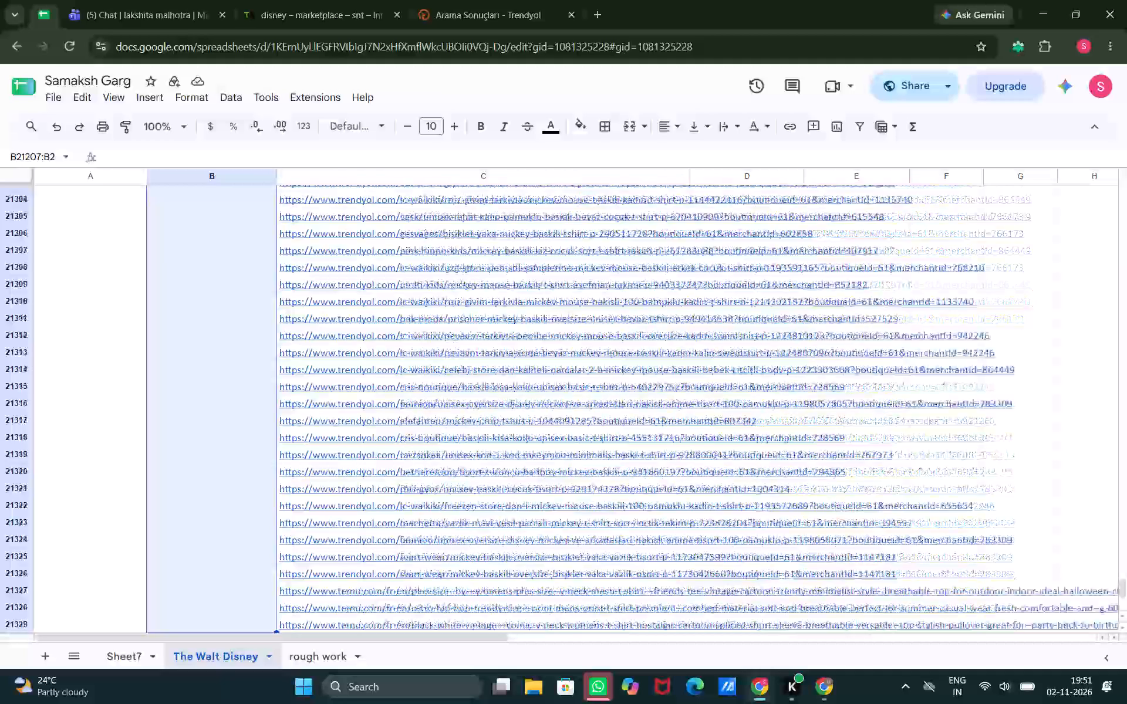
key("shift+Up")
key("shift+Up")
key("shift+Up")
key("shift+Up")
key("shift+Up")
key("shift+Up")
key("shift+Up")
key("shift+Up")
key("shift+Up")
key("shift+Up")
key("shift+Up")
key("shift+Up")
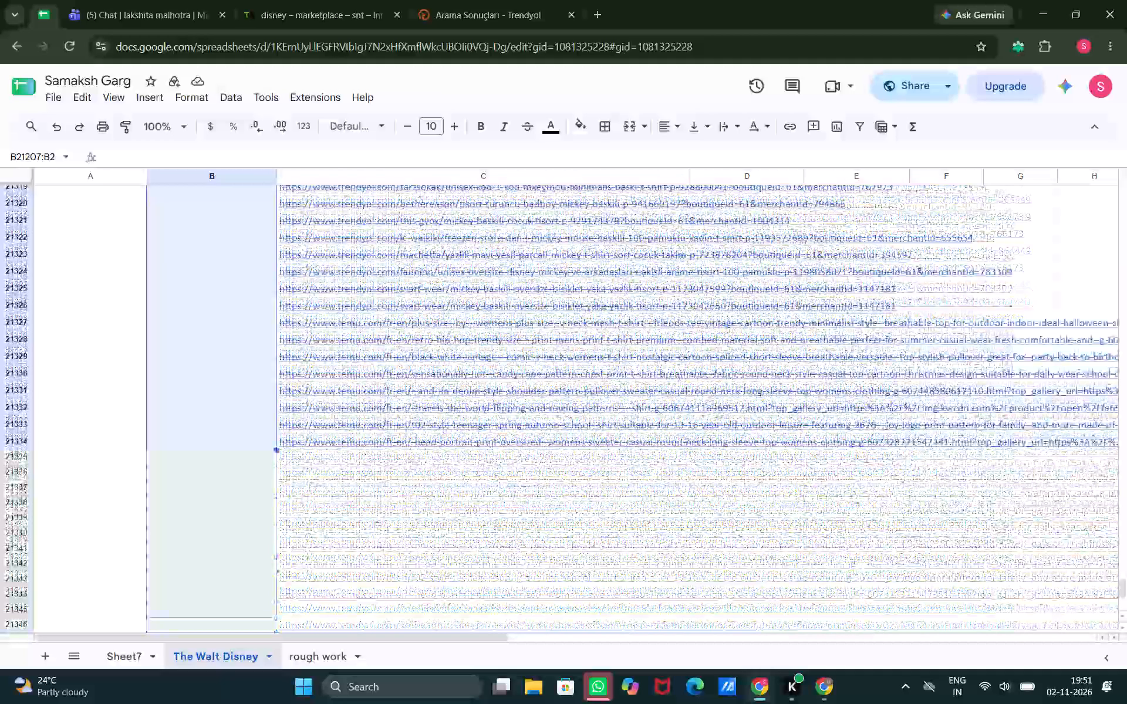
key("ctrl+v")
Copy "the walt disney" from A21206 down column A to row 21334.
key("Up")
key("Left")
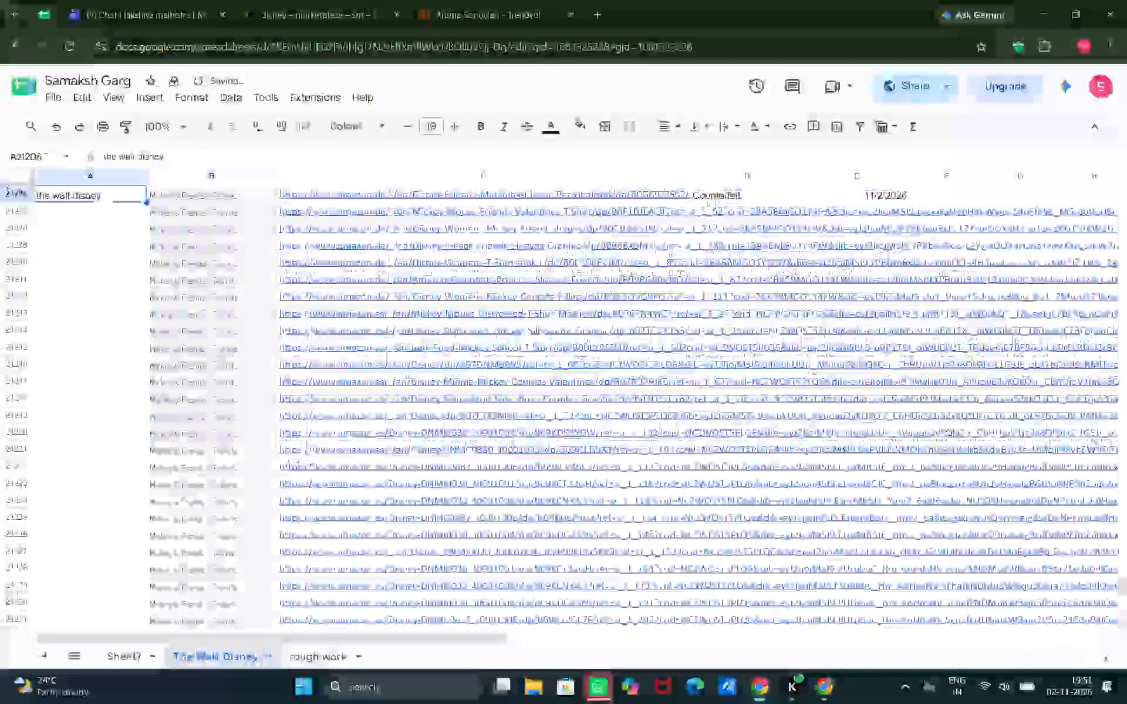
key("ctrl+c")
key("Down")
key("shift+Down")
key("shift+Down")
key("shift+Down")
key("shift+Down")
key("shift+Down")
key("shift+Down")
key("shift+Down")
key("shift+Down")
key("shift+Down")
key("shift+Down")
key("shift+Down")
key("shift+Down")
key("shift+Down")
key("shift+Down")
key("shift+Down")
key("shift+Down")
key("shift+Down")
key("shift+Down")
key("shift+Down")
key("shift+Down")
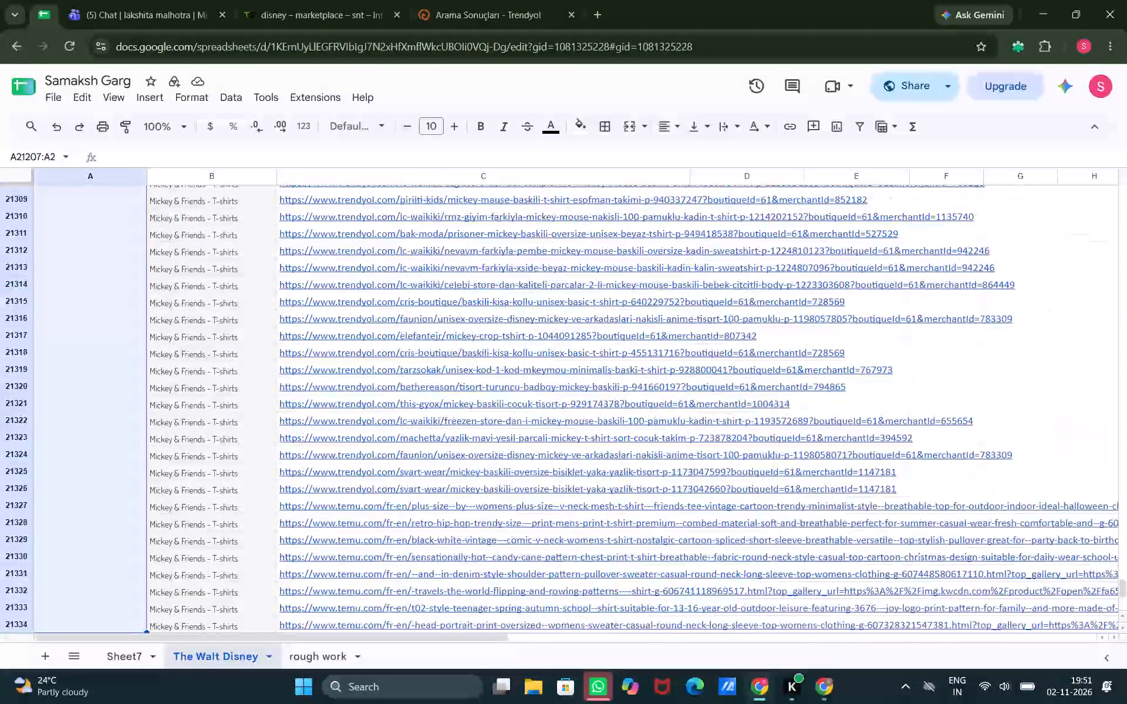
key("shift+Up")
key("shift+Up")
key("shift+Up")
key("shift+Up")
key("shift+Up")
key("shift+Up")
key("shift+Up")
key("shift+Up")
key("shift+Up")
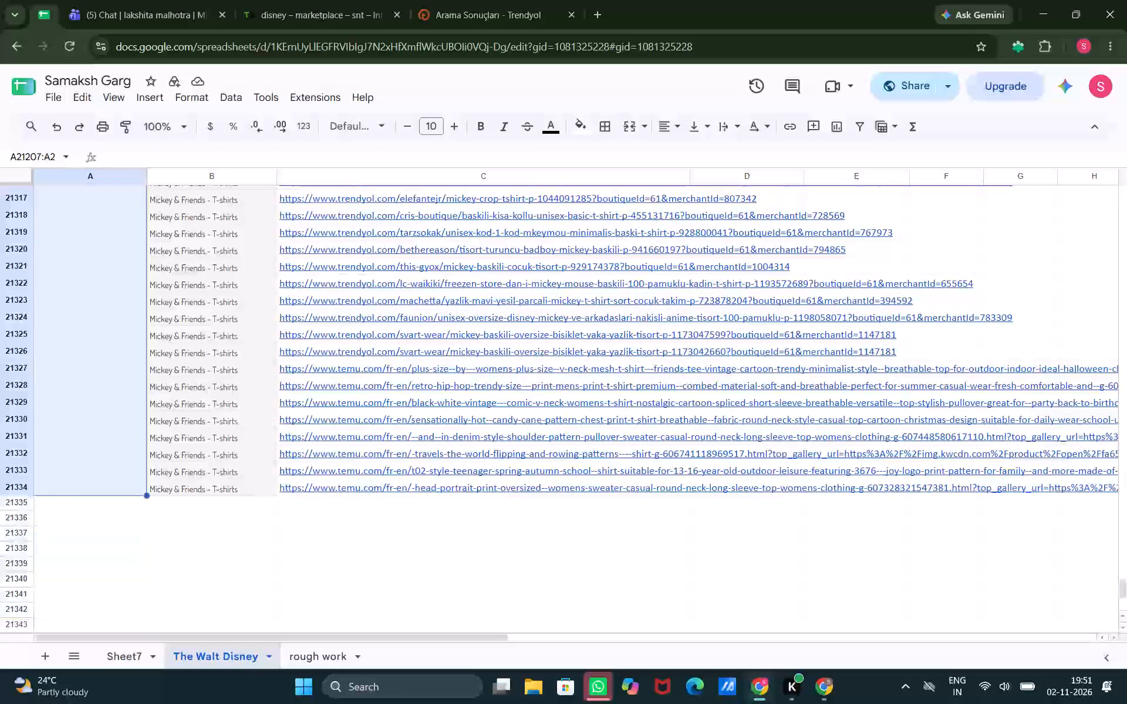
key("ctrl+v")
Copy "Counterfeit" from D21206 down column D to row 21334.
key("Right")
key("Right")
key("Right")
key("Up")
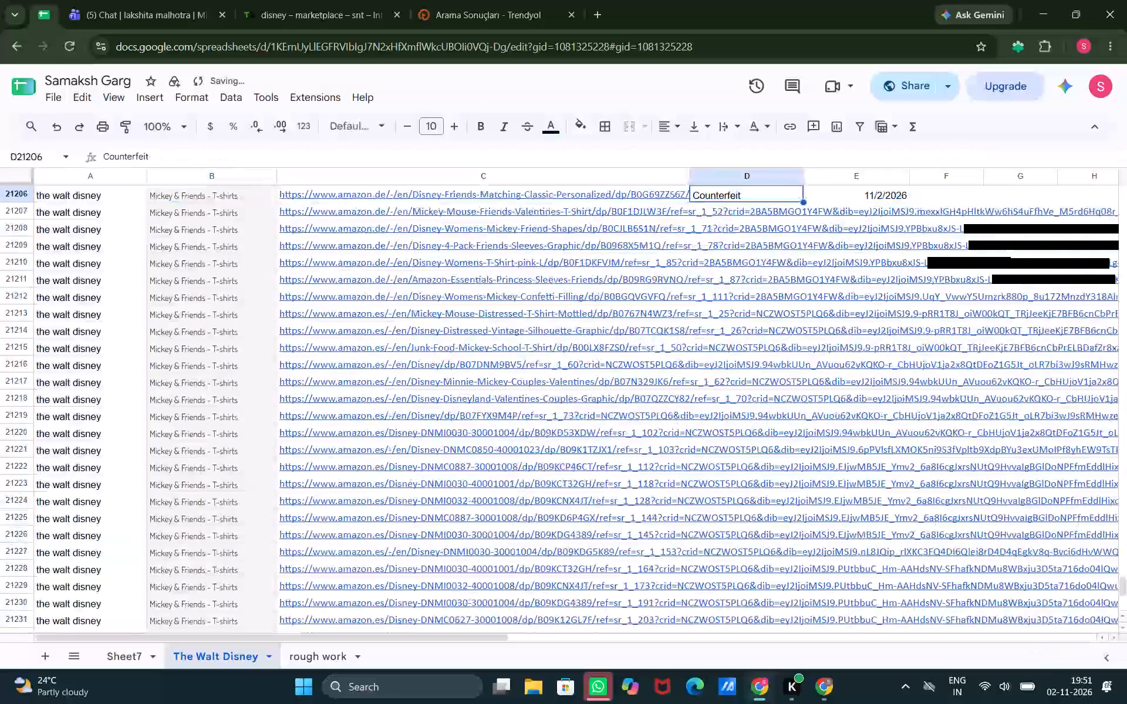
key("ctrl+c")
key("Down")
key("shift+Down")
key("shift+Down")
key("shift+Down")
key("shift+Down")
key("shift+Down")
key("shift+Down")
key("shift+Down")
key("shift+Down")
key("shift+Down")
key("shift+Down")
key("shift+Down")
key("shift+Down")
key("shift+Down")
key("shift+Down")
key("shift+Down")
key("shift+Down")
key("shift+Down")
key("shift+Down")
key("shift+Down")
key("shift+Down")
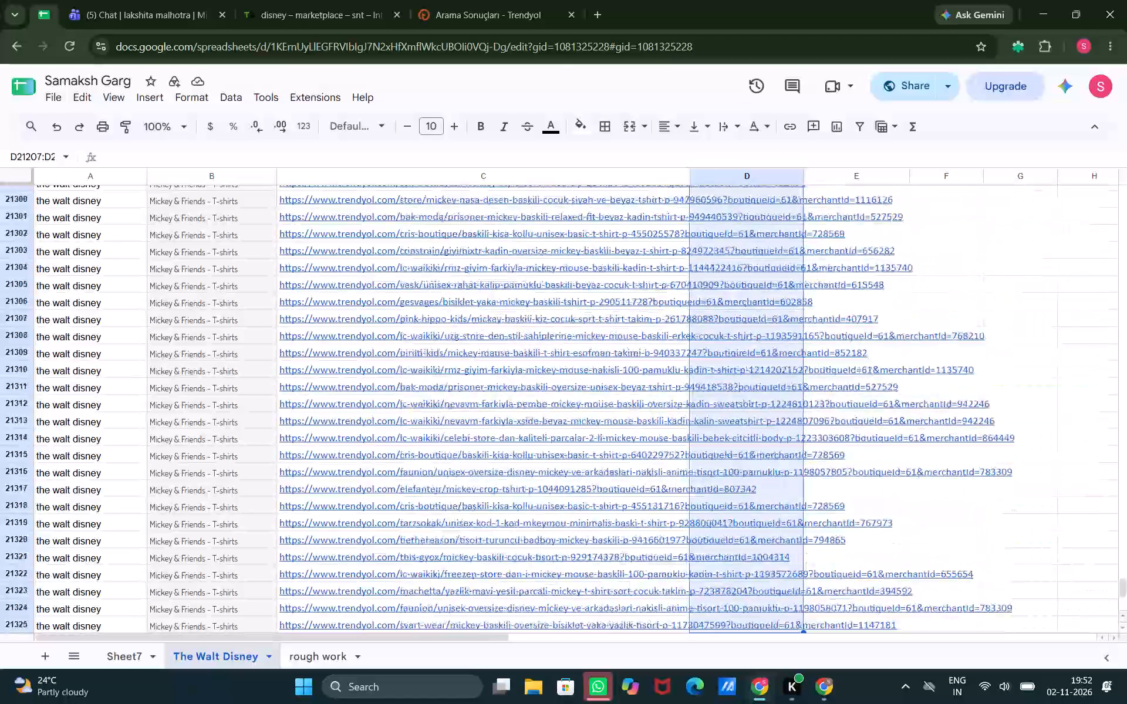
key("shift+Up")
key("shift+Up")
key("shift+Up")
key("shift+Up")
key("shift+Up")
key("shift+Up")
key("shift+Up")
key("shift+Up")
key("shift+Up")
key("shift+Down")
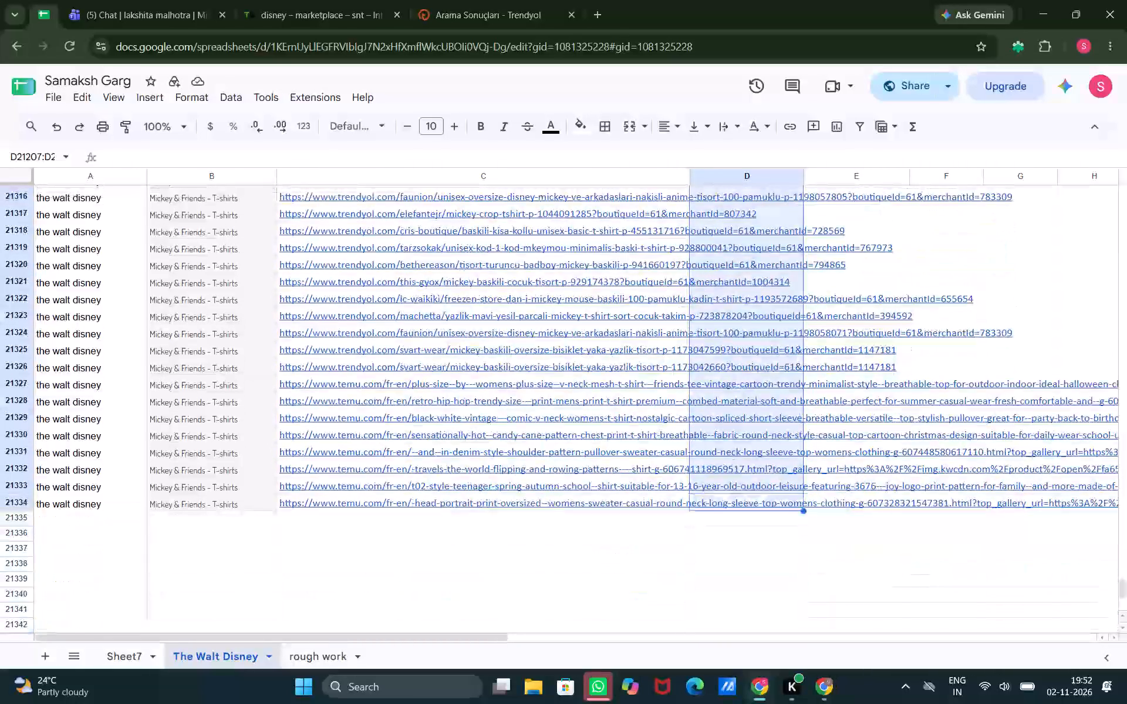
key("ctrl+v")
Copy the date 11/2/2026 from E21206 down column E to row 21334.
key("Right")
key("Up")
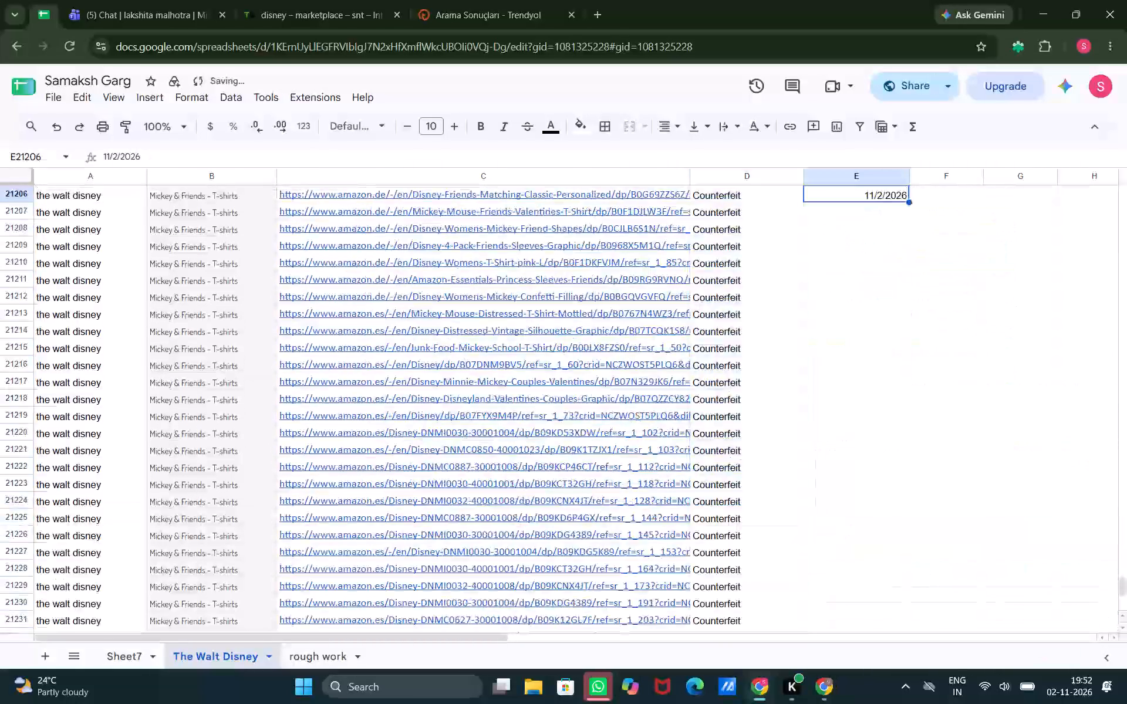
key("ctrl+c")
key("Down")
key("shift+Down")
key("shift+Down")
key("shift+Down")
key("shift+Down")
key("shift+Down")
key("shift+Down")
key("shift+Down")
key("shift+Down")
key("shift+Down")
key("shift+Down")
key("shift+Down")
key("shift+Down")
key("shift+Down")
key("shift+Down")
key("shift+Down")
key("shift+Down")
key("shift+Down")
key("shift+Down")
key("shift+Down")
key("shift+Down")
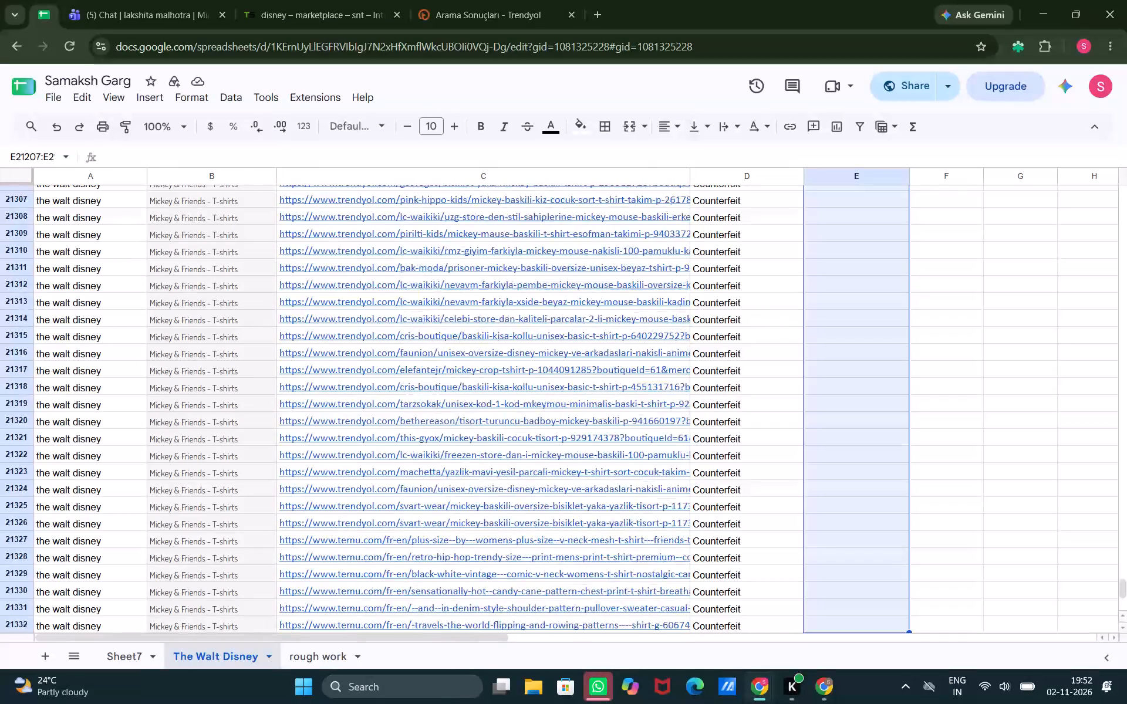
key("shift+Up")
key("shift+Up")
key("shift+Up")
key("shift+Up")
key("shift+Up")
key("shift+Up")
key("shift+Up")
key("shift+Up")
key("shift+Up")
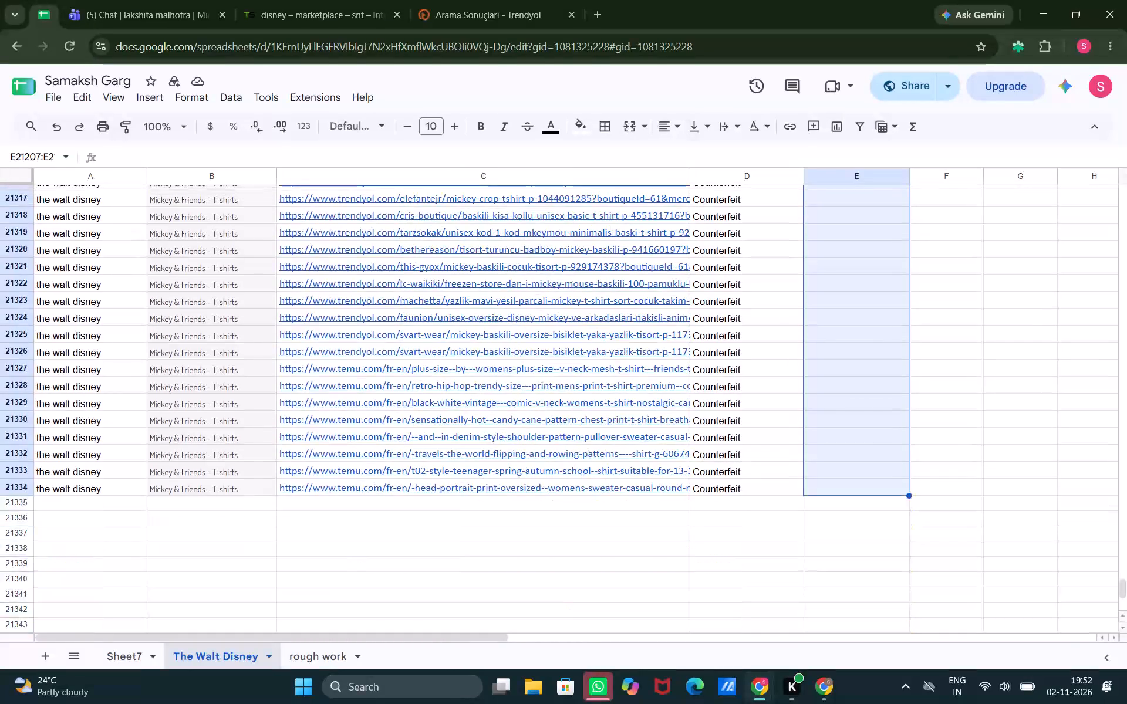
key("ctrl+v")
Check the end of the previous Mickey & Friends batch, including its entry in column I, and the start of the new batch.
key("Up")
key("Left")
key("Left")
key("Up")
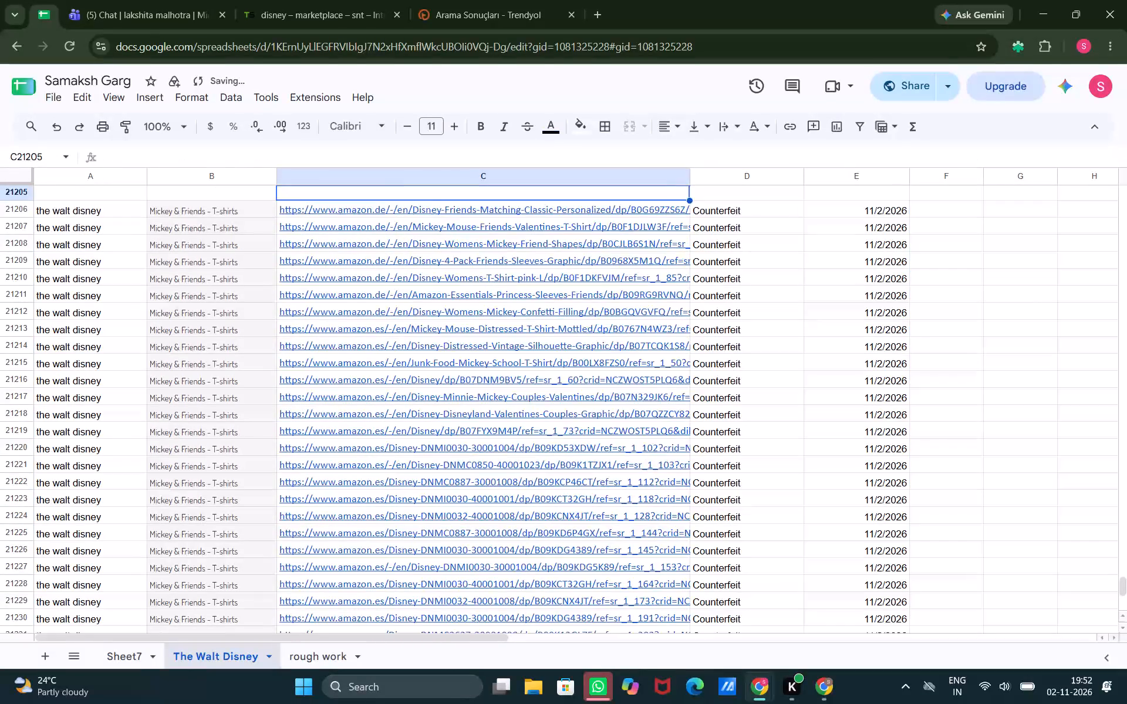
key("Up")
key("Down")
key("Down")
key("Up")
key("Up")
key("Up")
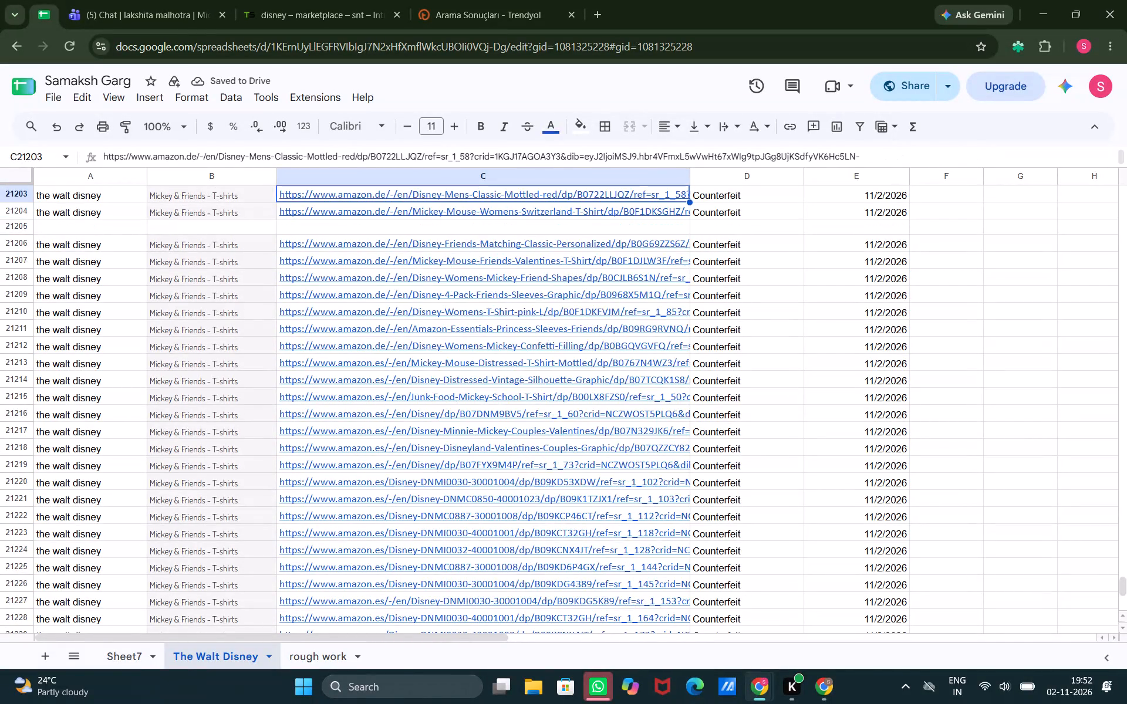
key("Right")
key("Right")
key("Right")
key("Right")
key("Right")
key("Right")
key("Right")
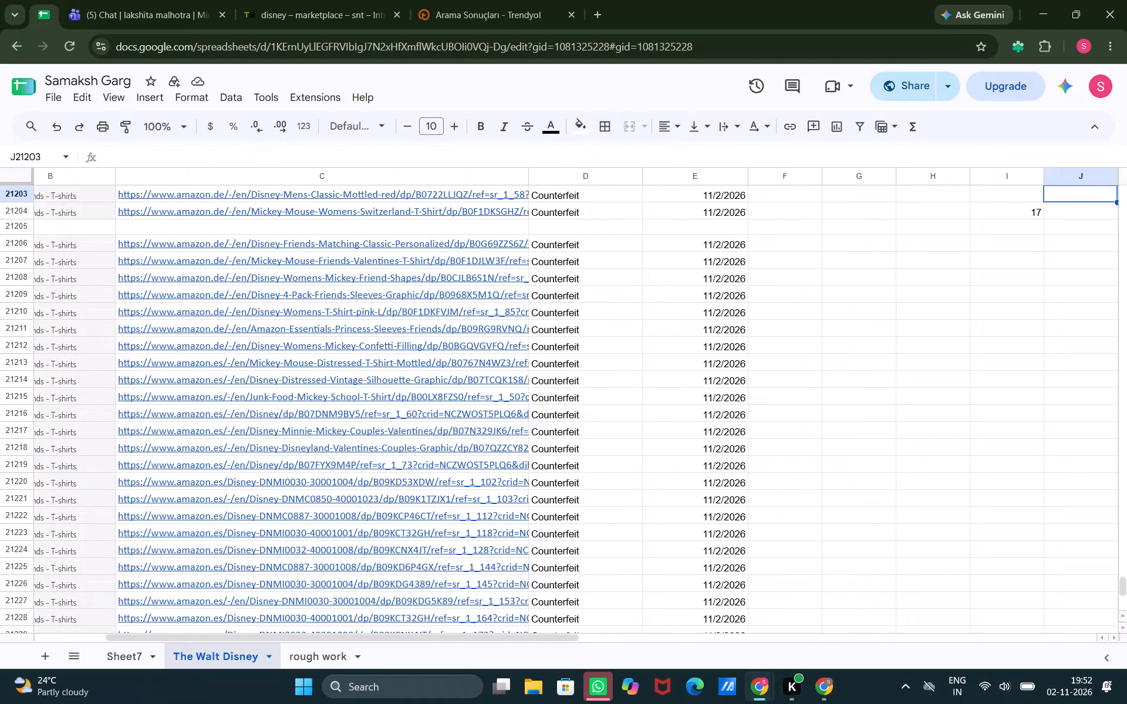
key("Left")
key("Left")
key("Left")
key("Left")
key("Left")
key("Left")
key("Left")
key("Left")
key("Left")
key("Left")
key("Left")
key("Left")
key("Left")
key("Left")
key("Left")
key("Left")
key("Down")
key("Down")
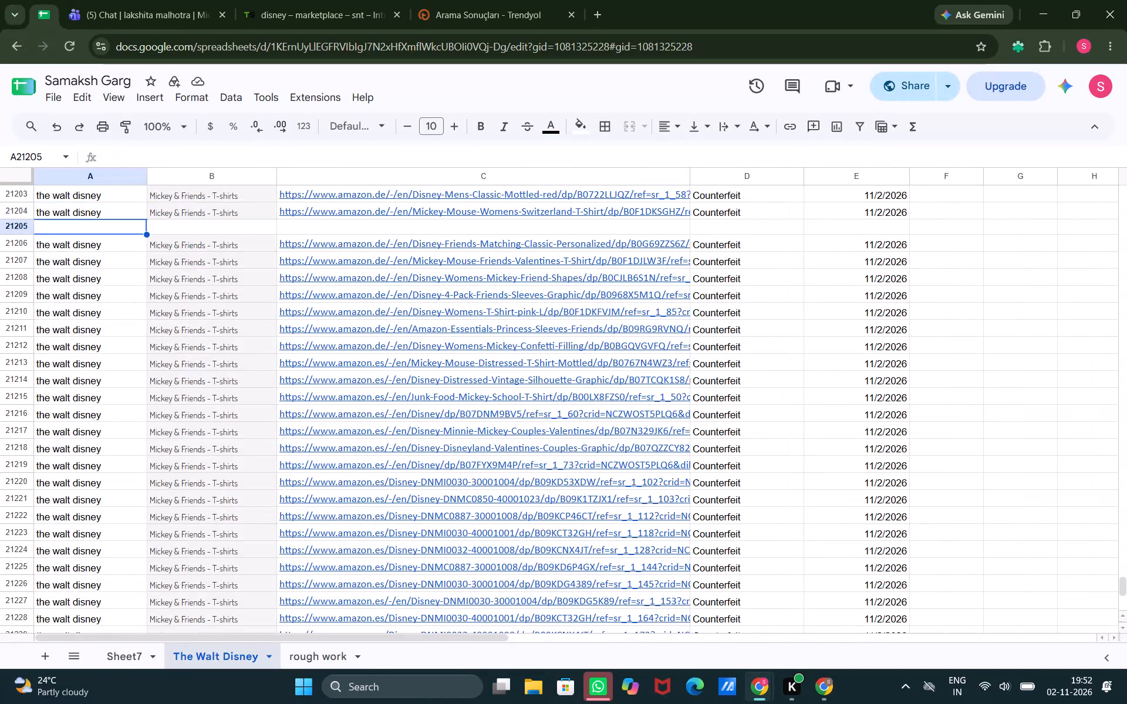
key("Down")
key("Right")
key("Right")
key("Left")
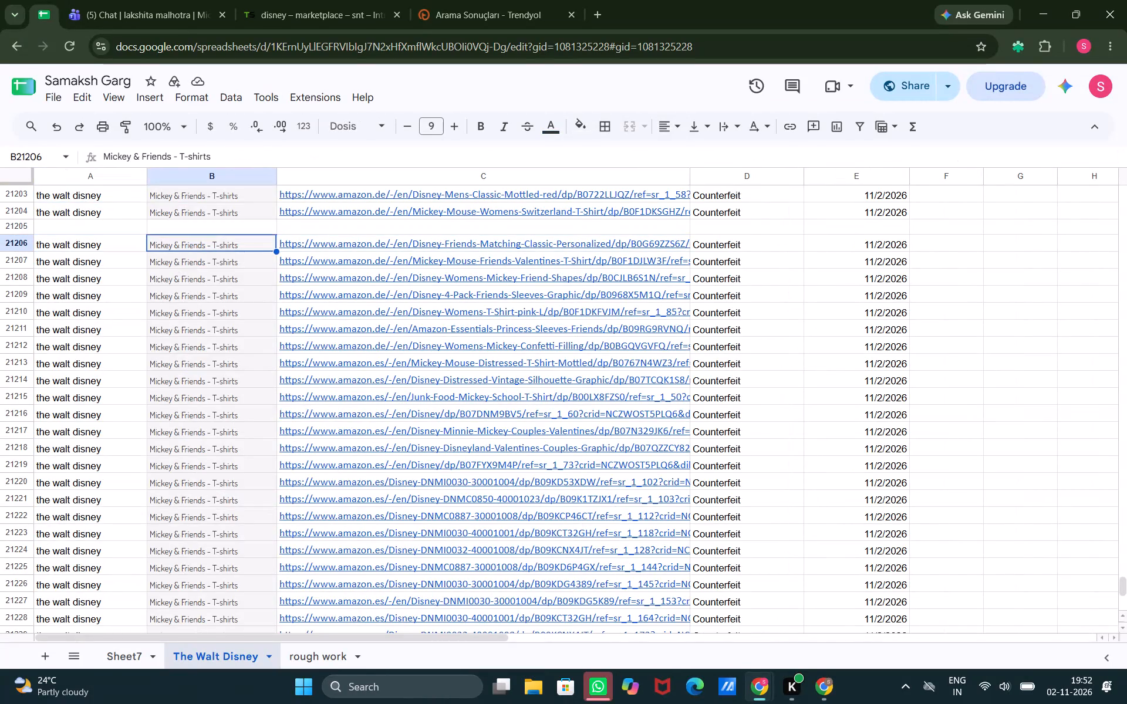
In the Red Points portal, clear the previous batch's submitted detection links while keeping the Mickey & Friends - T-shirts asset.
key("alt+Tab")
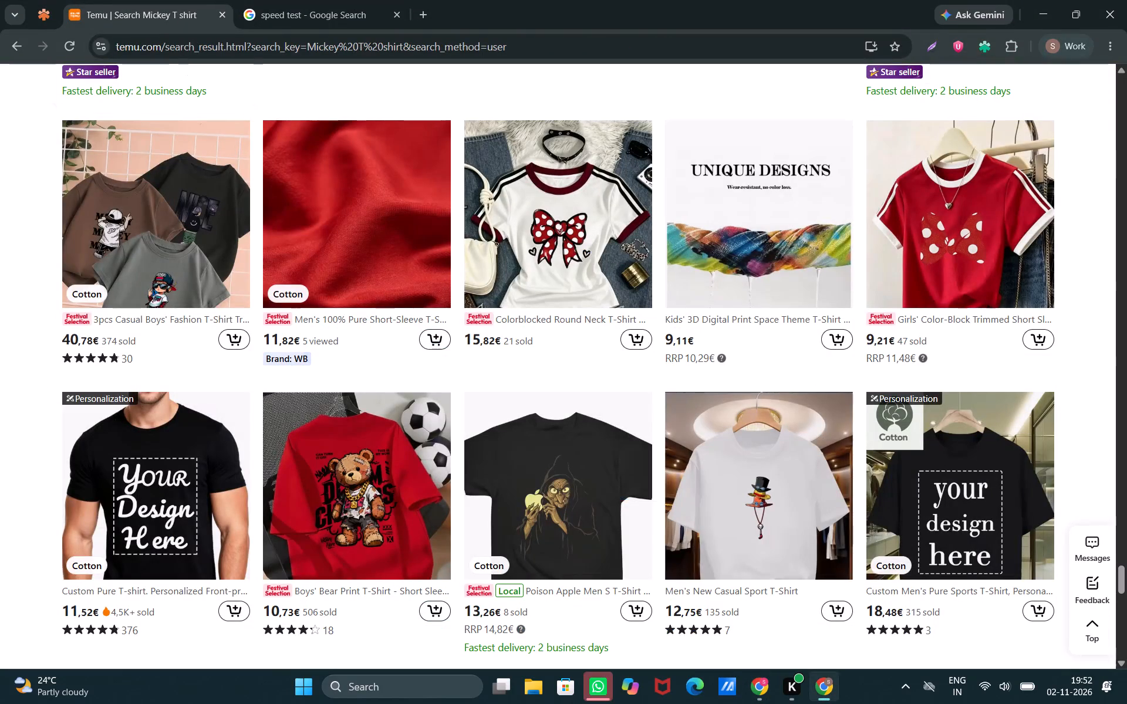
key("ctrl+Tab")
key("ctrl+Tab")
scroll(434, 350, "down", 6)
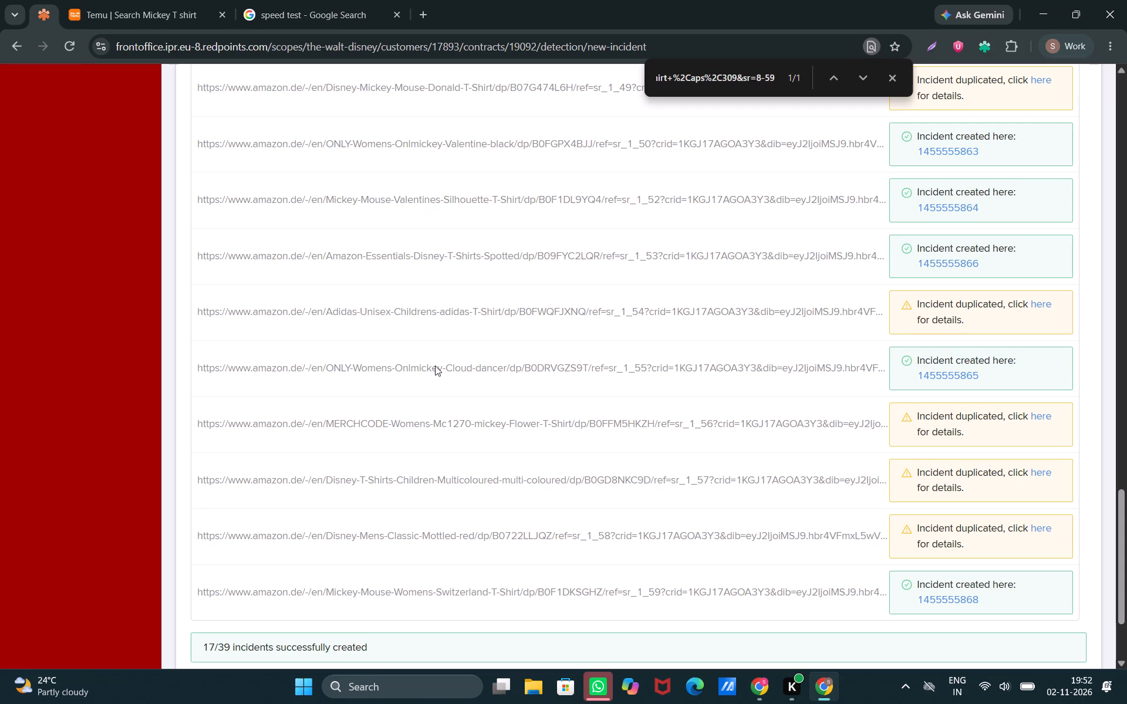
left_click(345, 554)
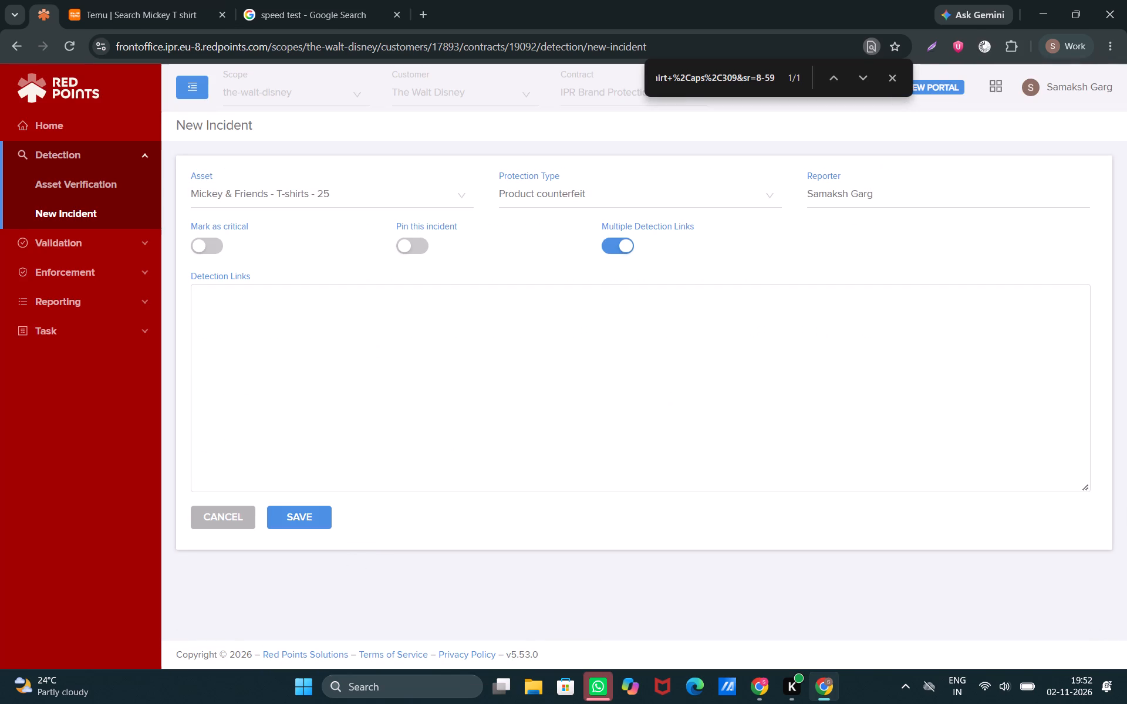
Copy the listing links C21206:C21334 from The Walt Disney sheet into the new incident's Detection Links.
left_click(379, 353)
key("alt+Tab")
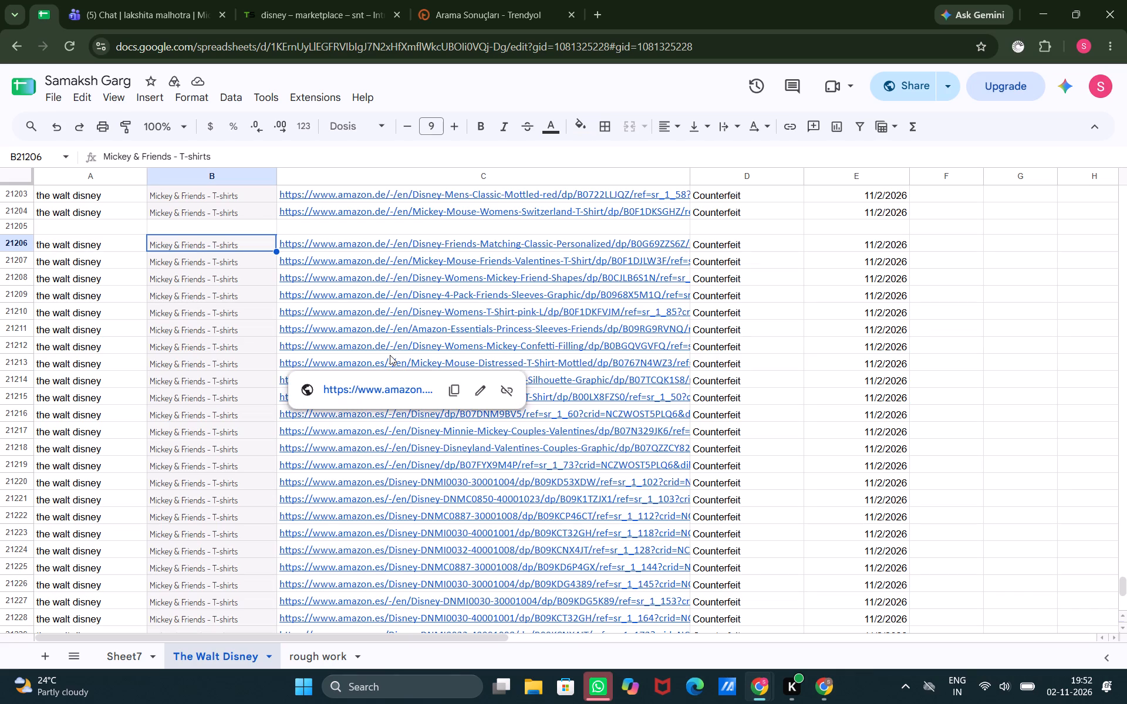
key("Right")
key("Right")
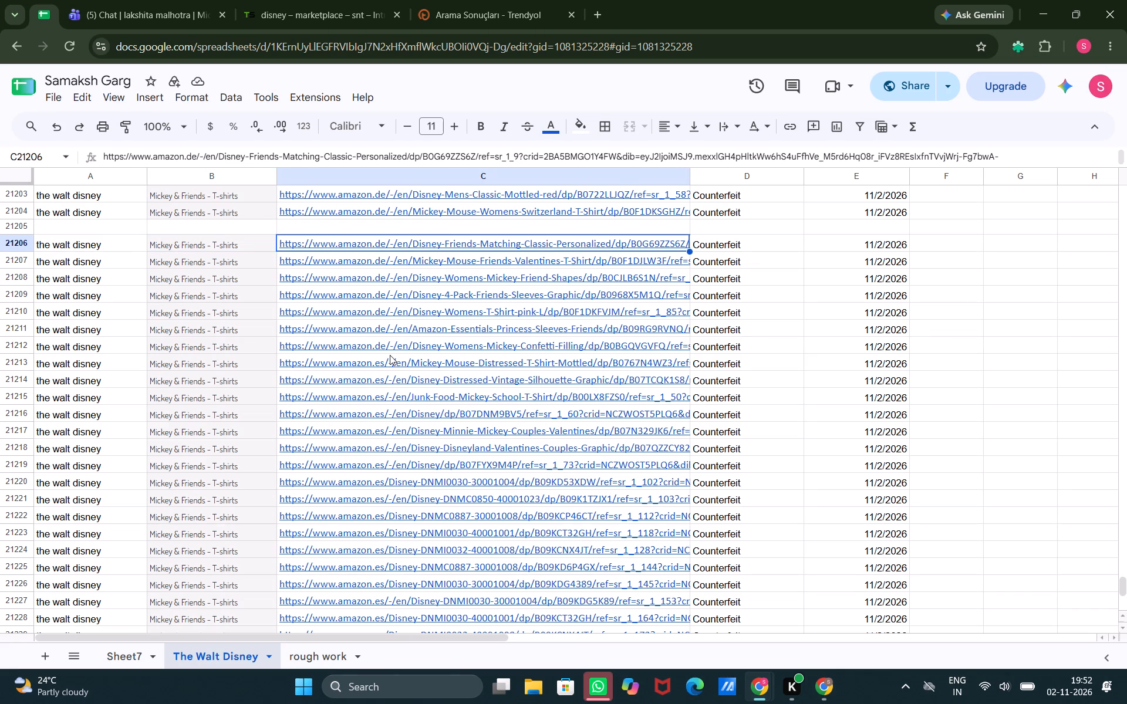
key("ctrl+shift+Down")
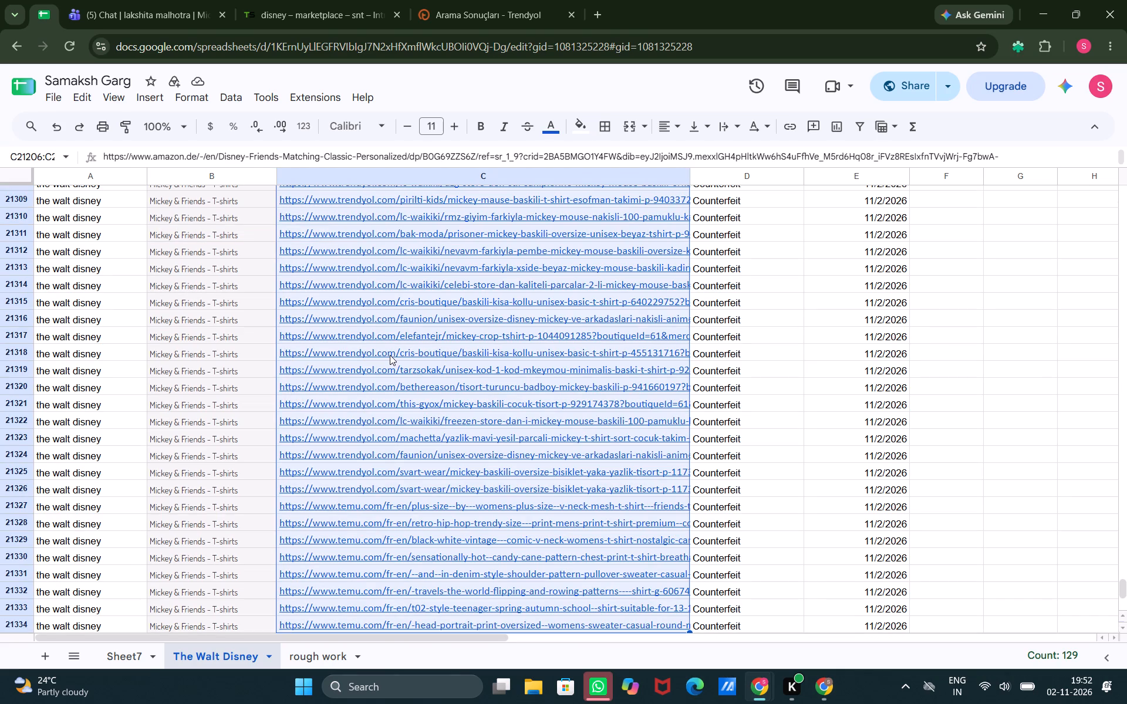
key("ctrl+c")
key("alt+Tab")
key("ctrl+v")
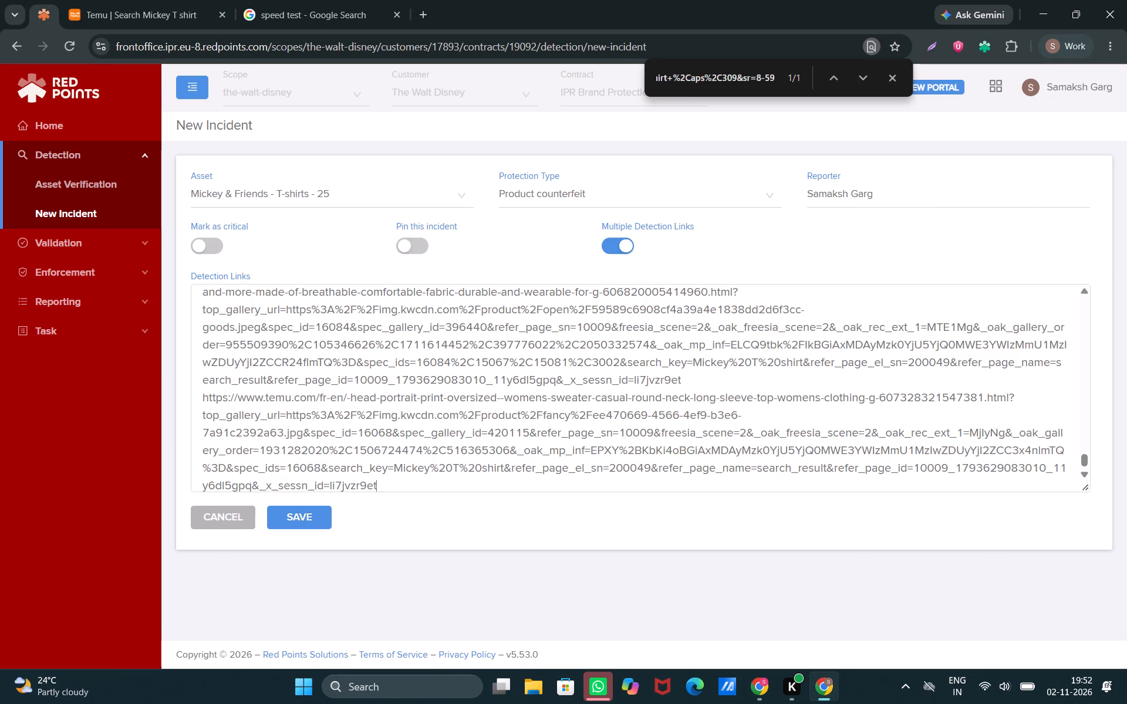
Search the new incident page for the batch's first link, from C21206, to check that it was pasted.
key("alt+Tab")
key("Up")
key("Down")
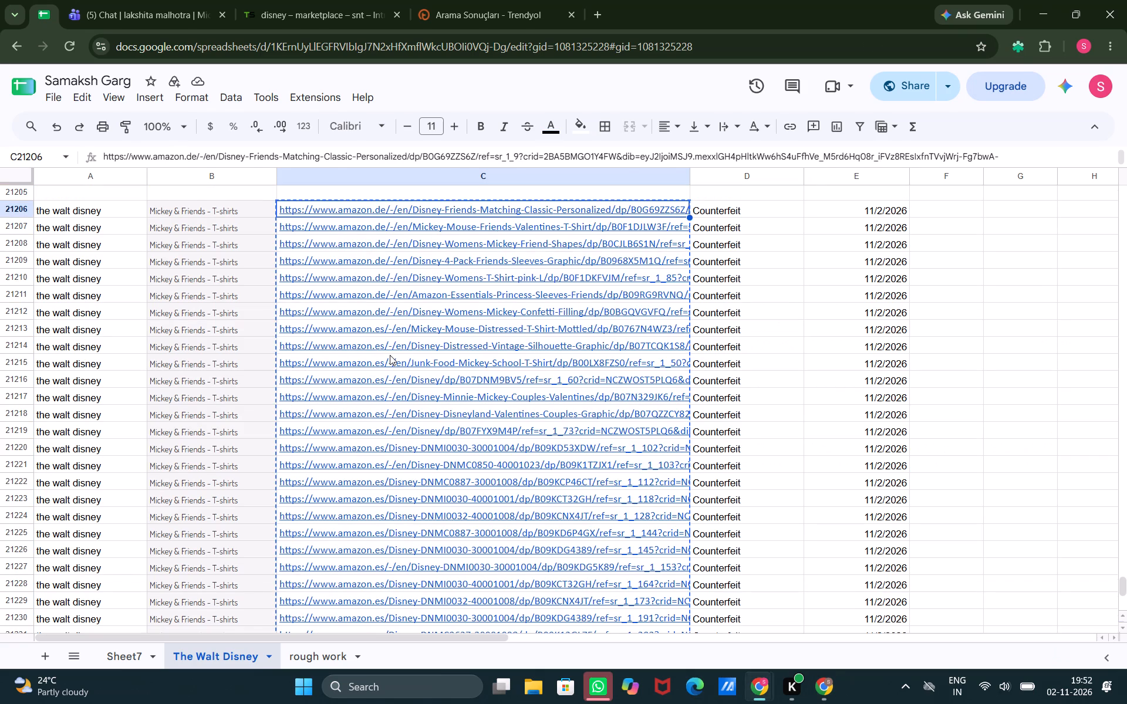
key("ctrl+c")
key("alt+Tab")
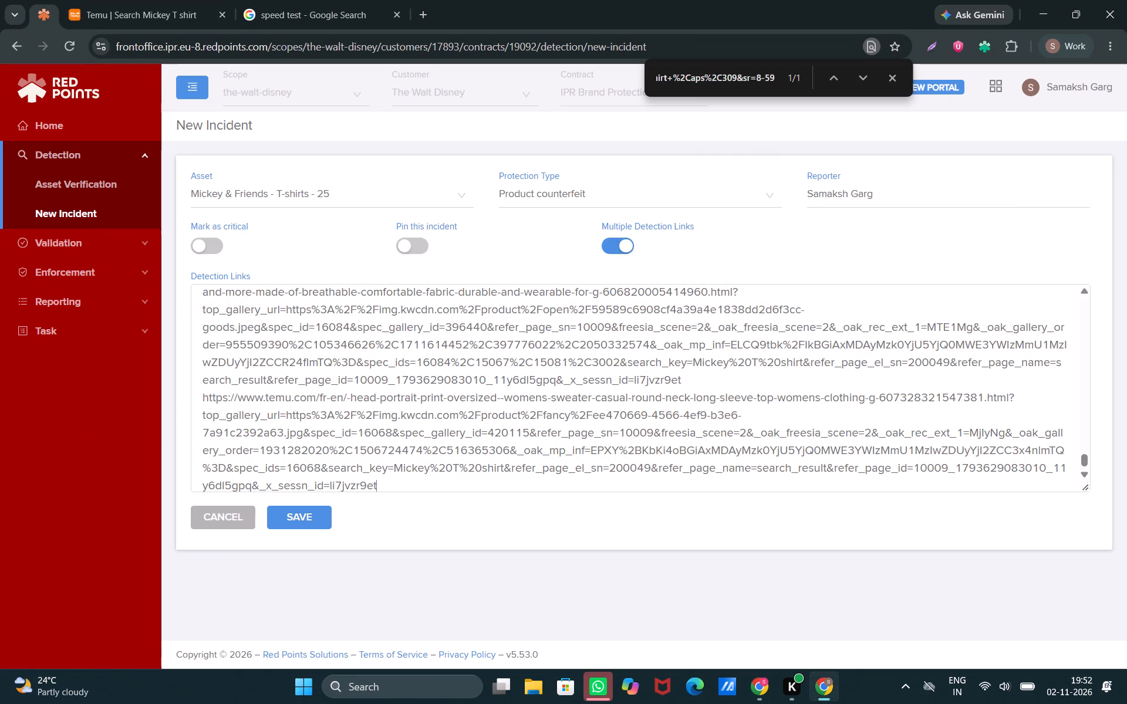
triple_click(739, 76)
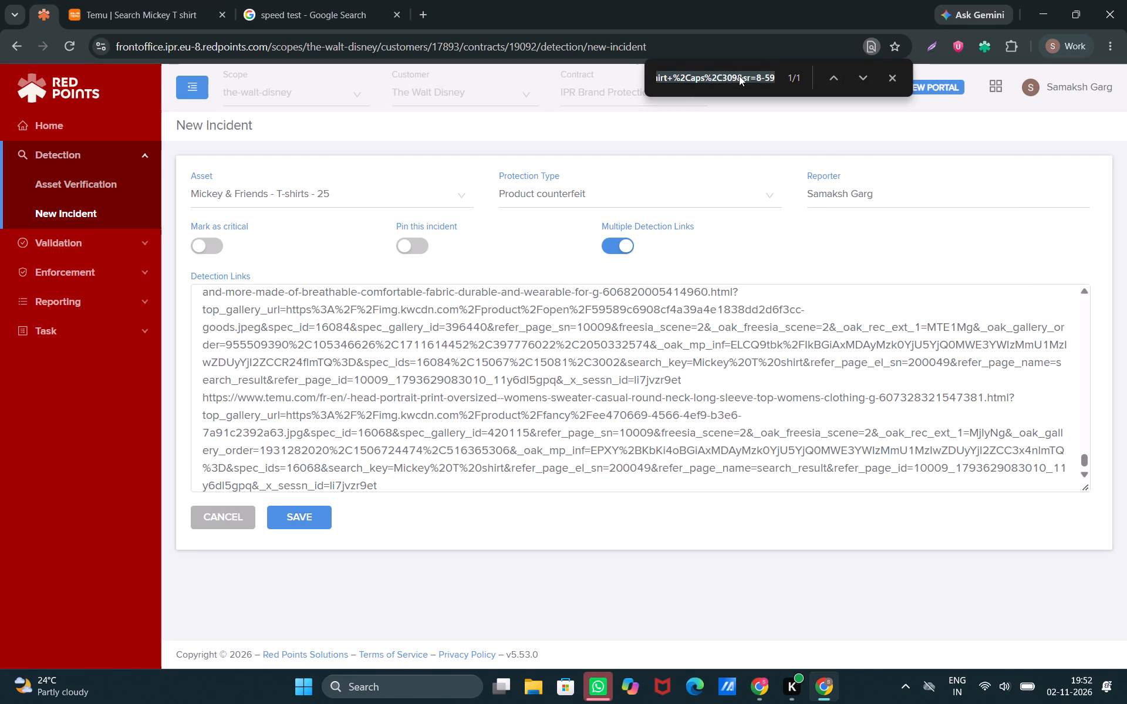
key("BackSpace")
key("ctrl+v")
Search the new incident page for the batch's last link, from C21334, to check that it was pasted.
key("alt+Tab")
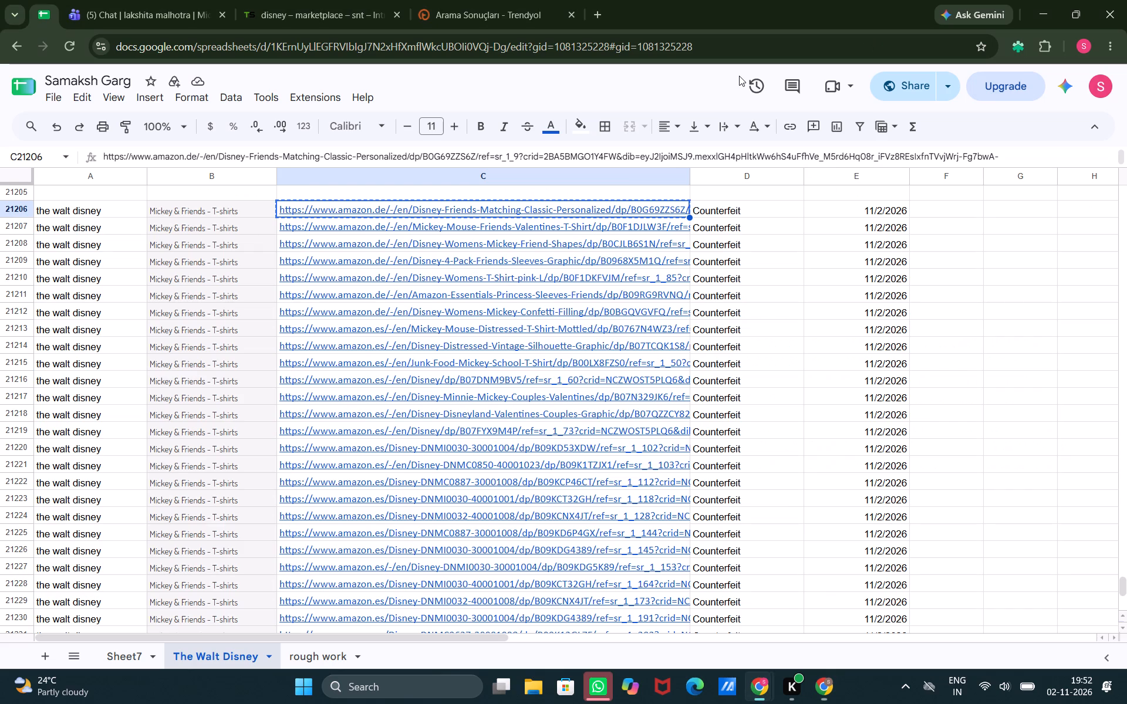
key("ctrl+Down")
key("Down")
key("Up")
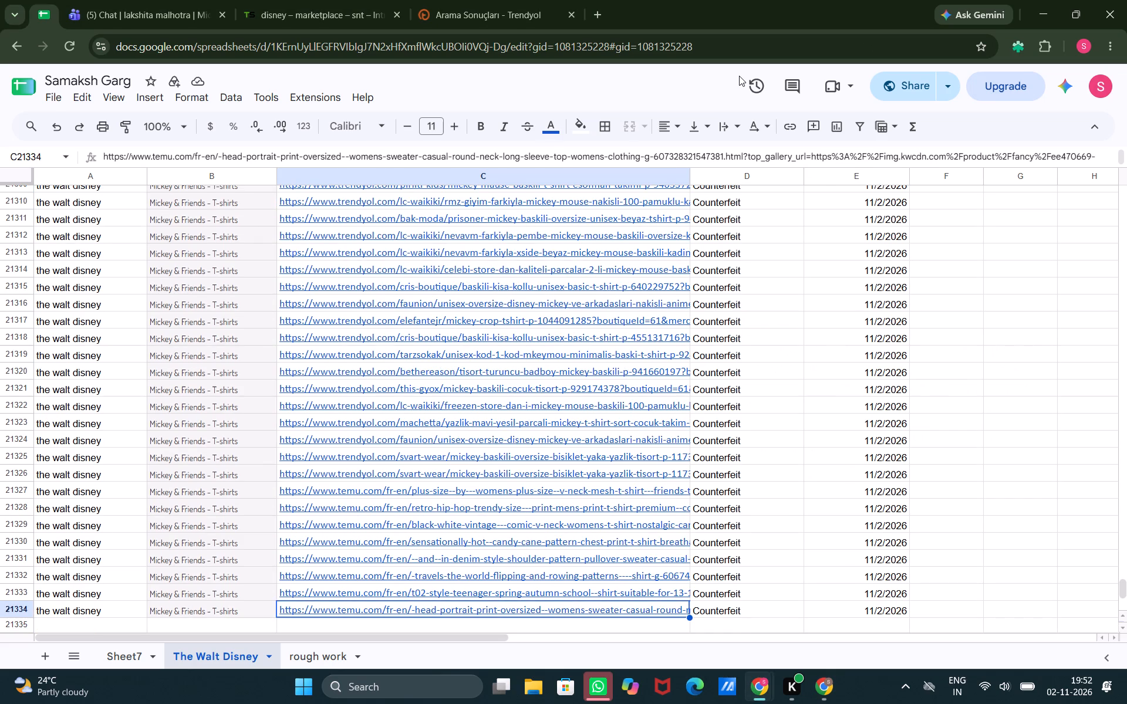
key("ctrl+c")
key("alt+Tab")
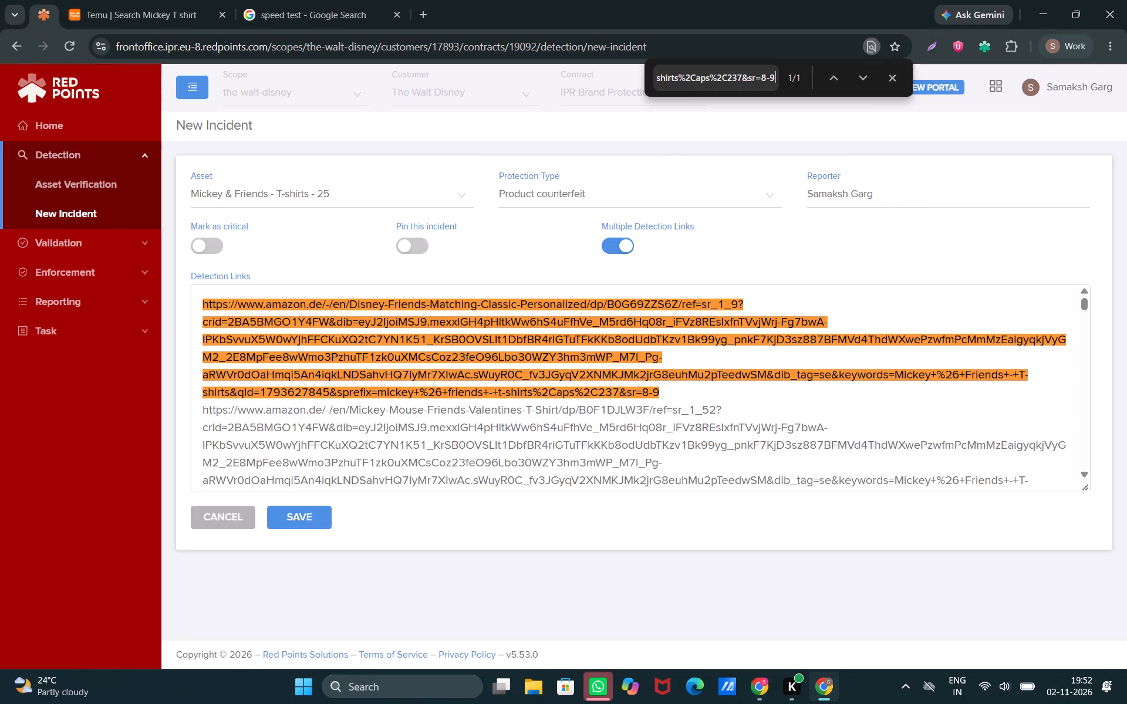
triple_click(731, 77)
key("BackSpace")
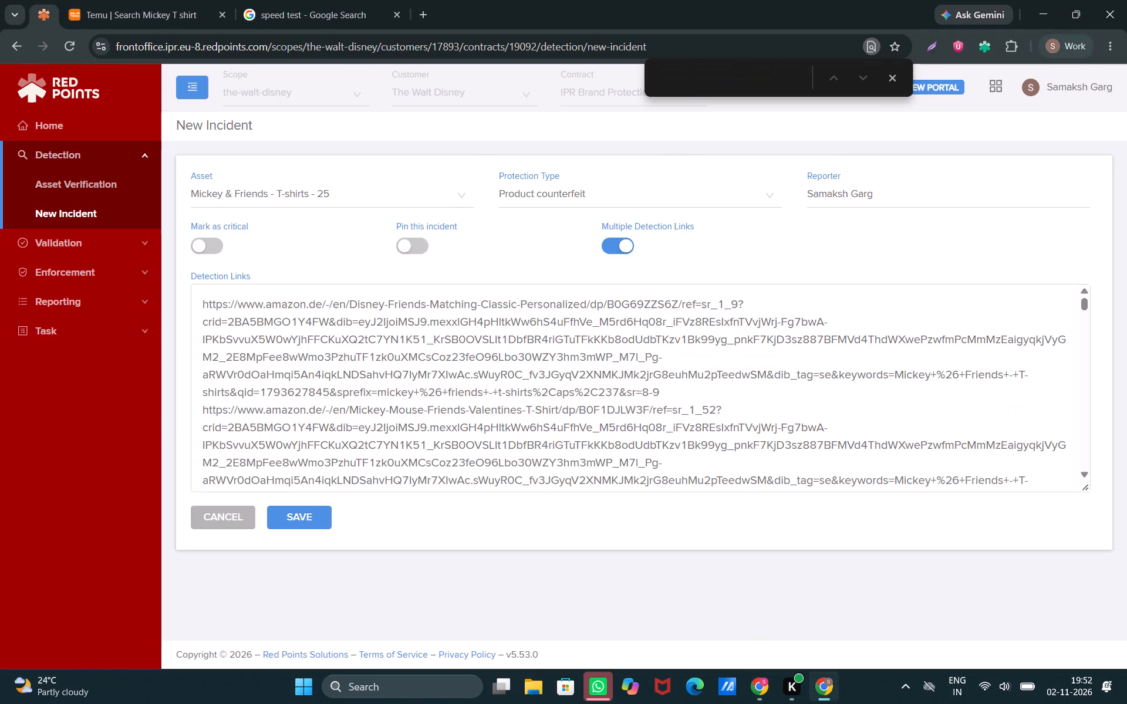
key("ctrl+v")
scroll(600, 363, "down", 4)
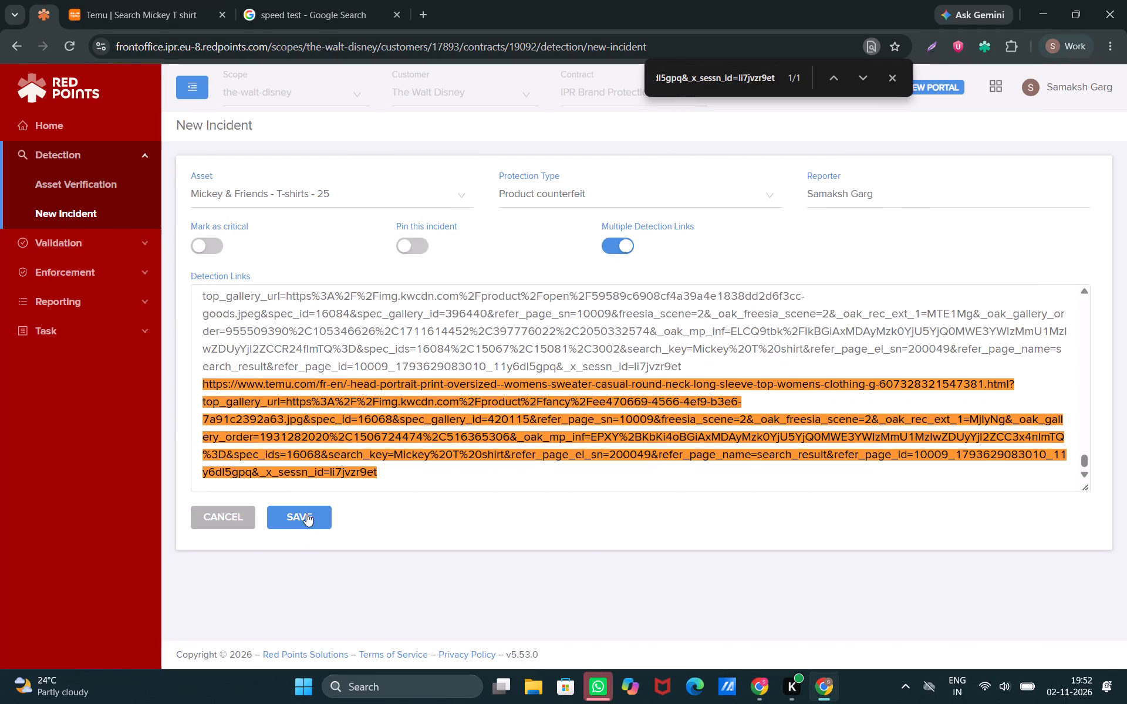
Save the new incident form to create incidents from the pasted Mickey & Friends links.
left_click(306, 513)
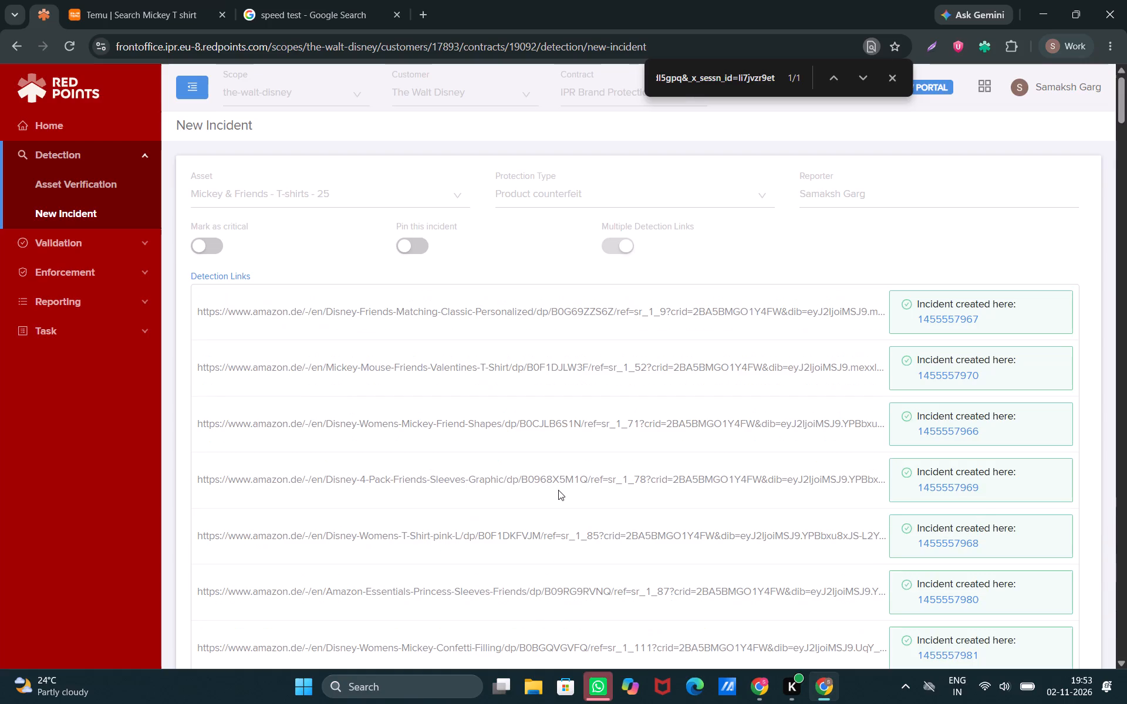
Record the number of successfully created incidents, 123, in I21334 of The Walt Disney sheet.
scroll(726, 673, "down", 3)
scroll(726, 673, "down", 20)
scroll(726, 673, "down", 20)
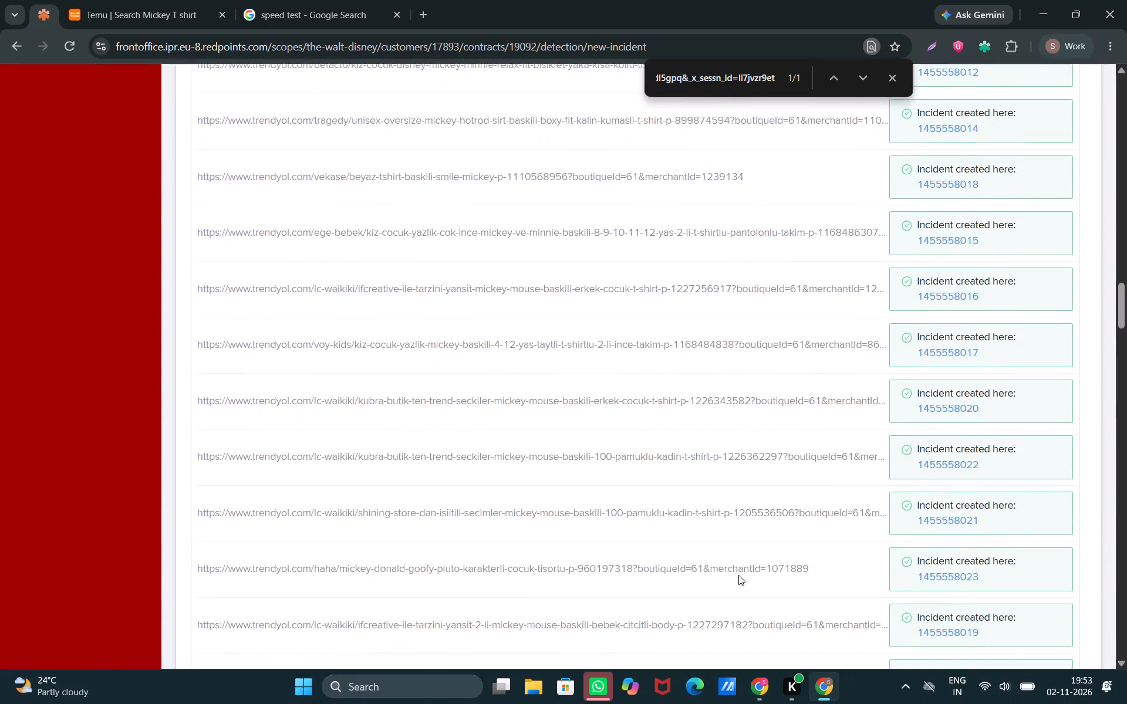
scroll(738, 575, "down", 14)
scroll(757, 582, "down", 20)
scroll(757, 582, "down", 6)
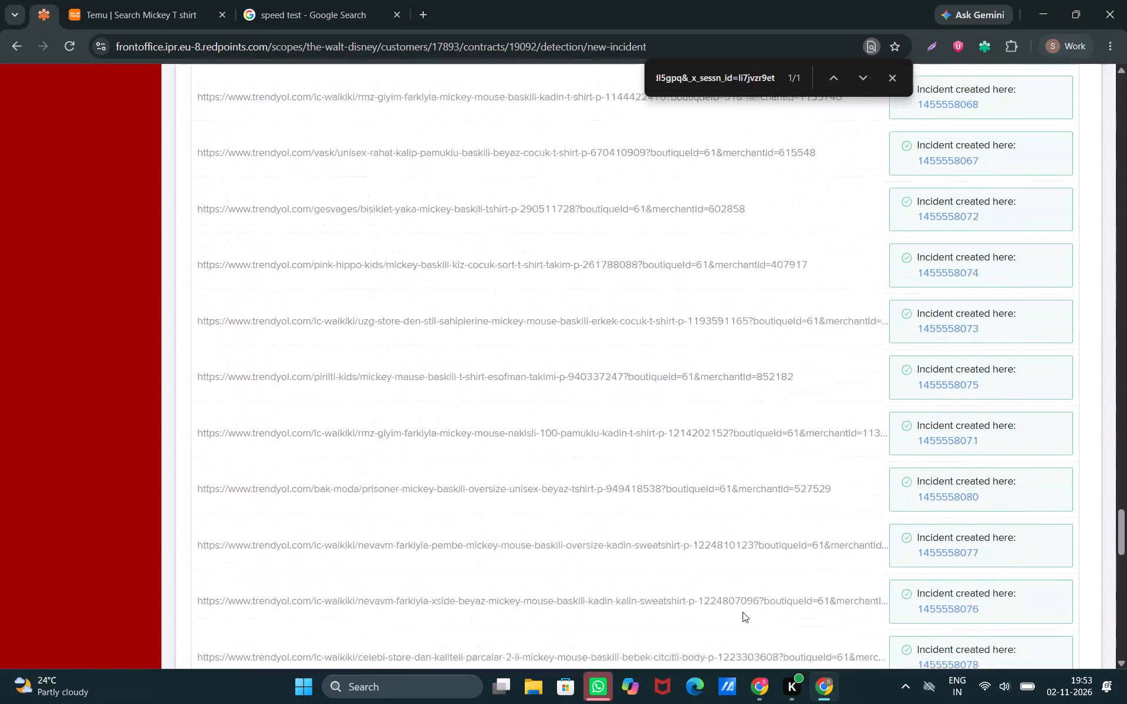
scroll(743, 612, "down", 20)
scroll(743, 612, "down", 5)
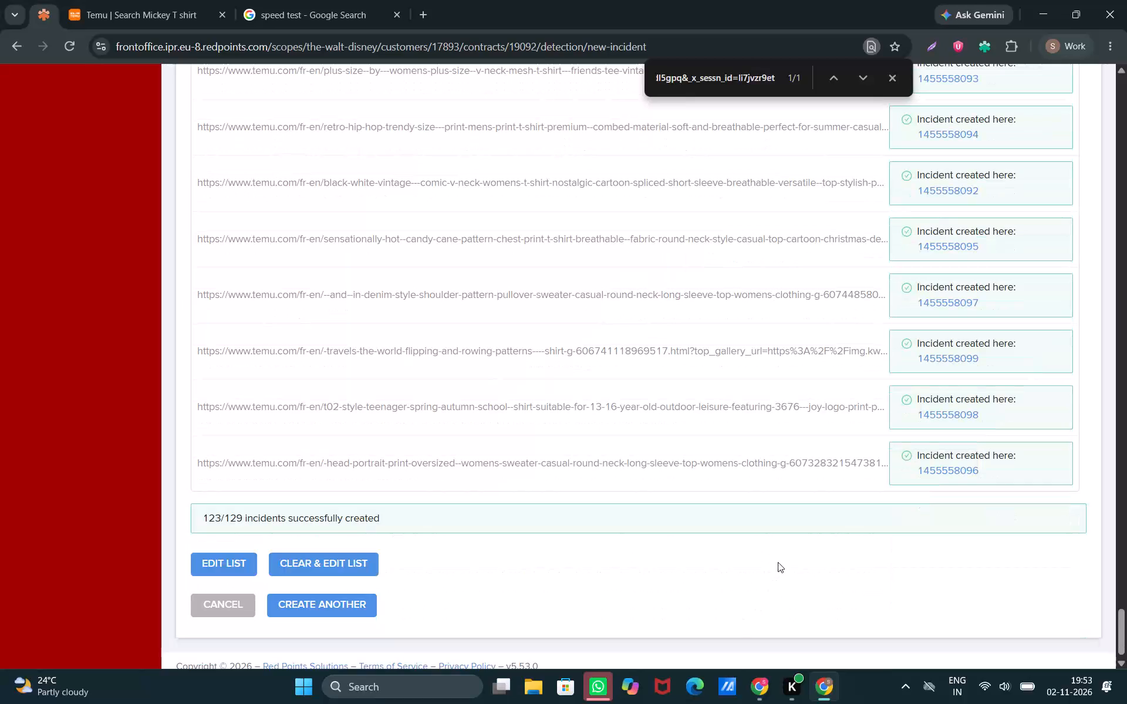
key("alt+Tab")
key("Right")
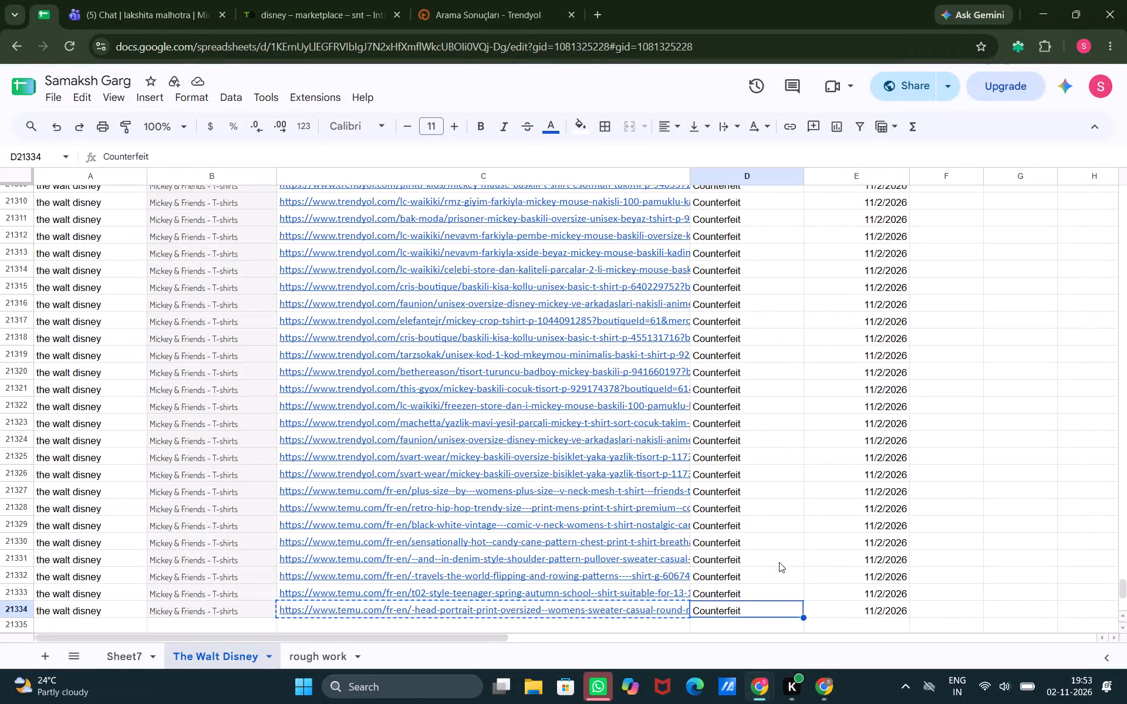
key("Right")
key("Right")
key("Right")
key("Right")
key("Right")
type("123")
key("Return")
key("Up")
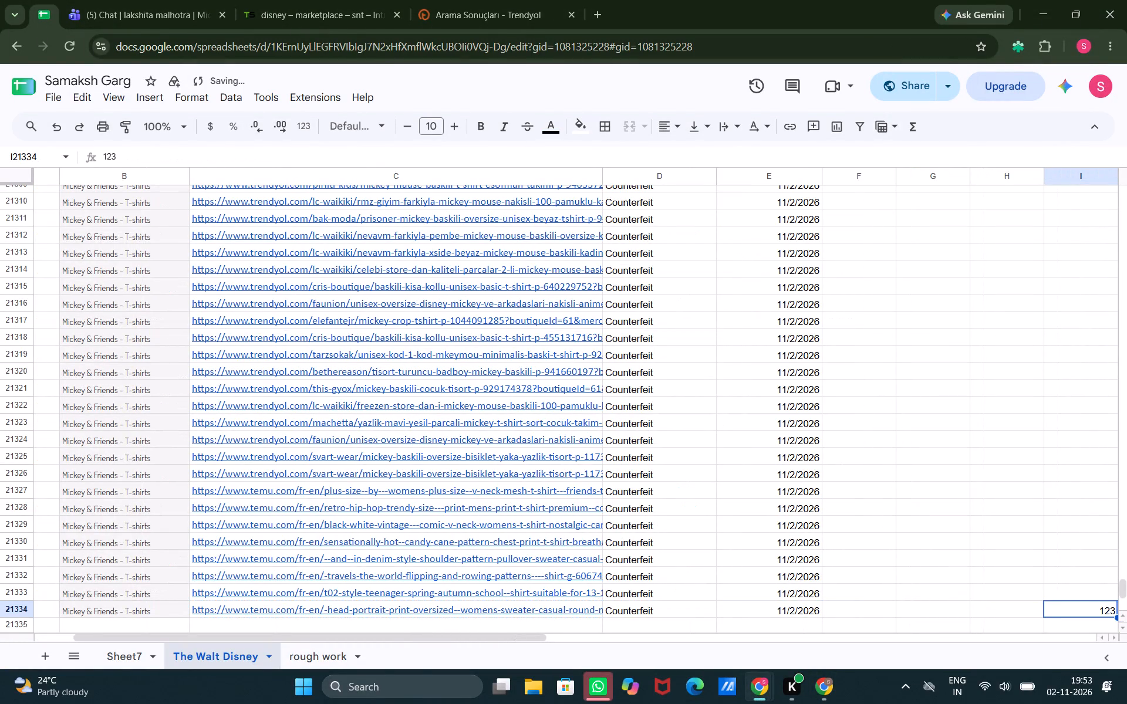
Select the 11/2/2026 incident counts in column I, from I20882 to I21334, to view their sum.
key("ctrl+shift+Up")
key("ctrl+shift+Up")
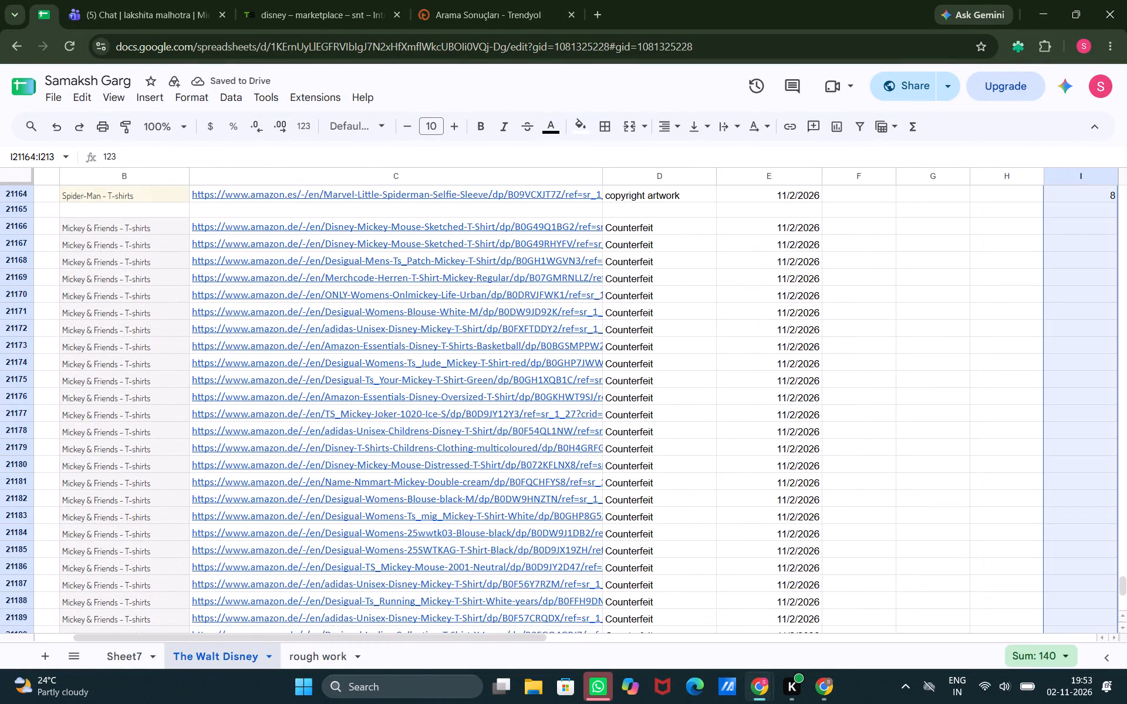
key("ctrl+shift+Up")
key("ctrl+shift+Up")
key("ctrl+shift+Up")
key("ctrl+shift+Up")
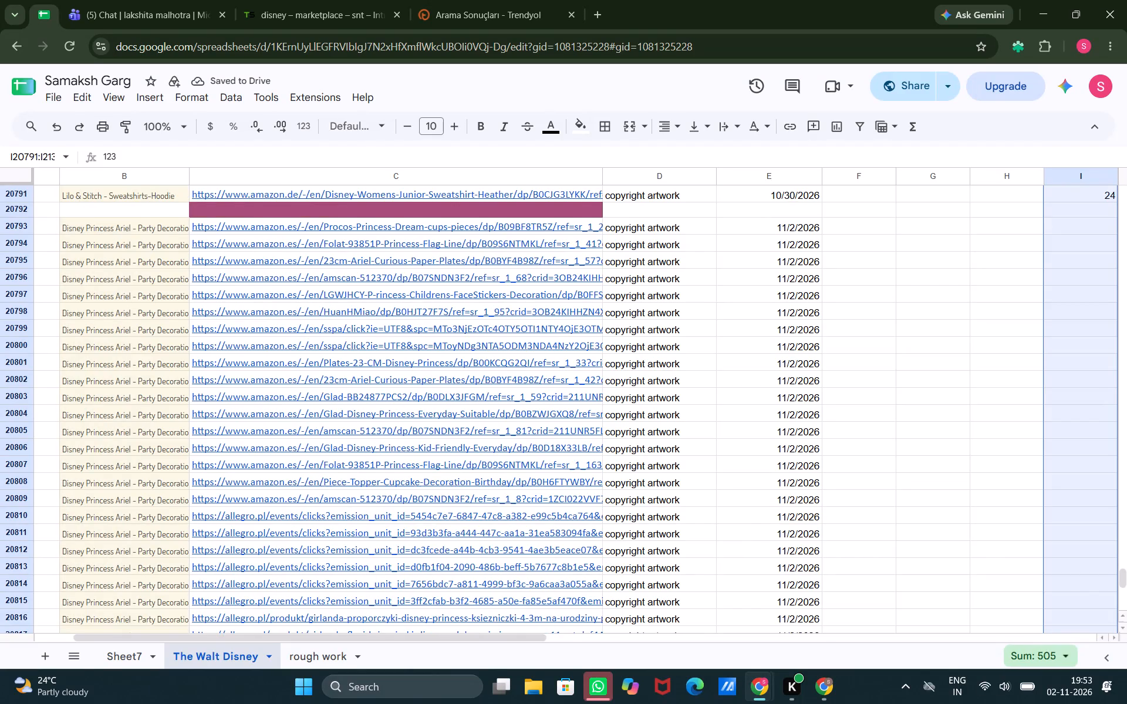
key("ctrl+shift+Down")
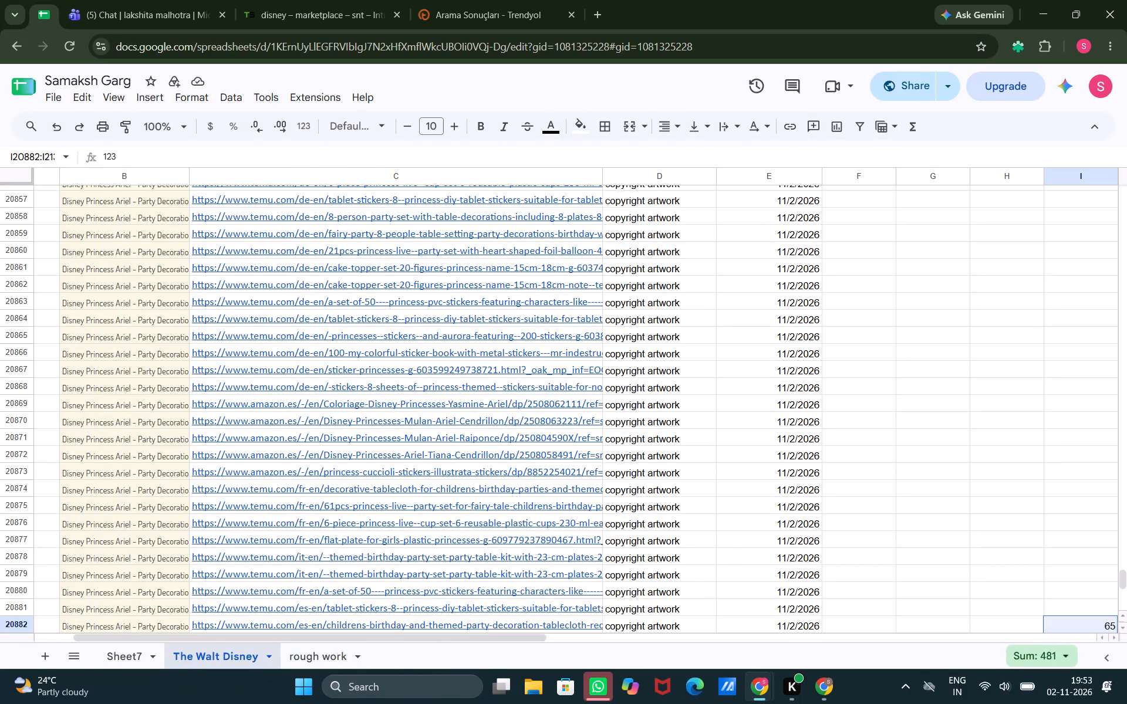